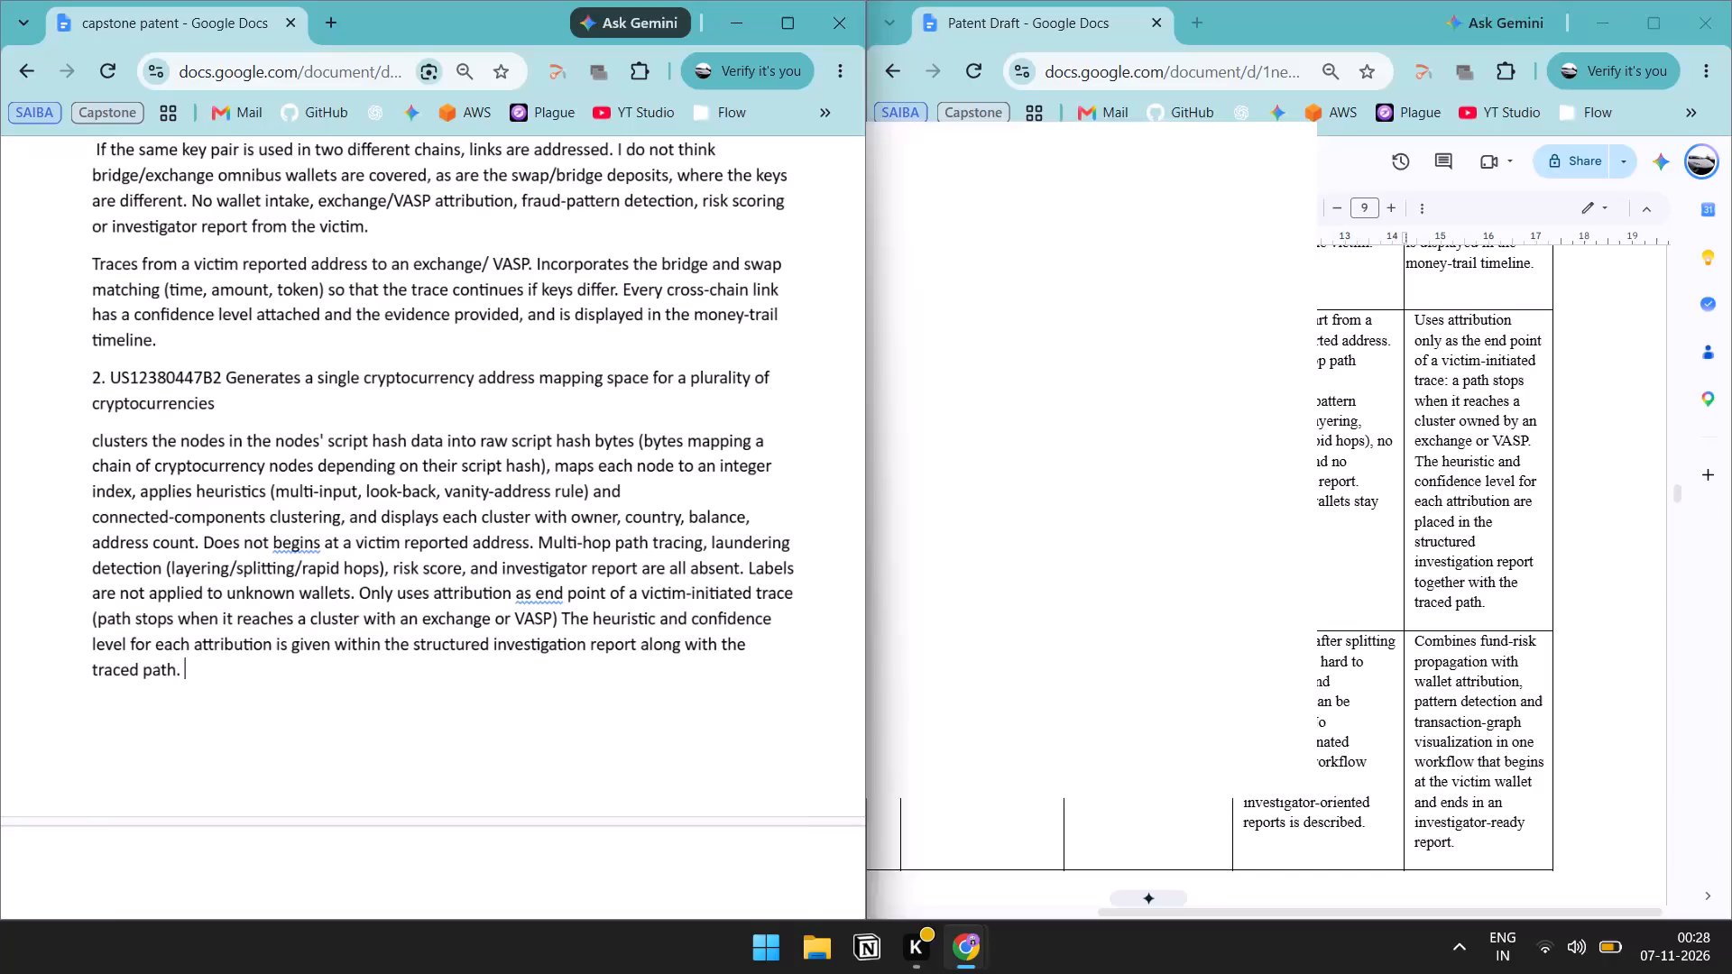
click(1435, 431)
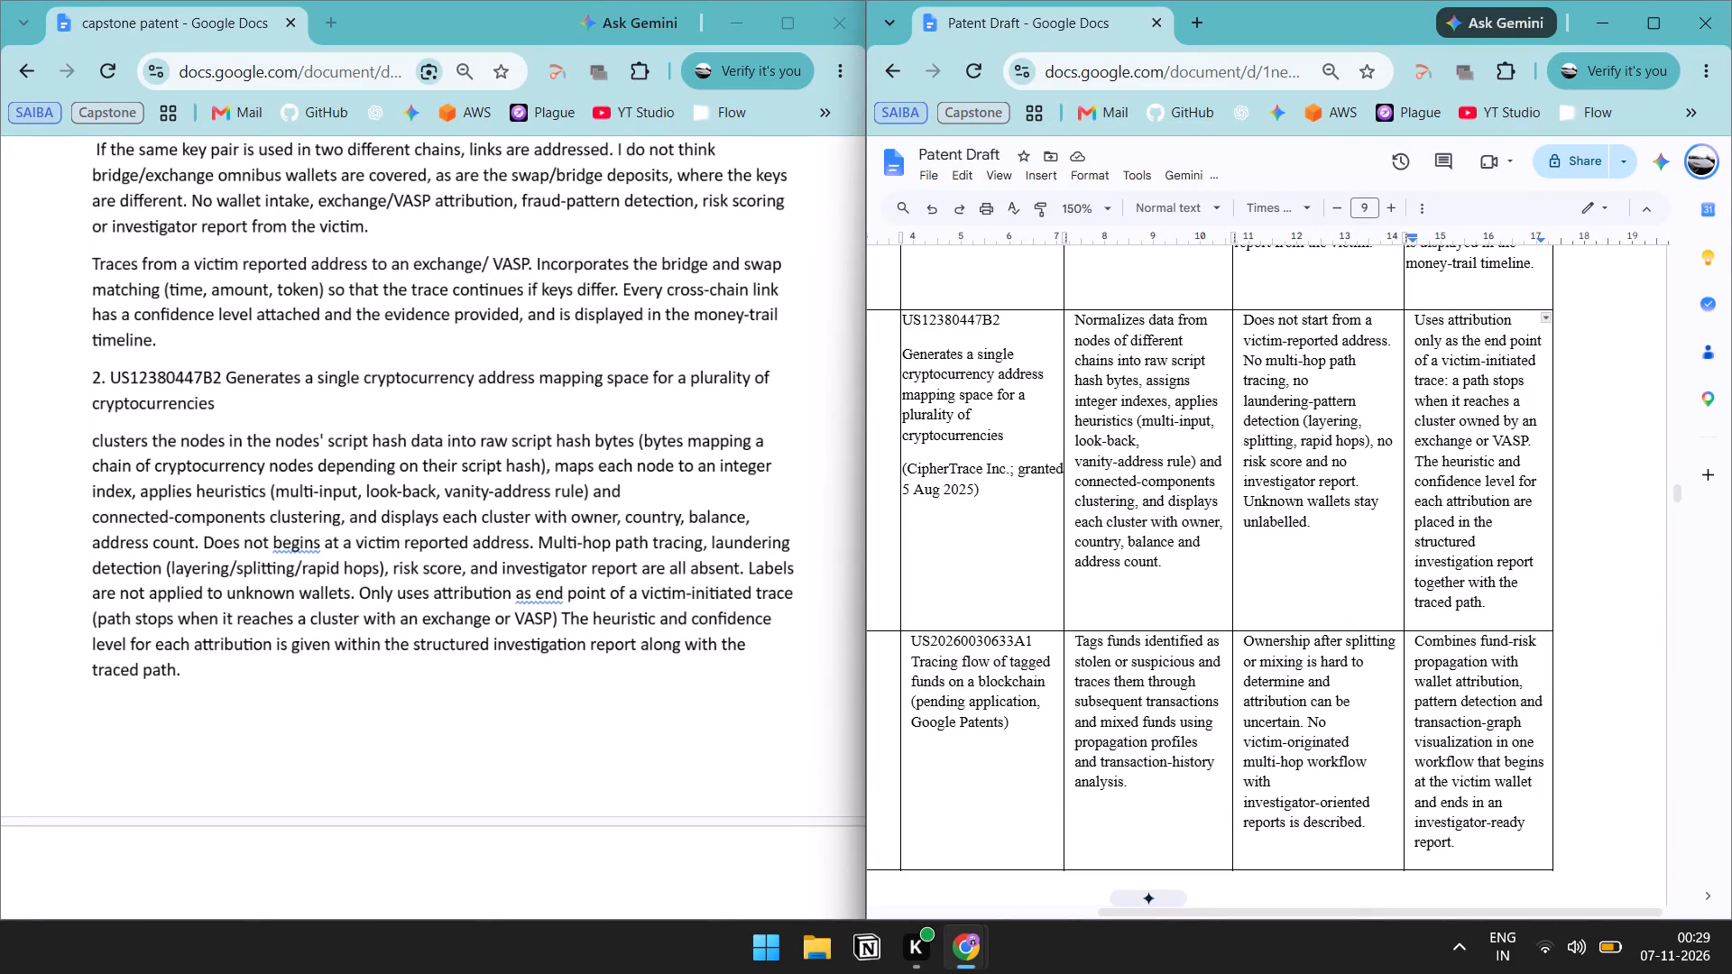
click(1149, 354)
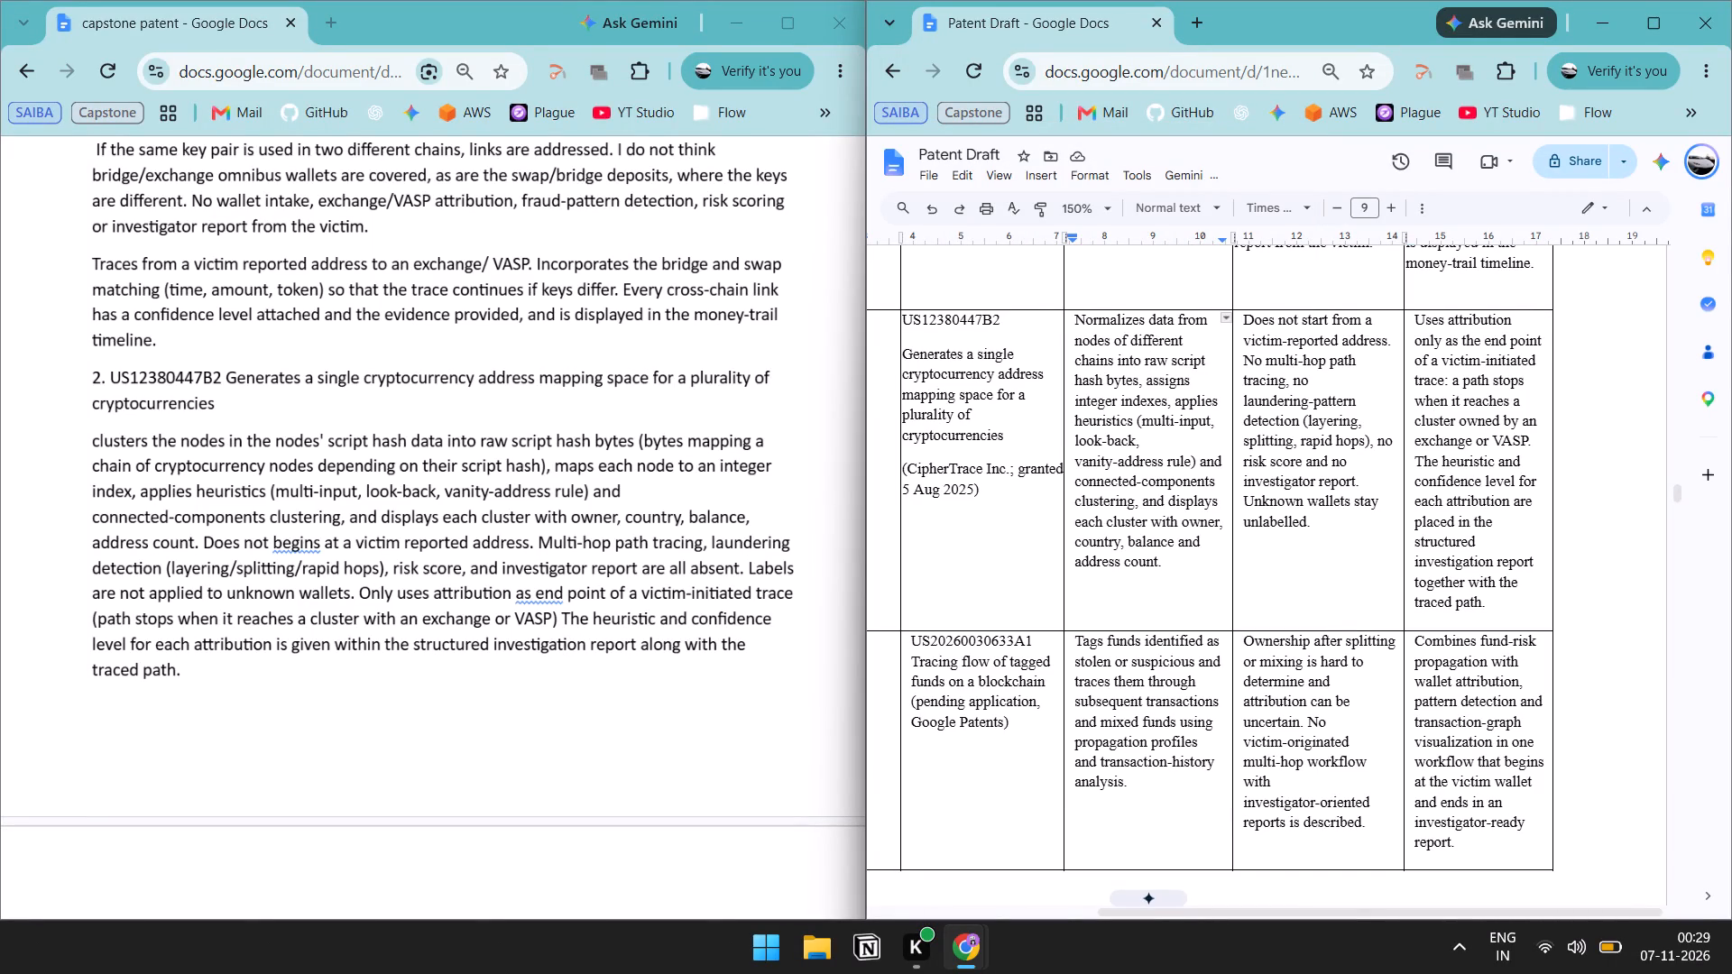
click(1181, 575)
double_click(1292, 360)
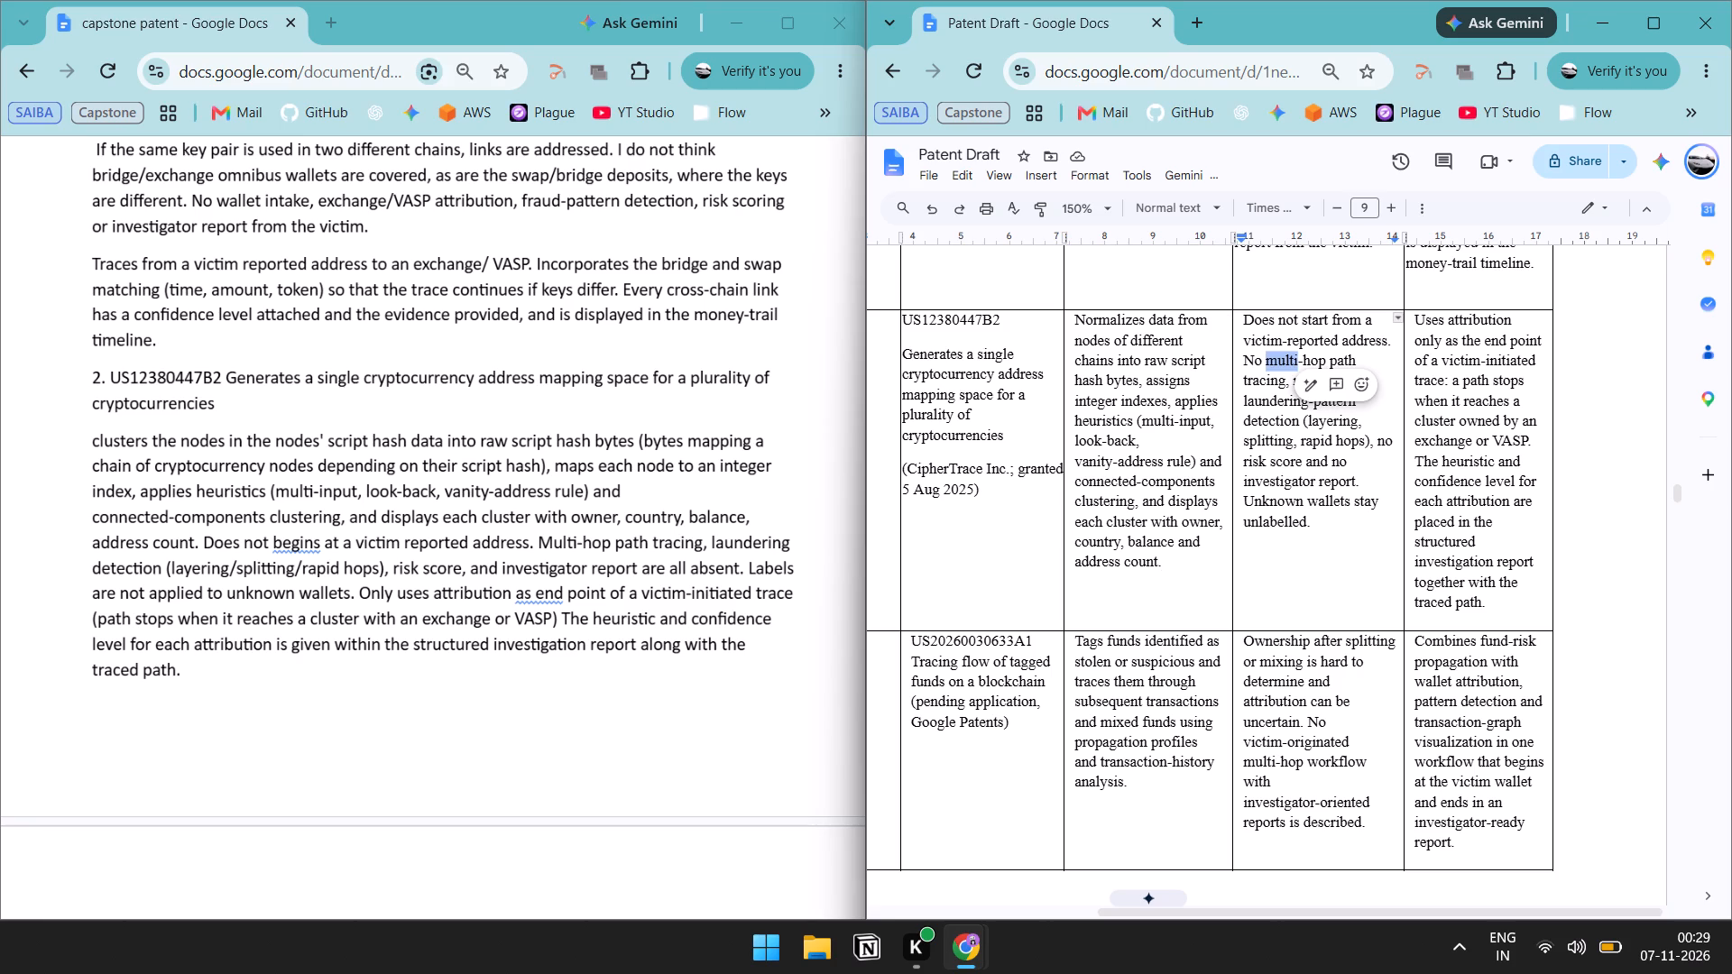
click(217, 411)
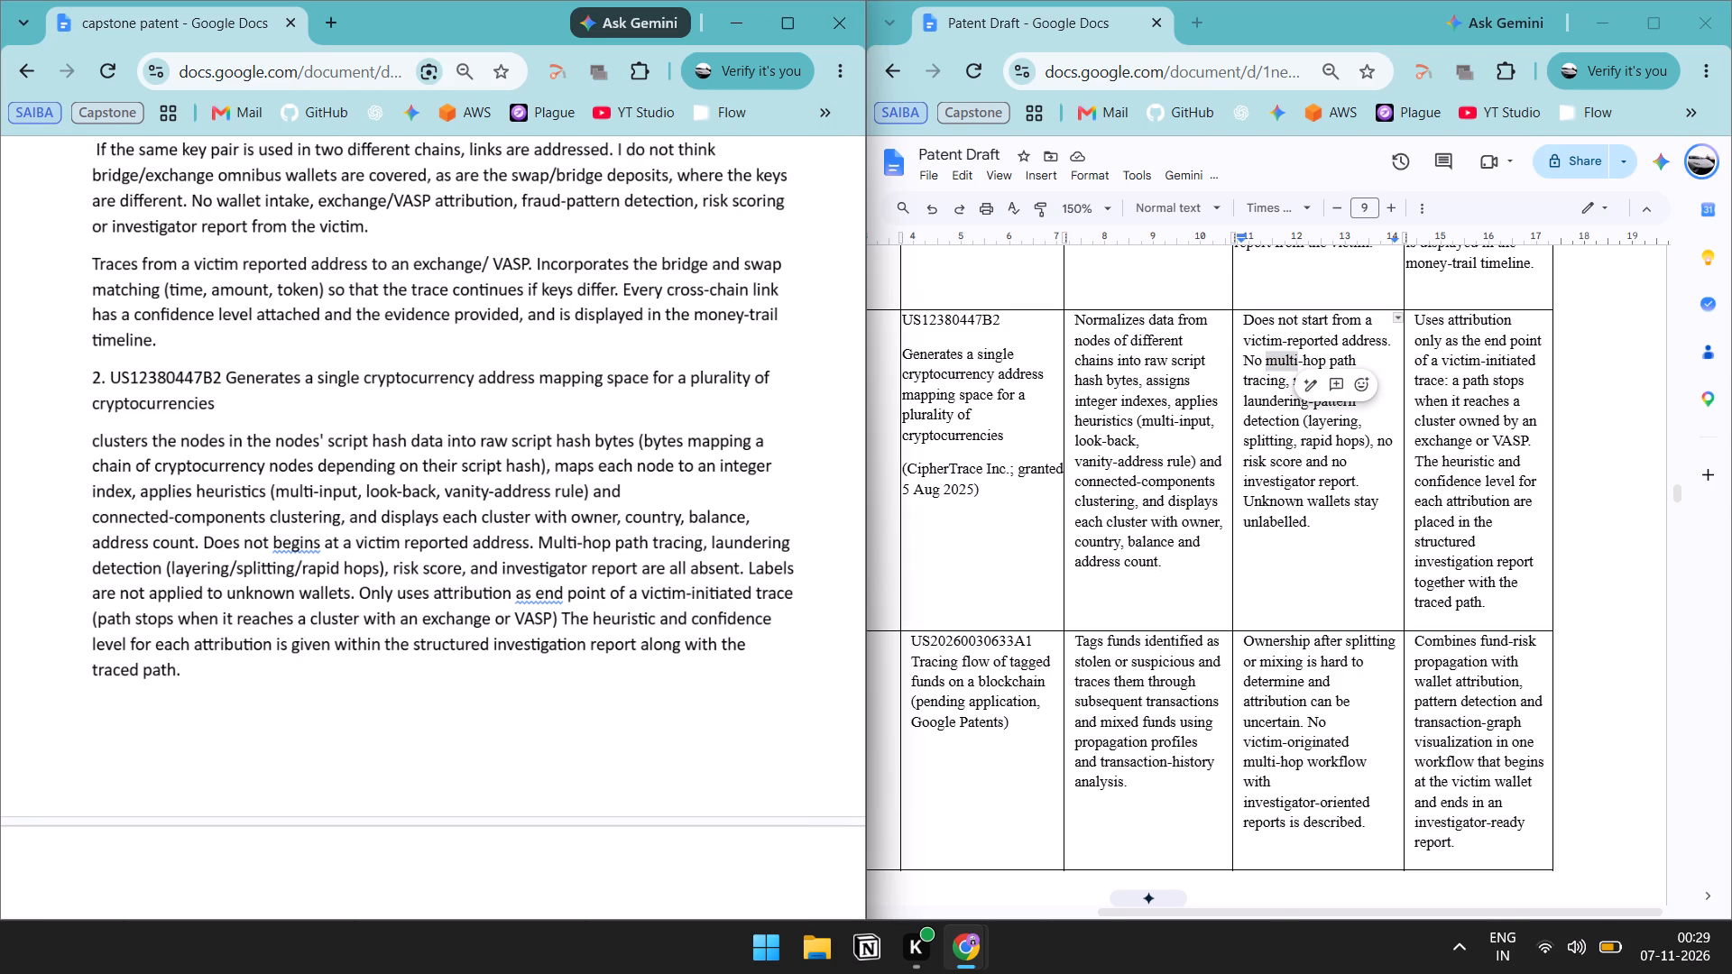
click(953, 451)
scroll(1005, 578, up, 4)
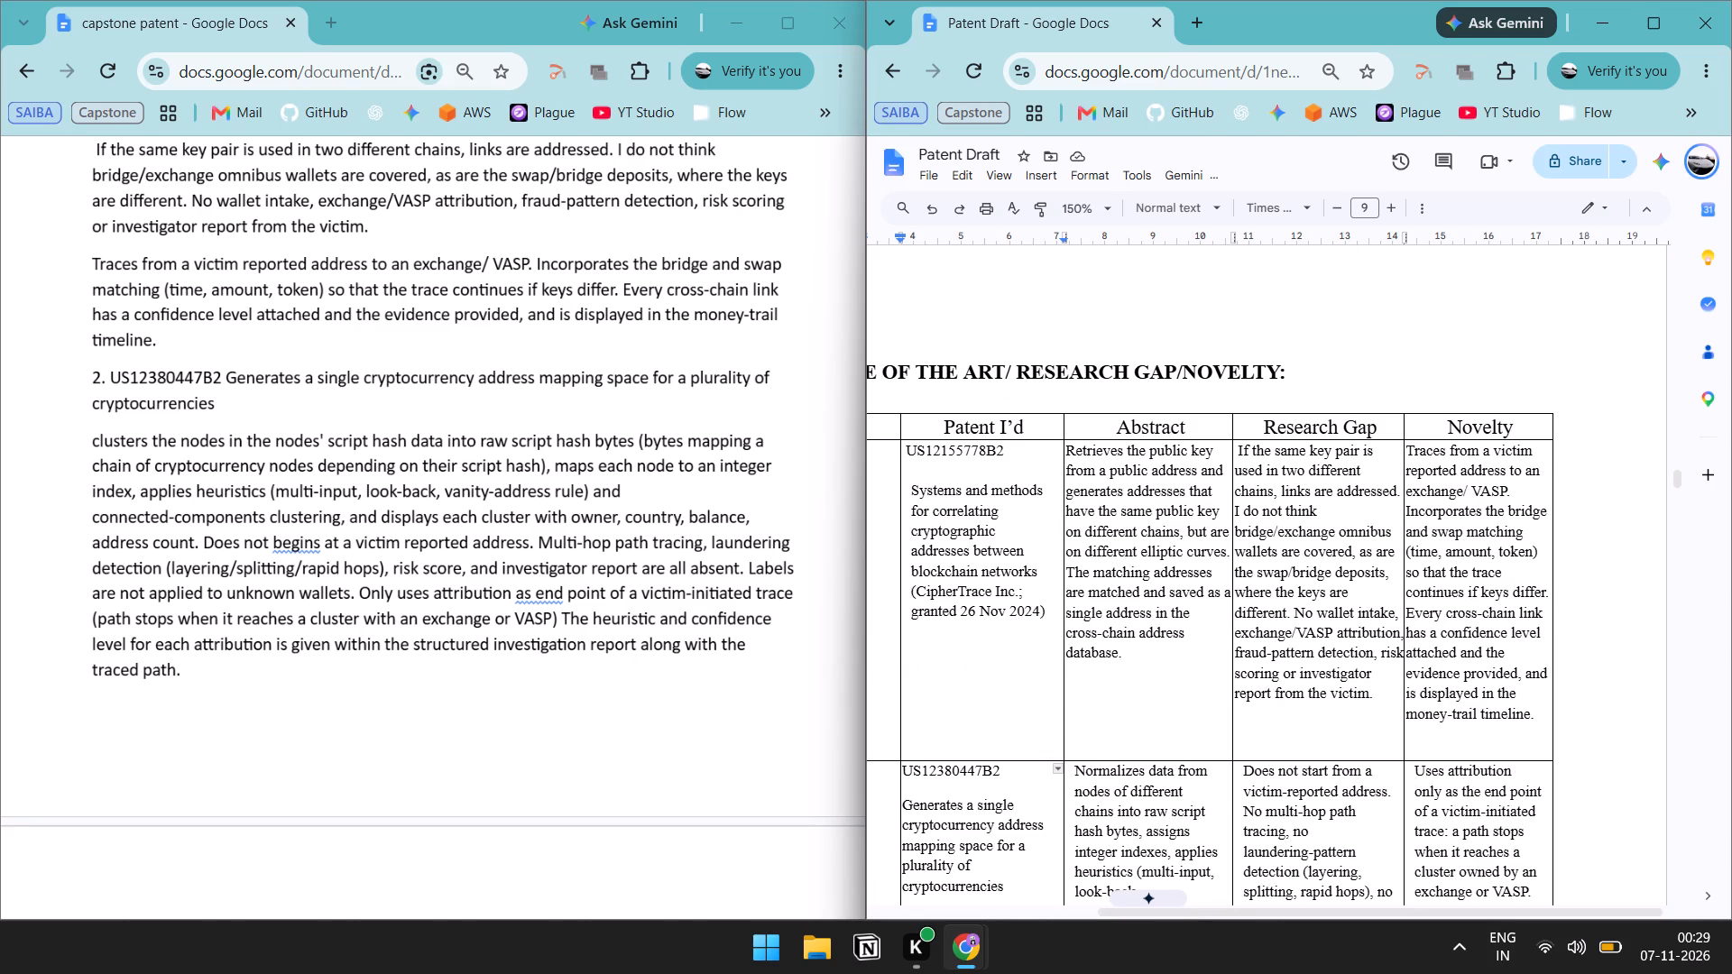
Put the "(CipherTrace Inc.; granted 26 Nov 2024)" note in row 1's Patent I'd cell on its own unindented line.
click(1046, 568)
key(Return)
key(Return)
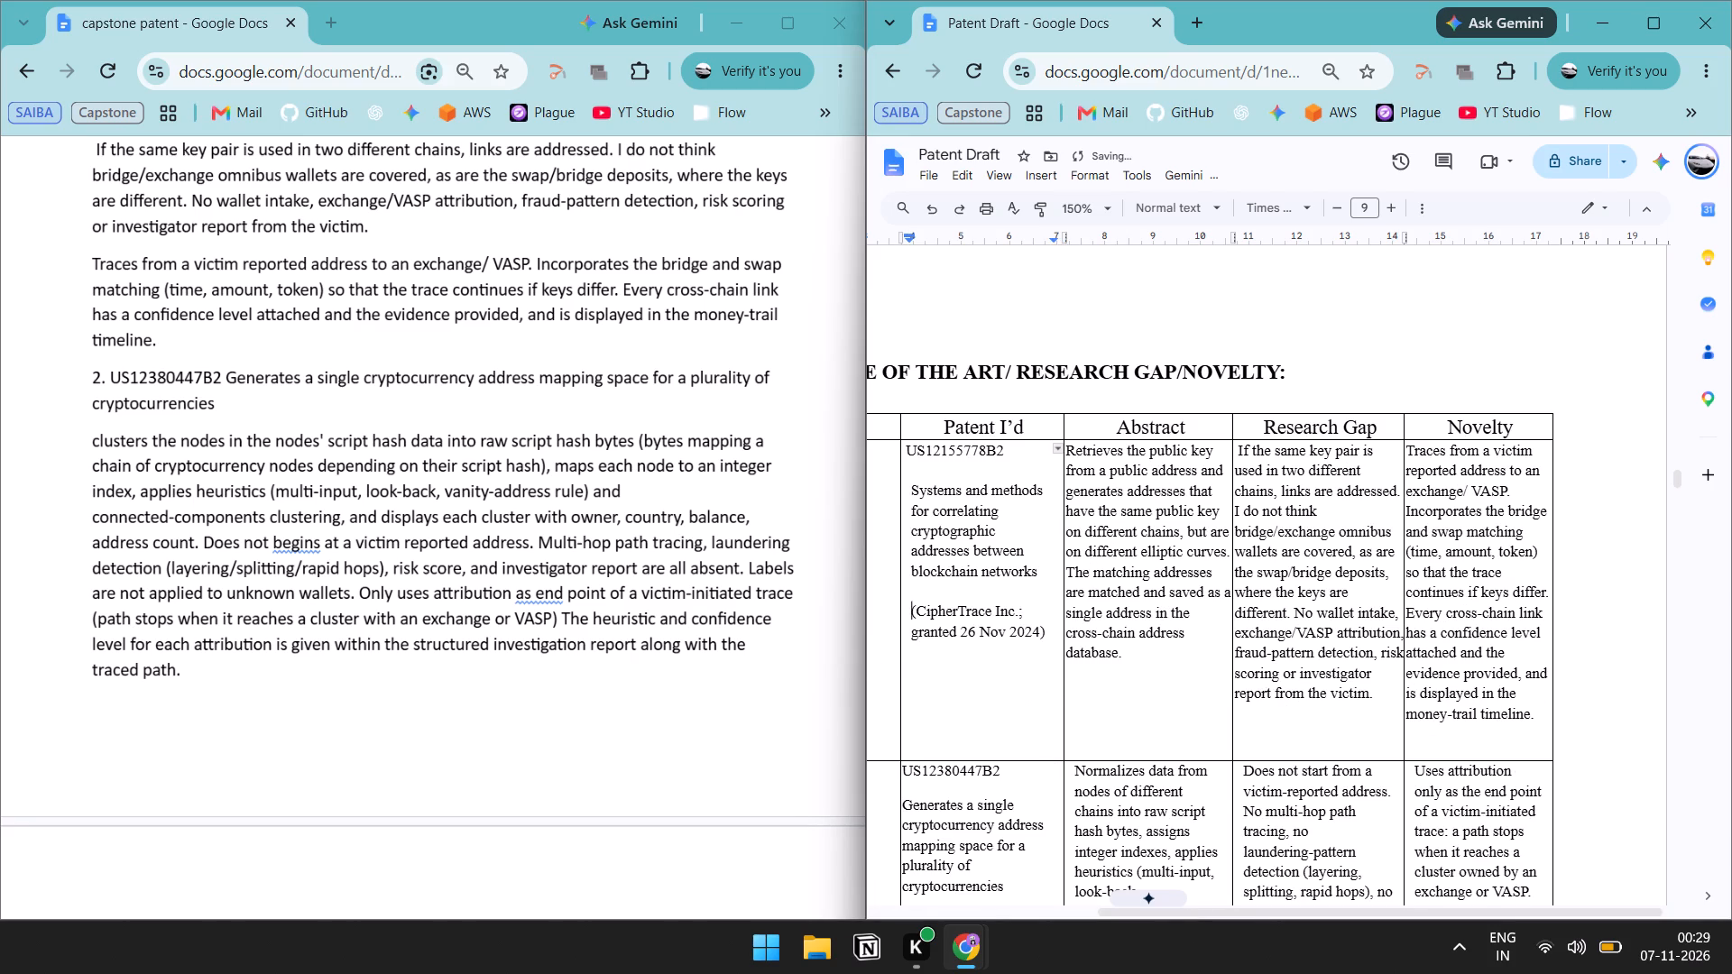
key(BackSpace)
key(BackSpace)
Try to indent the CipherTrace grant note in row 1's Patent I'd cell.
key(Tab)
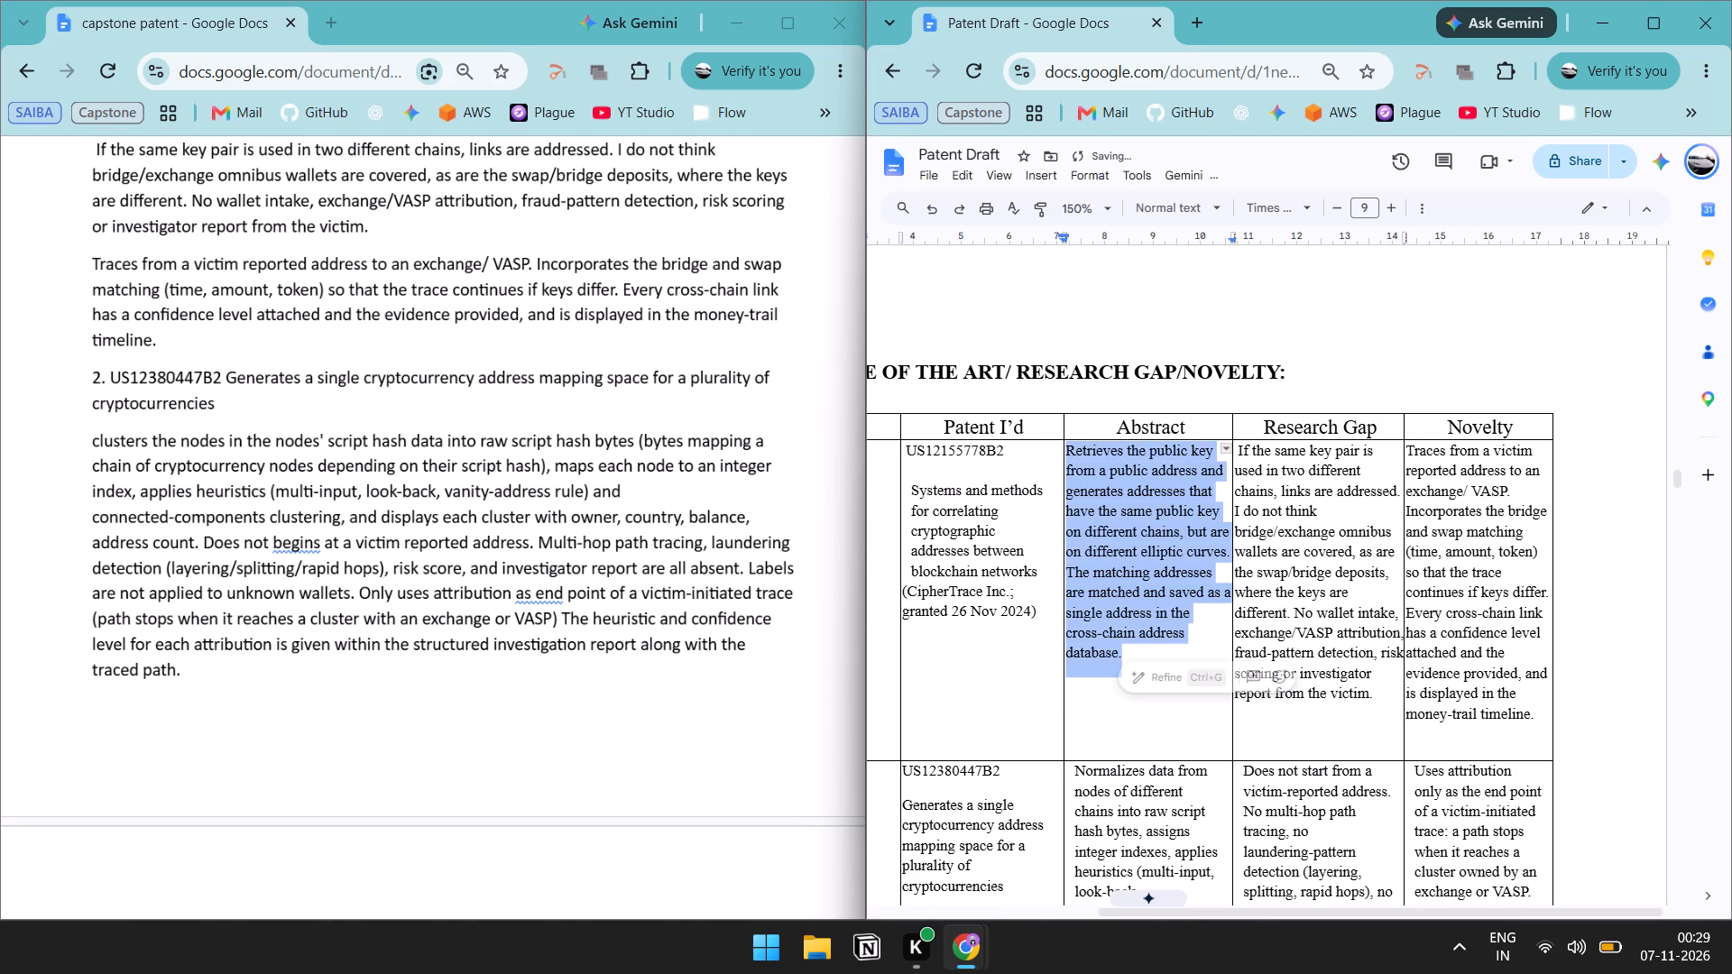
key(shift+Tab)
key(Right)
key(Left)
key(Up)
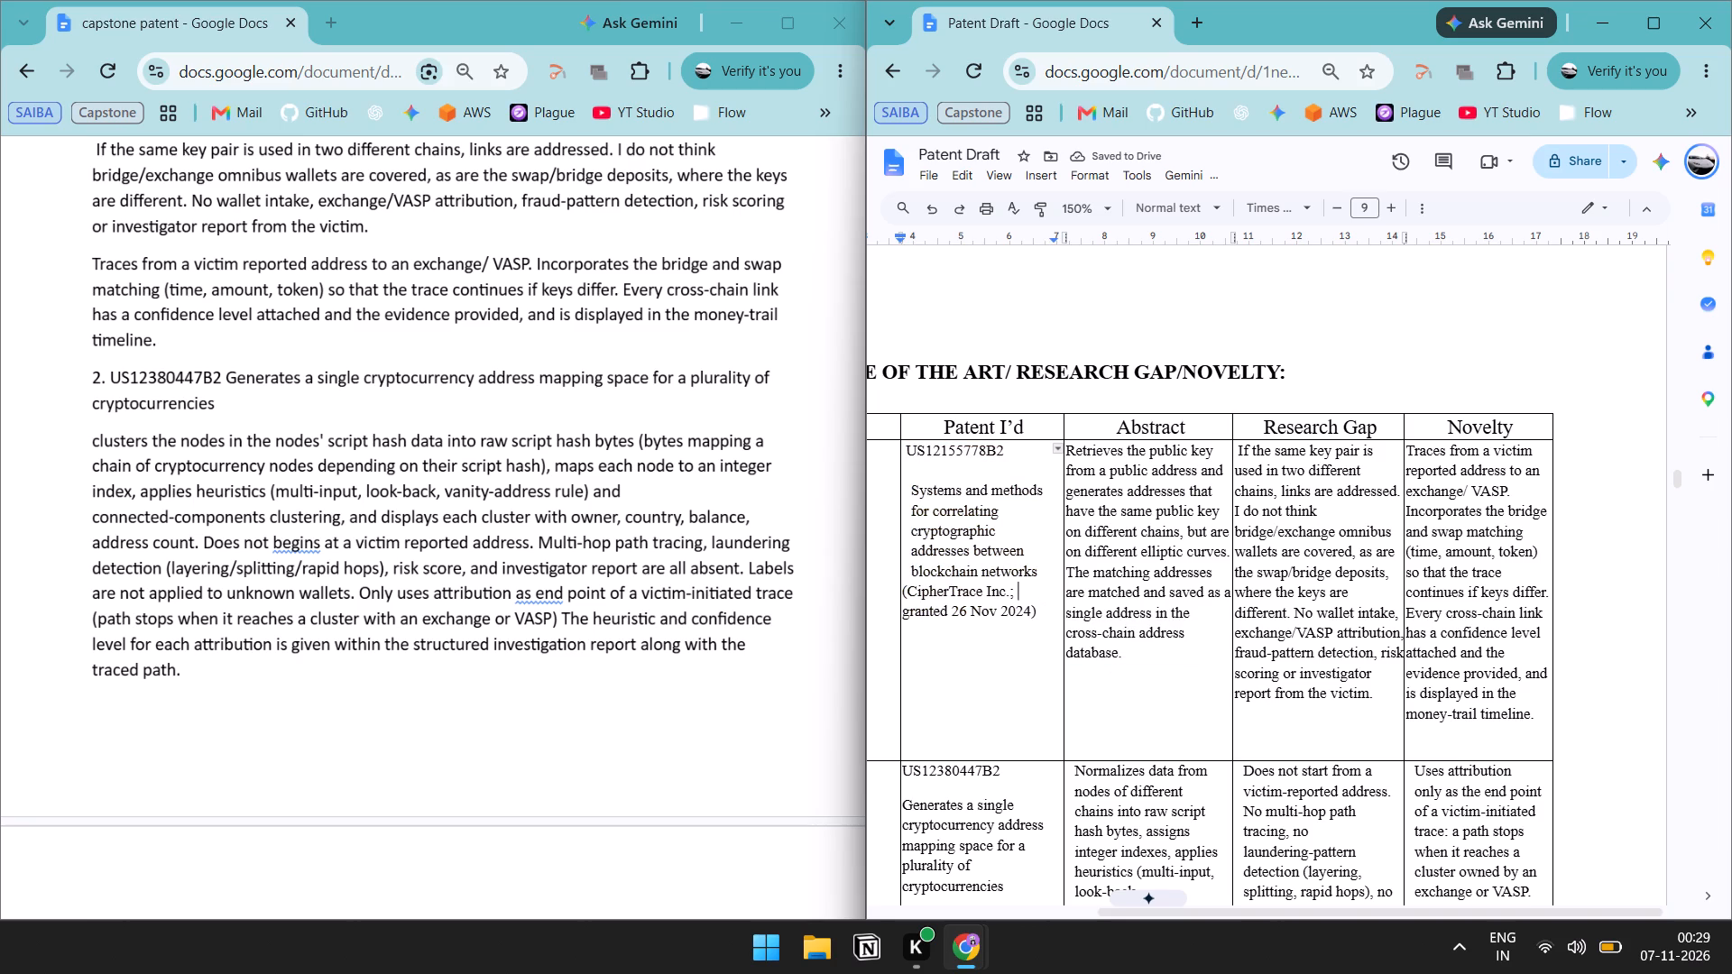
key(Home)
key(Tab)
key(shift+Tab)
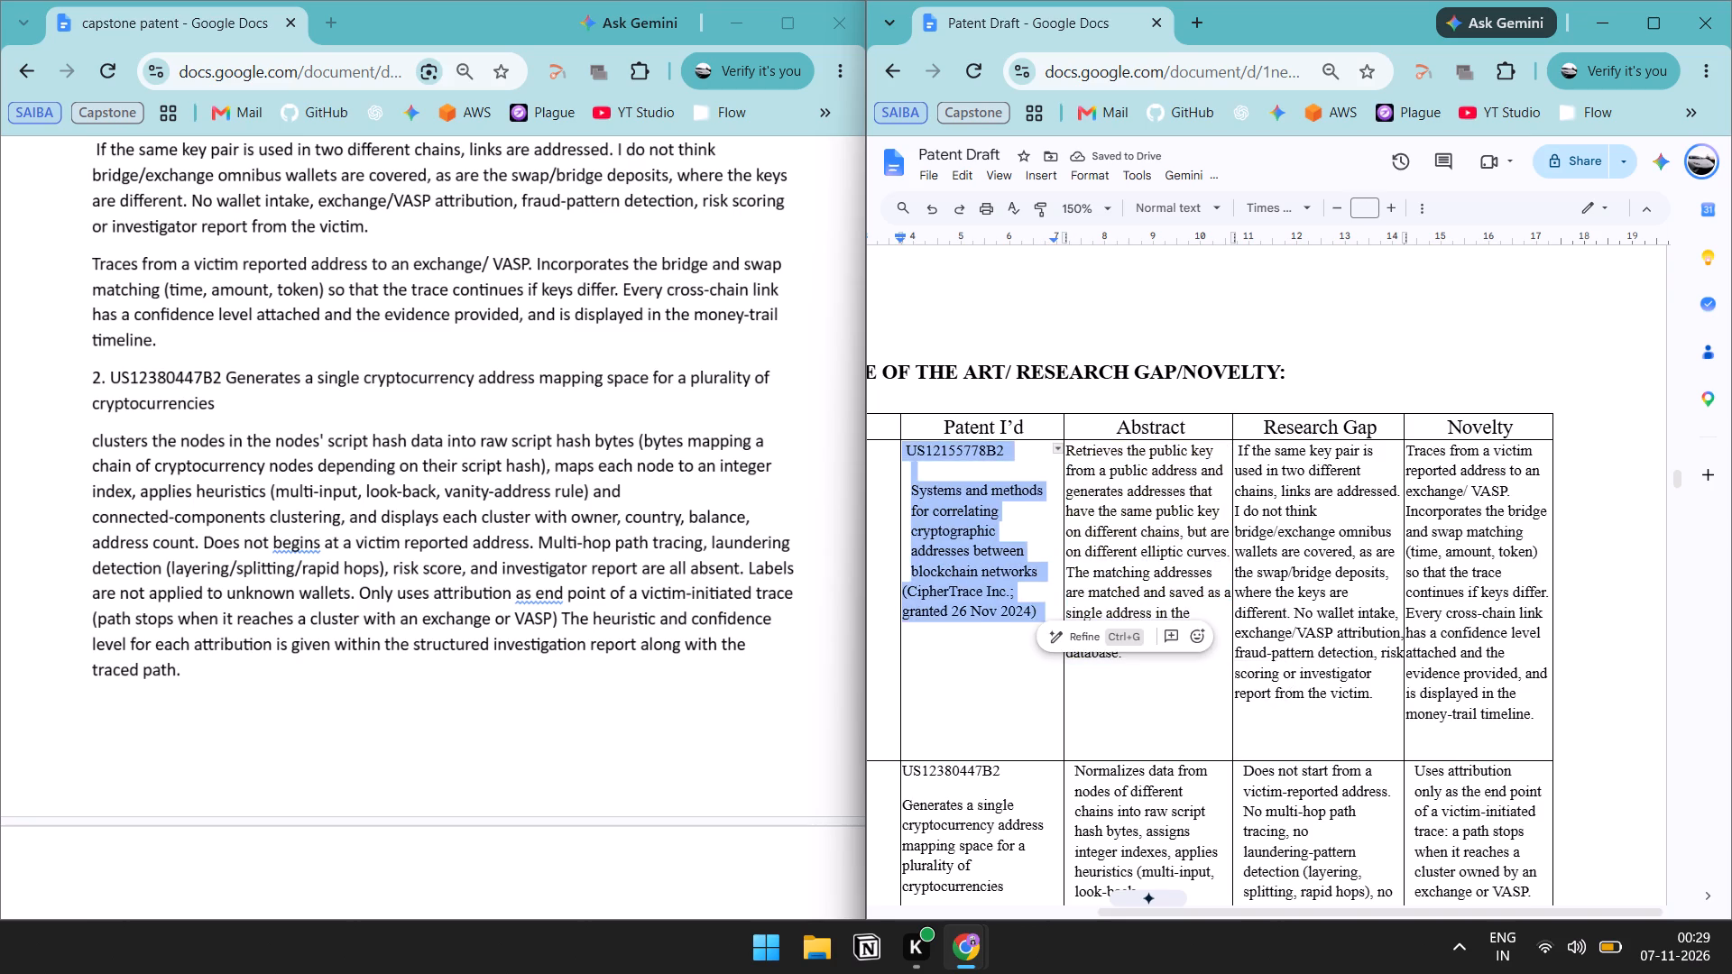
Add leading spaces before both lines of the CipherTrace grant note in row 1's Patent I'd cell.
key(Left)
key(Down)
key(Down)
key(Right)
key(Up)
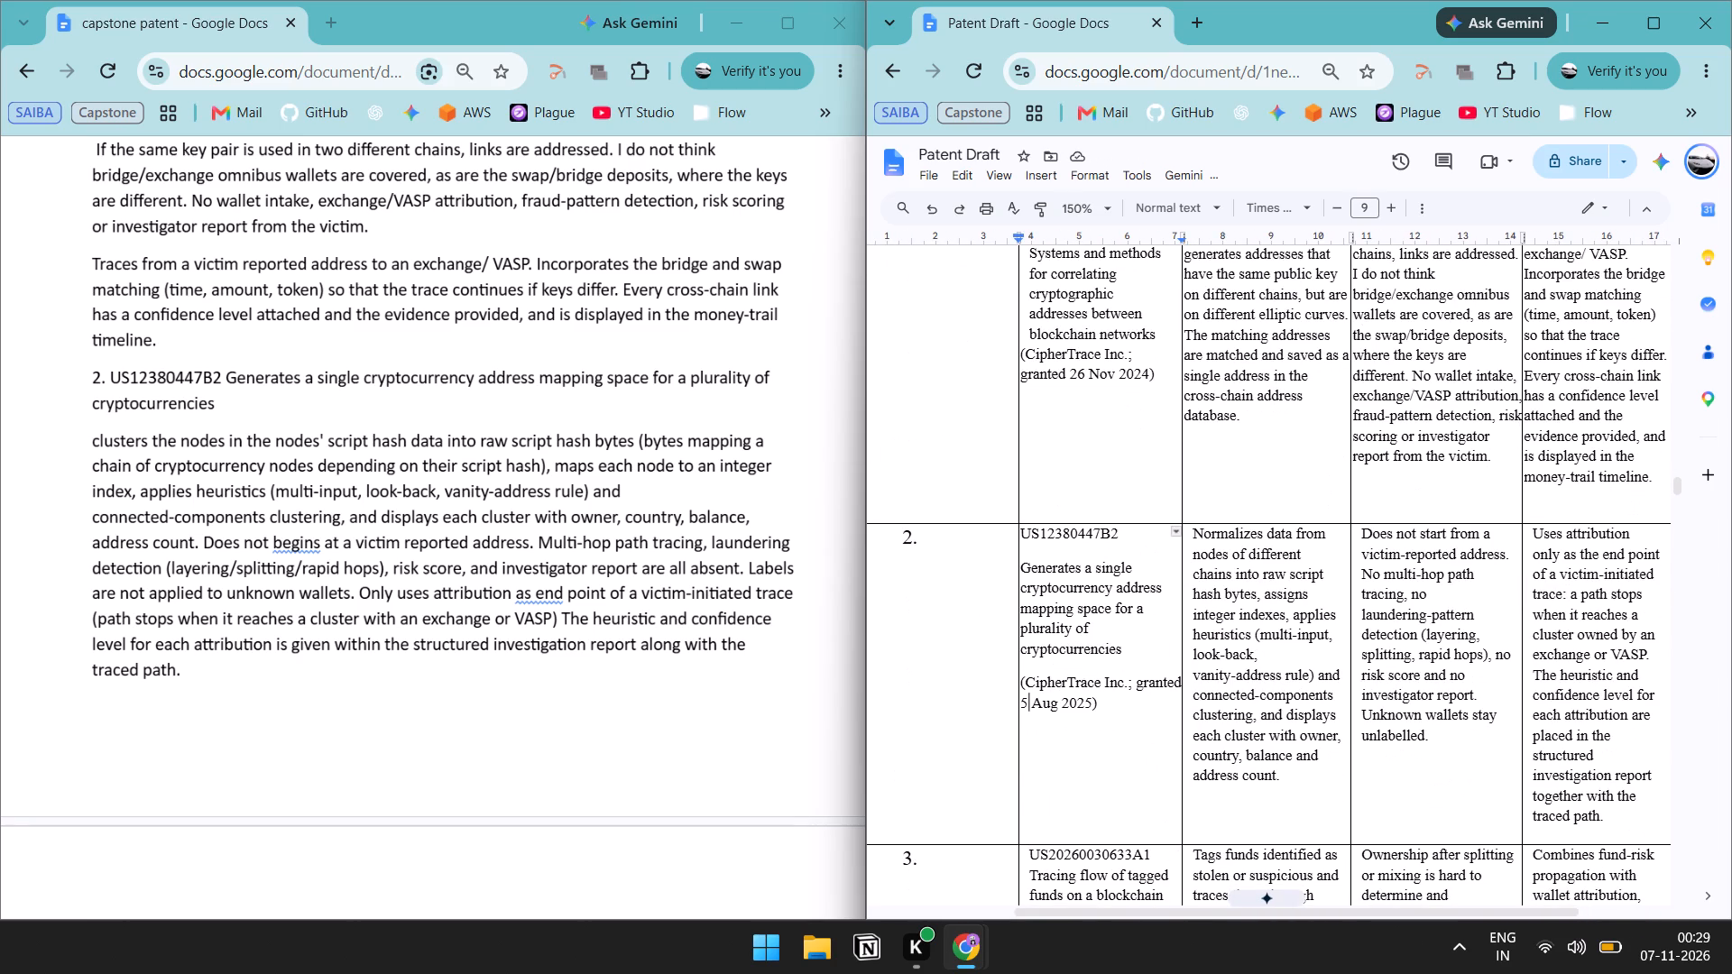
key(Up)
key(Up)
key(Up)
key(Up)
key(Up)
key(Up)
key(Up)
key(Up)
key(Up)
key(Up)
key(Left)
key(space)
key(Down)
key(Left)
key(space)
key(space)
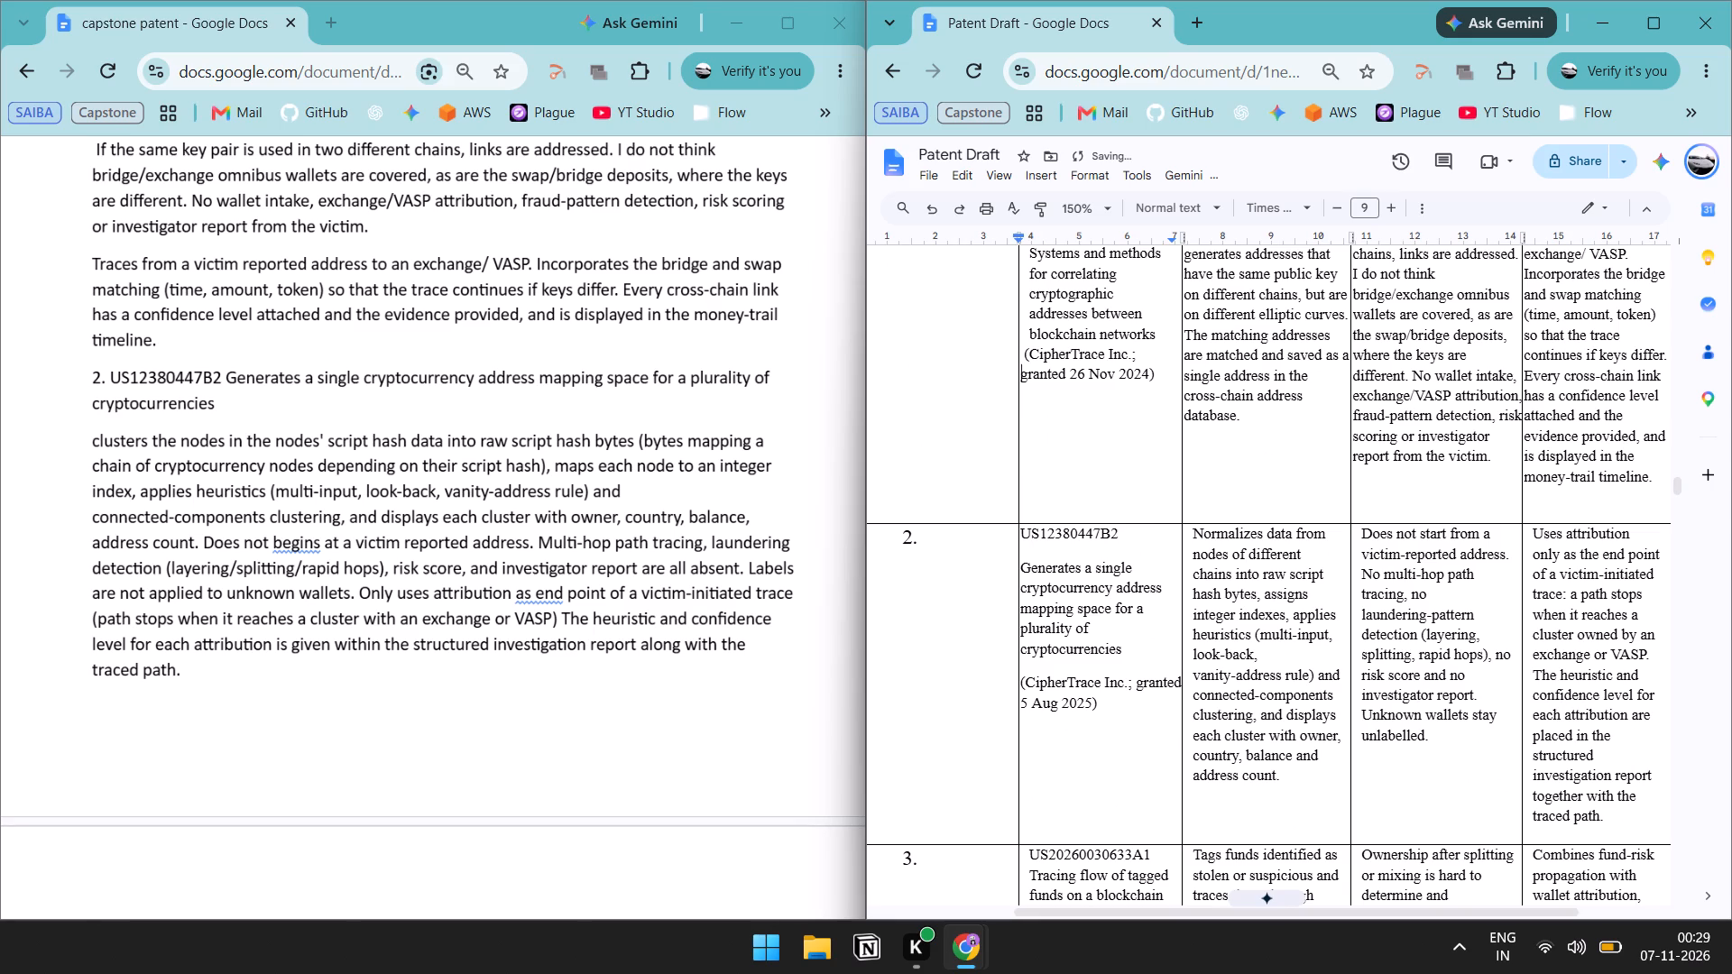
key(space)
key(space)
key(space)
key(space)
Join row 2's "(CipherTrace Inc.; granted 5 Aug 2025)" note to the end of the patent title, separated by a space.
click(1033, 682)
key(Left)
key(Left)
key(space)
key(BackSpace)
key(BackSpace)
key(Return)
key(BackSpace)
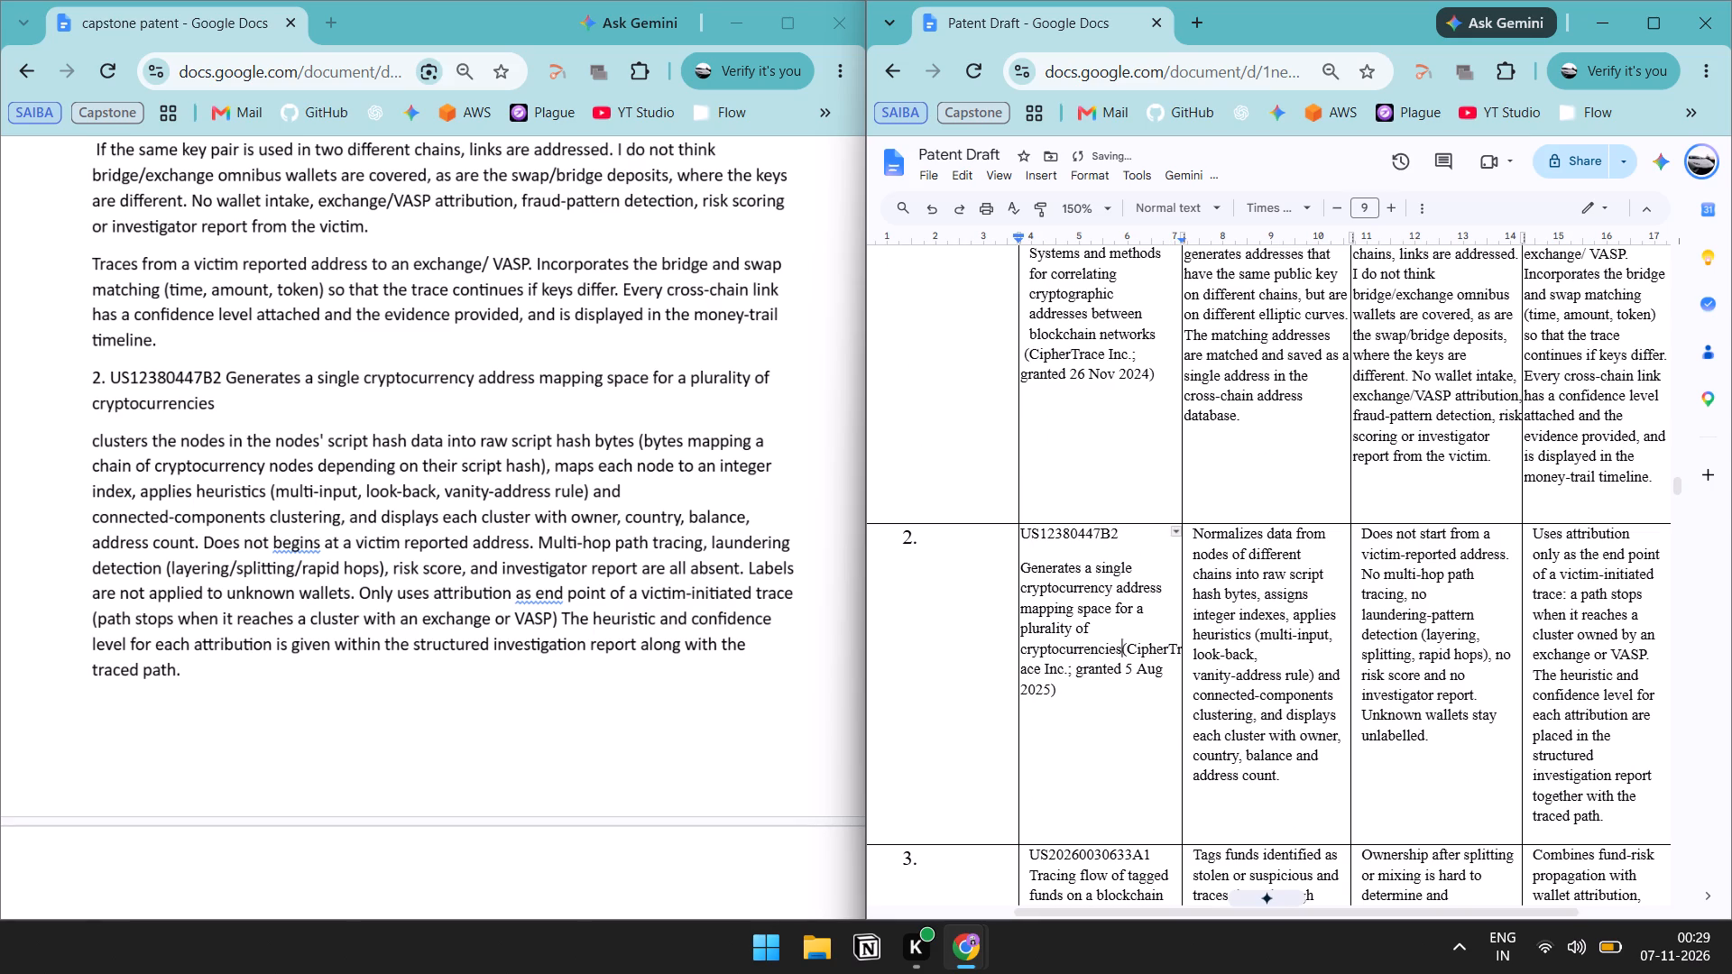
key(space)
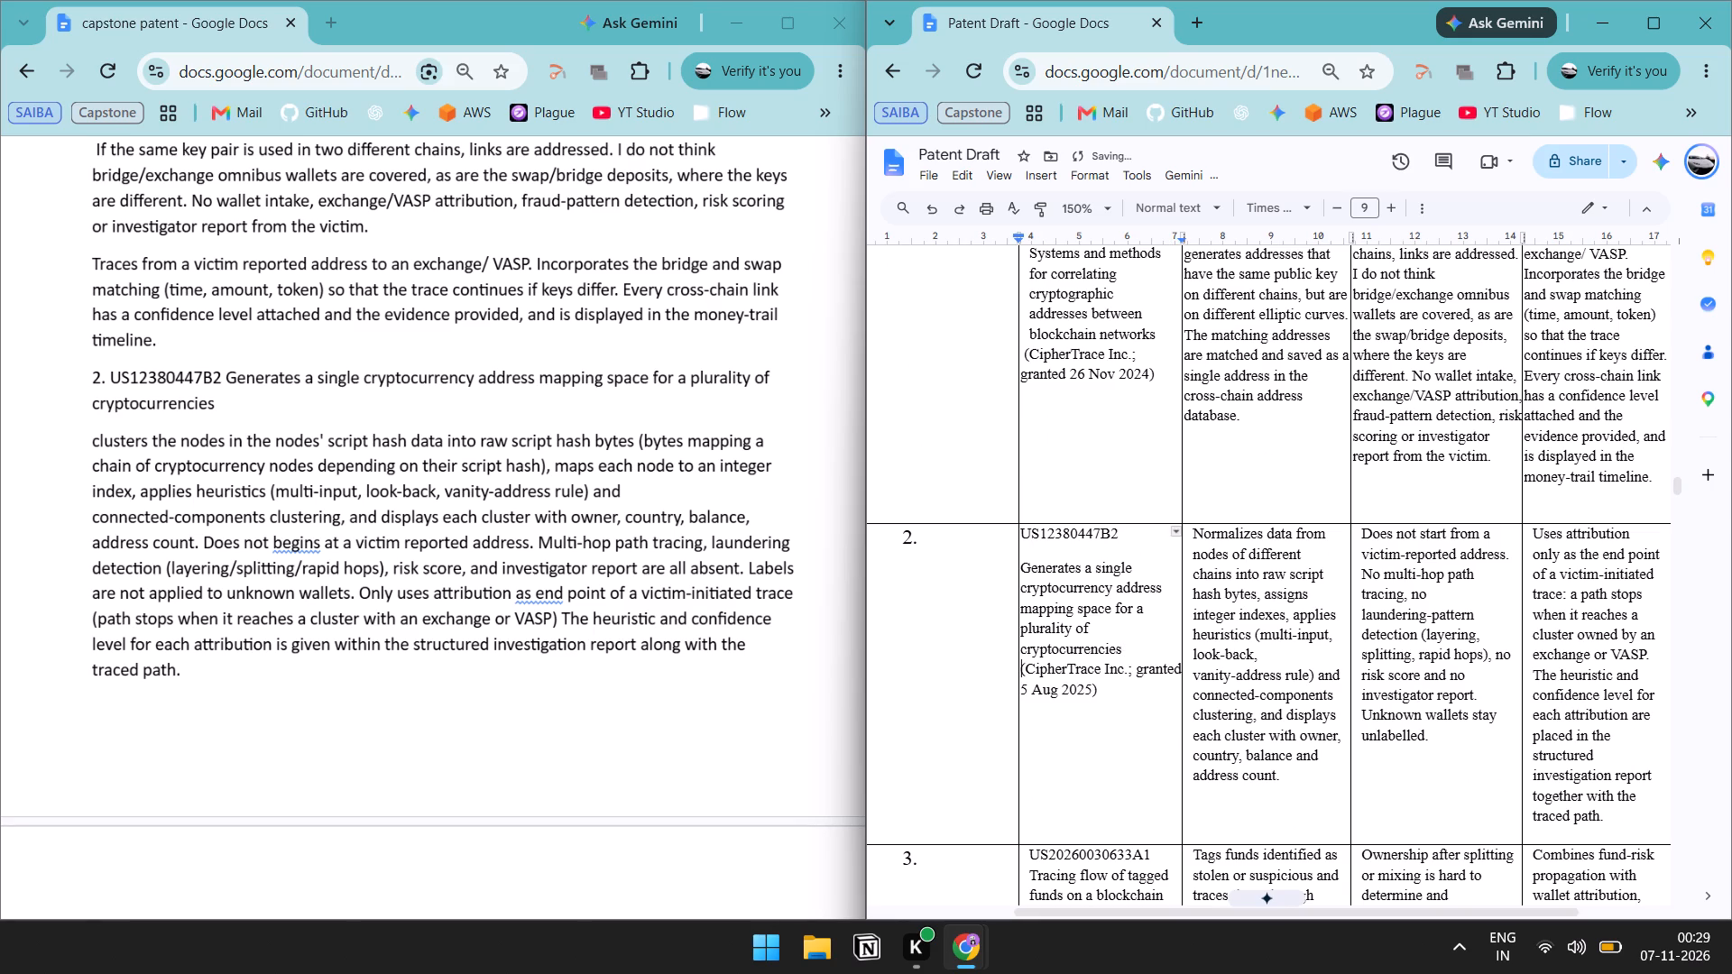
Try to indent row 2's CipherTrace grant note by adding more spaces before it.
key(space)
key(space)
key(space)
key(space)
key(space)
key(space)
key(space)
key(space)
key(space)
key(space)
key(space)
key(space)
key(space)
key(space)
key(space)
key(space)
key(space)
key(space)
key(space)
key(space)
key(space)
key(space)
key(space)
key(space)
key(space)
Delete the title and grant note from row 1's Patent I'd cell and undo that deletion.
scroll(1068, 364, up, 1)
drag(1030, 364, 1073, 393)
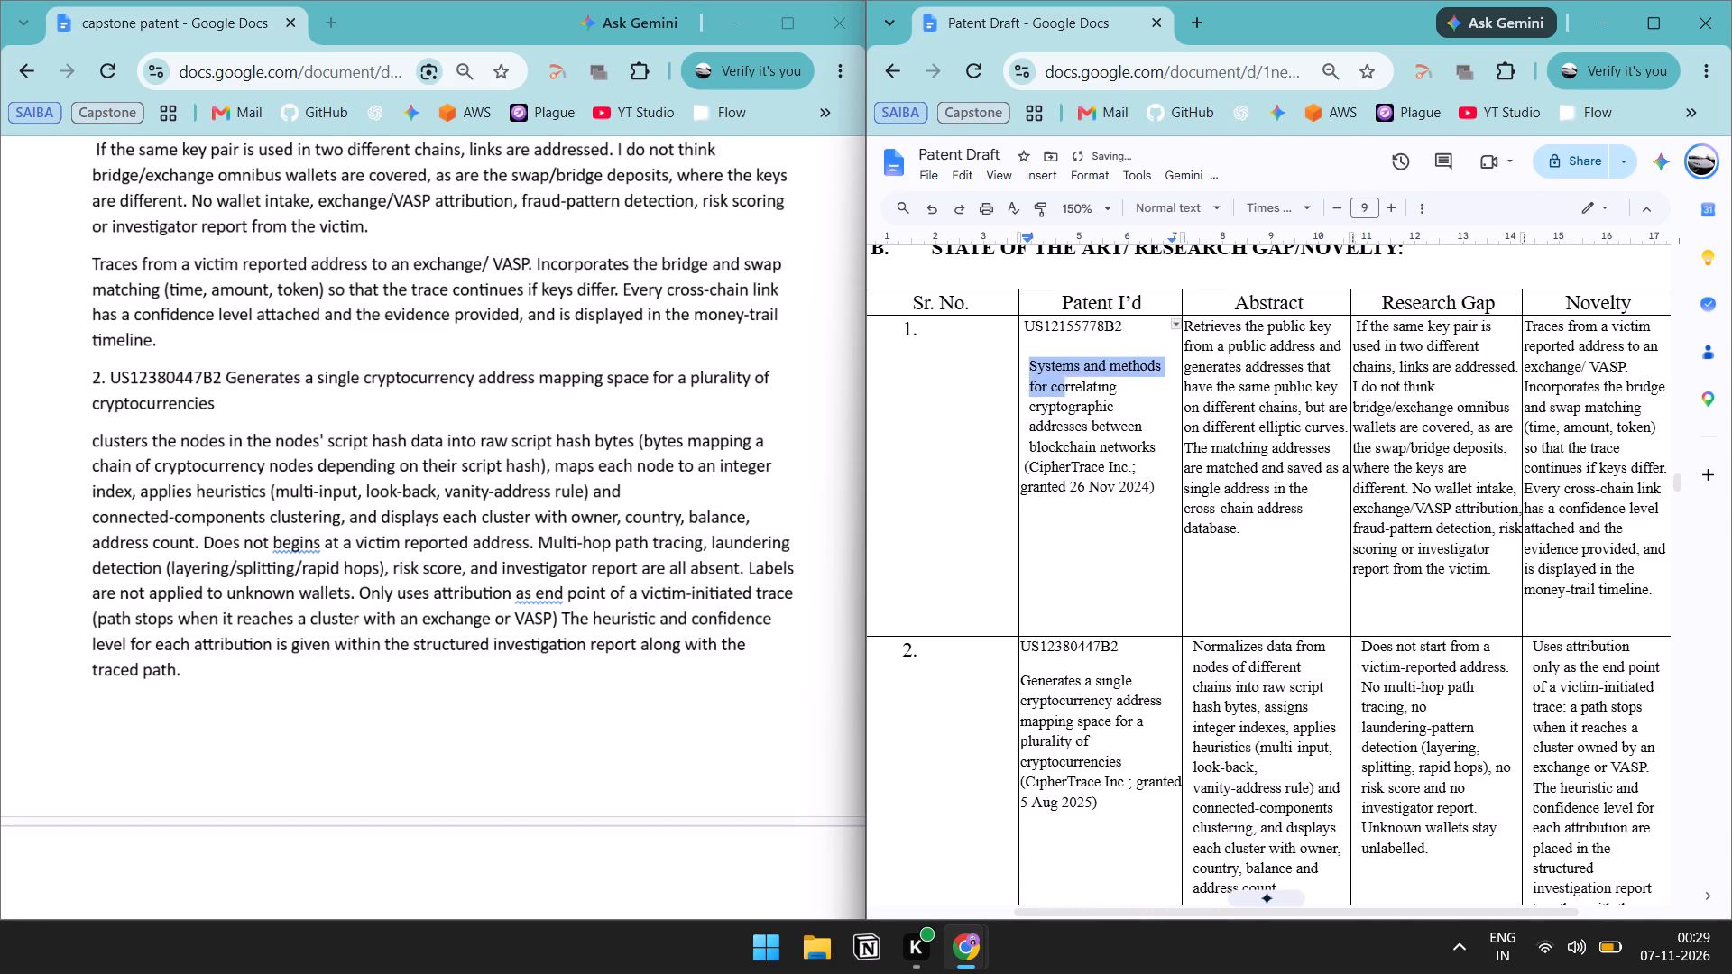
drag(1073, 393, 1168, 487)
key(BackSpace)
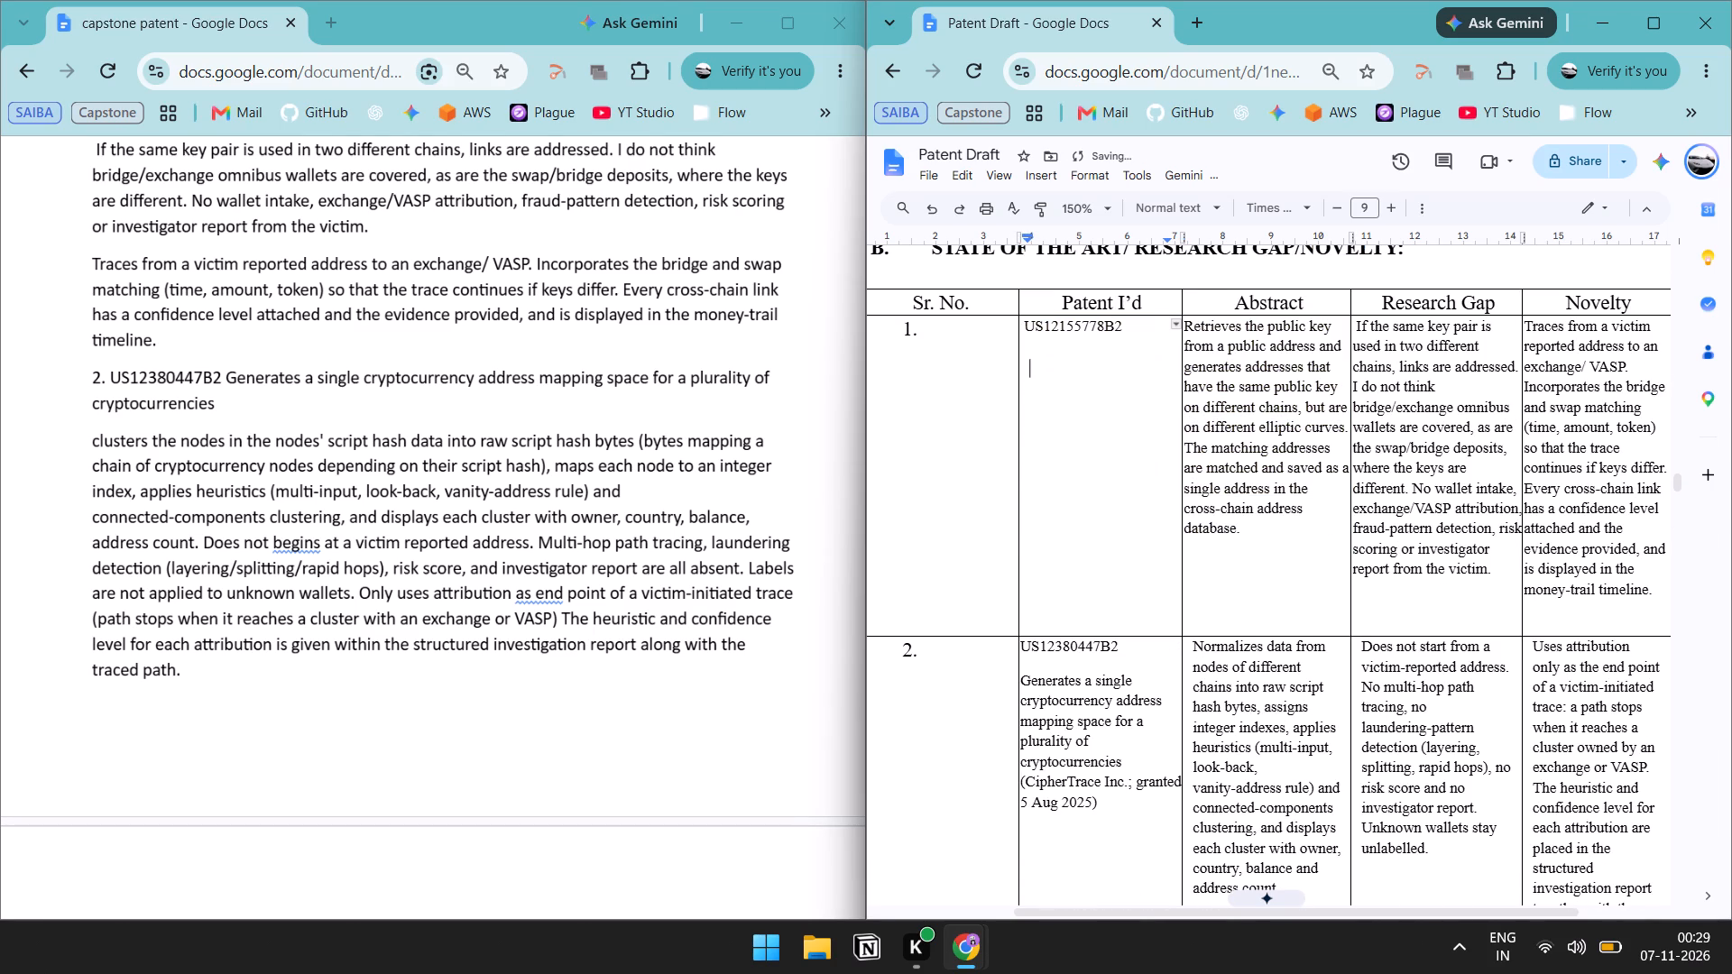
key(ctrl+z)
Remove the indent from the "Systems and methods for correlating cryptographic addresses" title in row 1's Patent I'd cell.
key(Left)
key(Up)
key(Down)
key(F12)
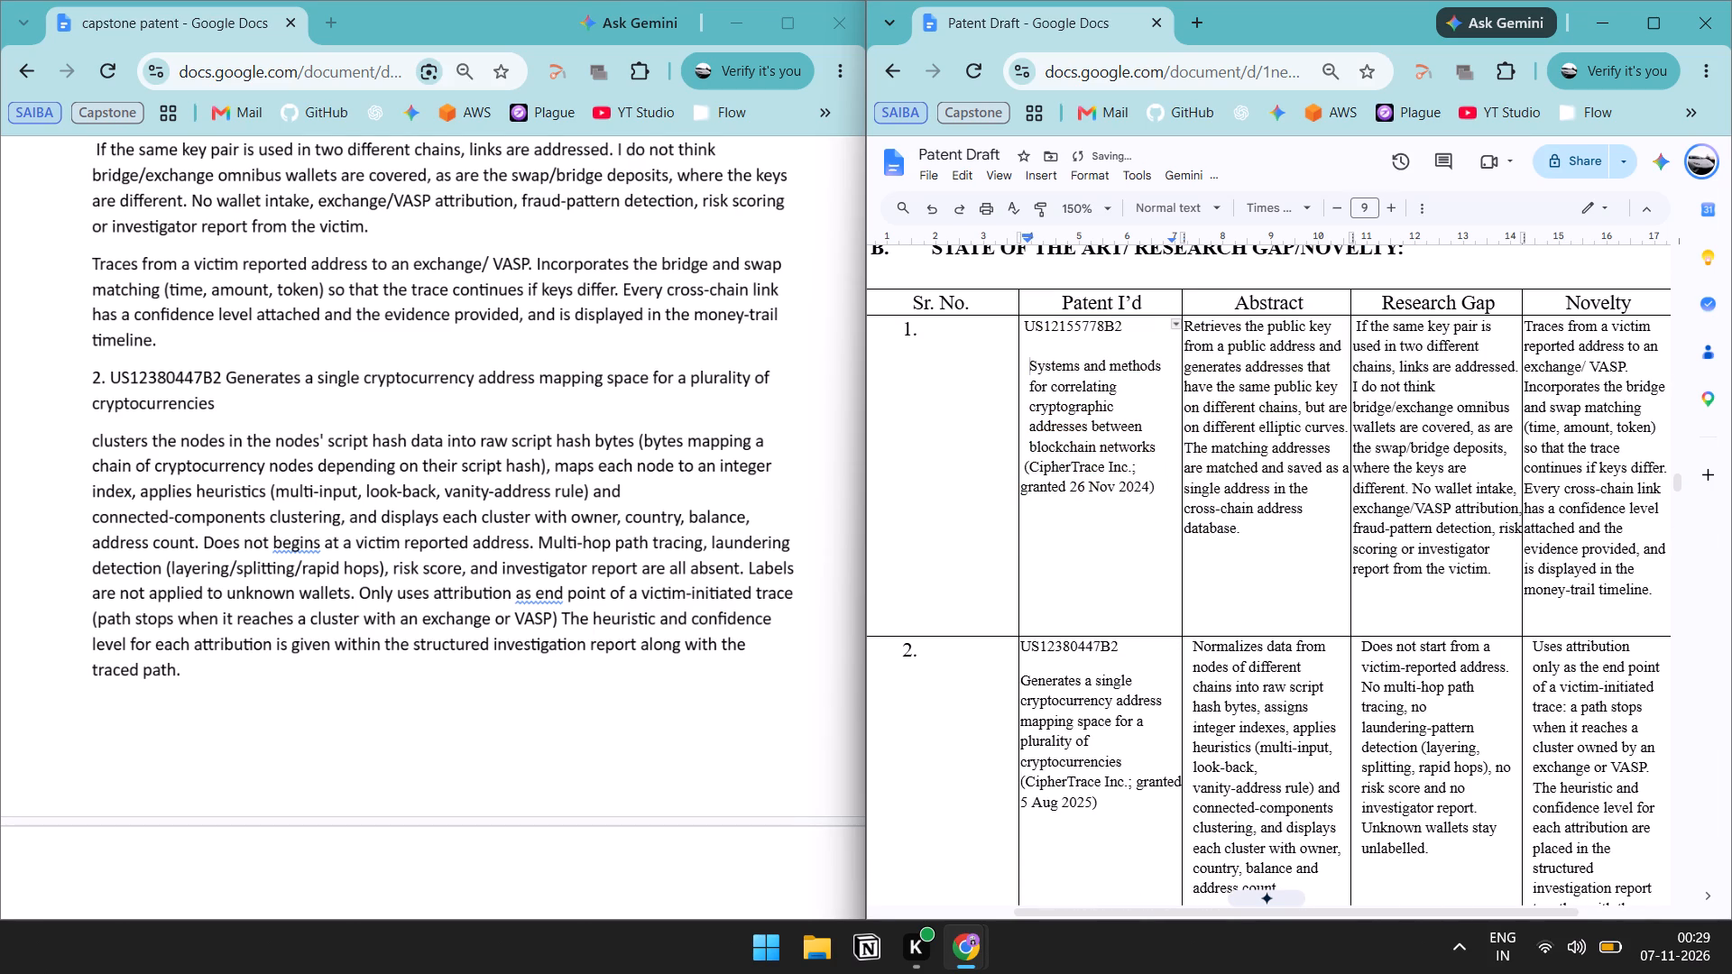
key(BackSpace)
key(F12)
Delete the leading space before "(CipherTrace Inc.;" in row 1's Patent I'd cell.
key(Down)
key(Down)
key(Down)
key(Down)
key(Down)
key(Down)
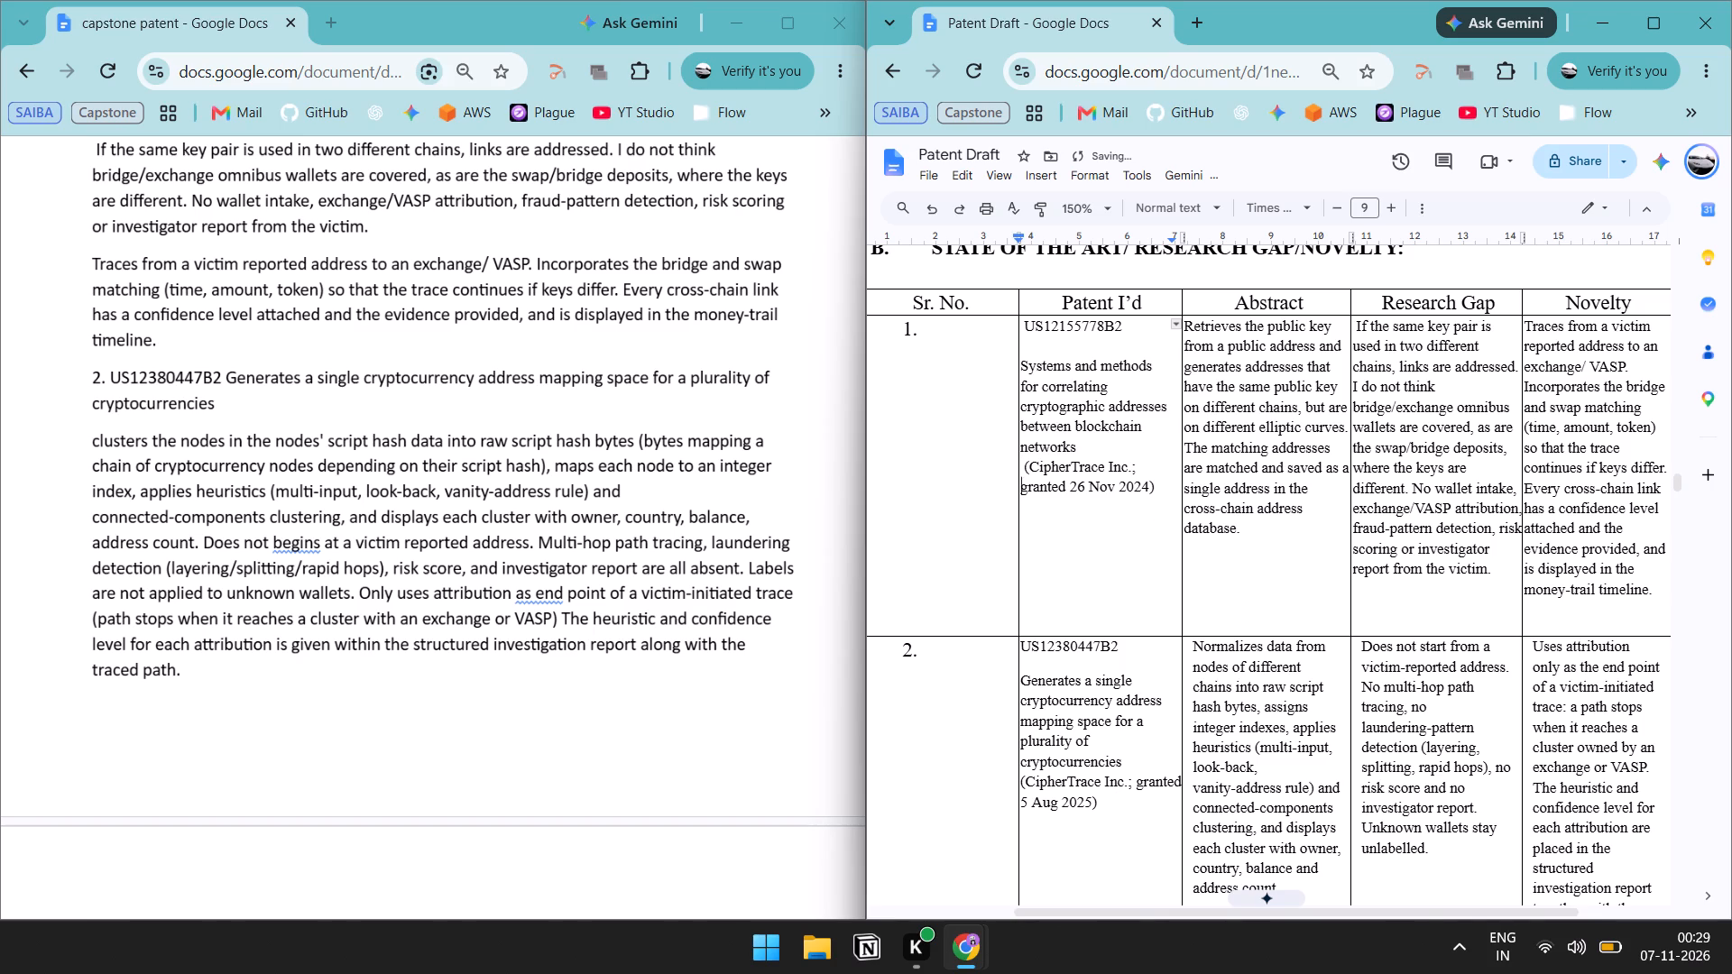
key(Right)
key(Up)
key(Left)
key(BackSpace)
Compare the row 2 entries in the patent table with the US12380447B2 text in the capstone patent notes.
click(1248, 355)
click(1478, 403)
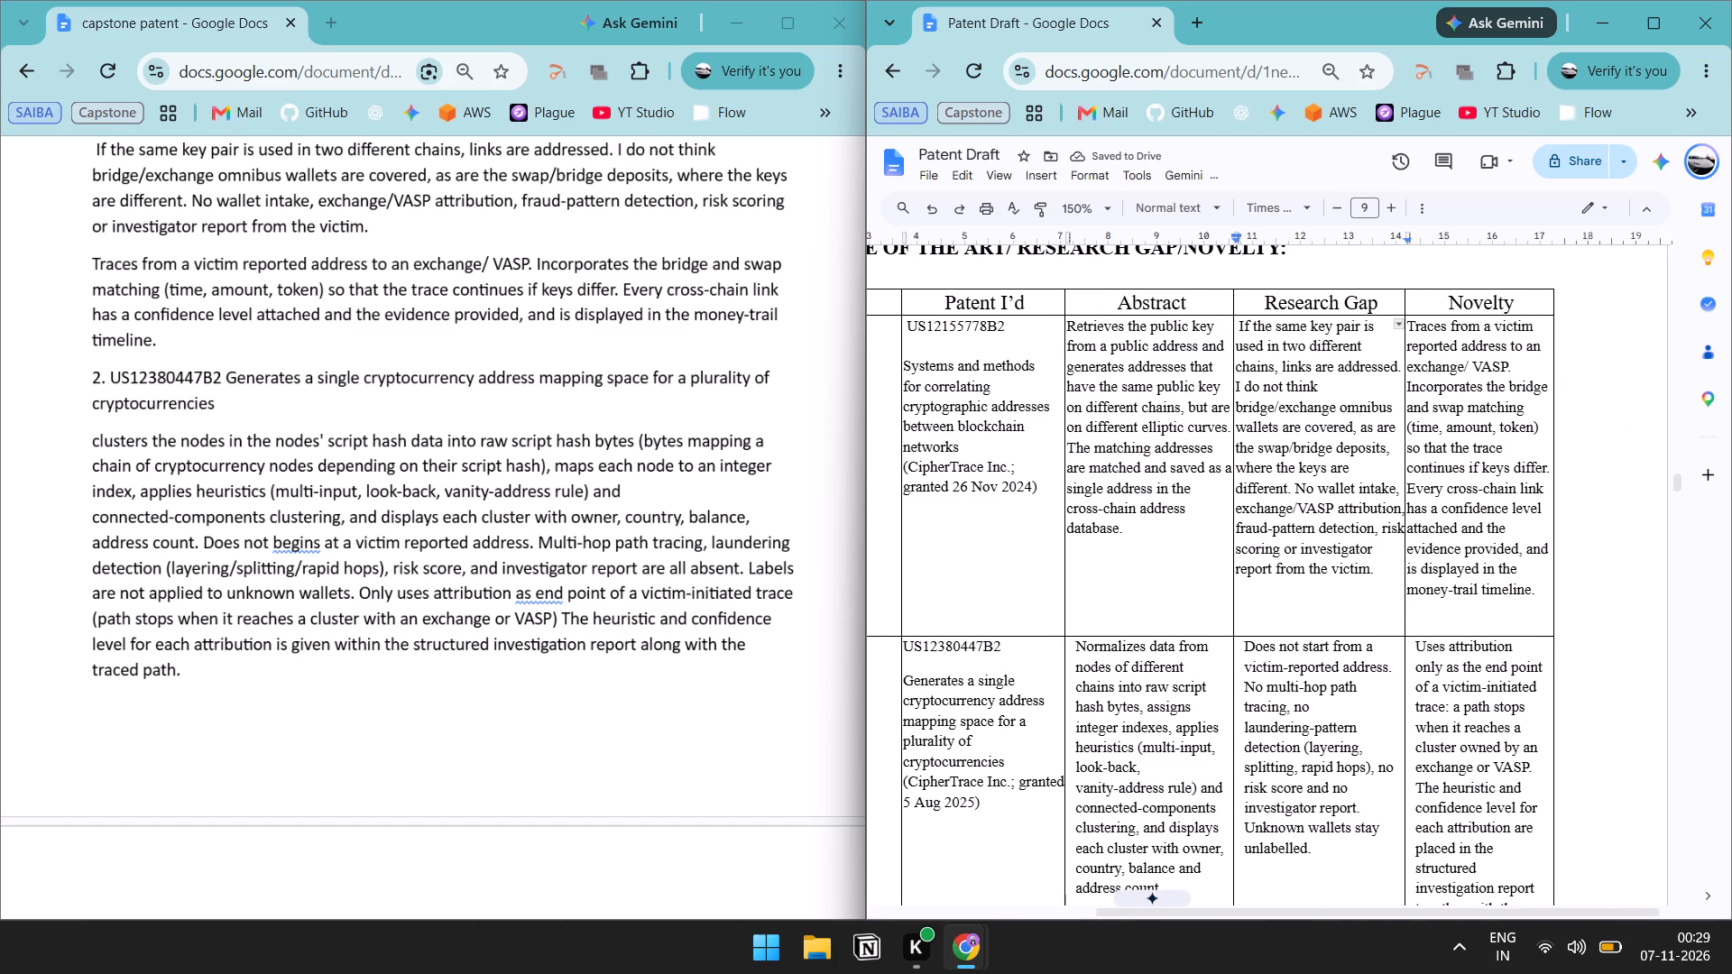
scroll(1461, 413, left, 1)
scroll(1236, 462, down, 2)
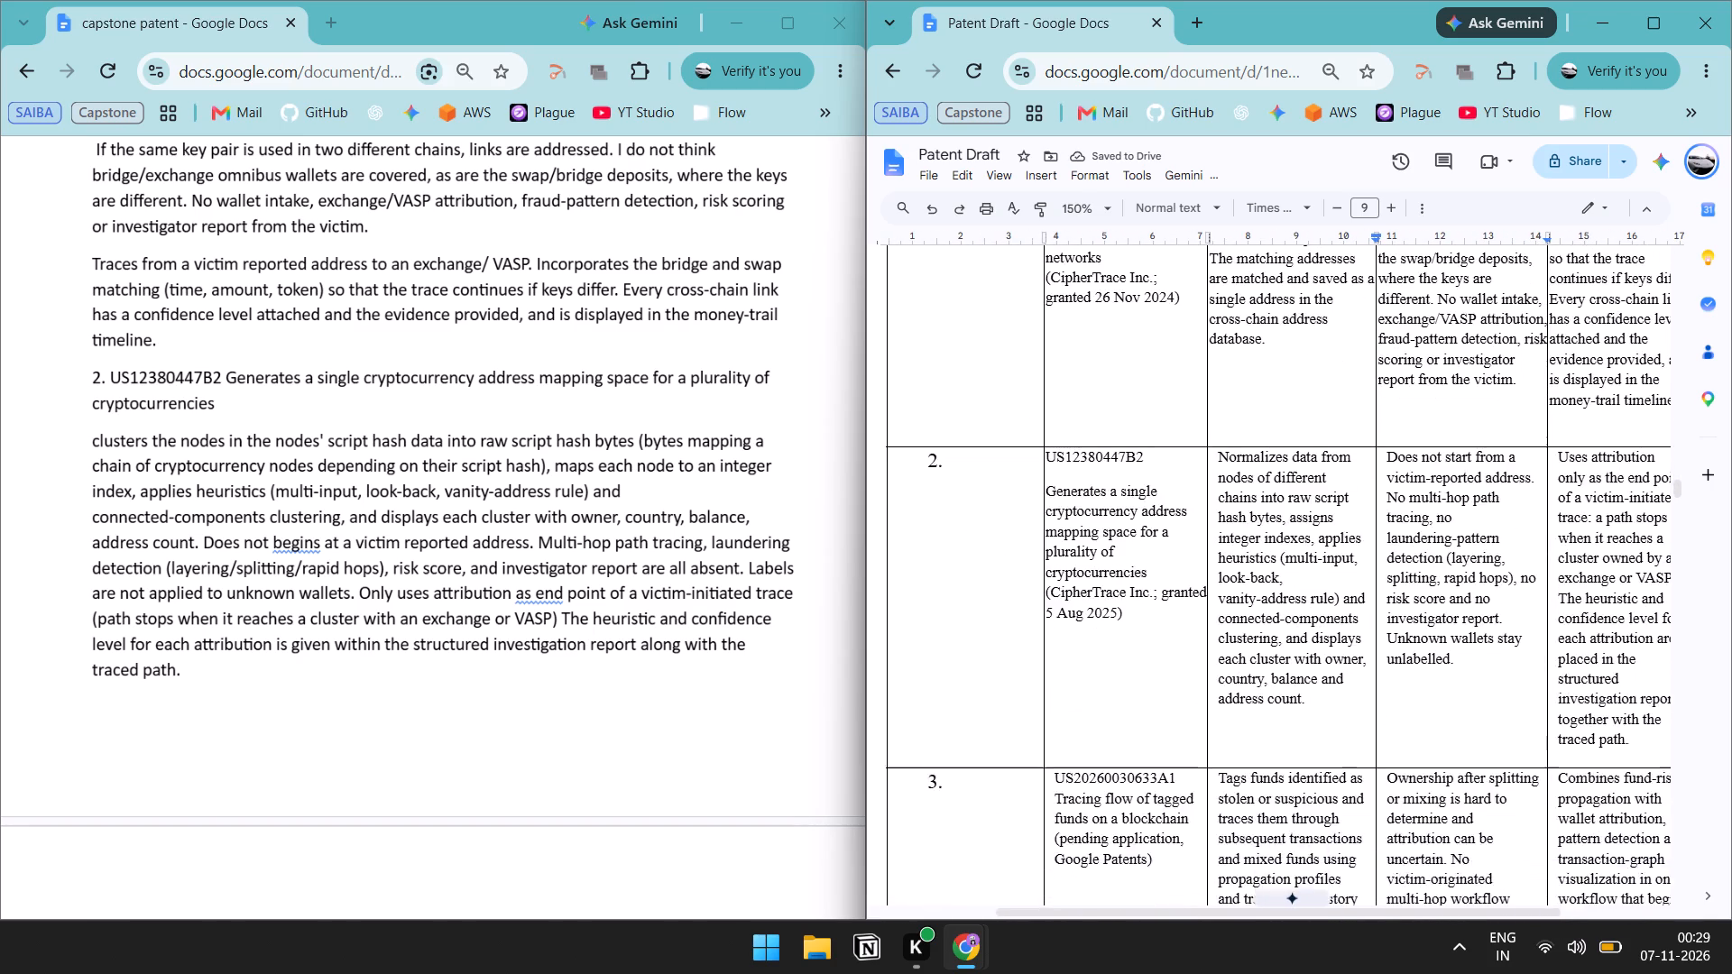
scroll(1236, 462, down, 2)
scroll(1236, 462, up, 1)
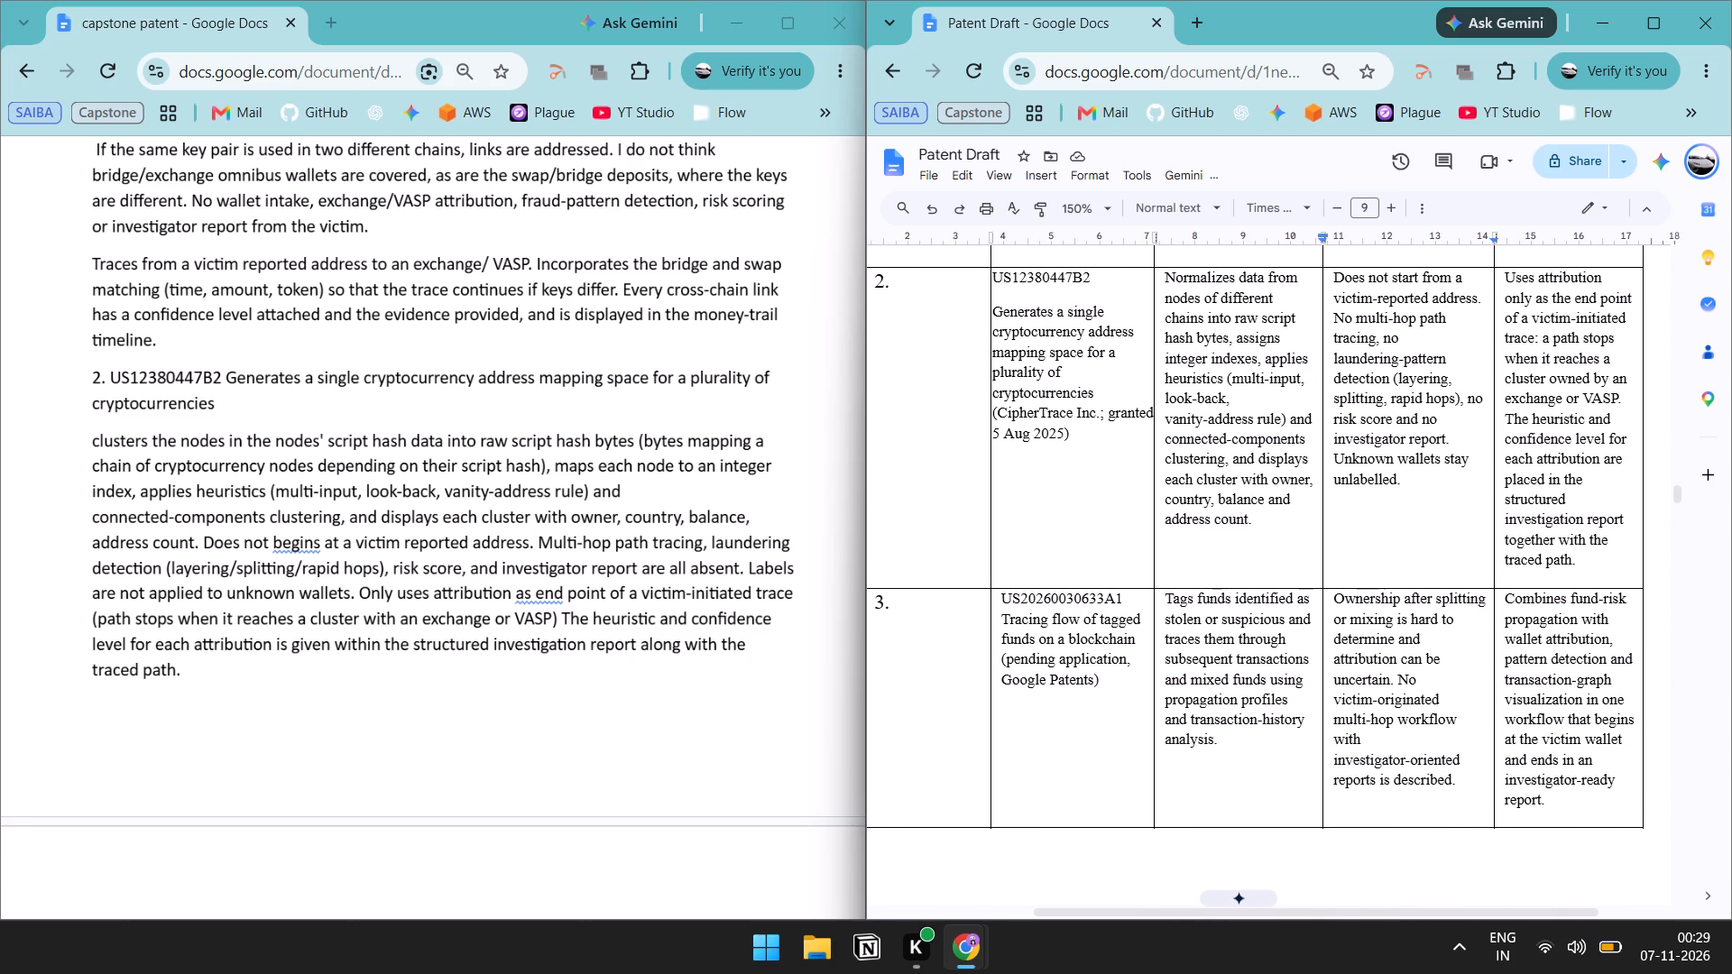
click(259, 452)
drag(146, 441, 450, 450)
click(450, 450)
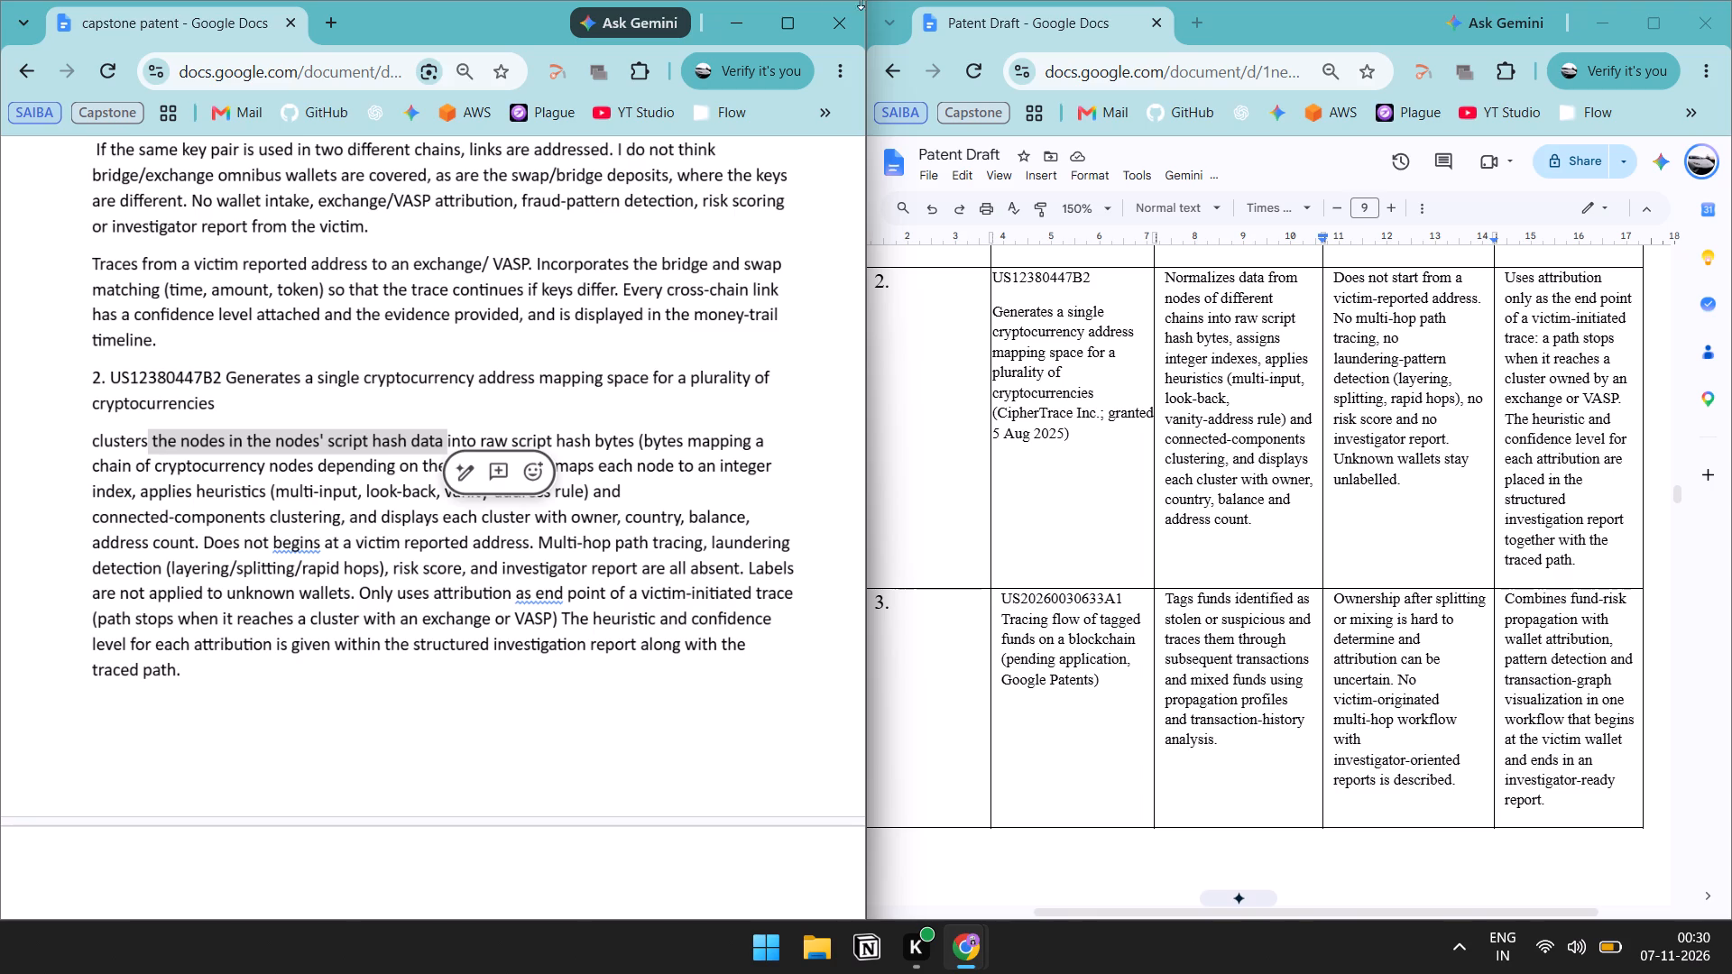
click(1234, 357)
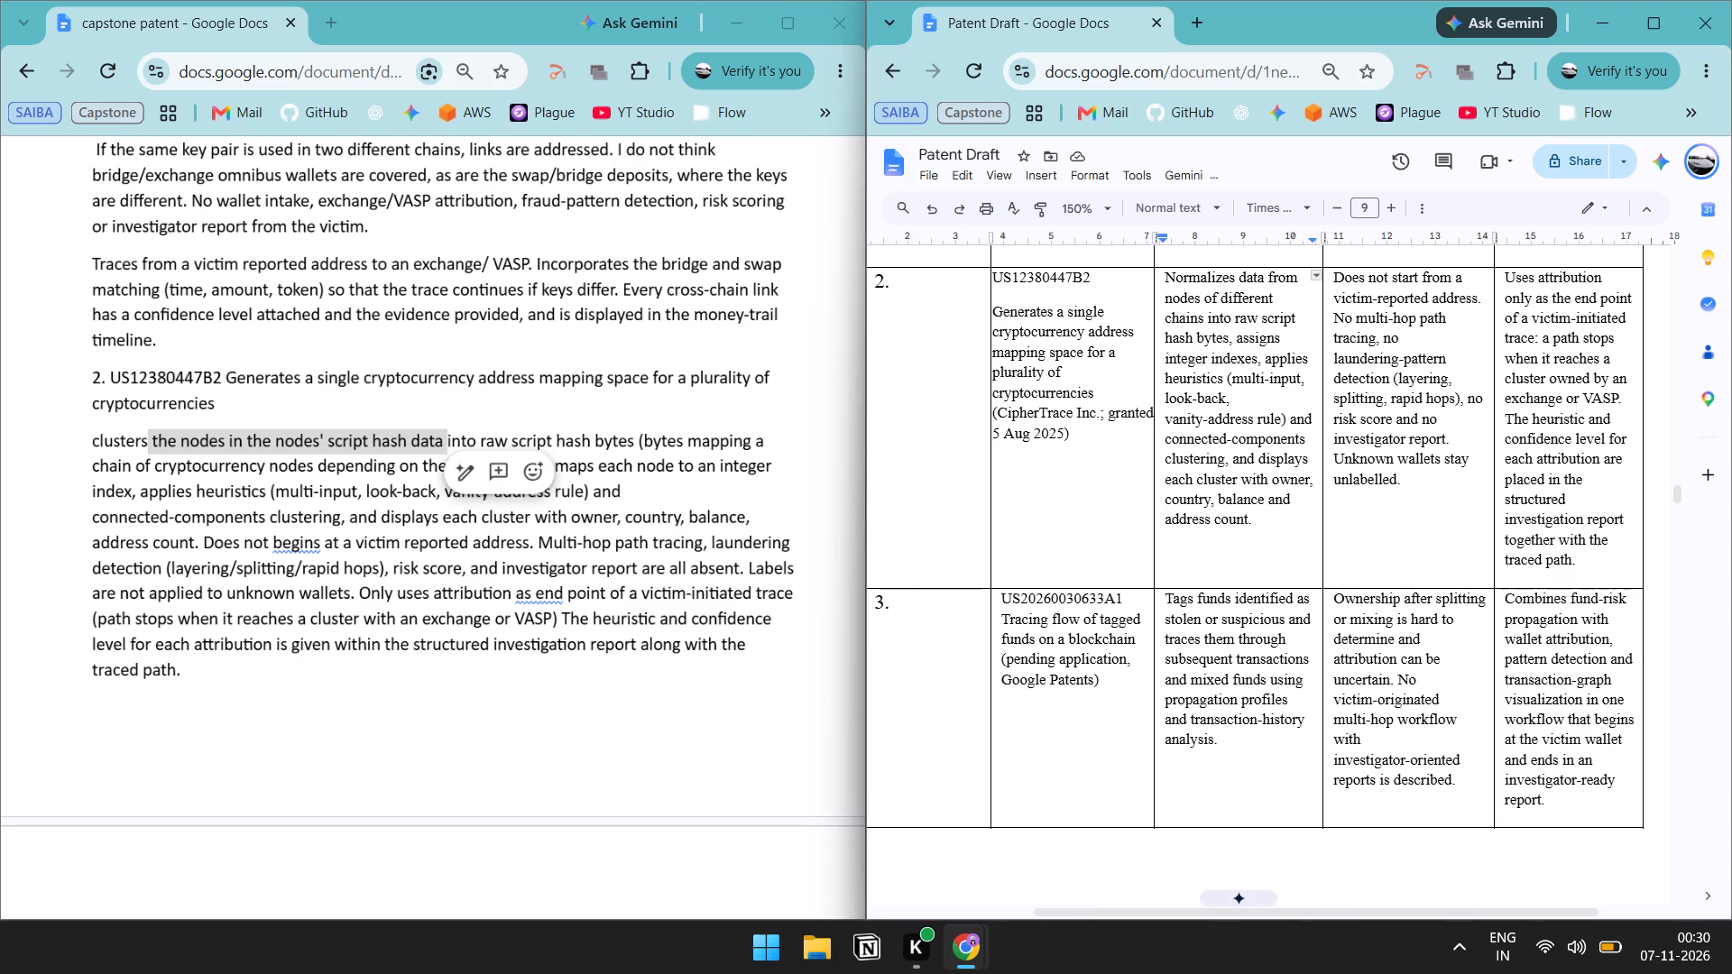
click(205, 520)
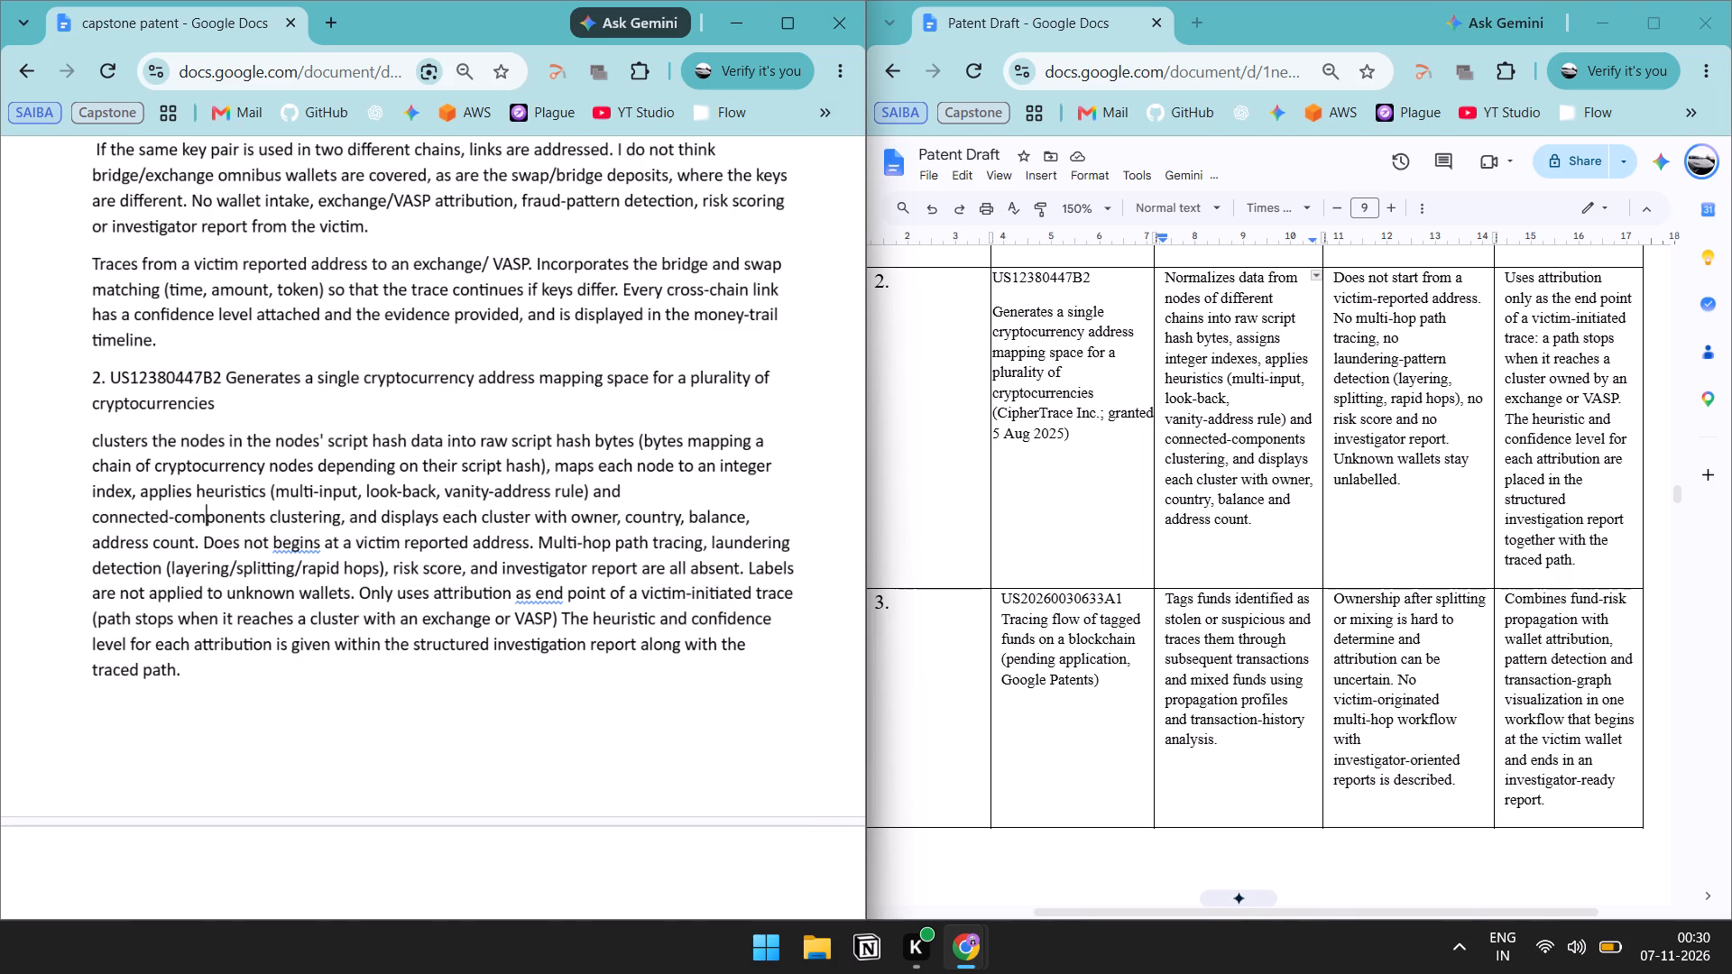
drag(209, 499, 460, 497)
click(460, 497)
Split the US12380447B2 paragraph in the capstone patent notes after "address count.".
click(198, 546)
key(Return)
Replace row 2's Abstract text with the notes passage running from "clusters the nodes" to "address count.".
drag(221, 540, 60, 454)
key(ctrl+c)
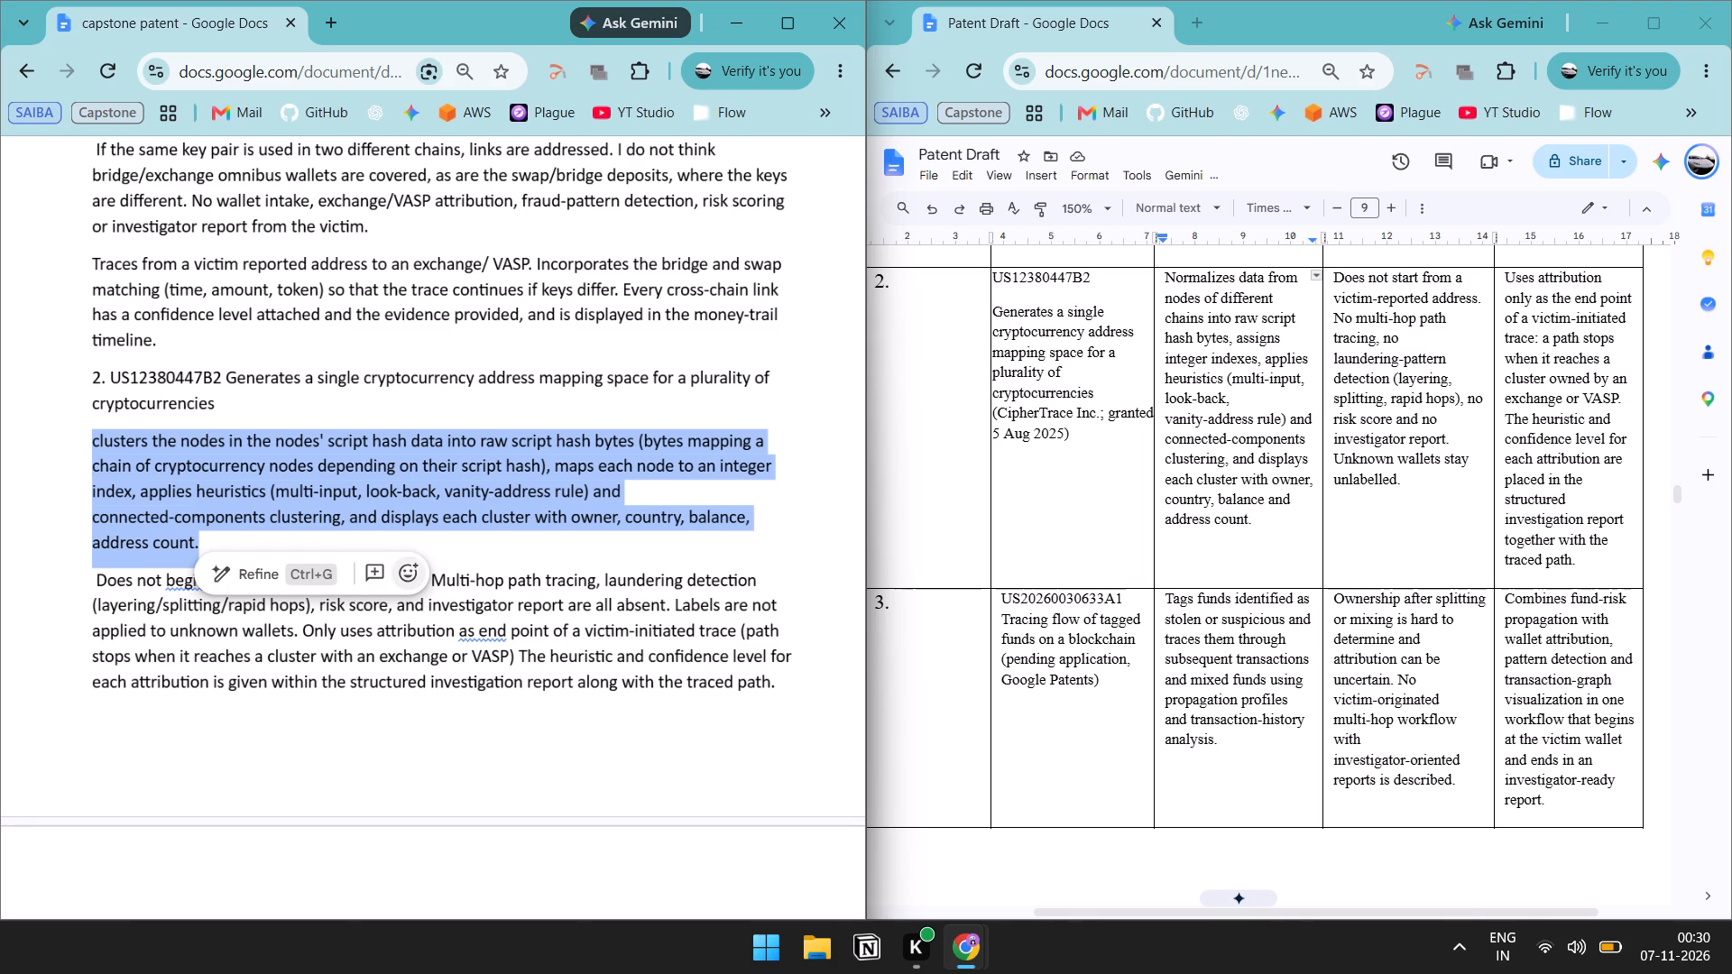
triple_click(1210, 305)
drag(1210, 305, 1224, 399)
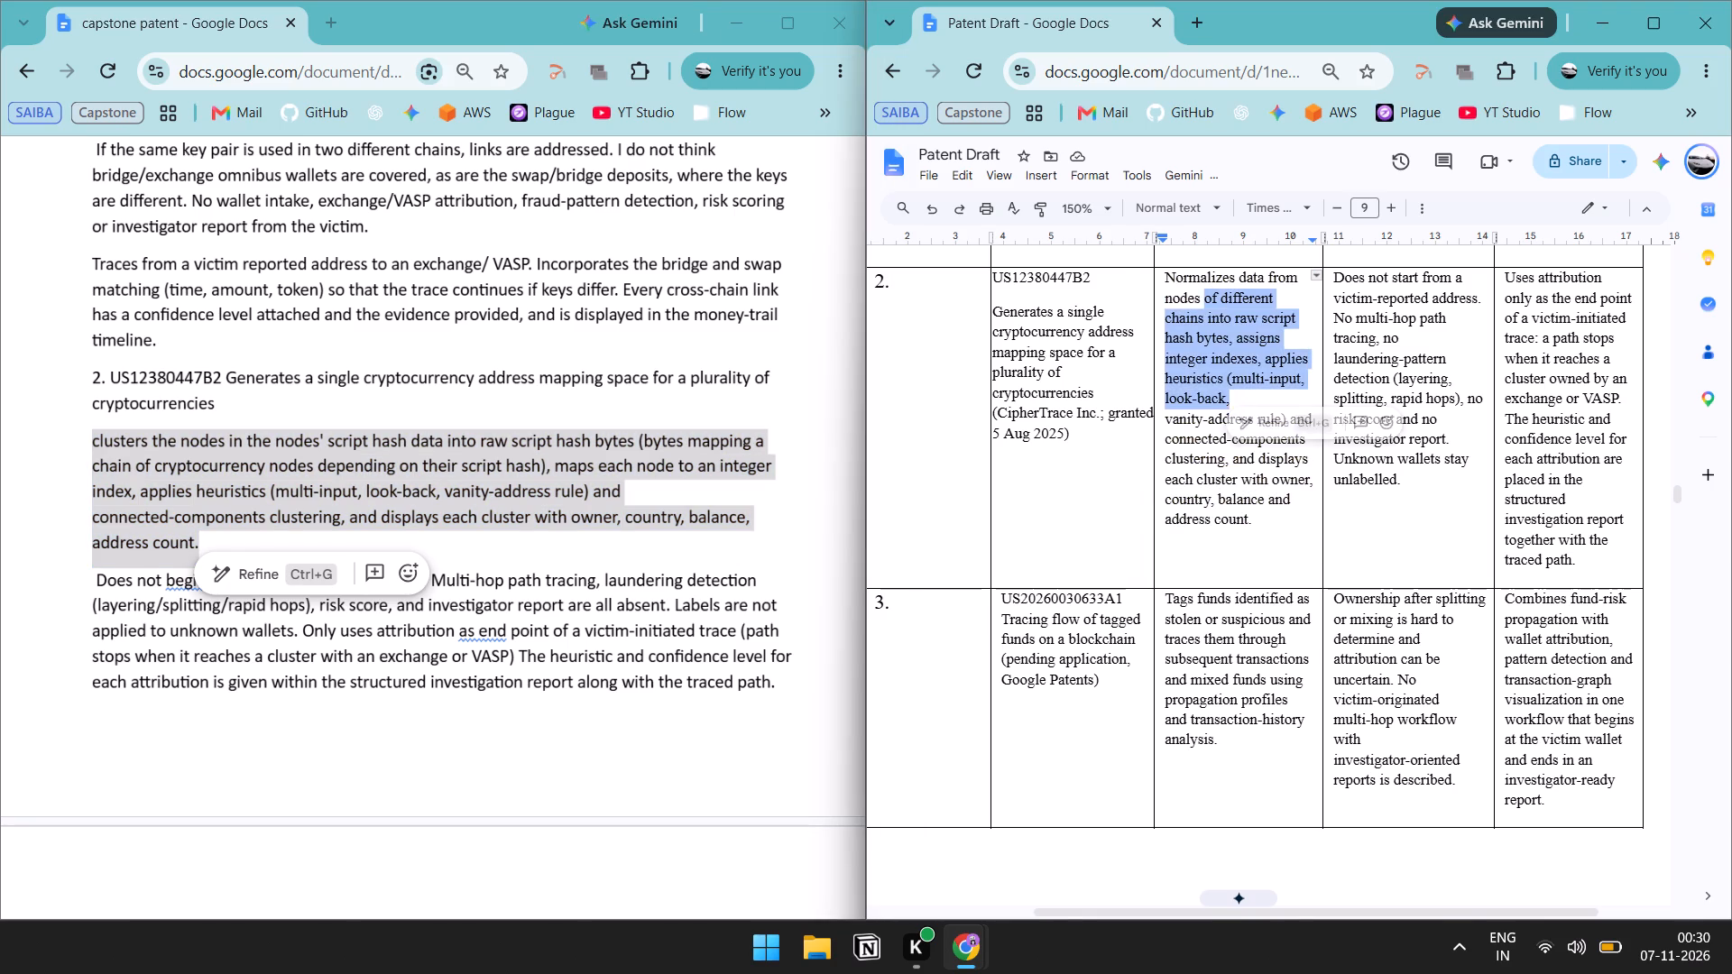
drag(1224, 399, 1243, 510)
triple_click(1208, 436)
key(ctrl+v)
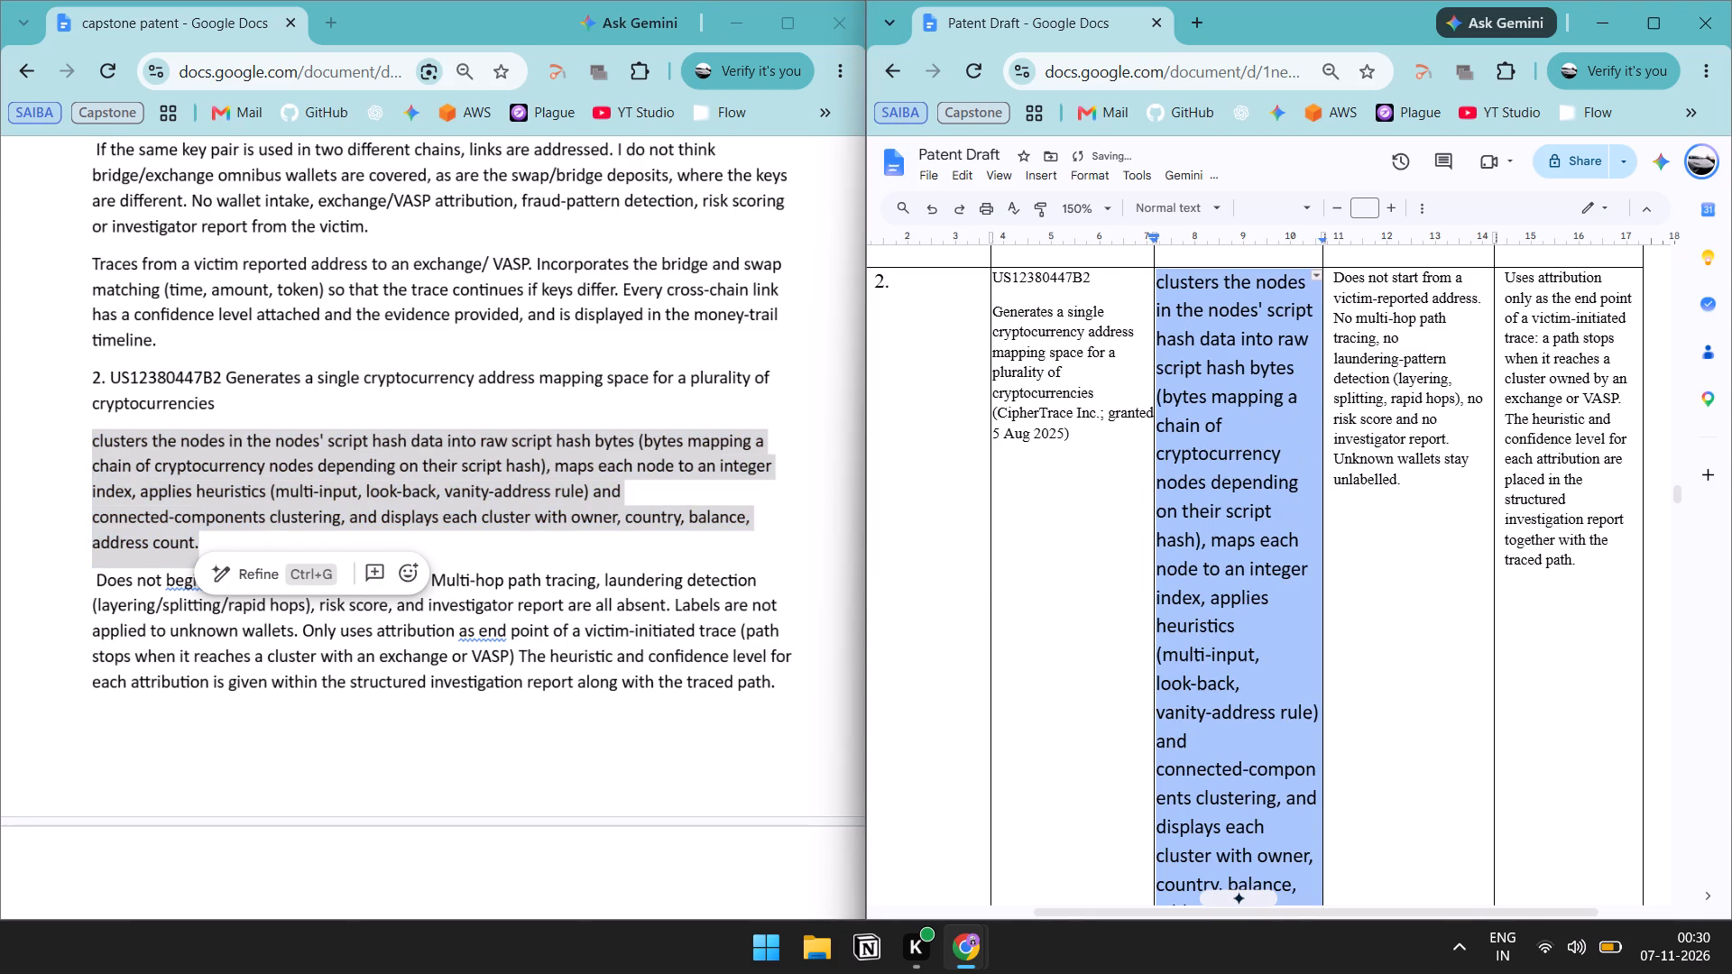
key(ctrl+v)
Copy the text formatting of row 2's patent title onto the whole Abstract text in row 2 of the patent table.
scroll(1202, 434, down, 2)
scroll(1134, 393, up, 3)
click(1069, 452)
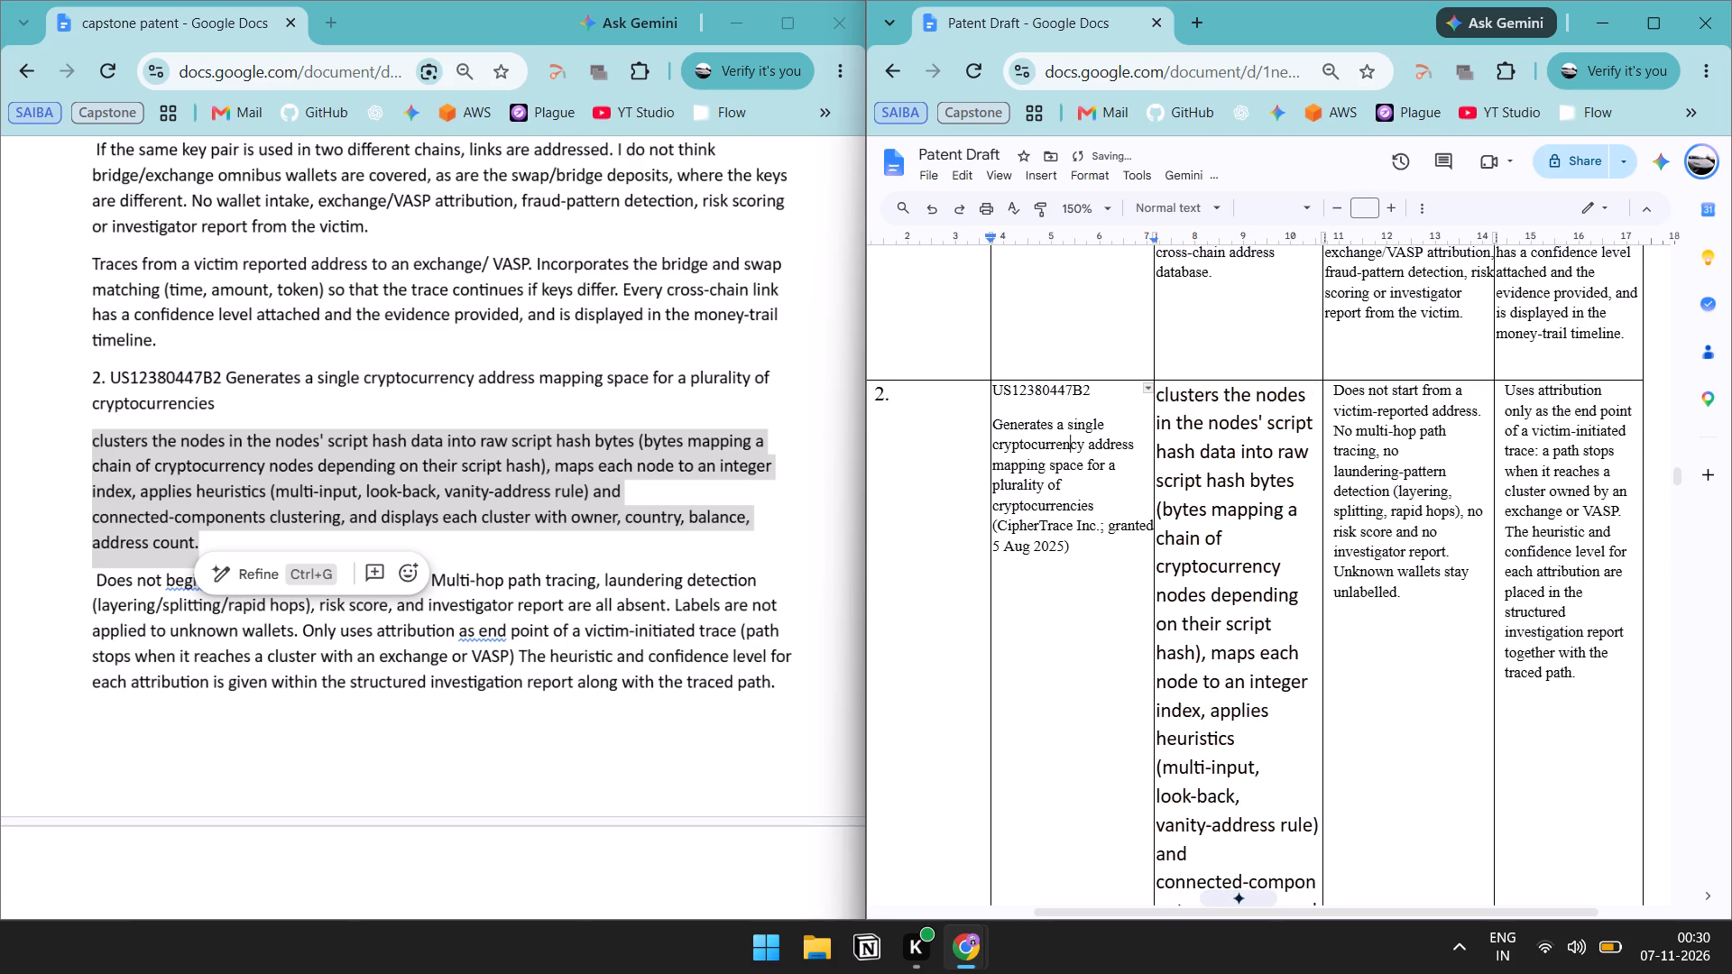
click(1049, 209)
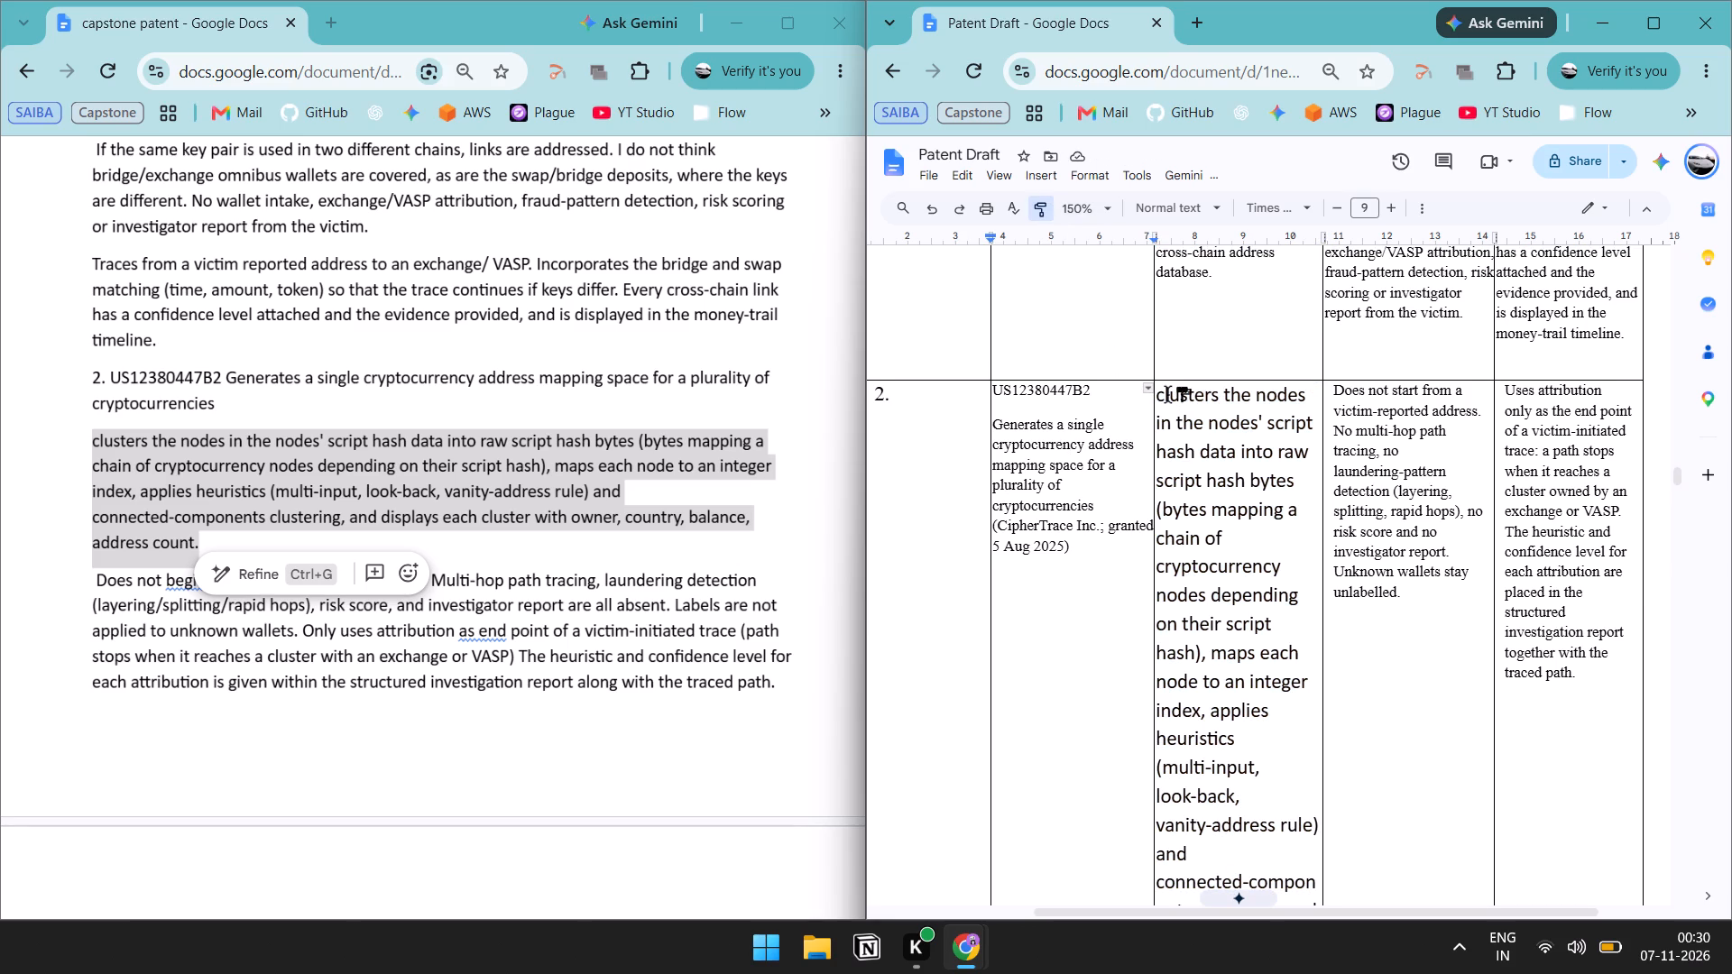
click(1157, 391)
drag(1160, 391, 1171, 423)
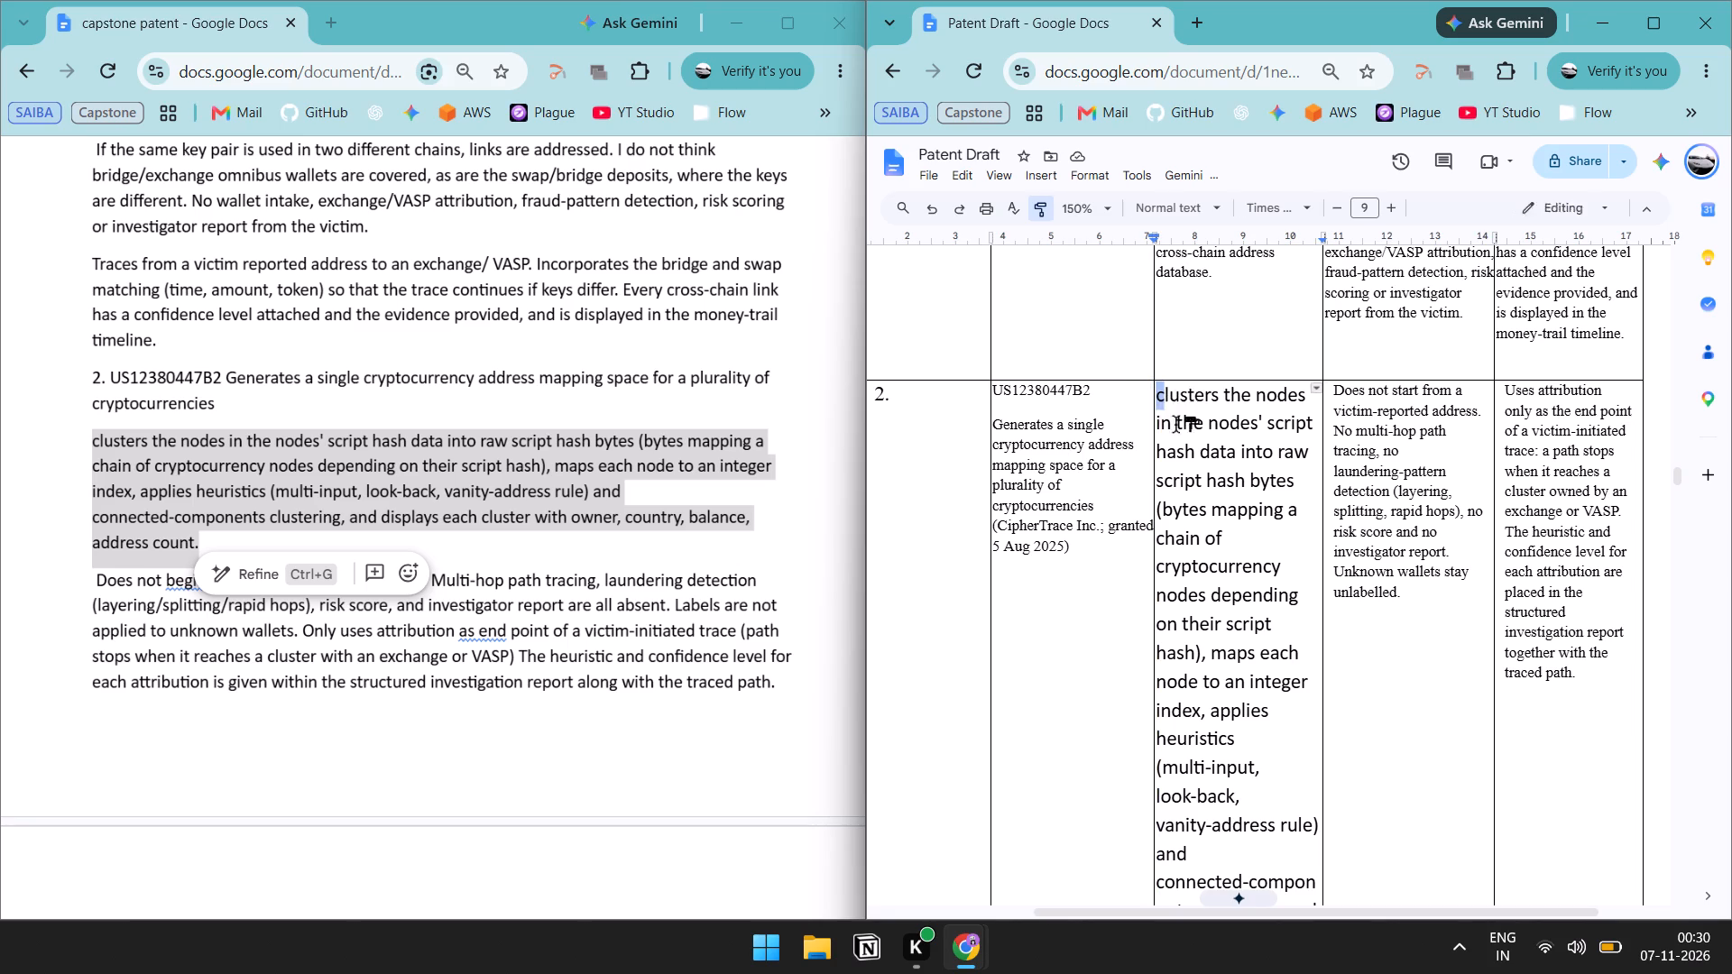
drag(1171, 423, 1274, 577)
scroll(1173, 434, down, 4)
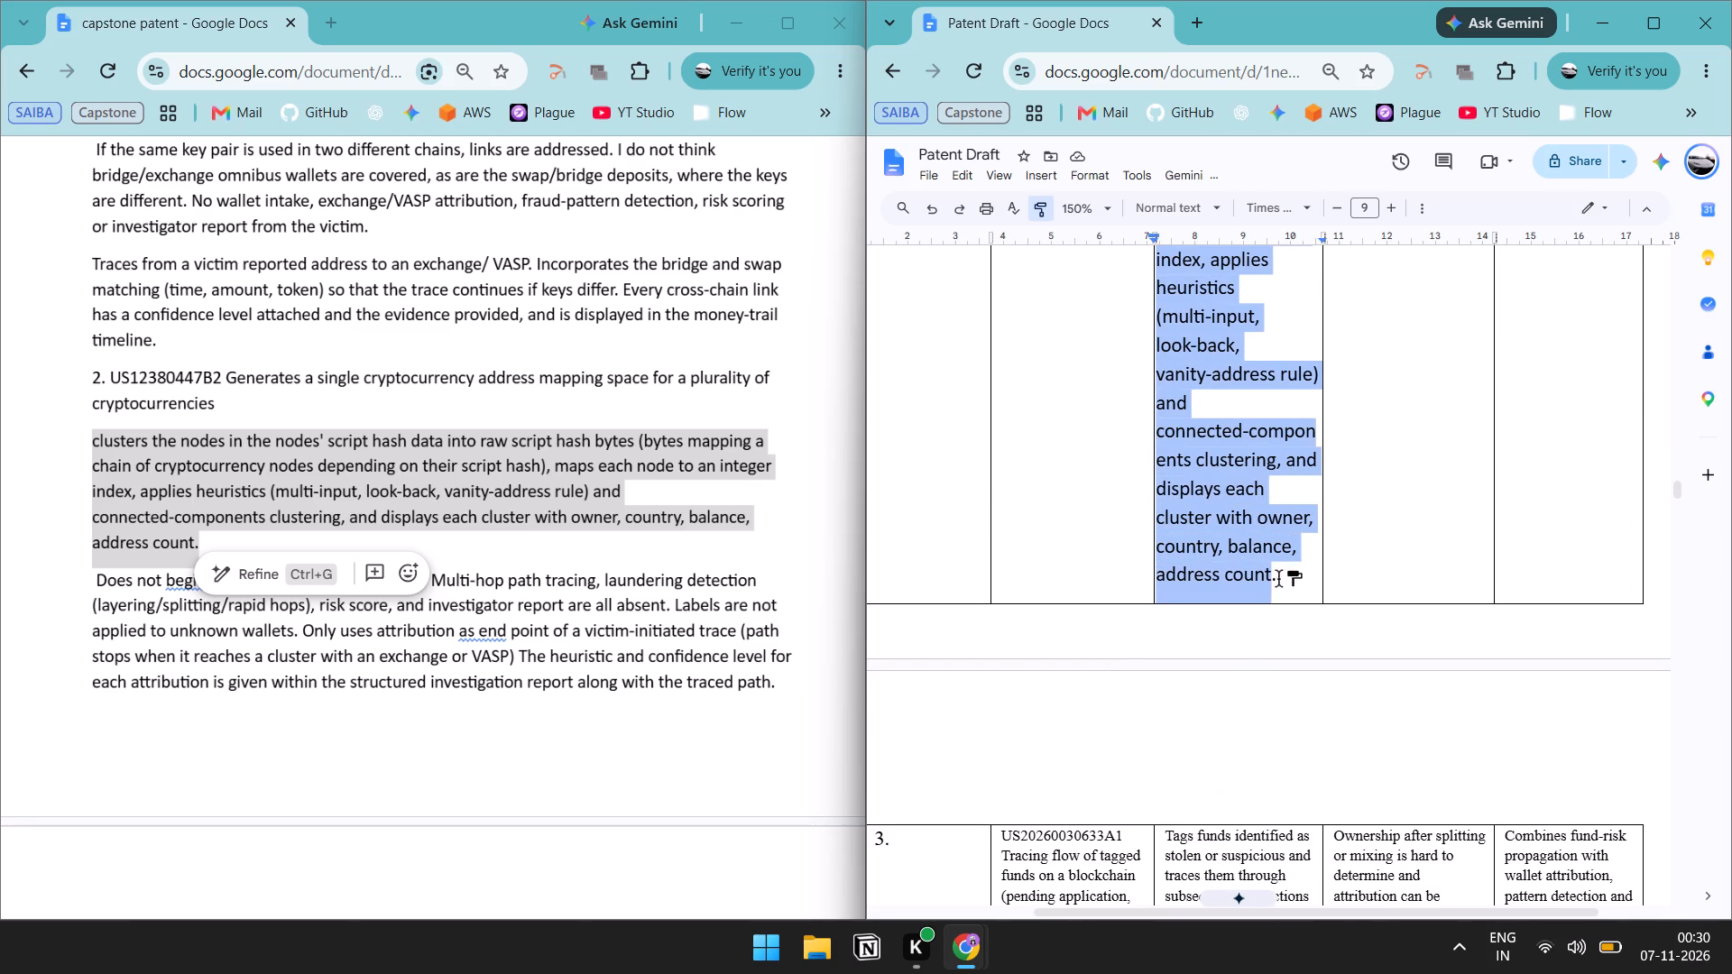
drag(1274, 577, 1291, 577)
scroll(1276, 521, up, 2)
scroll(1257, 426, up, 2)
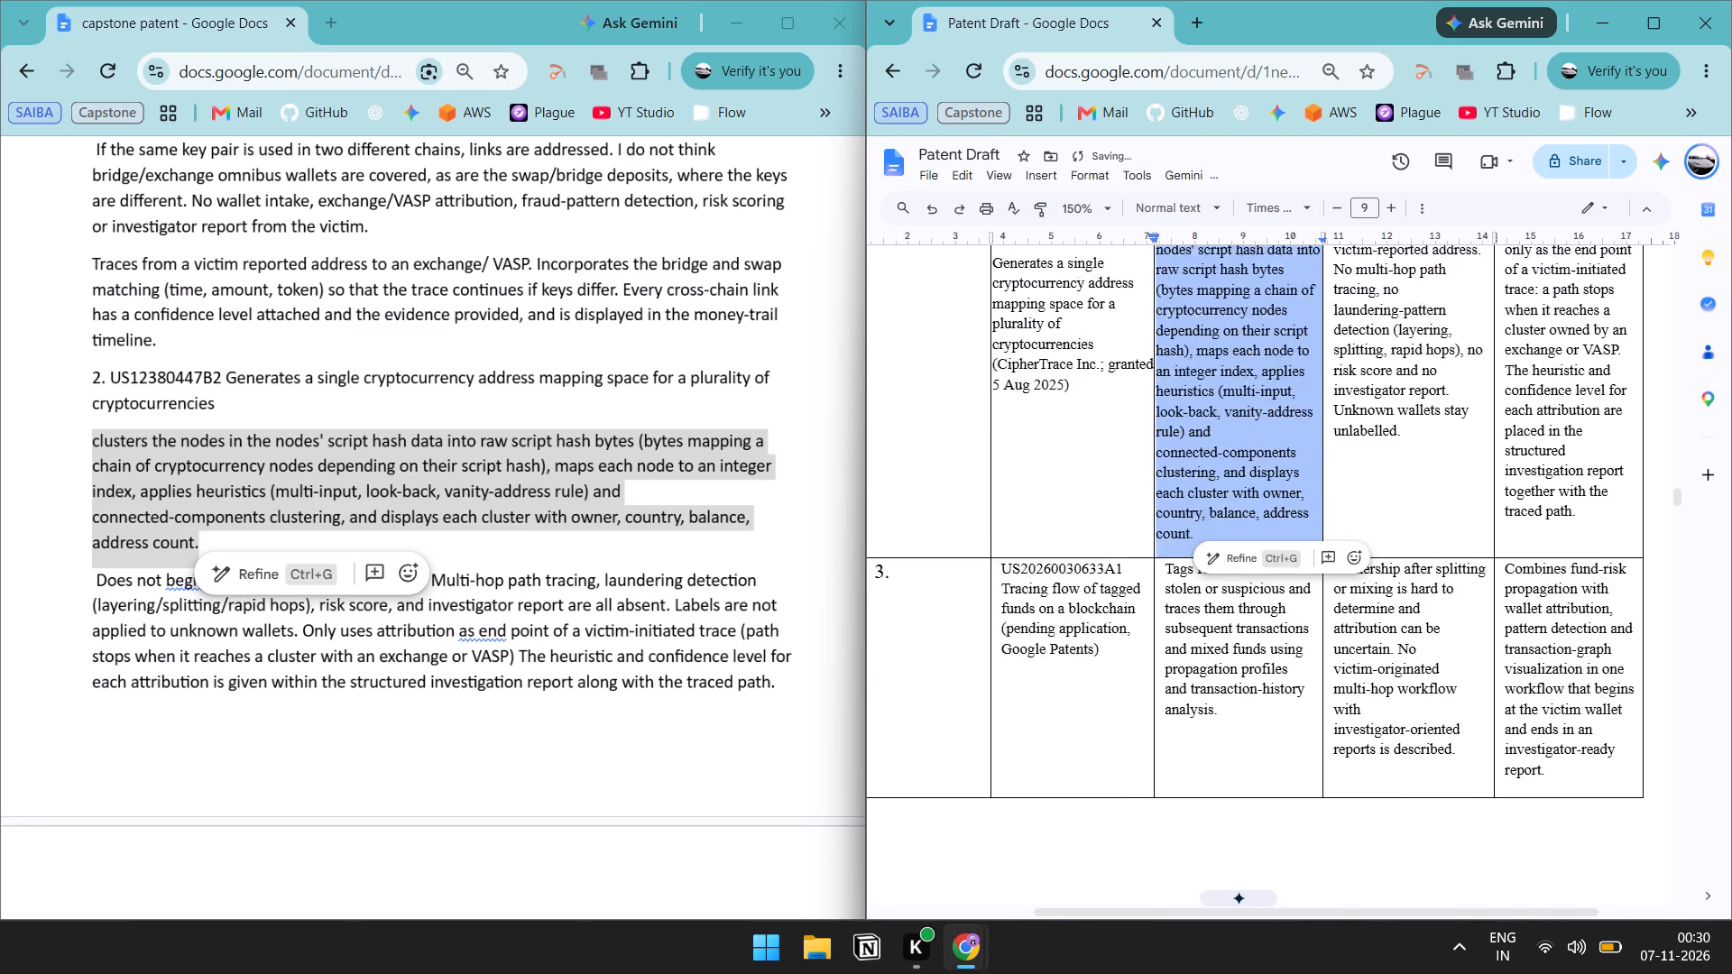
click(1242, 466)
click(1378, 449)
Delete the leading space before "Does not begins at a victim reported address" in the capstone patent notes.
click(111, 542)
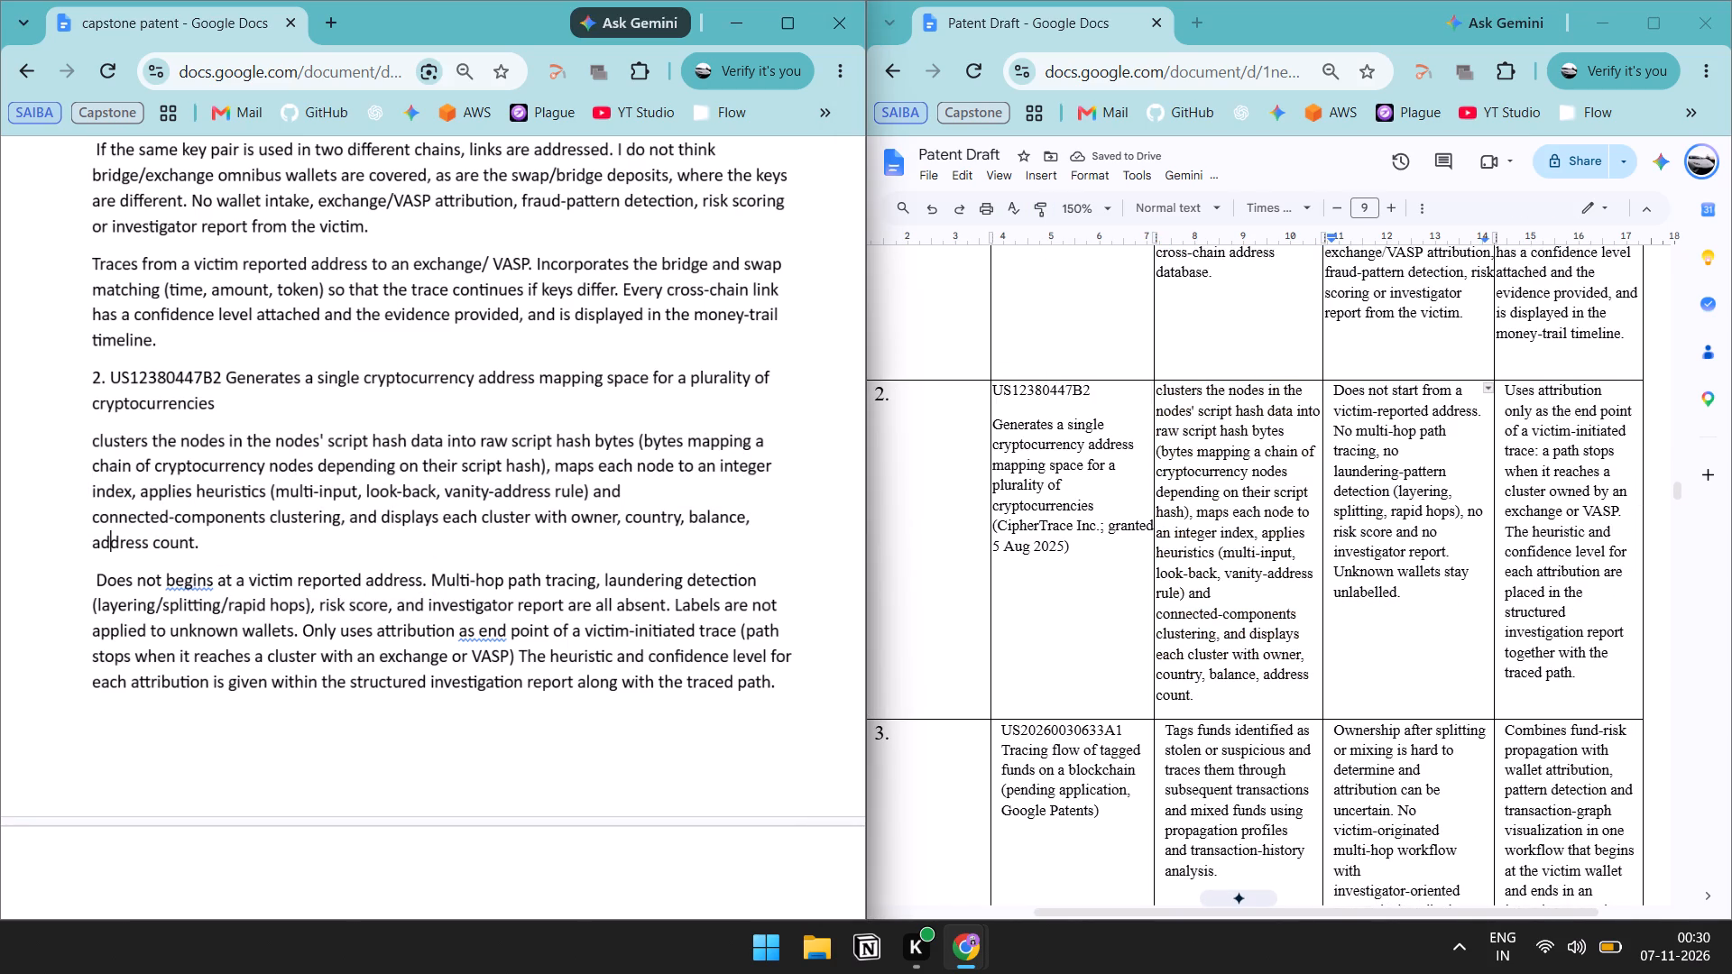
click(104, 578)
key(Left)
key(BackSpace)
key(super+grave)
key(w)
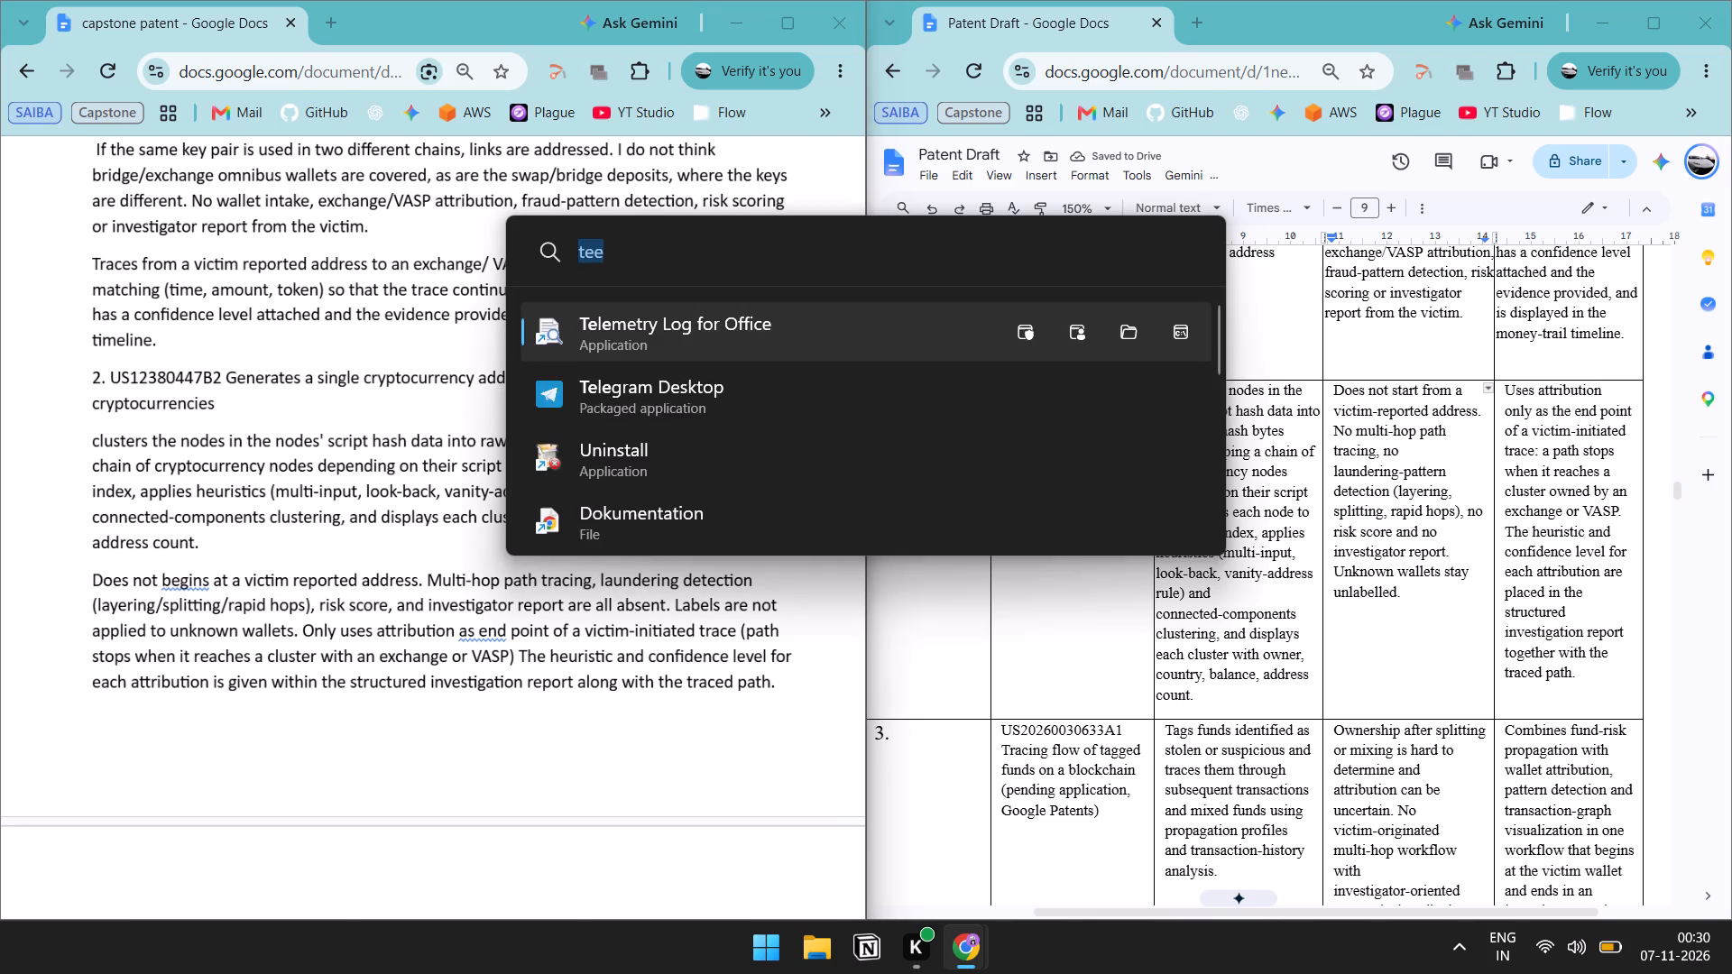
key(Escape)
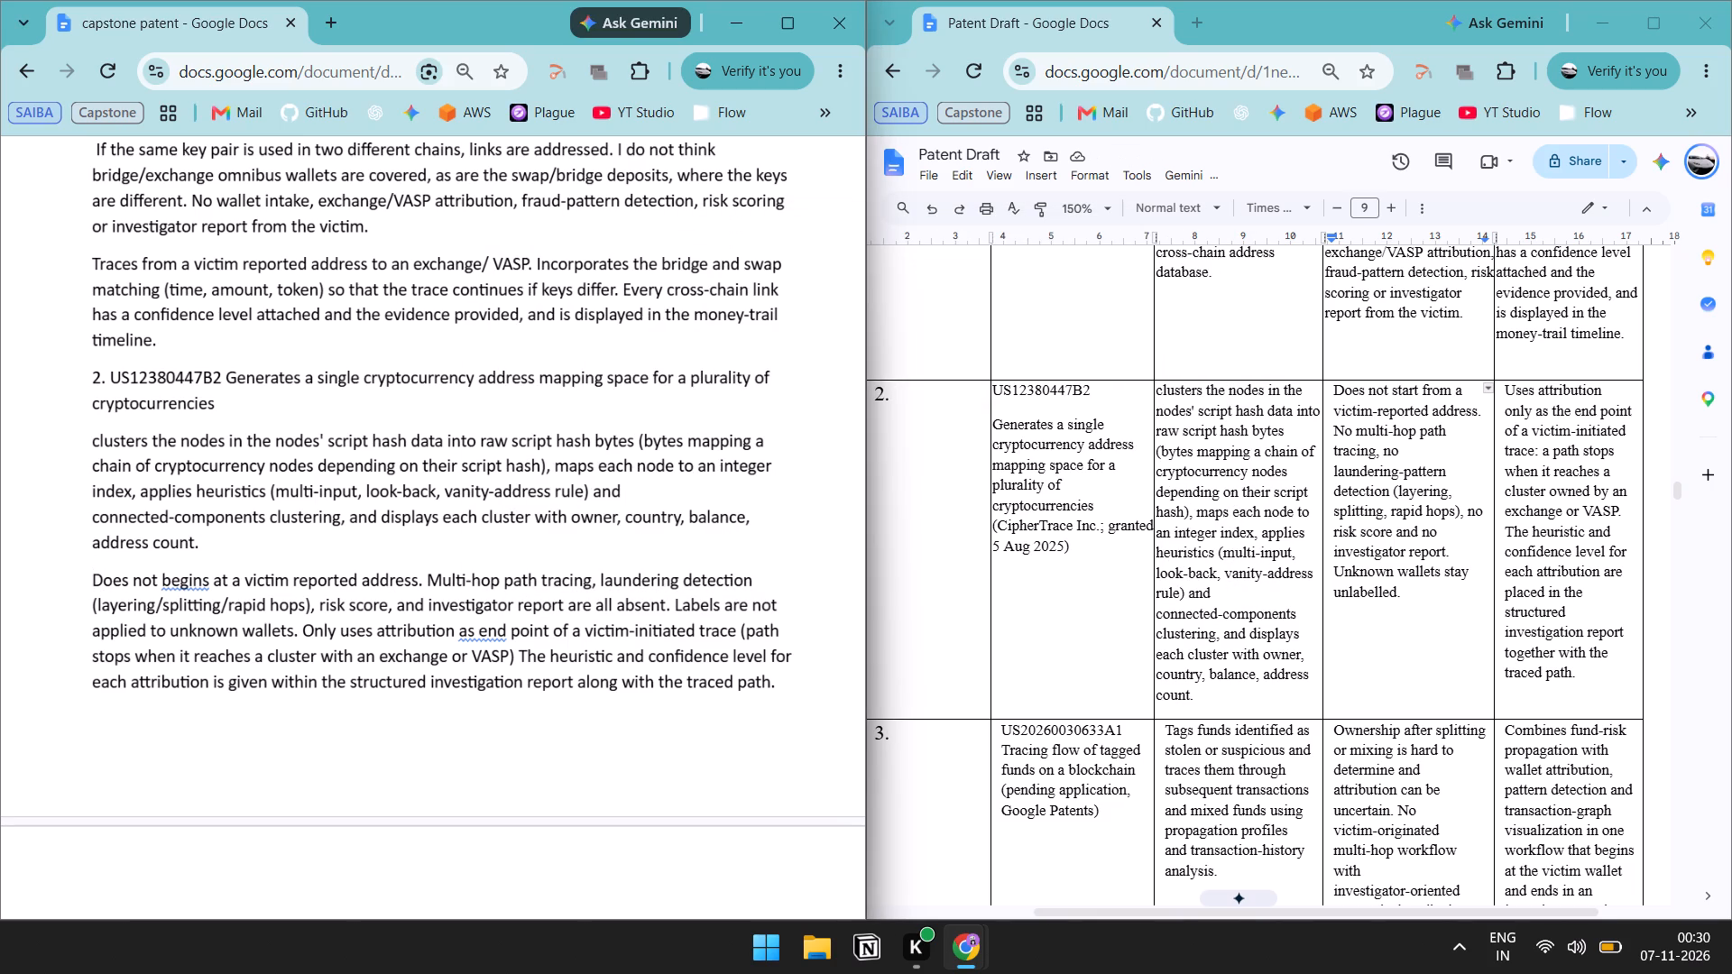
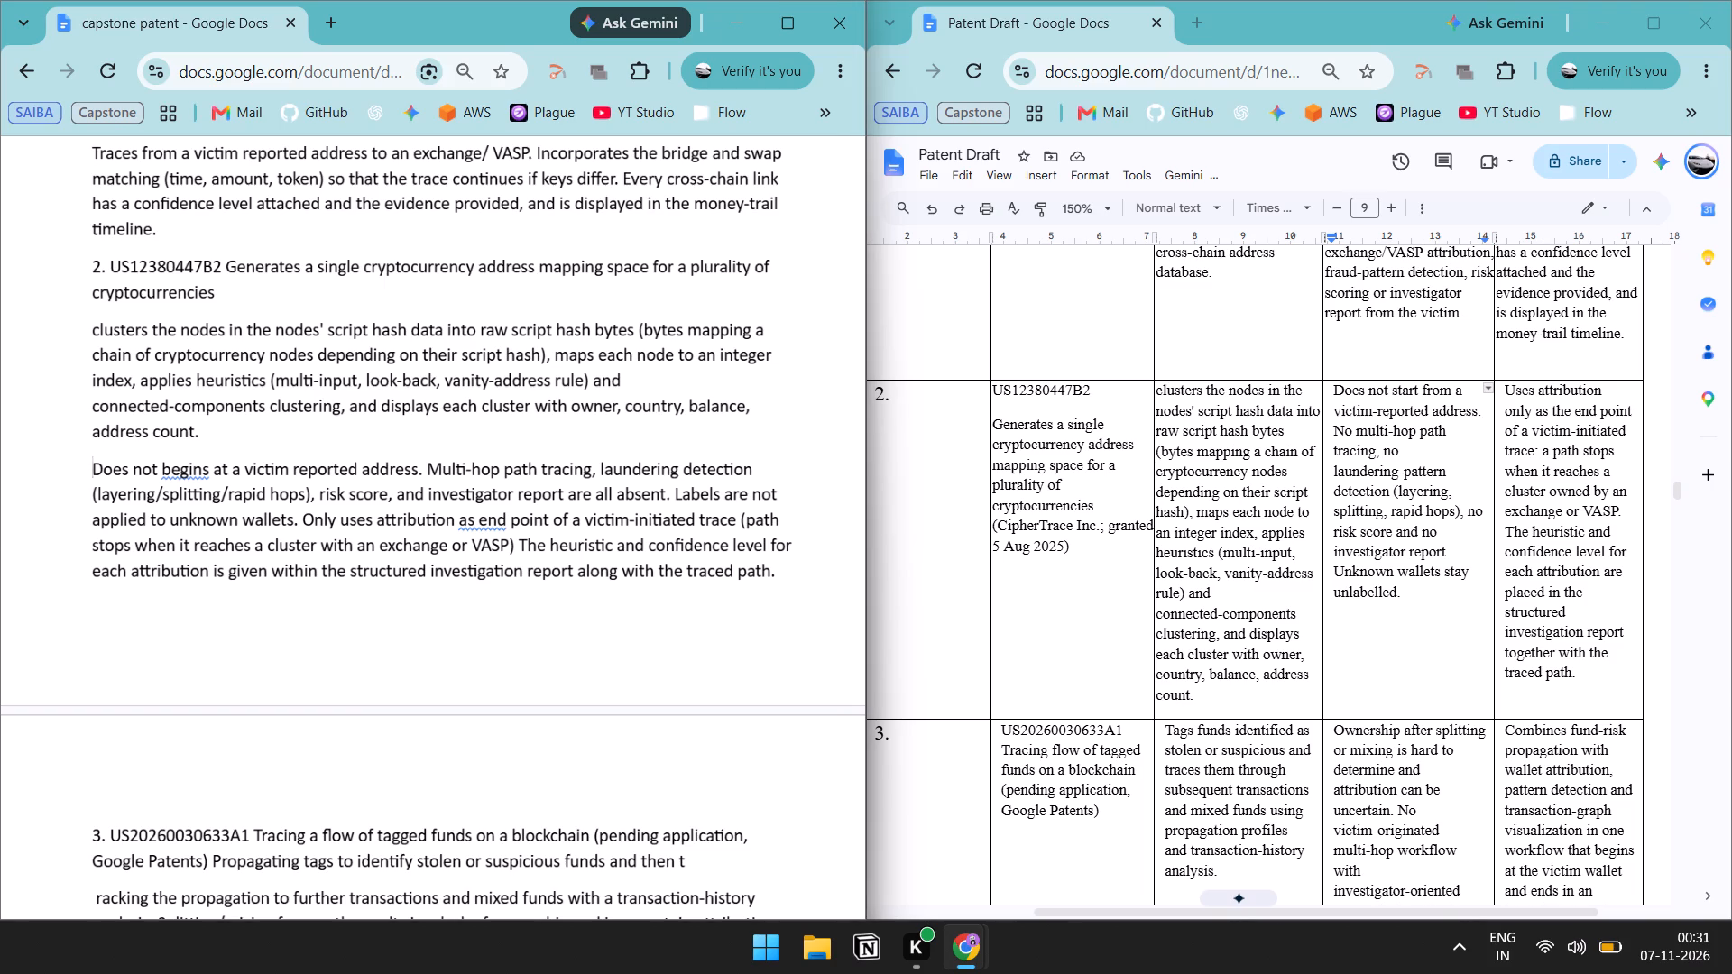
Replace row 2's "Does not start from a victim-reported address" cell with the notes passage from "Does not begins" to "unknown wallets".
drag(238, 470, 405, 477)
click(405, 477)
drag(296, 519, 91, 460)
key(ctrl+c)
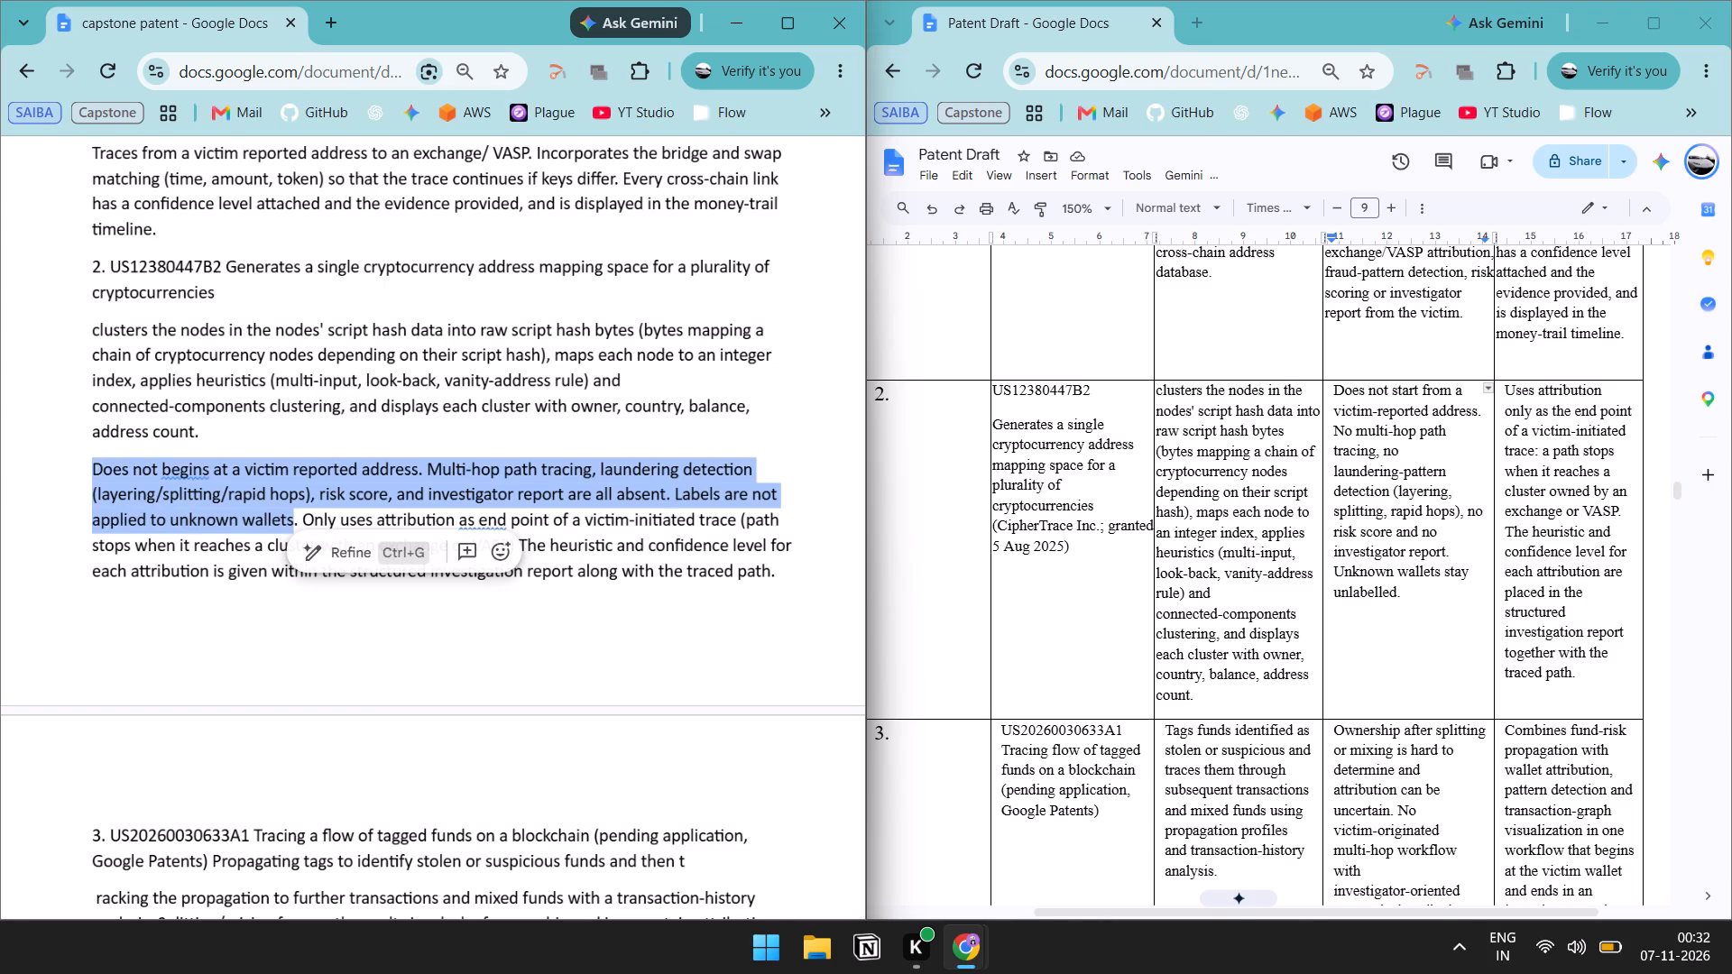
click(1443, 429)
triple_click(1420, 462)
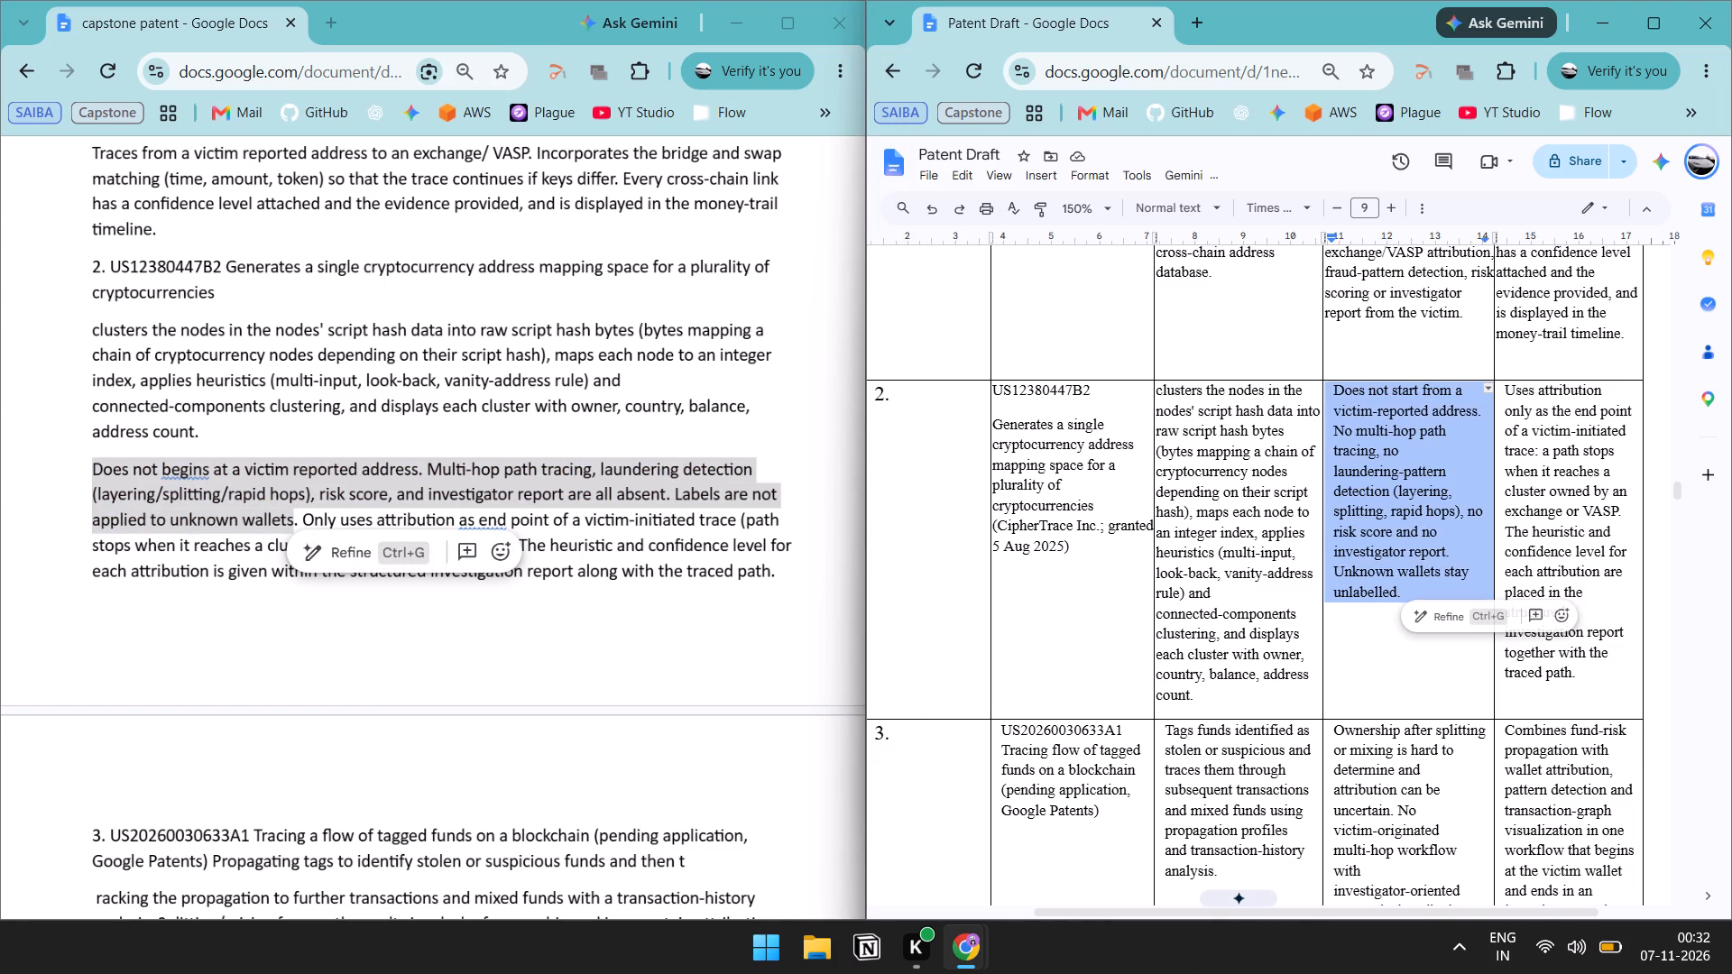
key(ctrl+v)
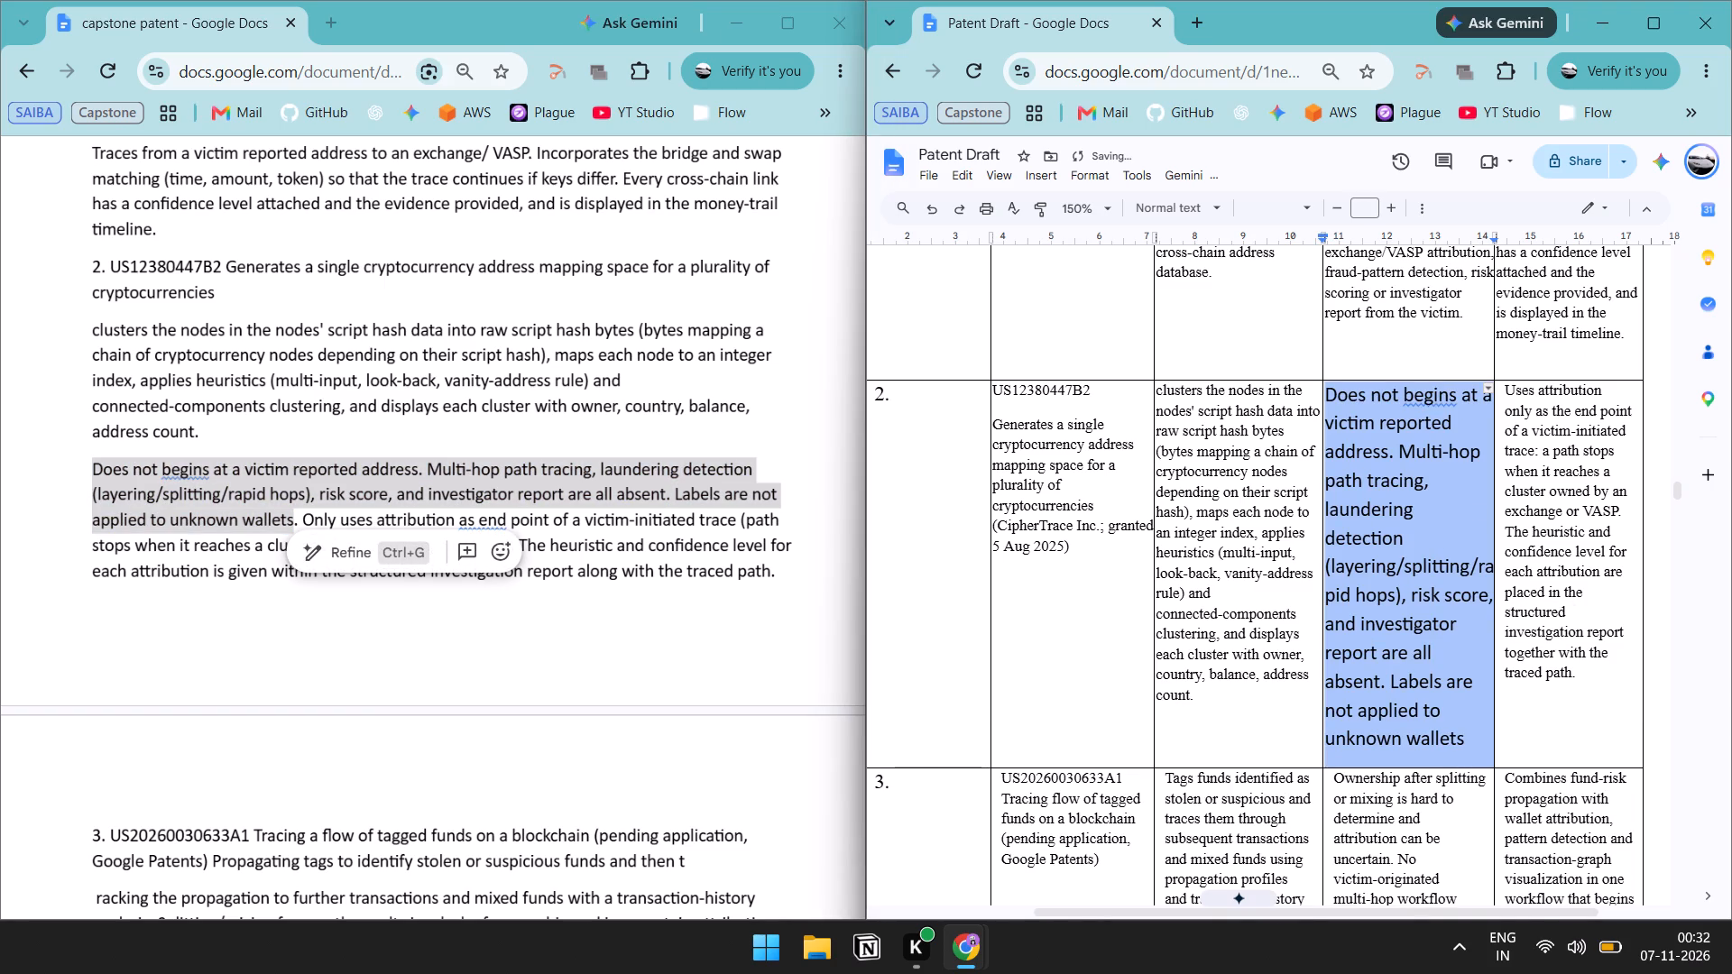
Split the capstone patent notes paragraph after "applied to unknown wallets.".
click(308, 518)
key(Return)
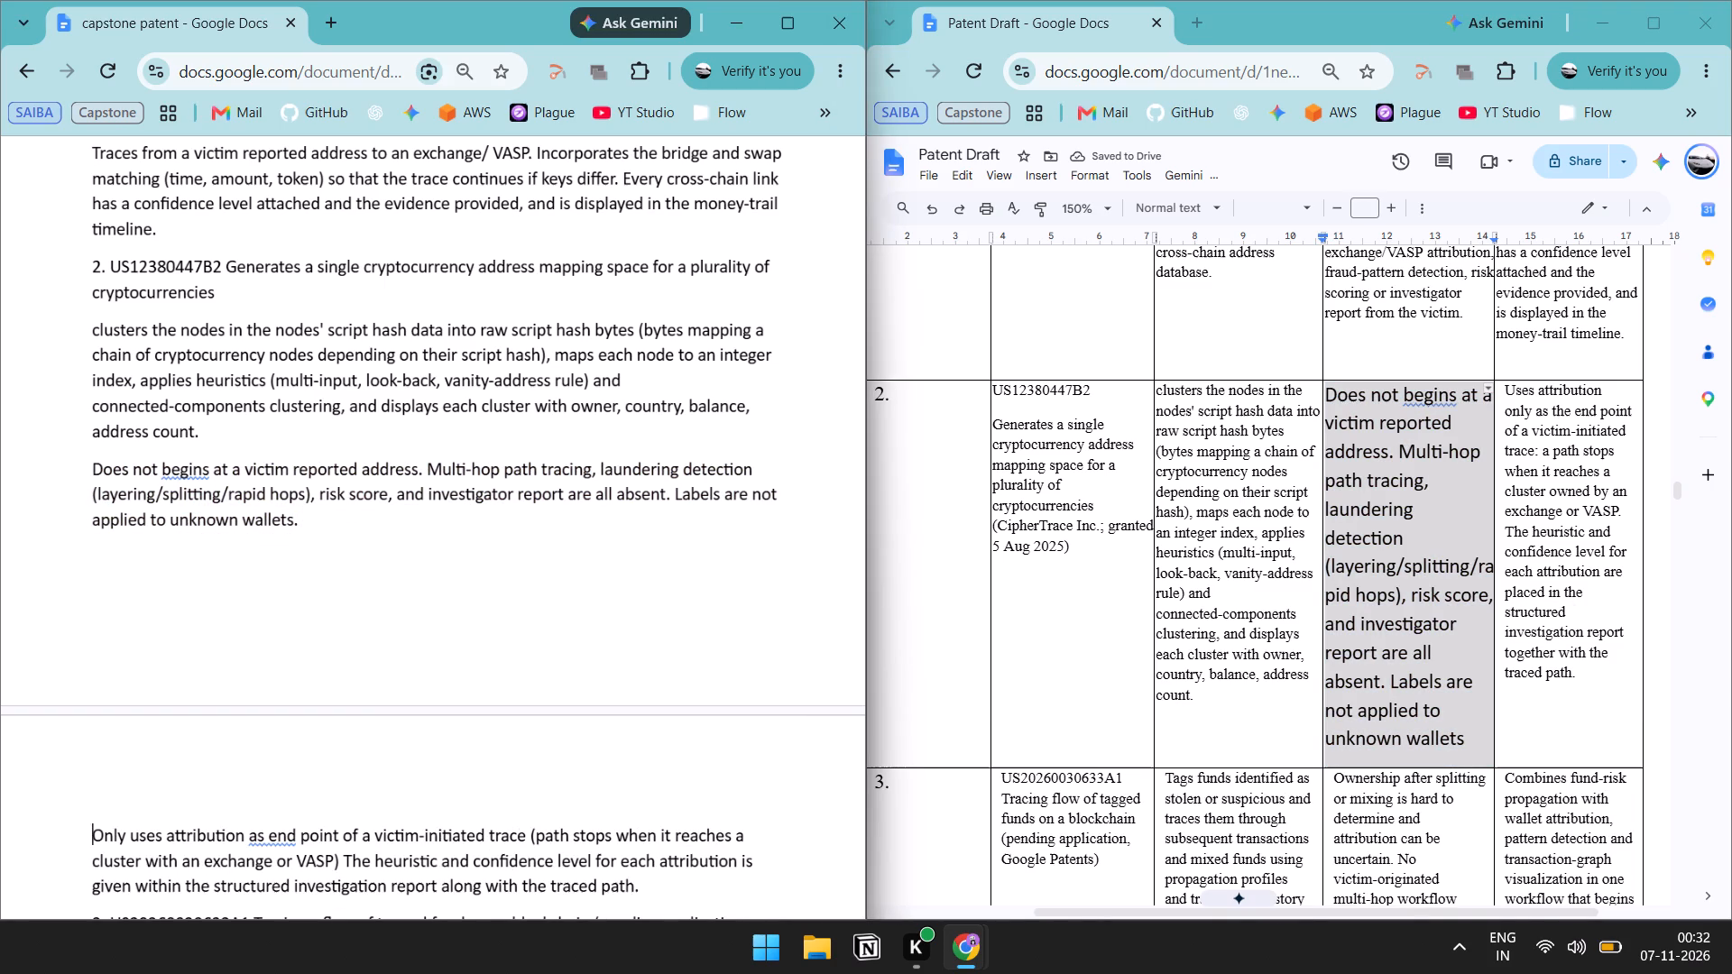
Replace row 2's last-column text with the notes paragraph running from "Only uses attribution" to "traced path.".
scroll(113, 568, down, 2)
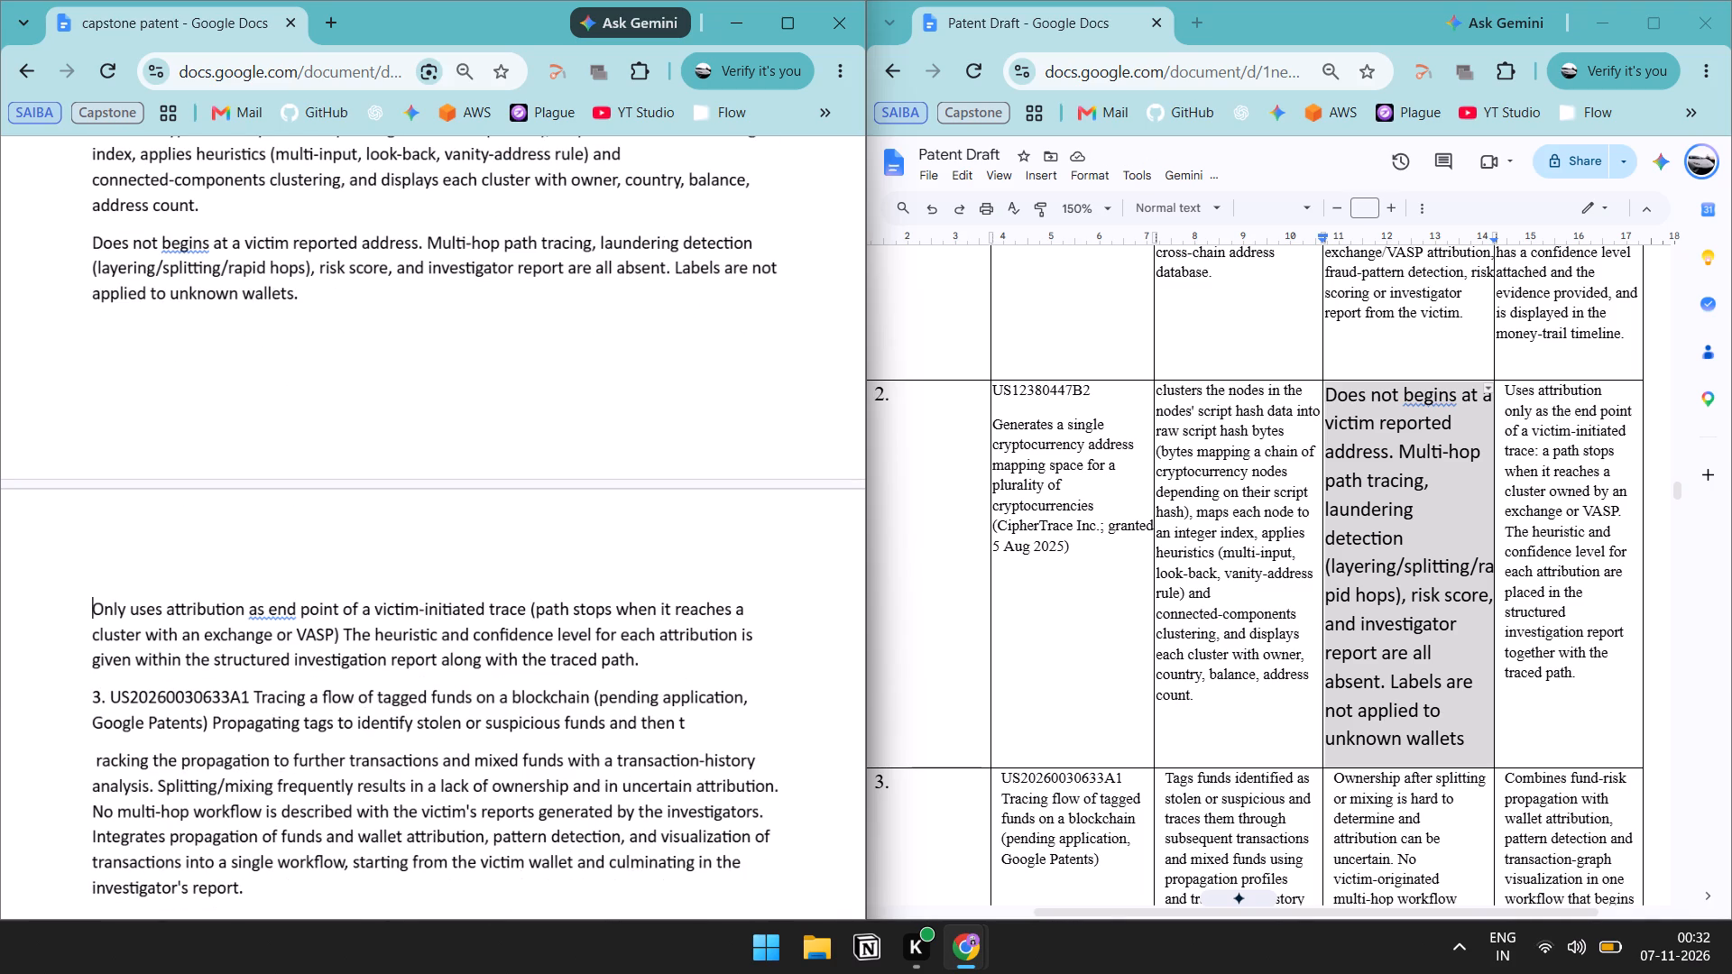
drag(654, 663, 82, 584)
key(ctrl+c)
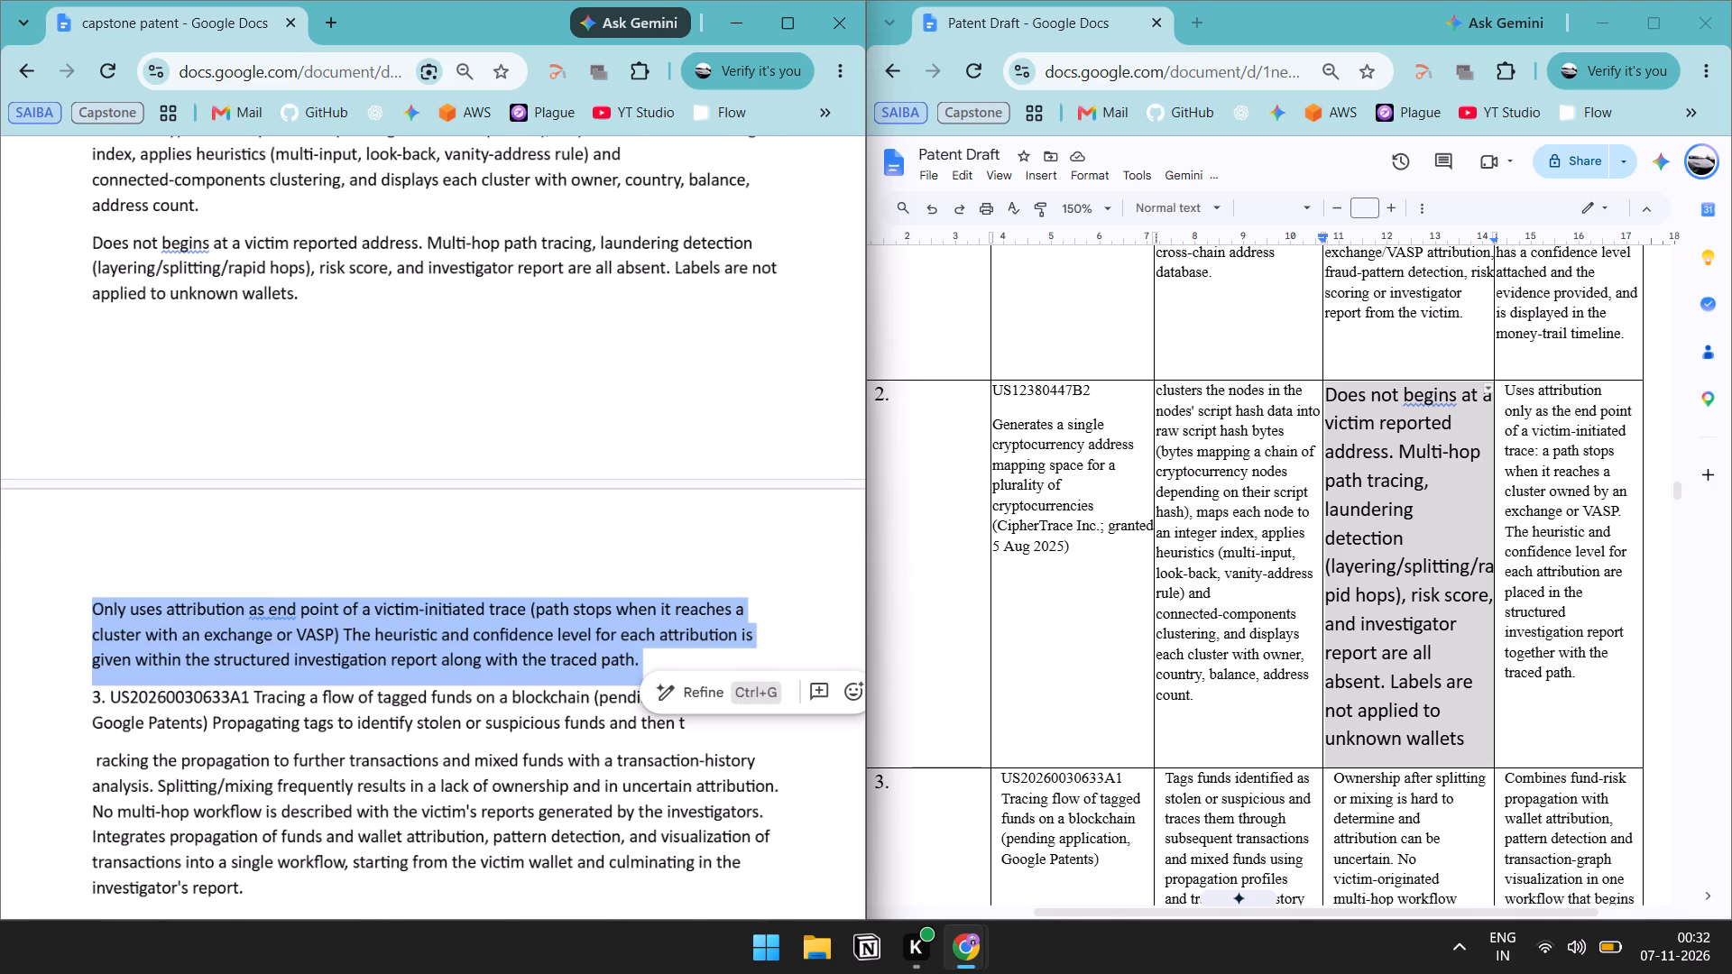
click(1494, 472)
triple_click(1528, 471)
key(ctrl+v)
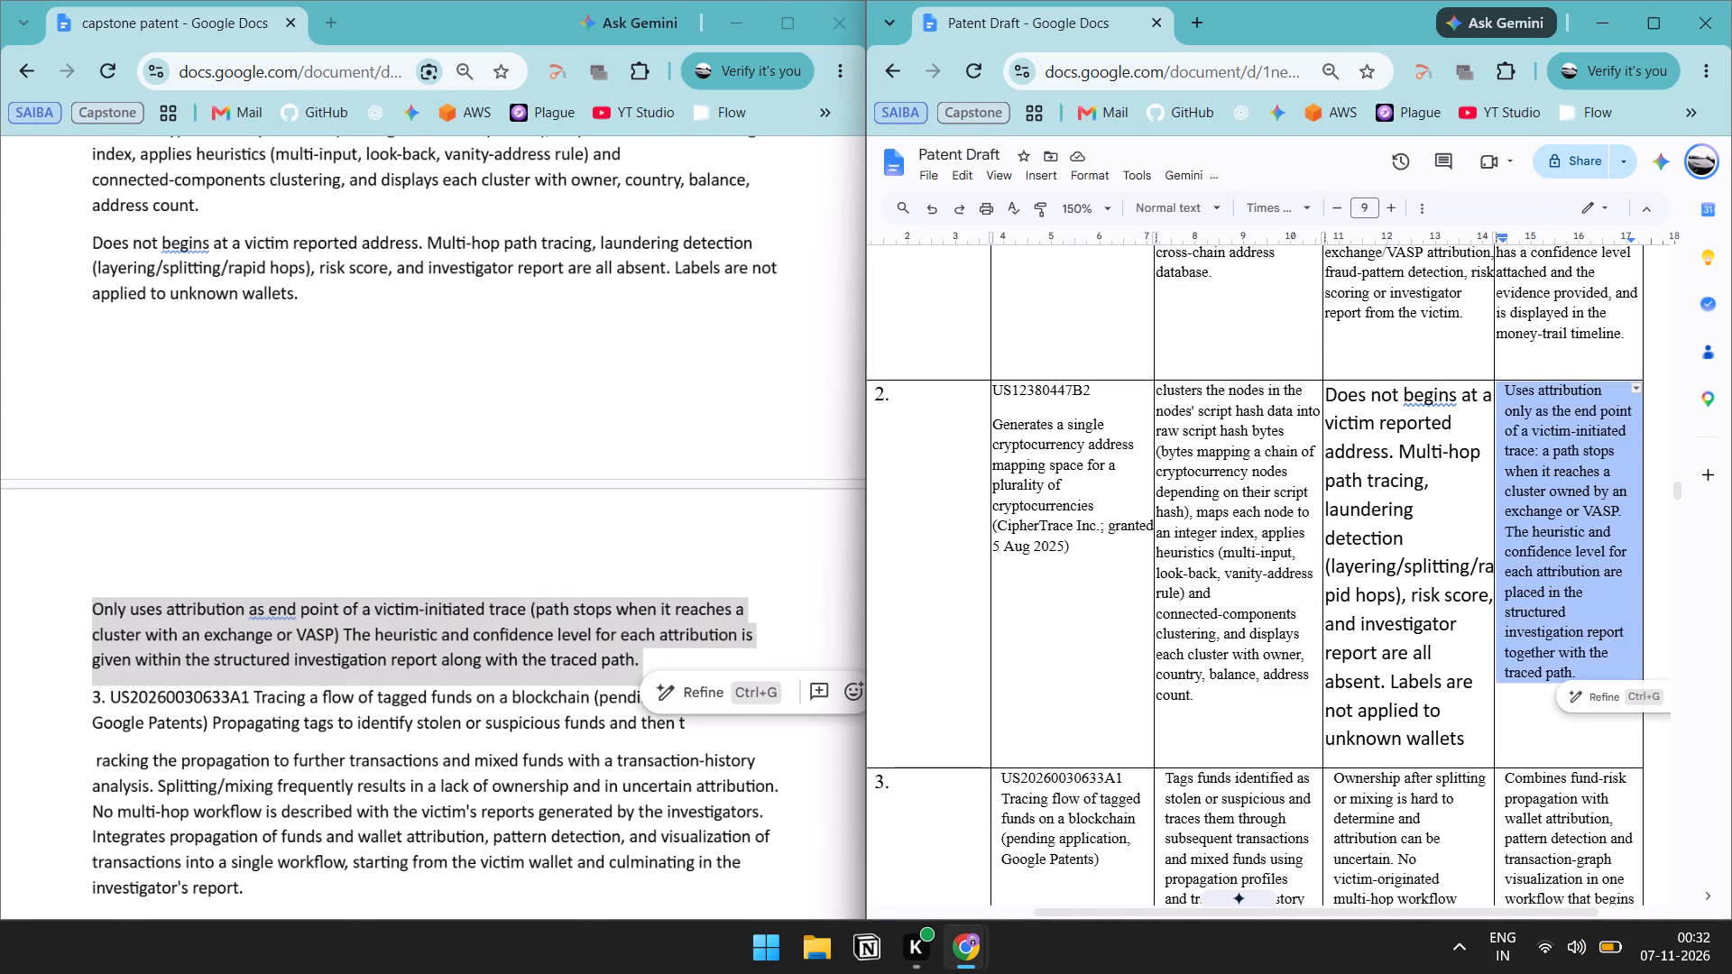
Copy the text formatting of row 2's Abstract onto the two cells after it in the same row.
triple_click(1231, 460)
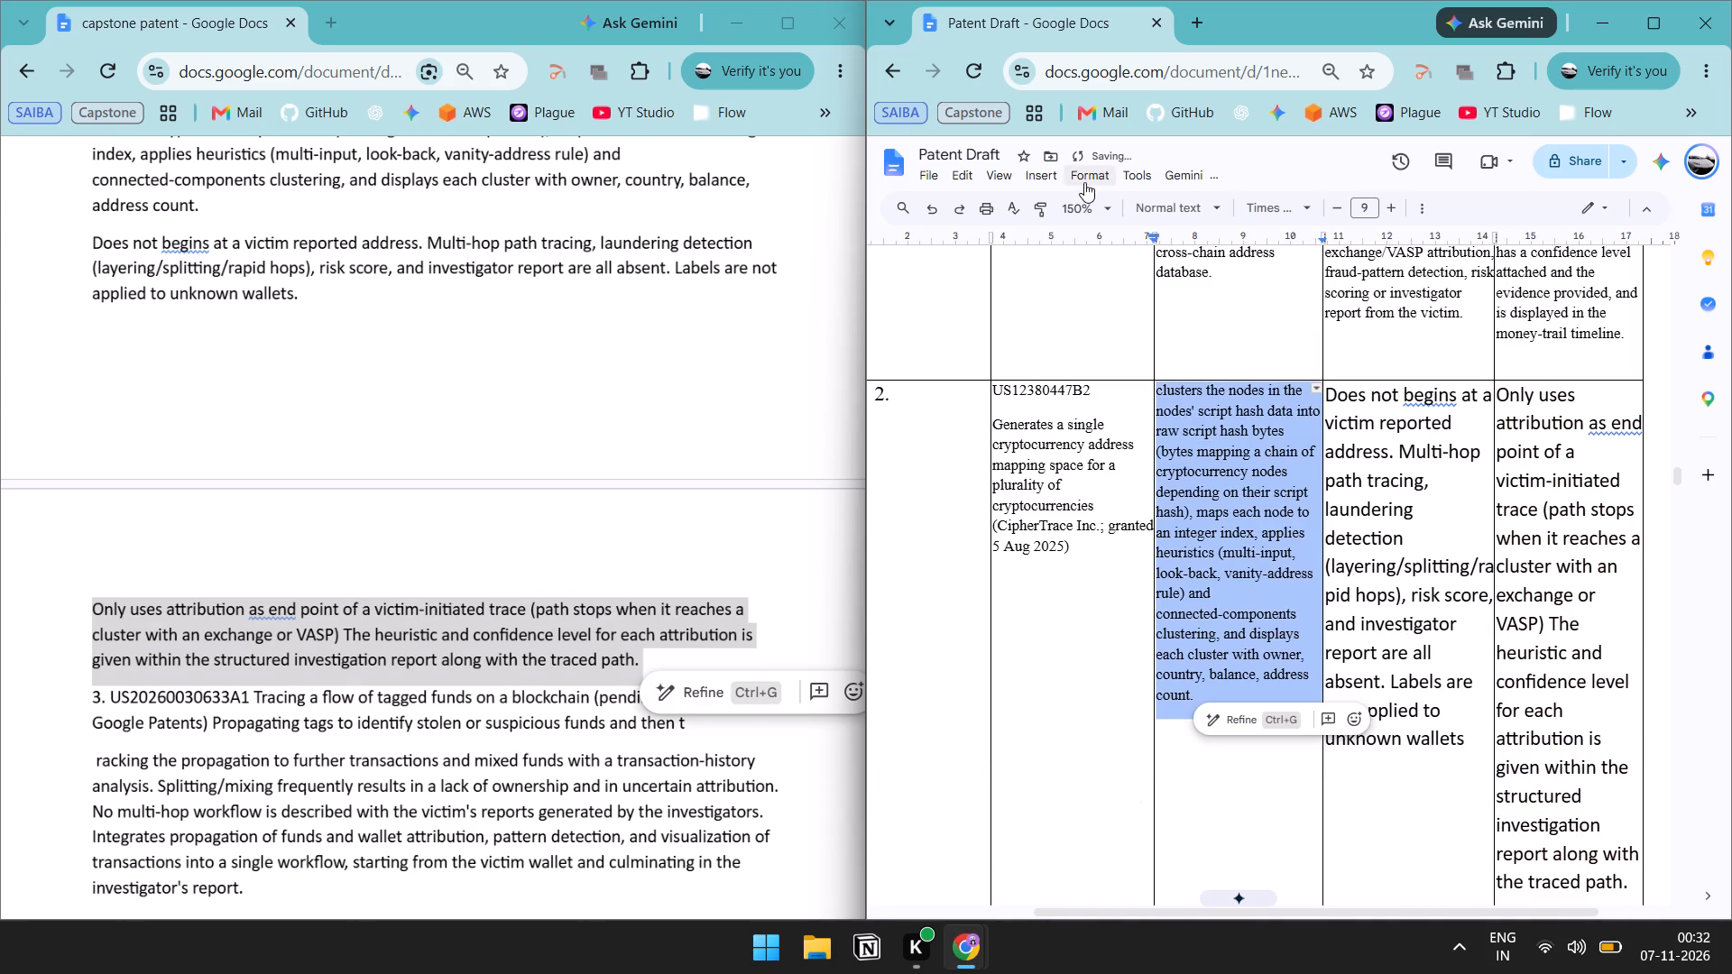
click(1033, 207)
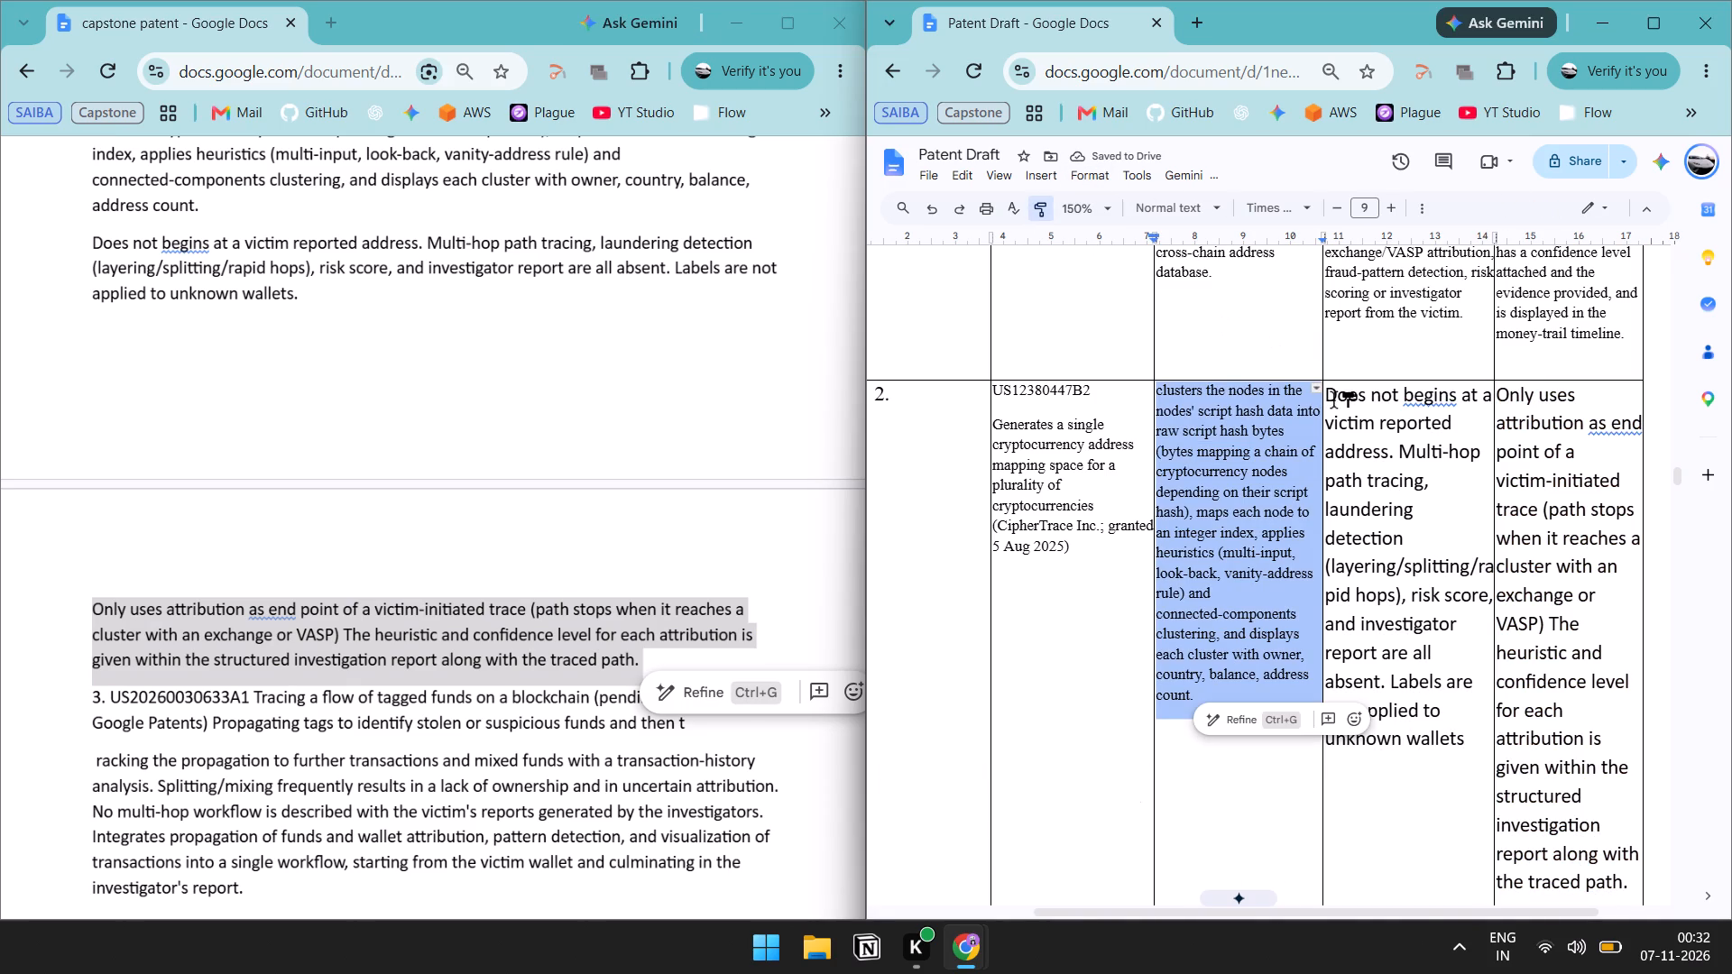
drag(1329, 399, 1558, 412)
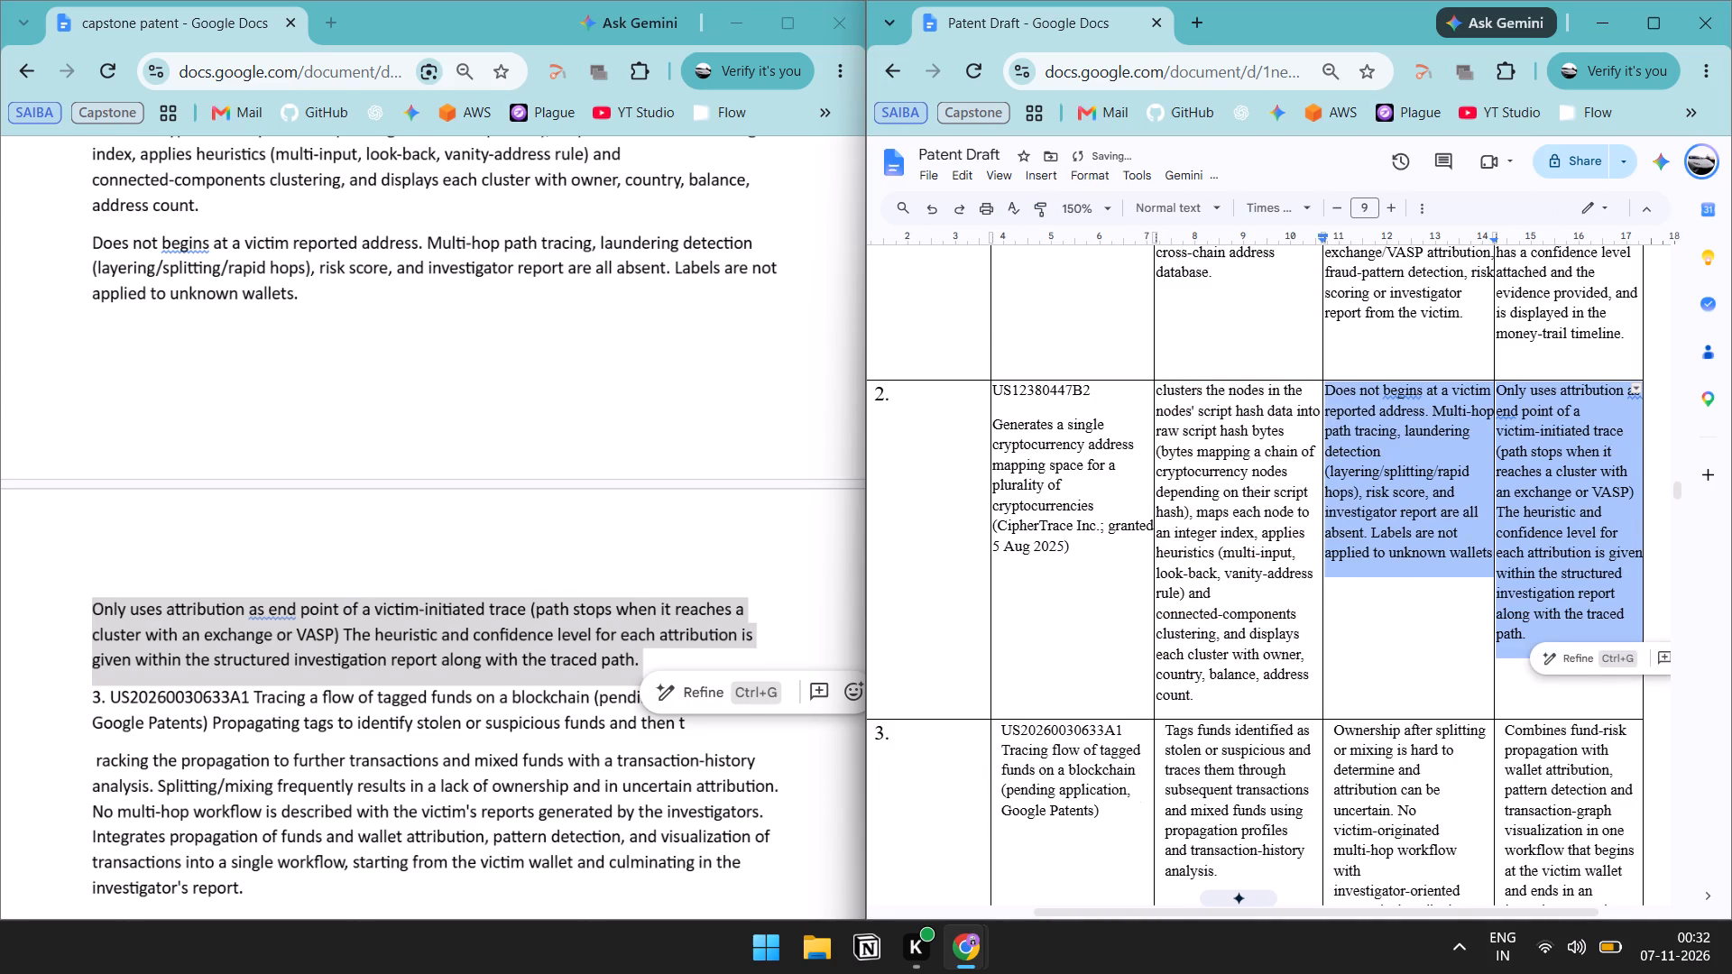
scroll(1185, 430, down, 3)
scroll(397, 535, down, 2)
click(237, 474)
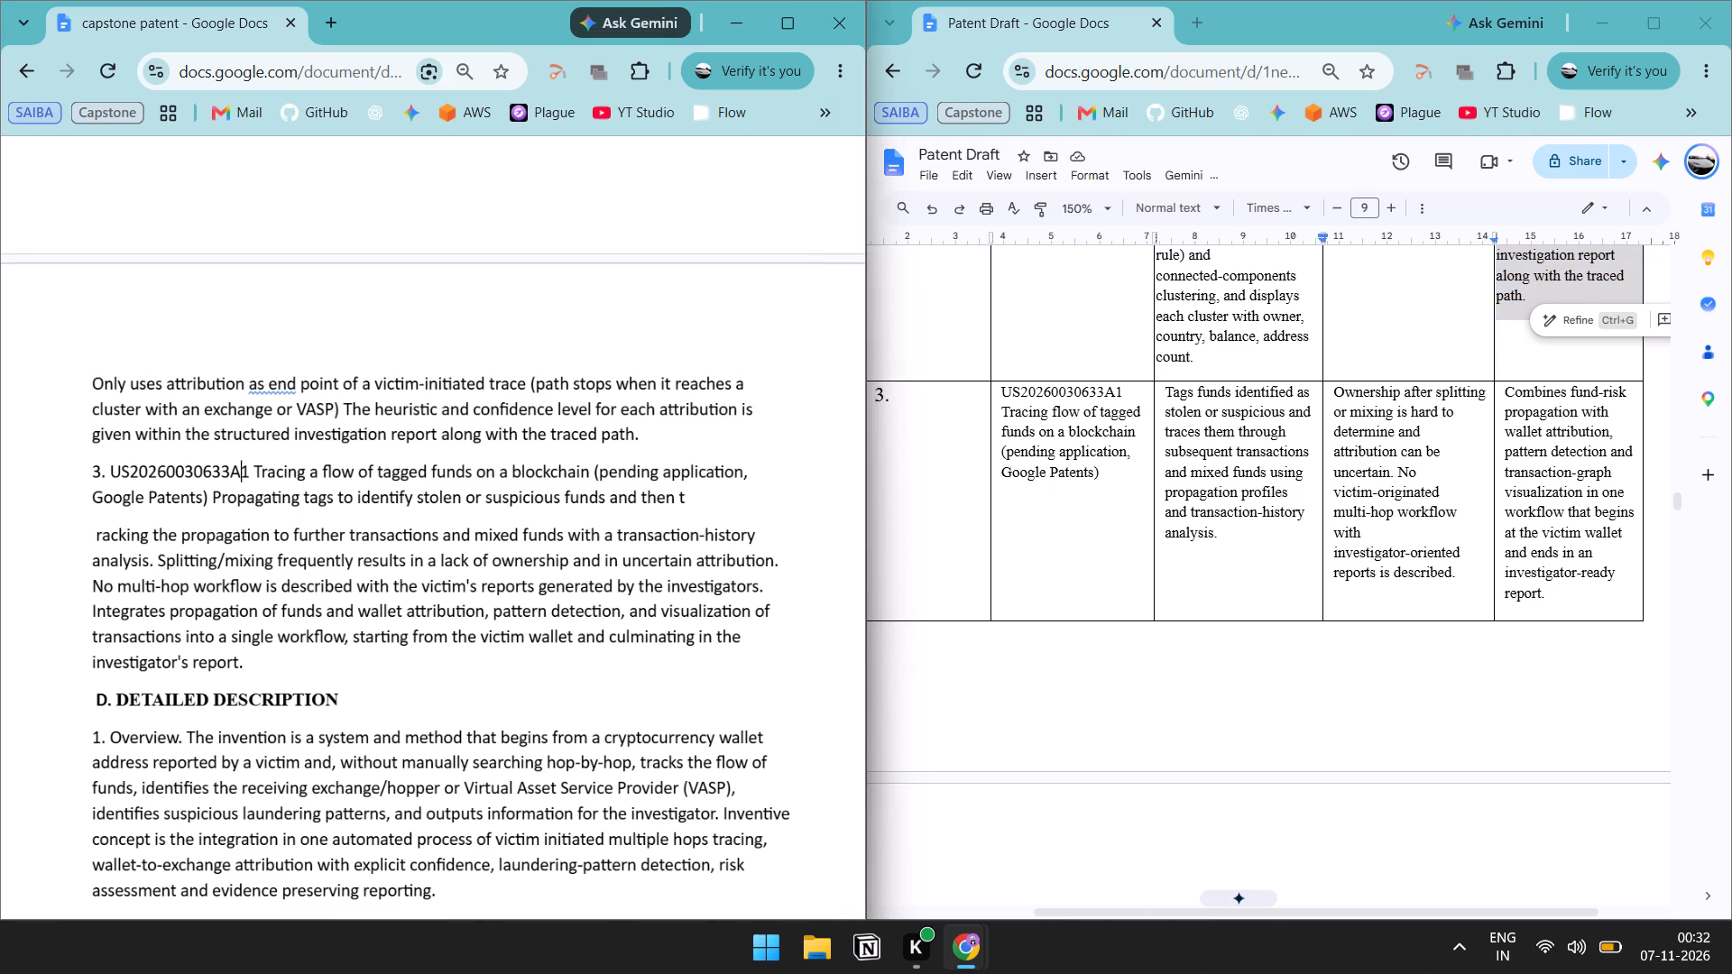
drag(207, 500, 139, 461)
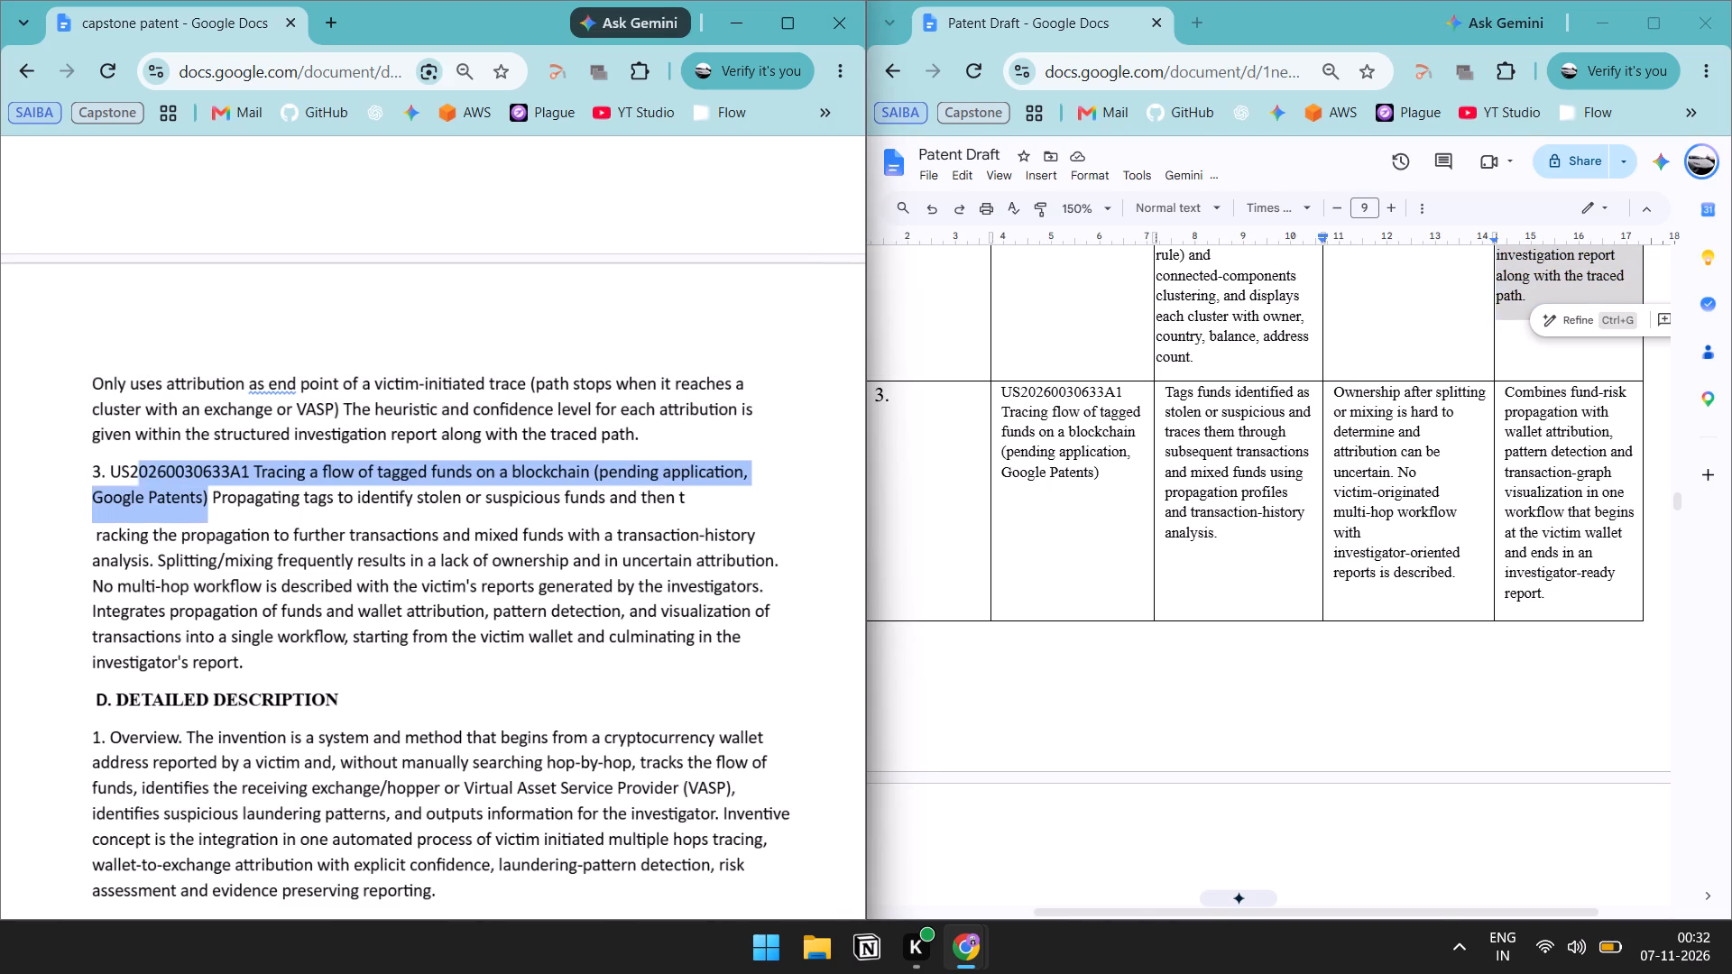
drag(139, 461, 116, 468)
drag(116, 468, 115, 468)
key(ctrl+c)
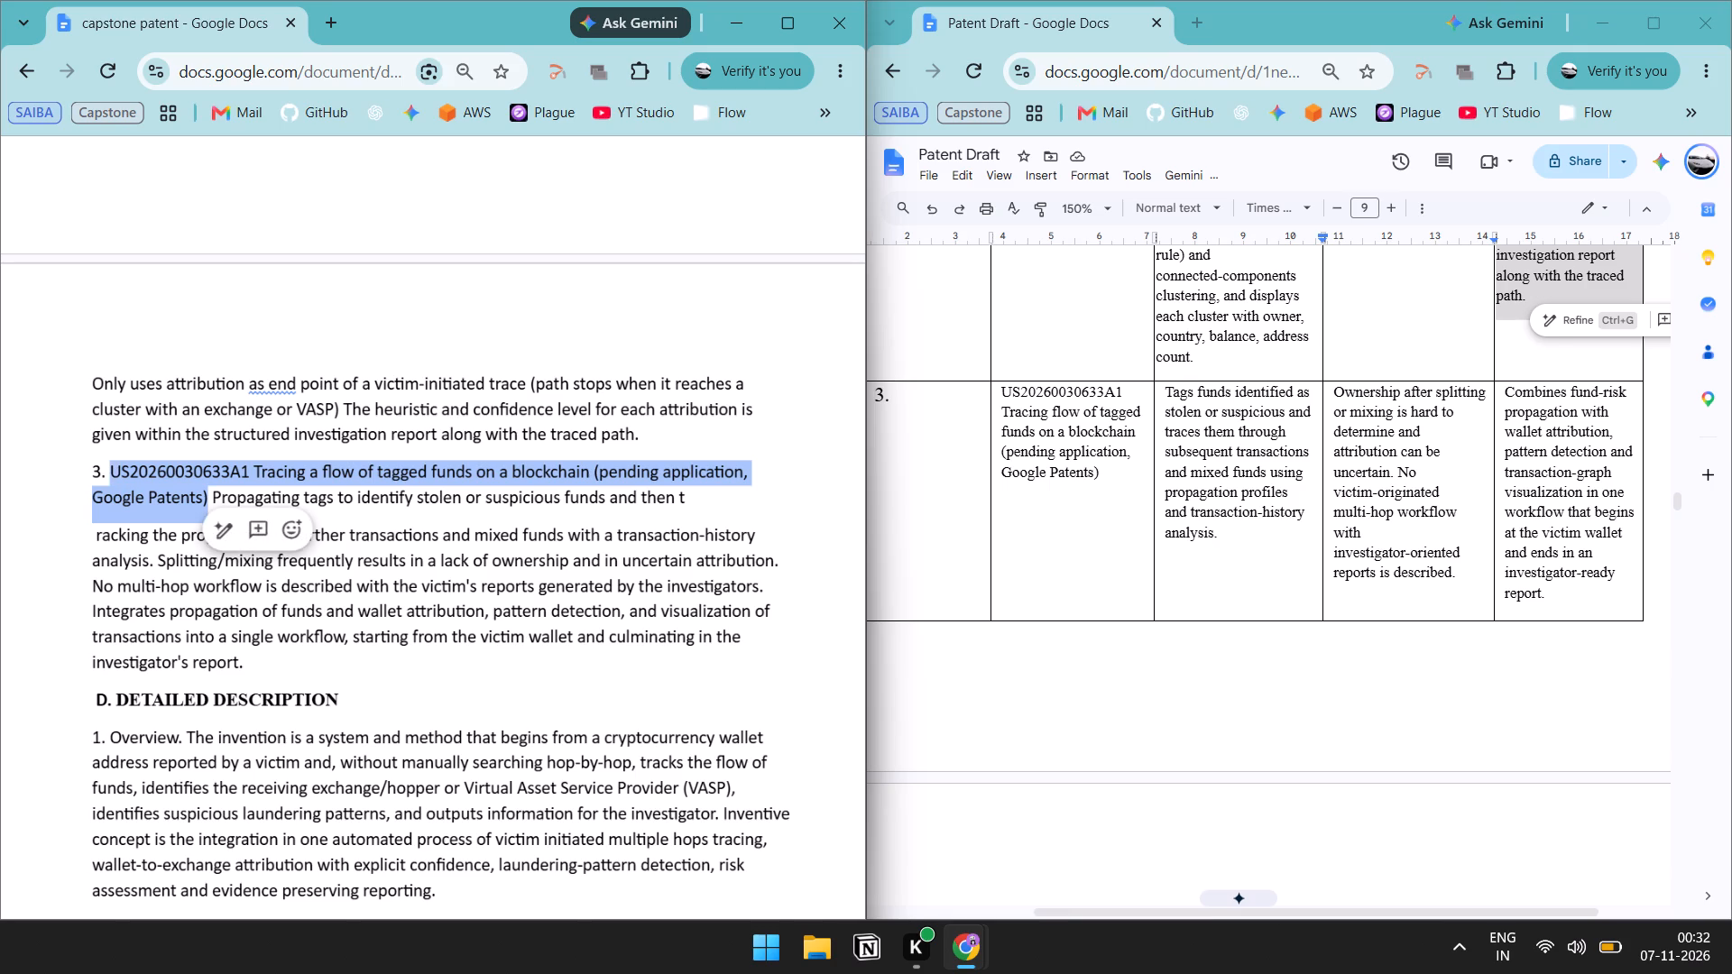
triple_click(1040, 468)
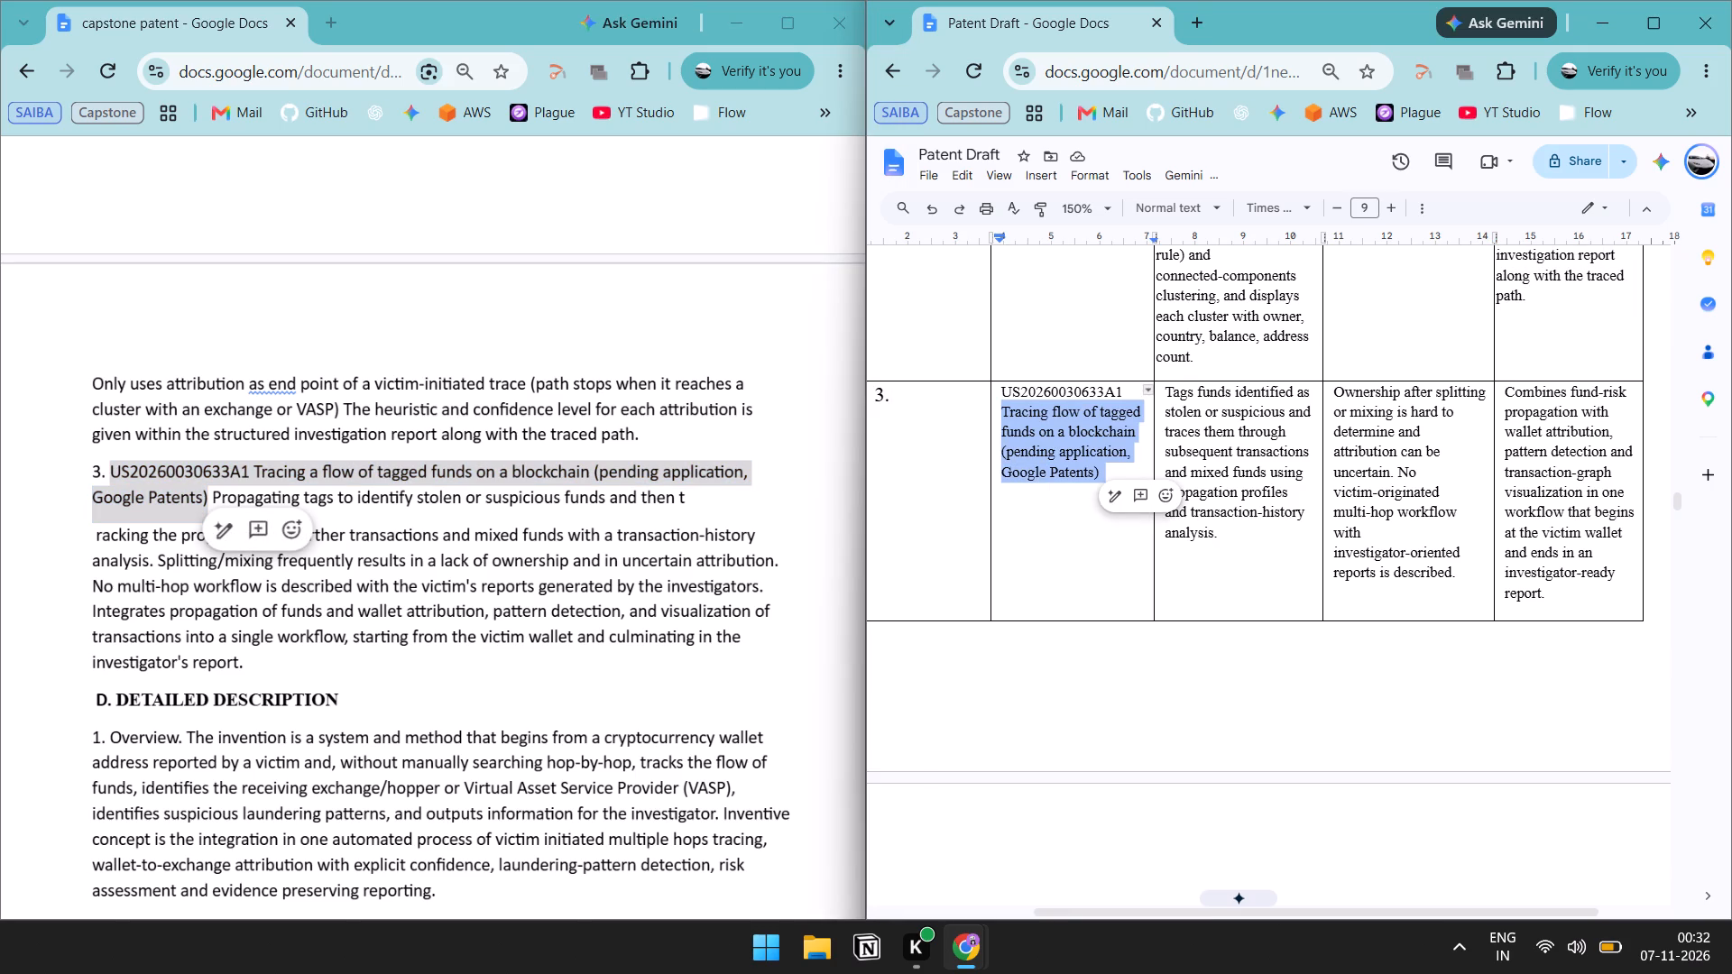
key(shift+Up)
key(Down)
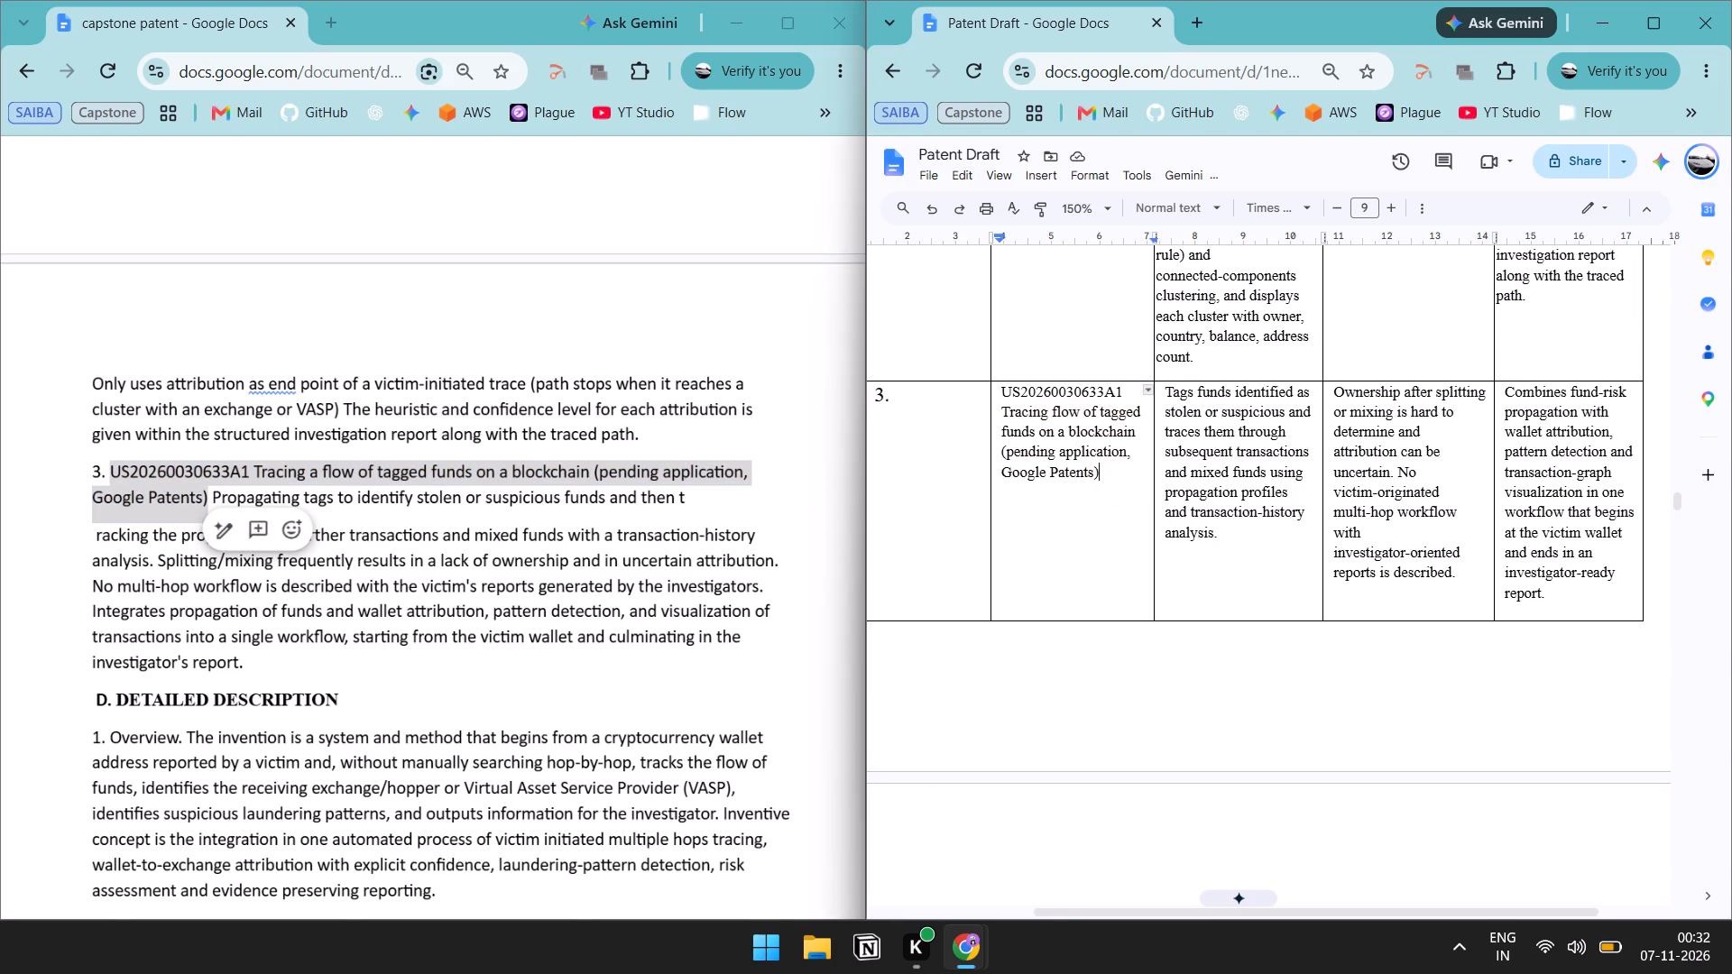
key(ctrl+a)
triple_click(1040, 468)
double_click(1040, 468)
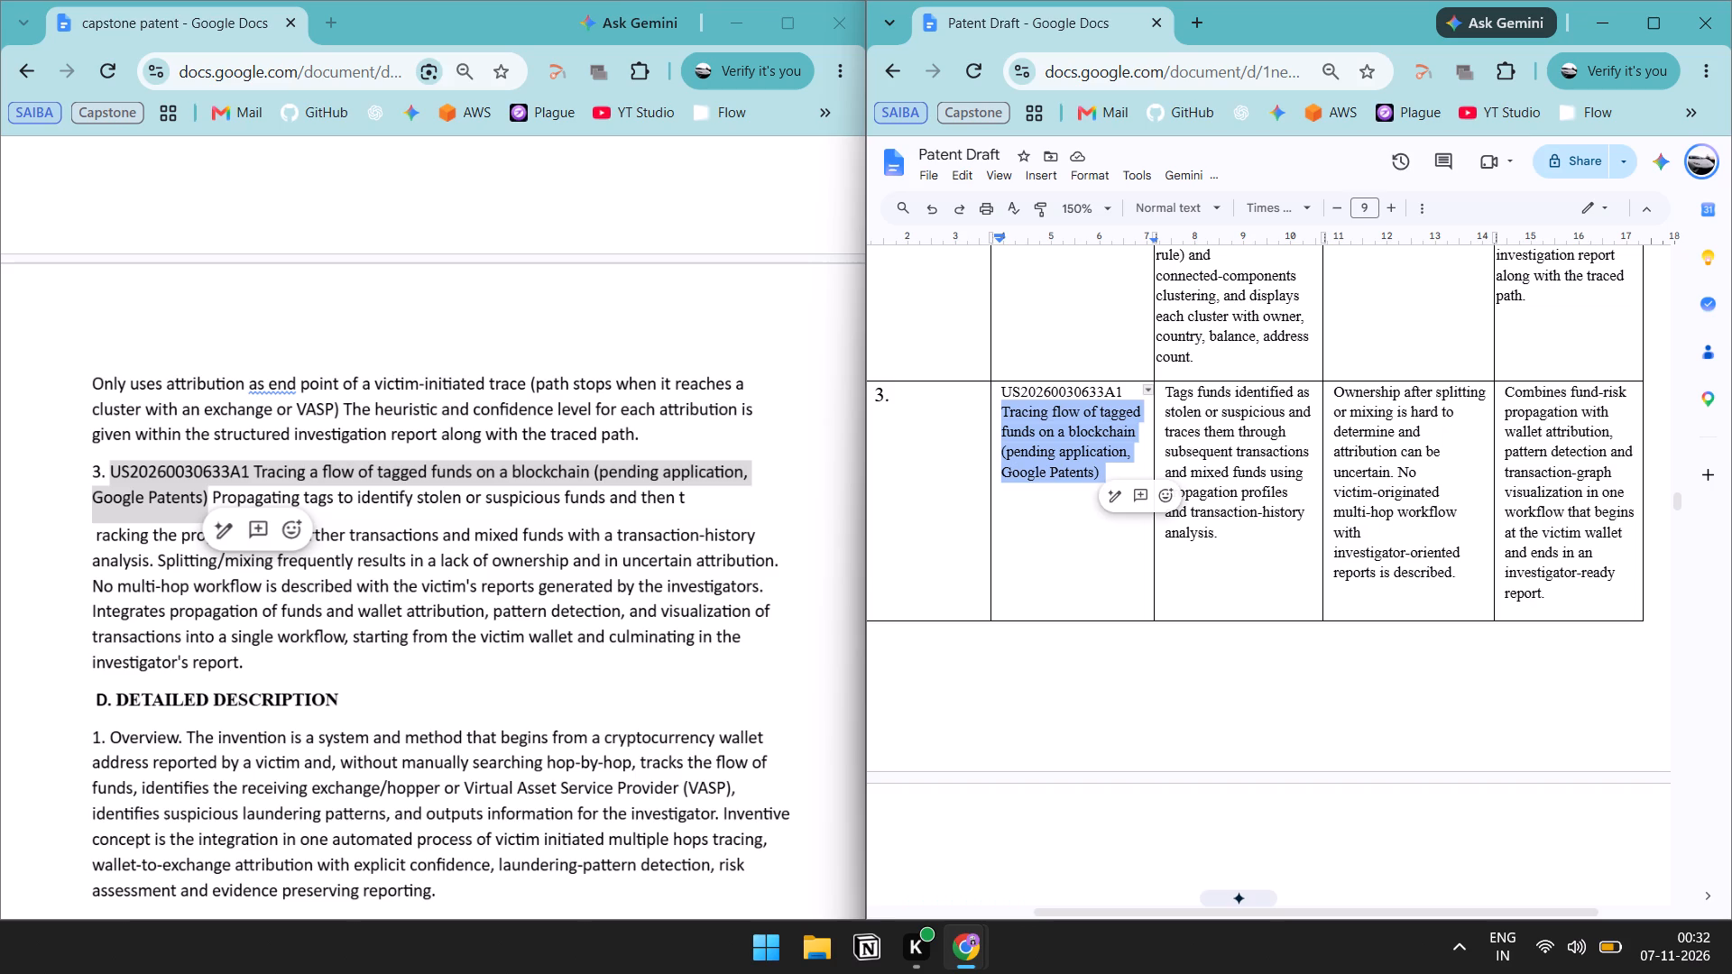
key(BackSpace)
key(ctrl+BackSpace)
key(ctrl+BackSpace)
key(BackSpace)
key(BackSpace)
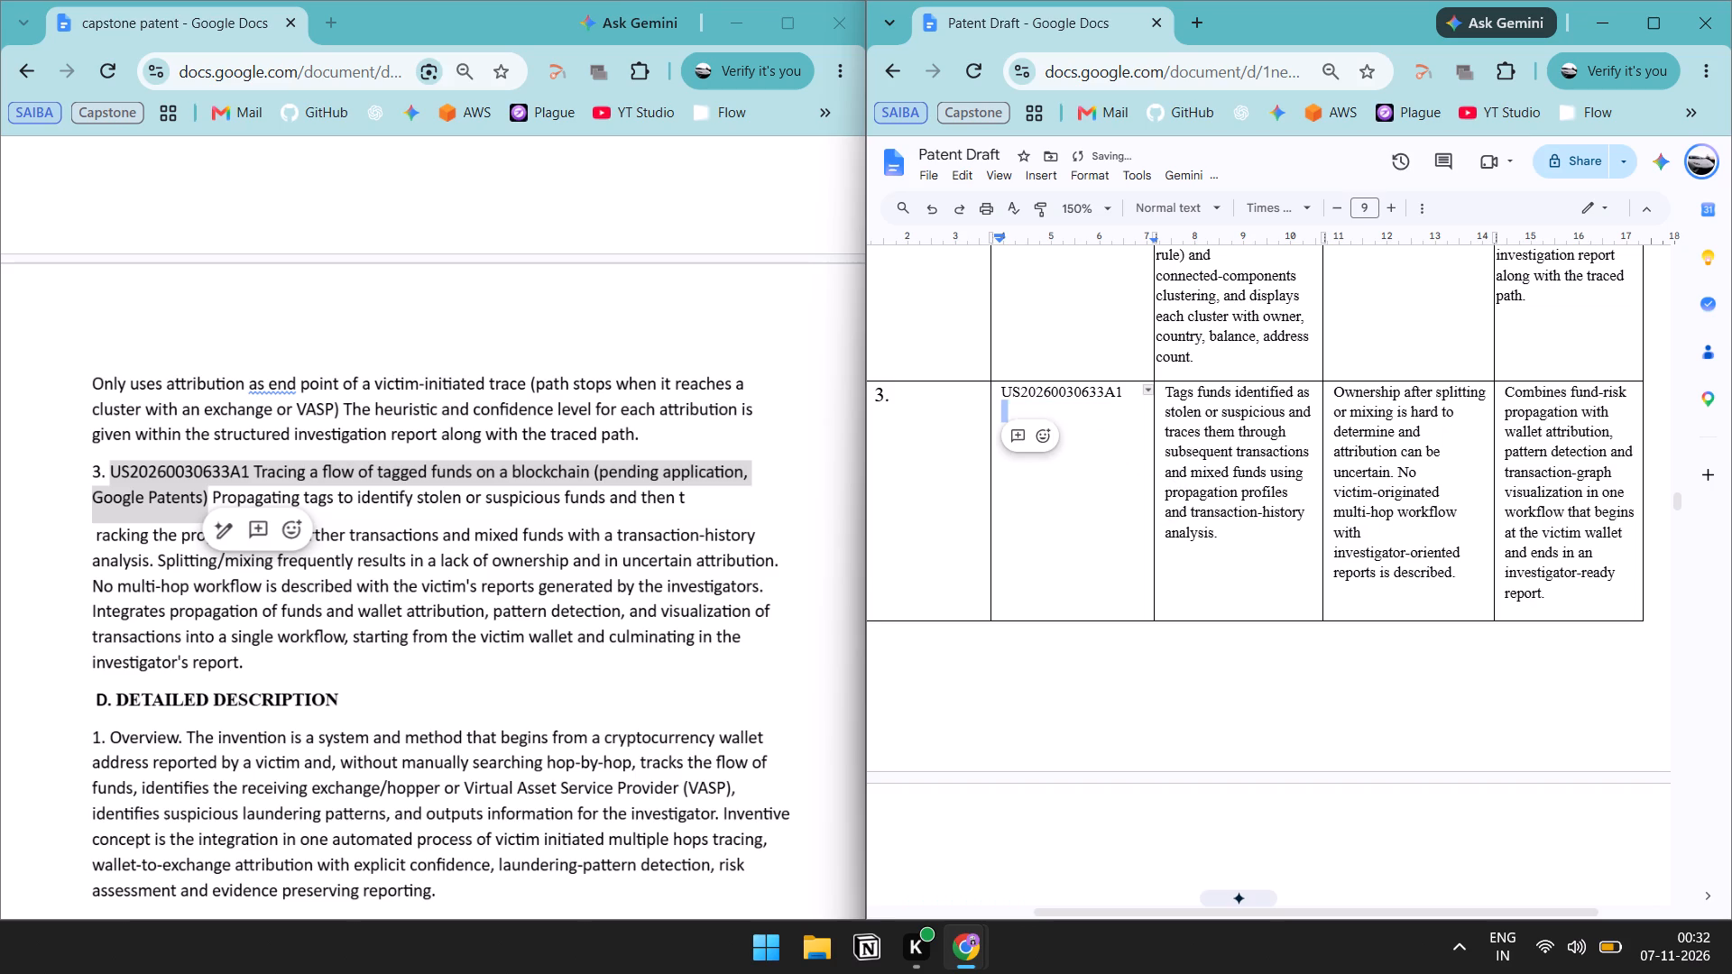
key(BackSpace)
click(1040, 468)
key(BackSpace)
key(ctrl+BackSpace)
key(ctrl+BackSpace)
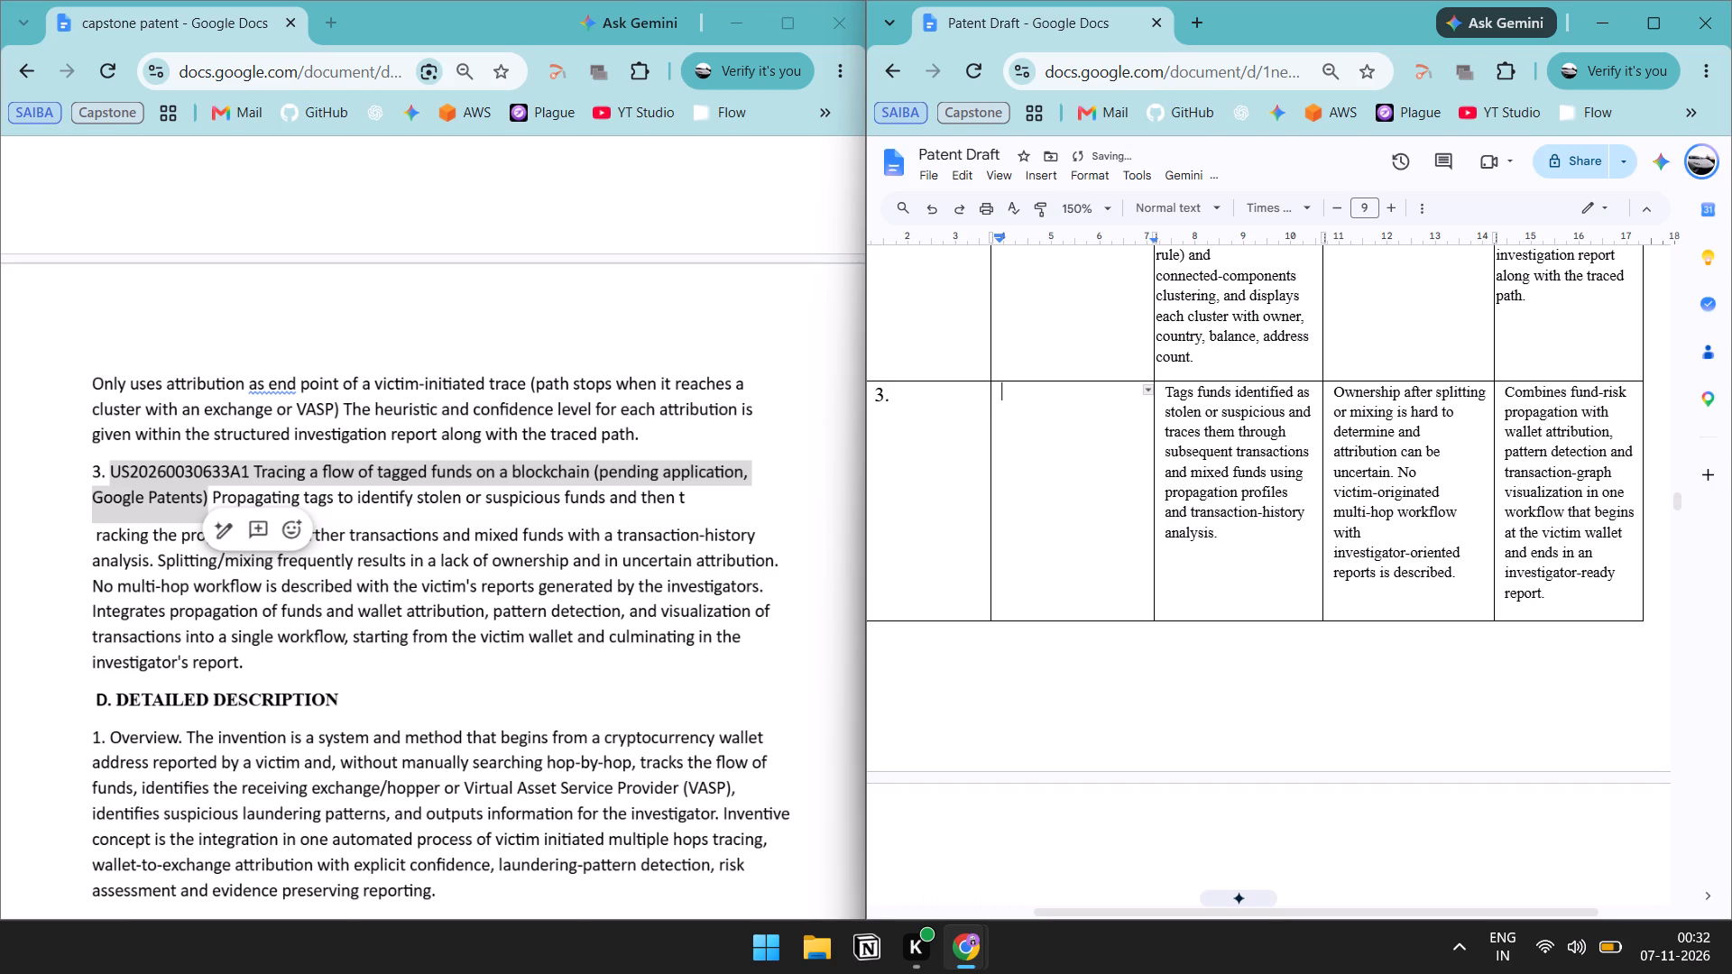
key(ctrl+v)
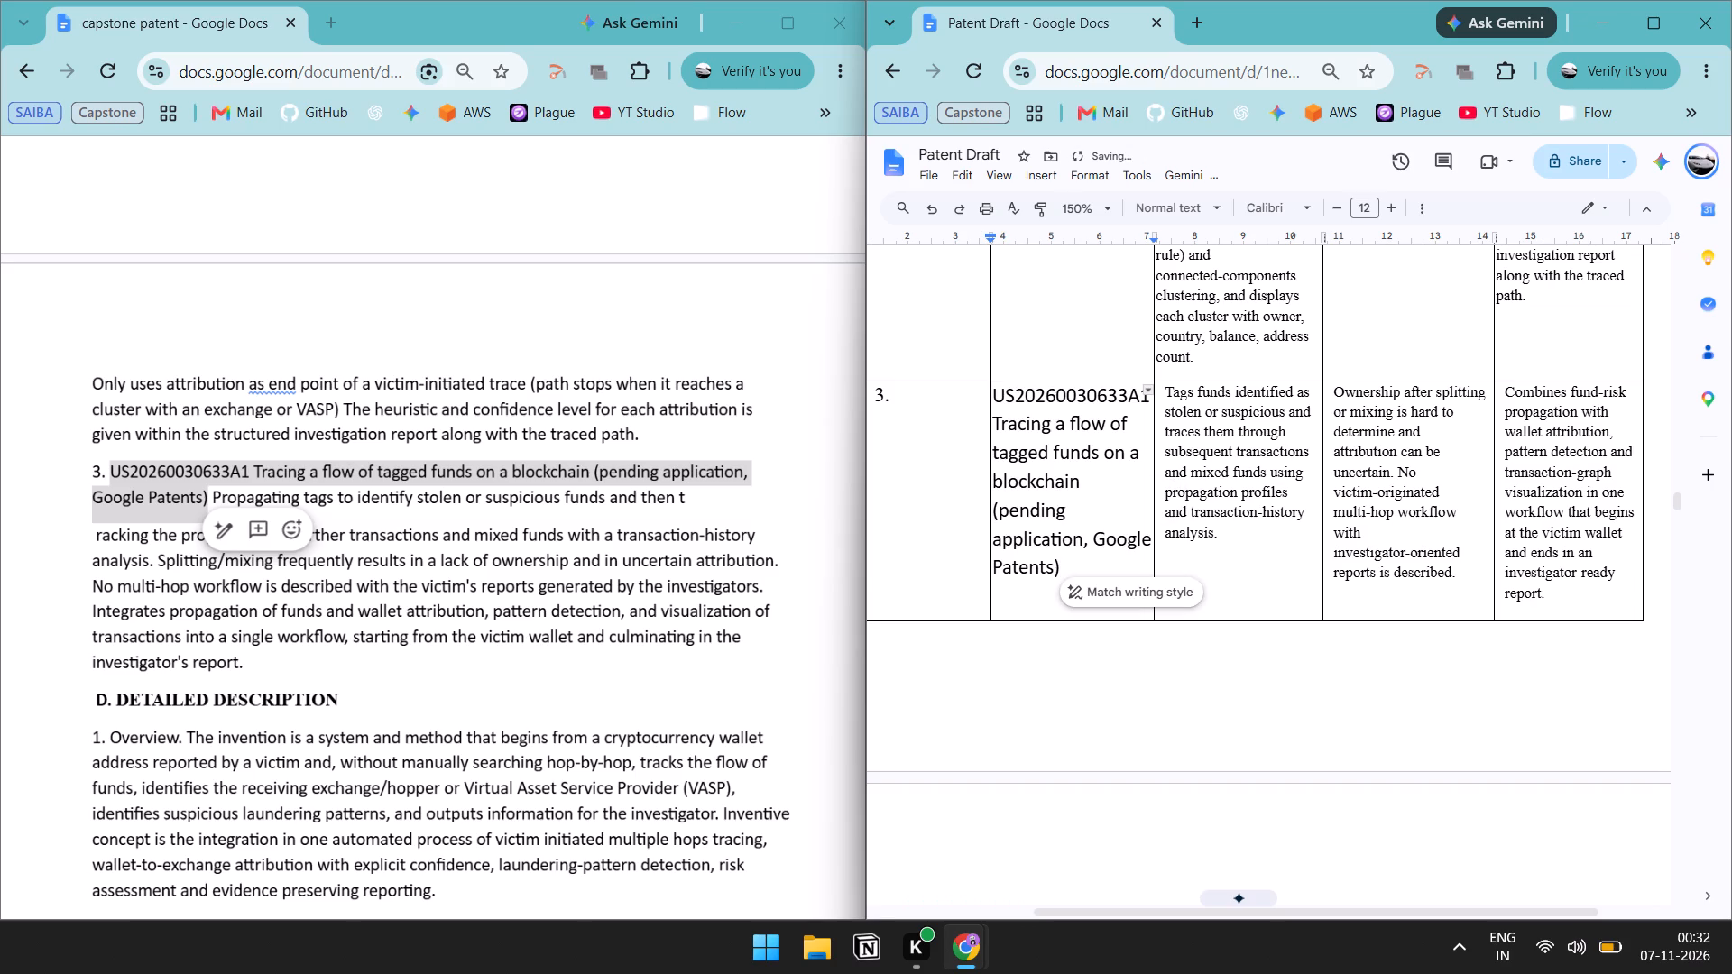
Copy the text formatting of row 2's Abstract onto row 3's patent number and title.
triple_click(1230, 307)
click(1034, 206)
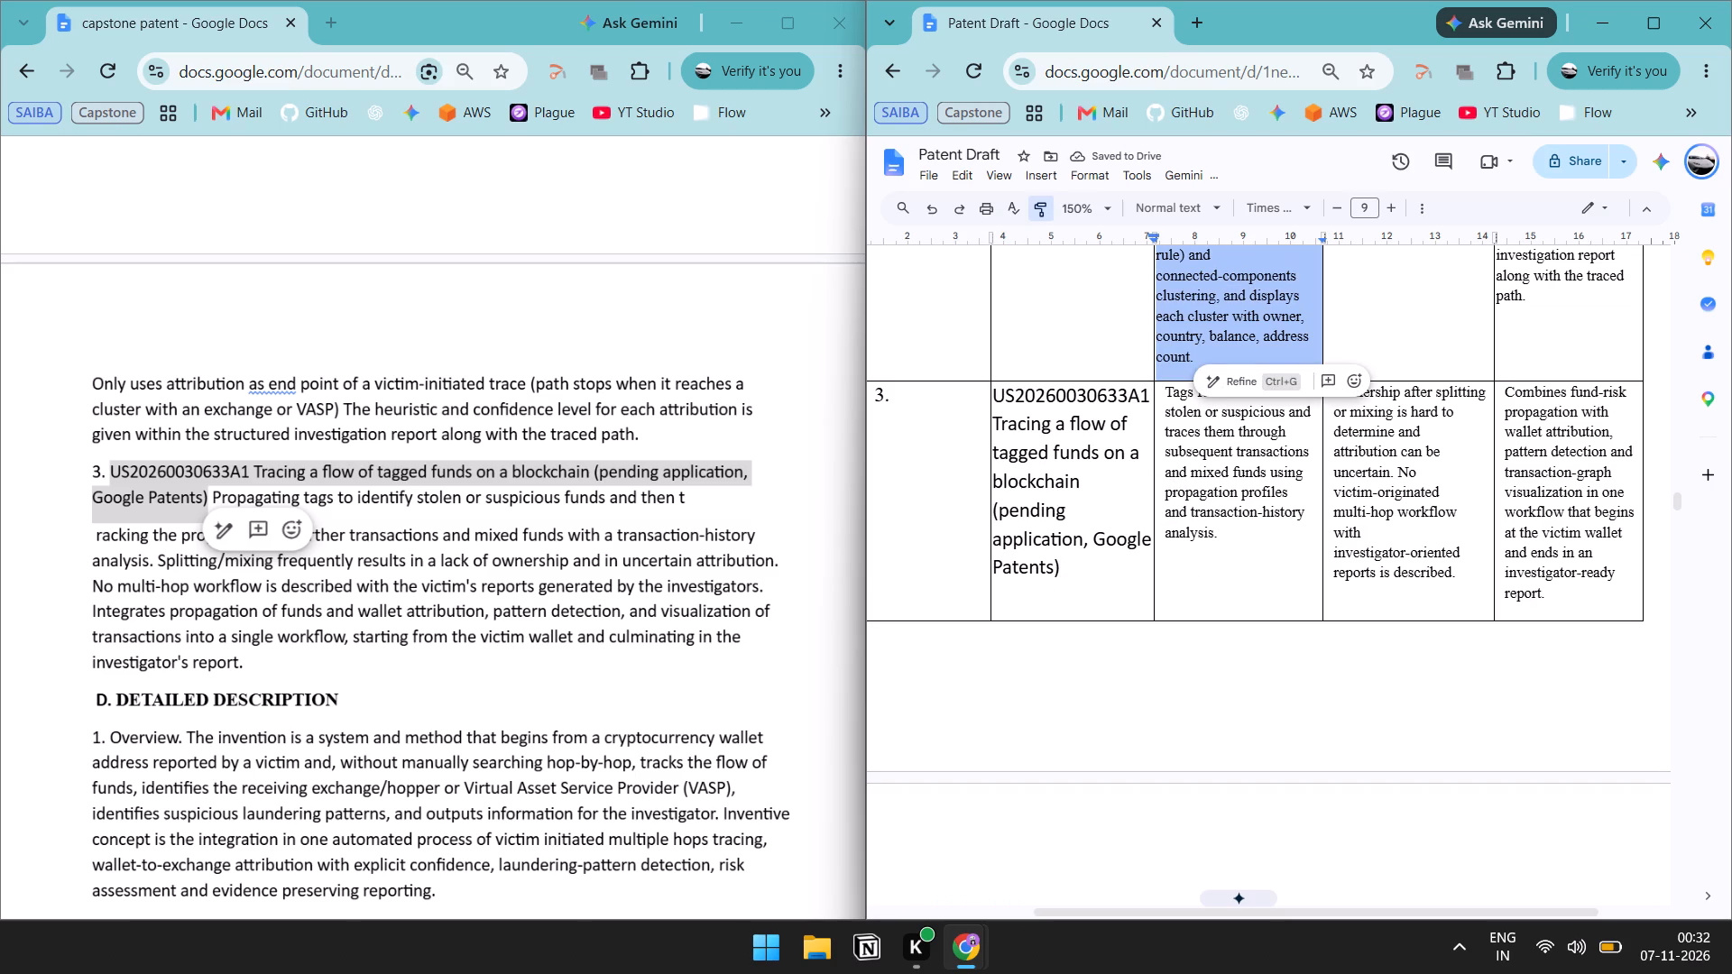
drag(995, 395, 998, 519)
drag(998, 519, 995, 519)
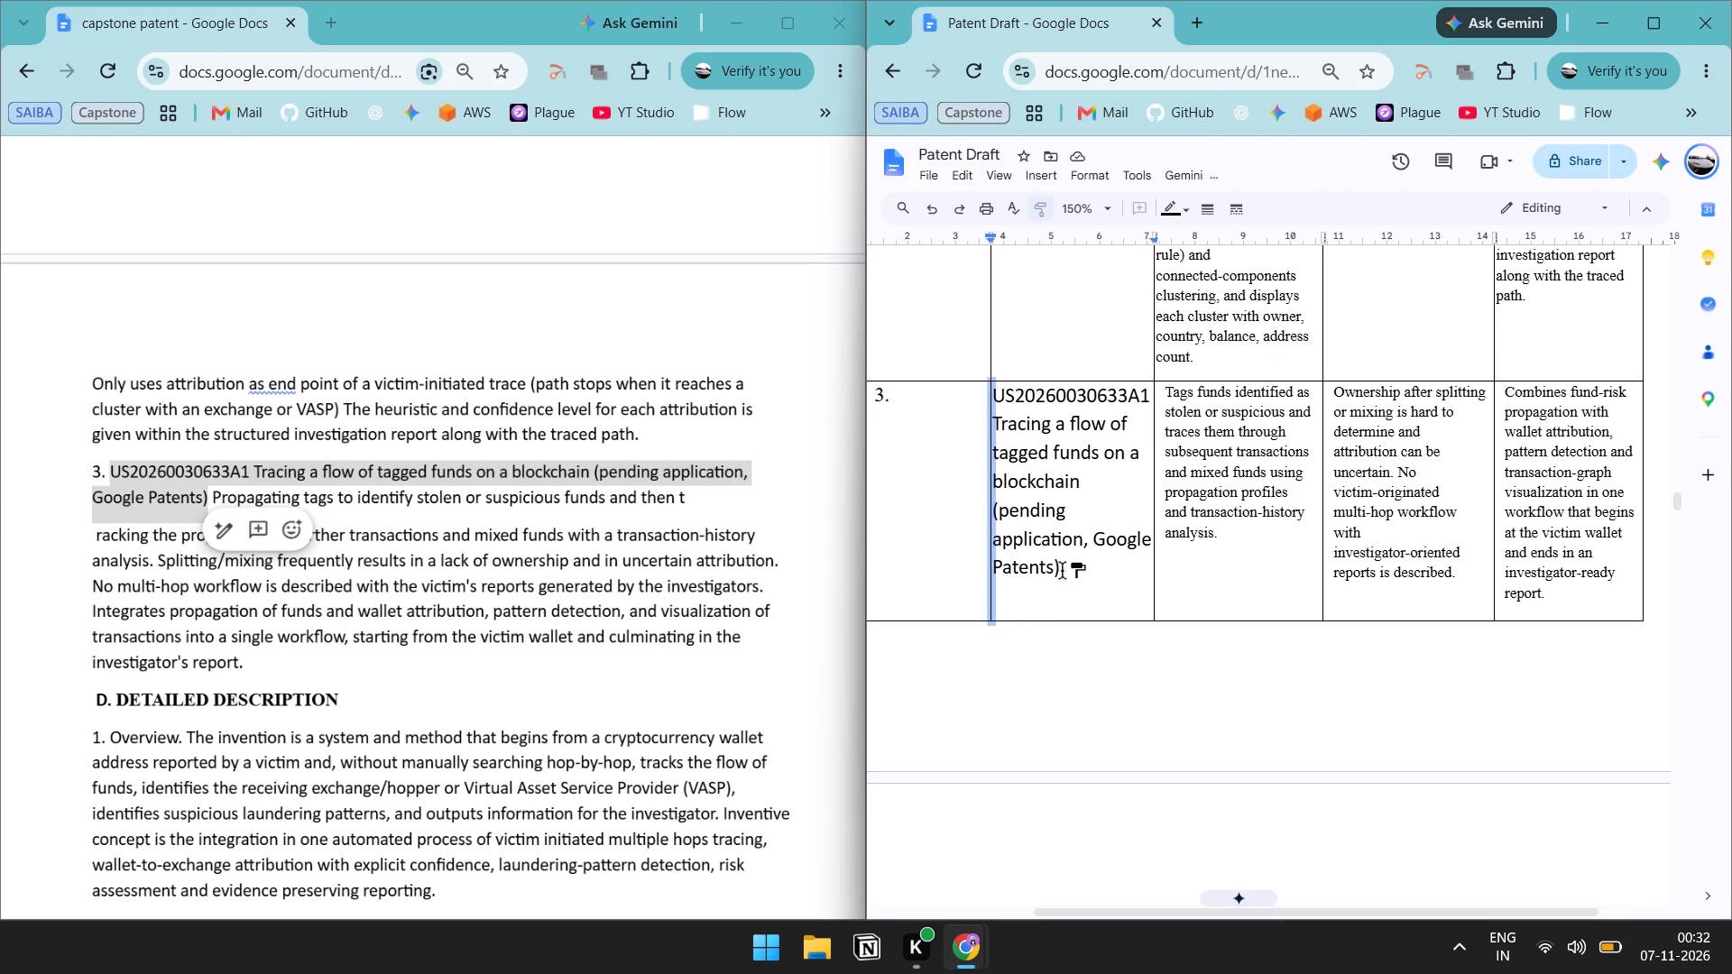
drag(1057, 569, 999, 401)
click(1248, 435)
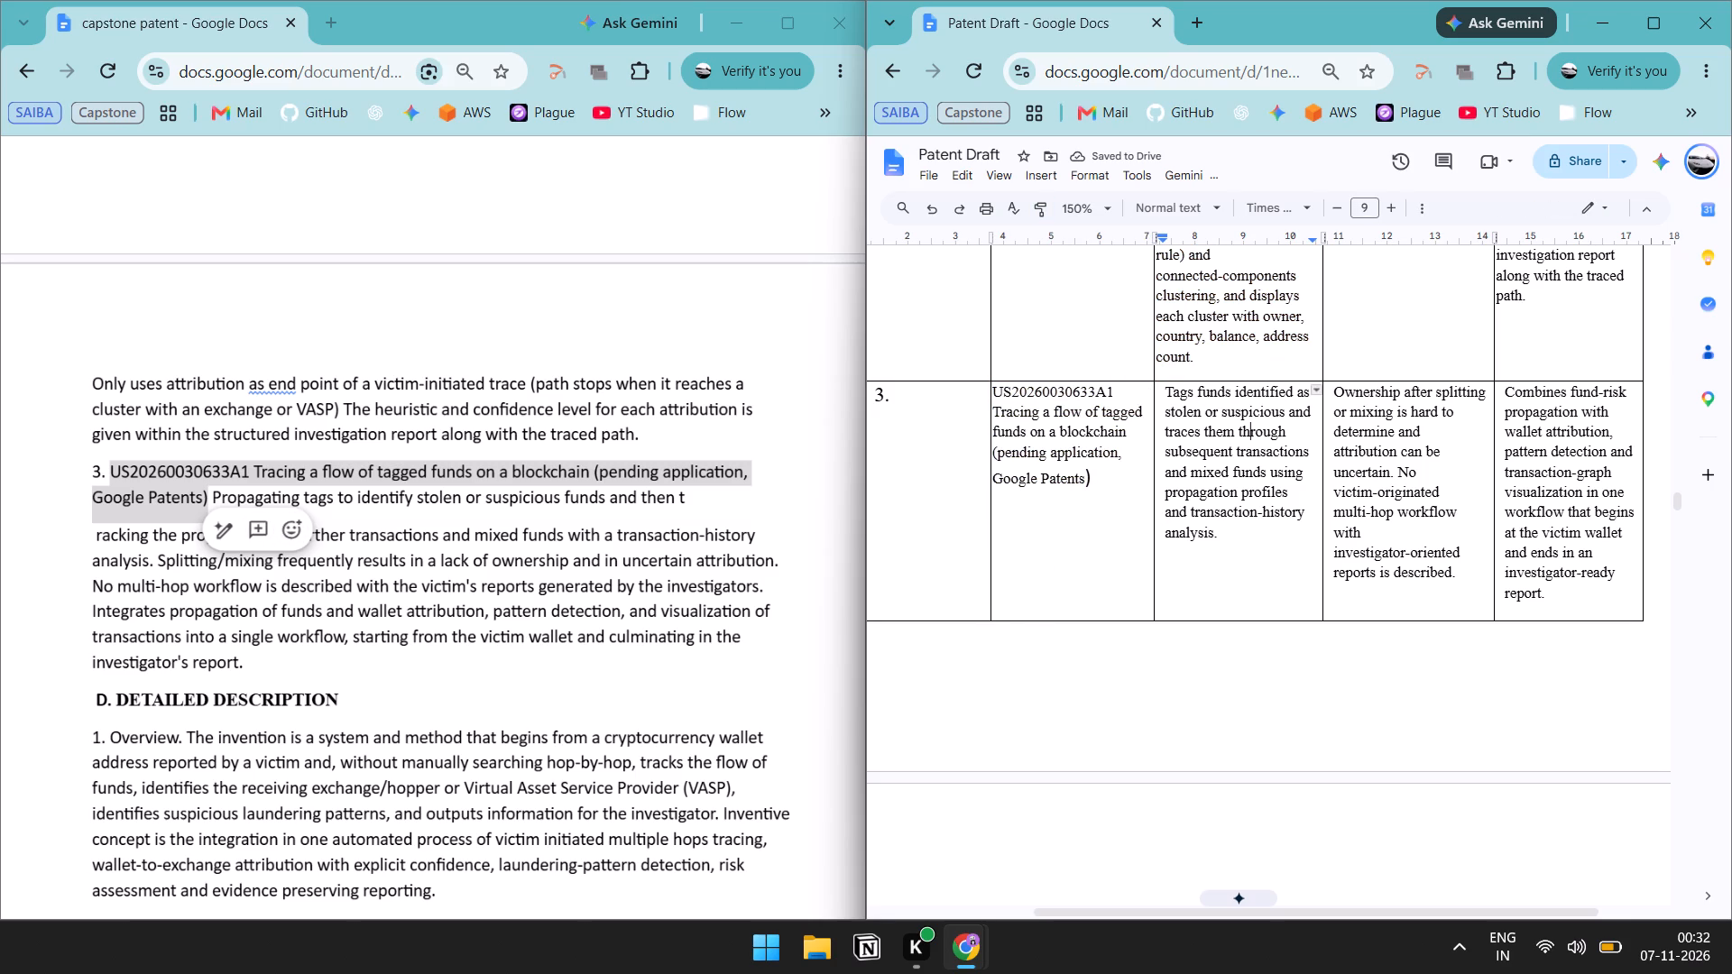
click(215, 492)
key(Return)
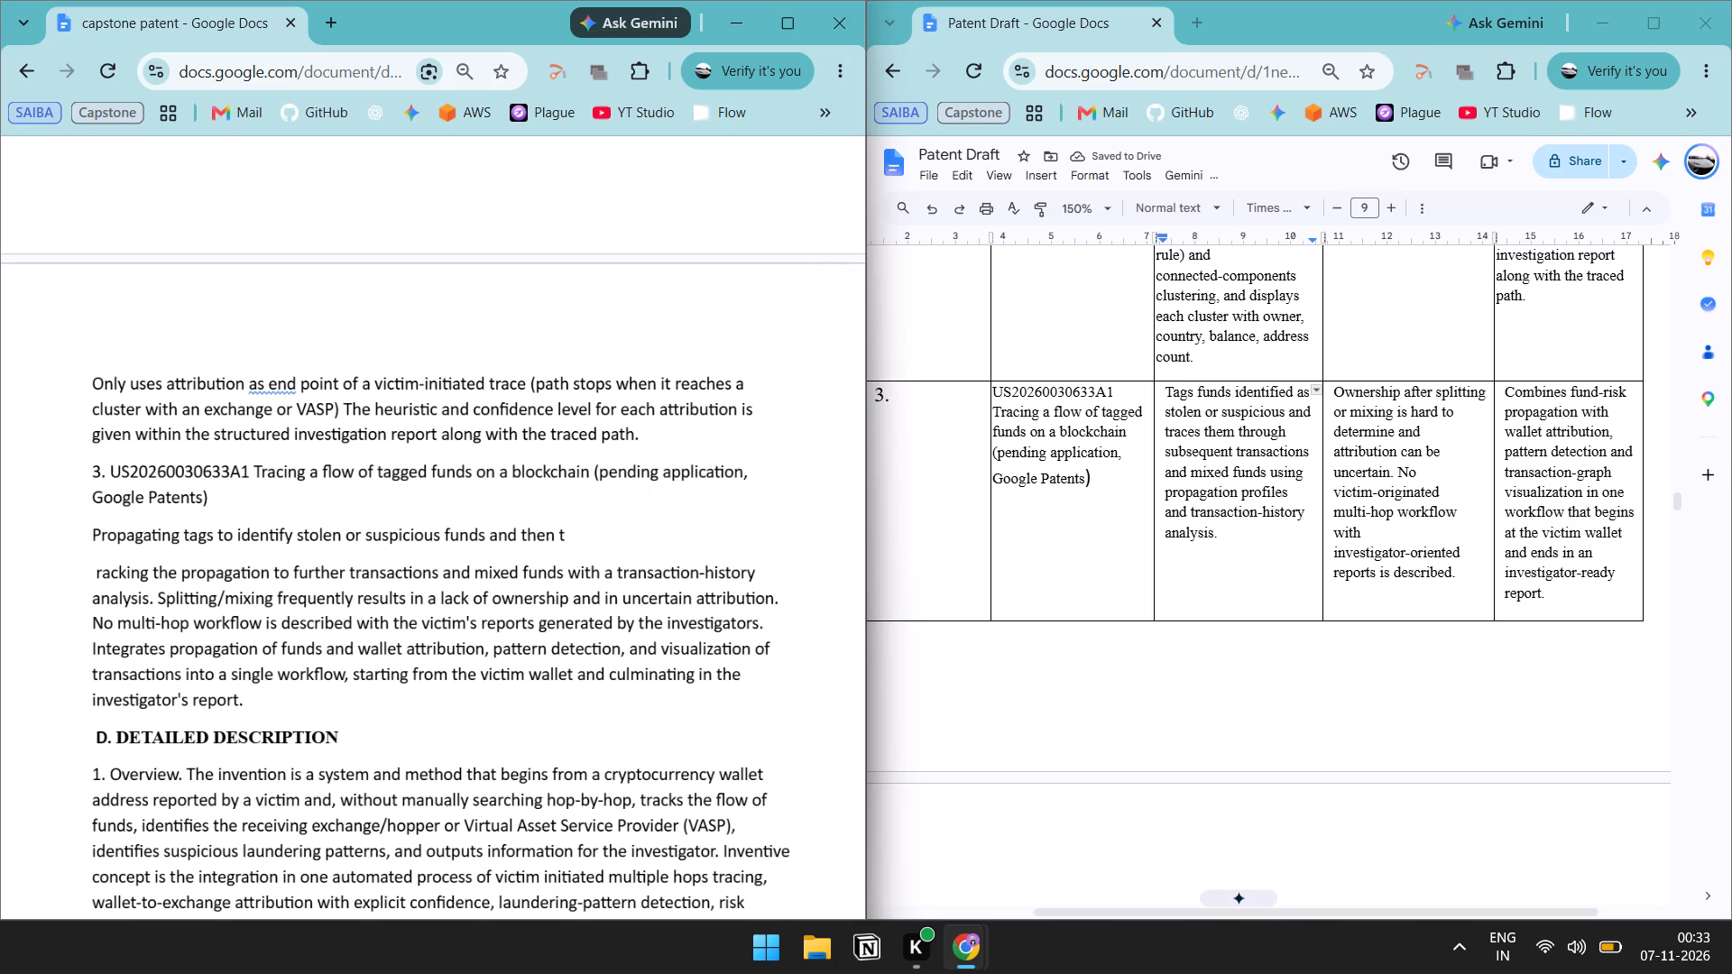
Join the stray "t" and "racking the propagation" into one word, merging the two paragraphs in the capstone patent notes.
click(164, 577)
key(BackSpace)
key(ctrl+z)
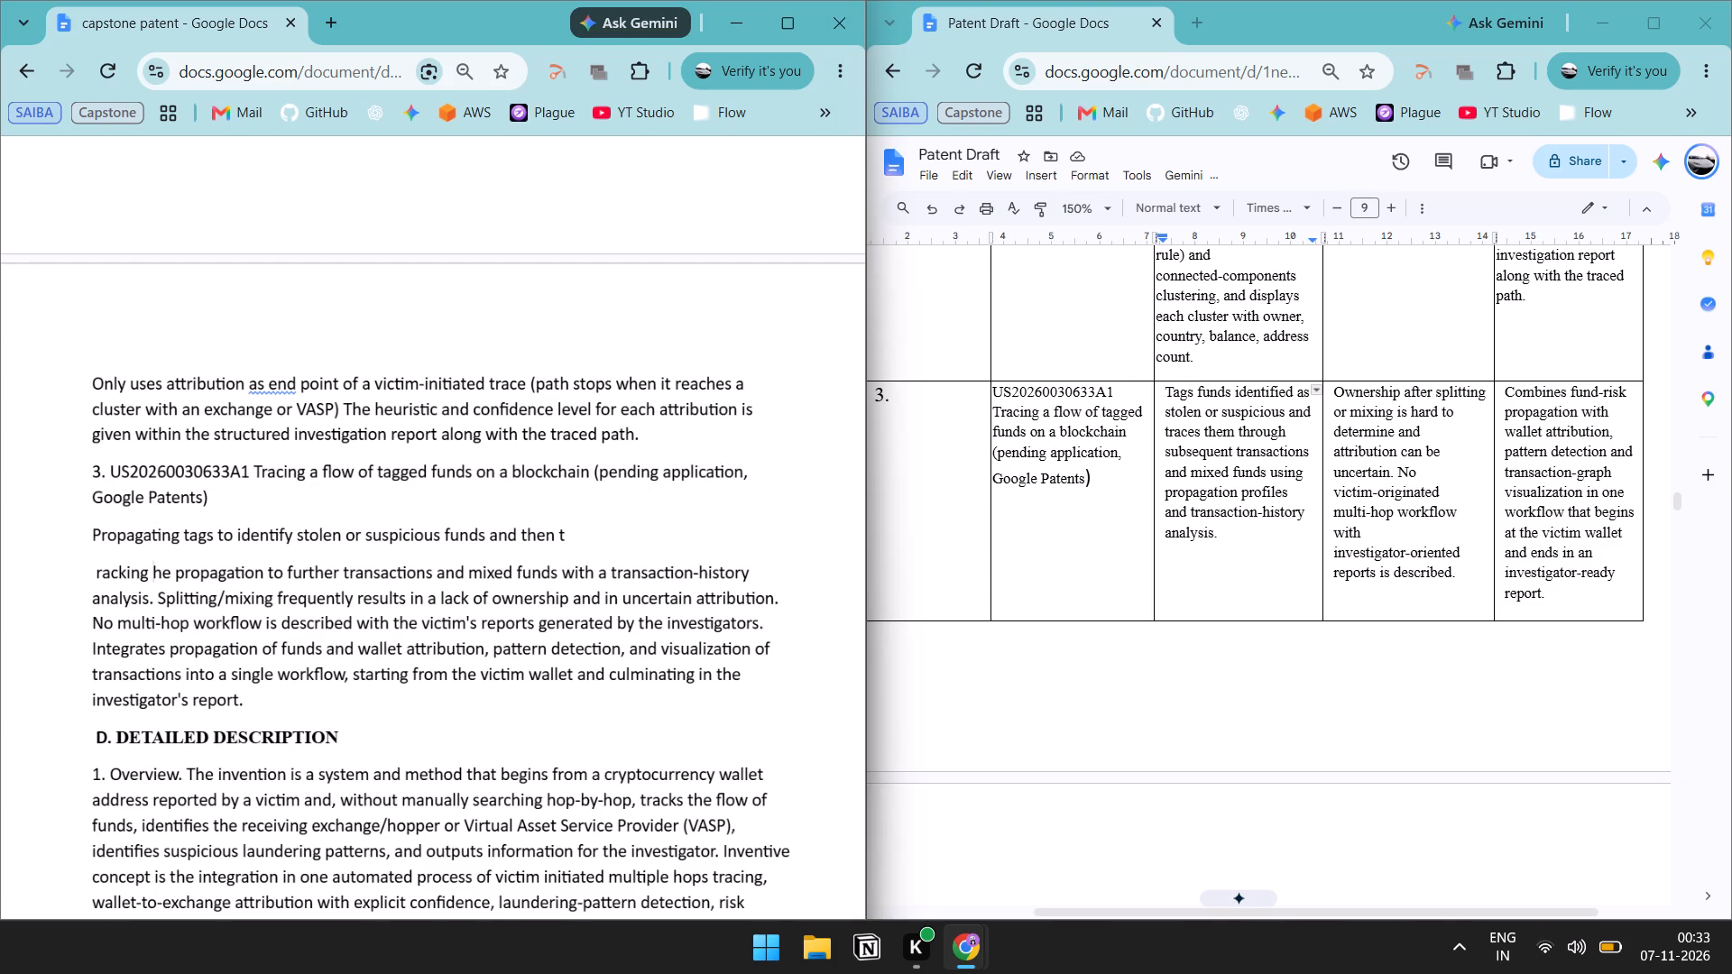
key(Left)
key(Left)
key(Left)
key(Left)
key(Left)
key(Left)
key(Left)
key(Left)
key(Left)
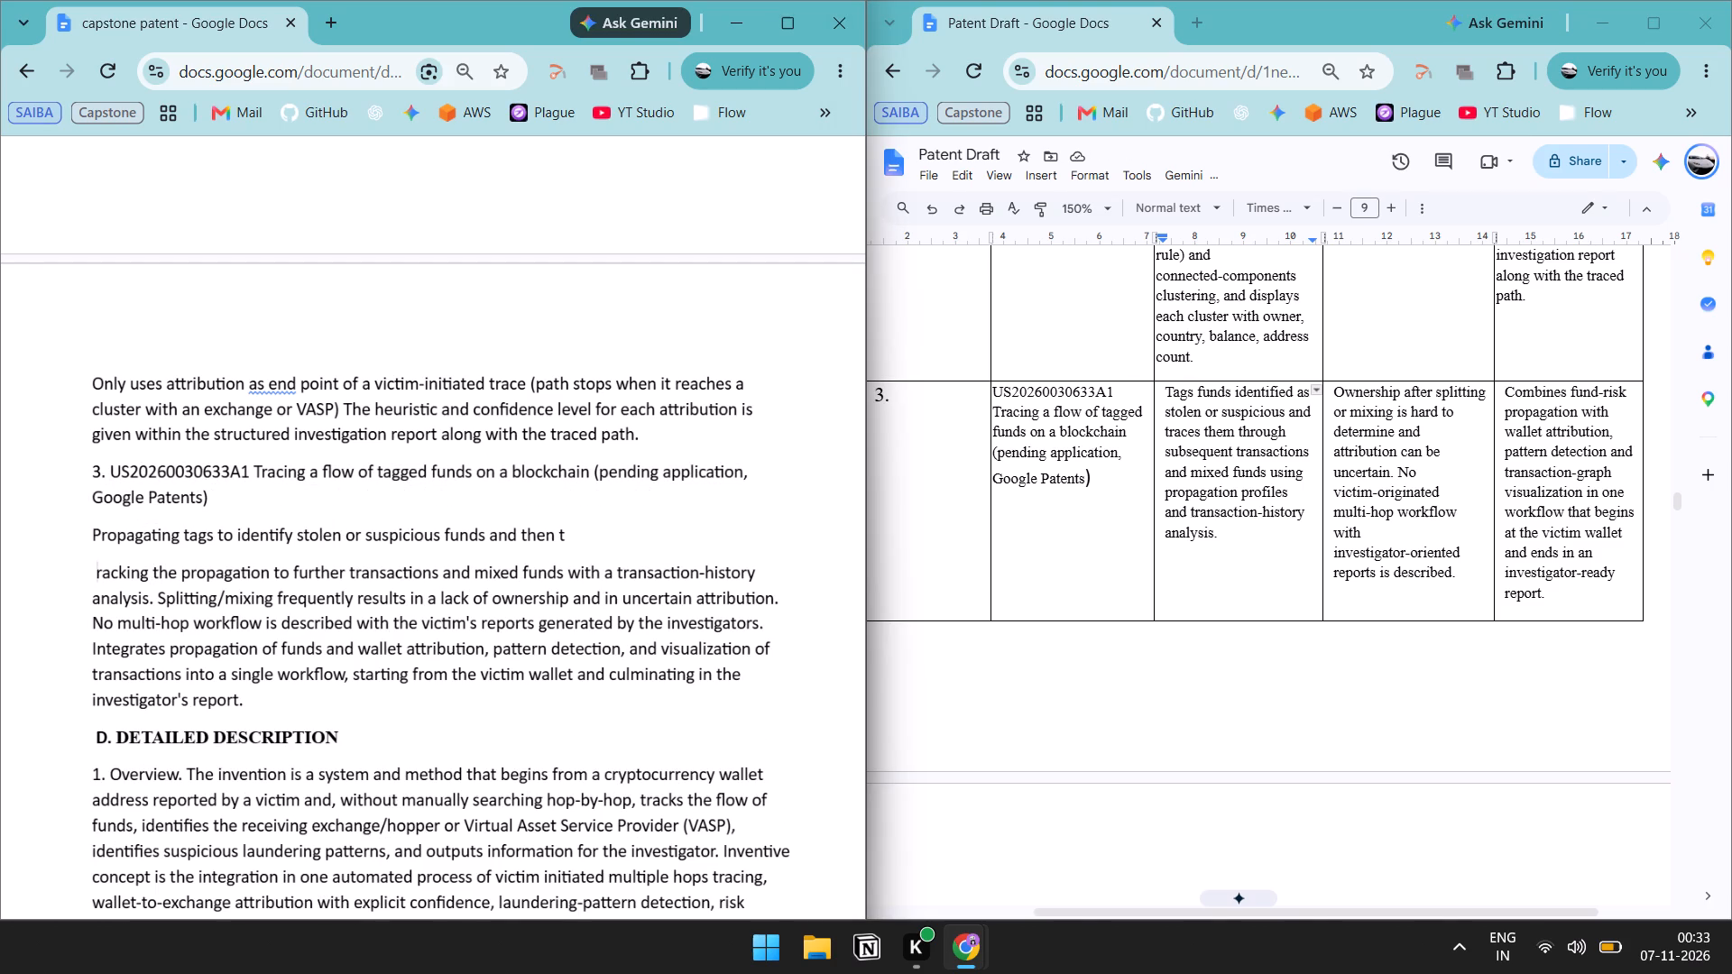
key(BackSpace)
key(BackSpace)
key(Home)
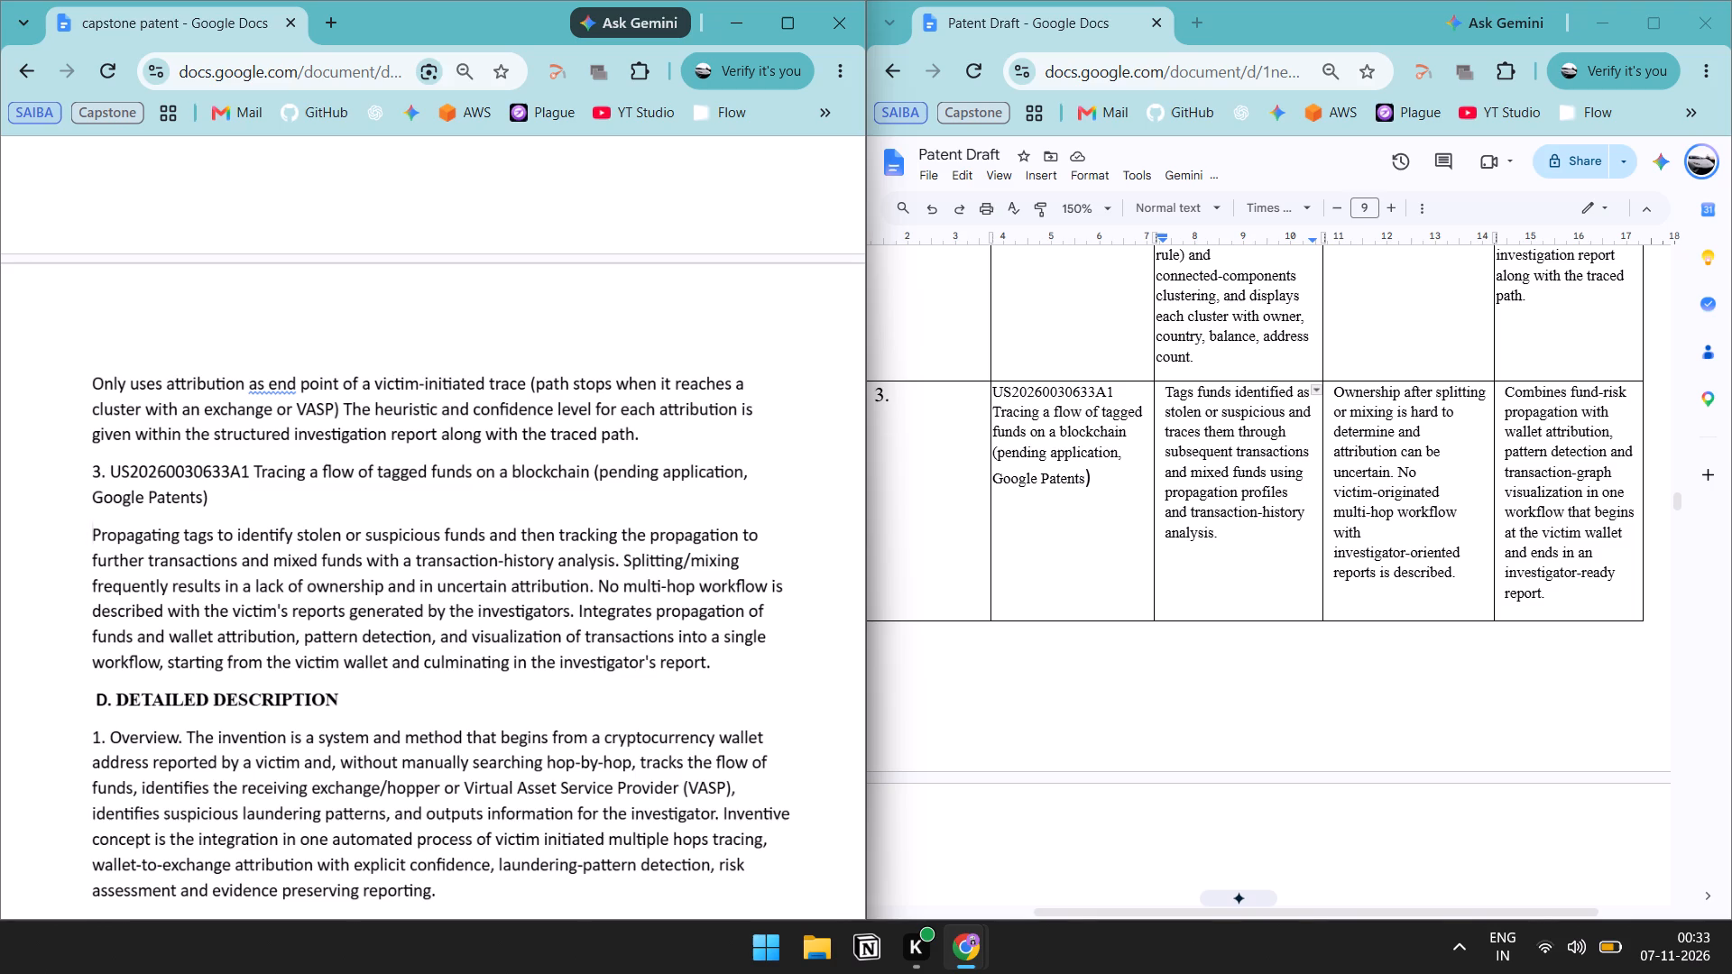
Replace row 3's Abstract text with the notes passage running from "Propagating tags" to "transaction-history analysis.".
drag(621, 561, 93, 521)
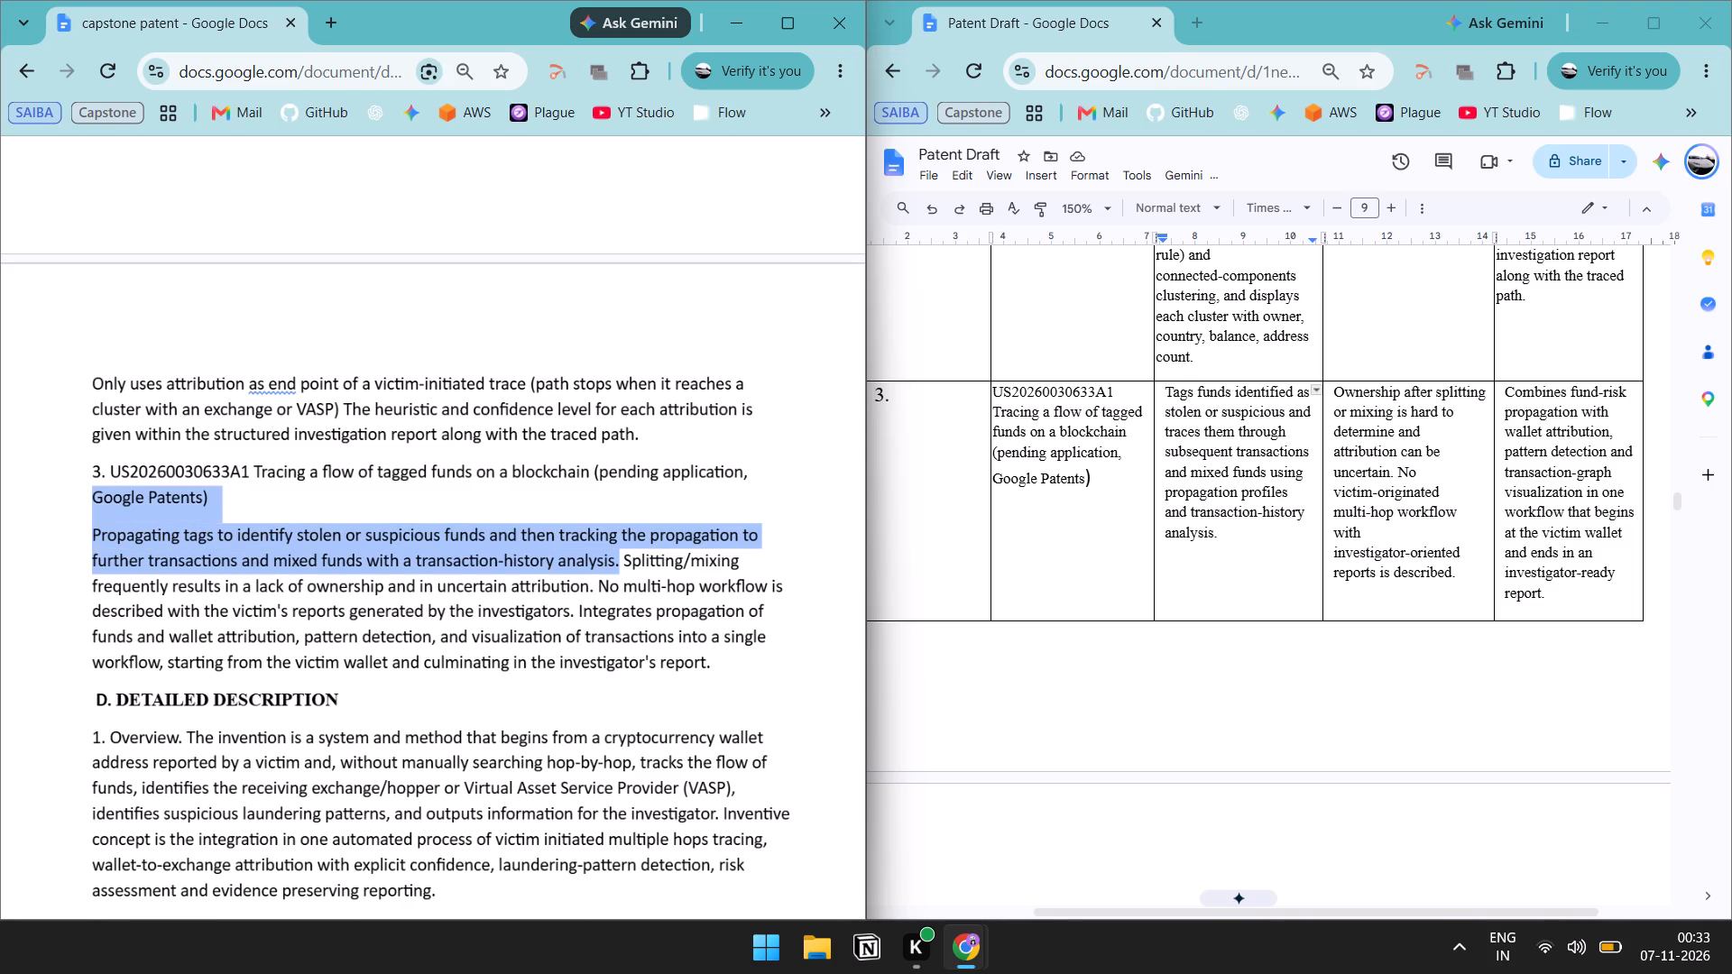
drag(93, 521, 84, 527)
key(ctrl+c)
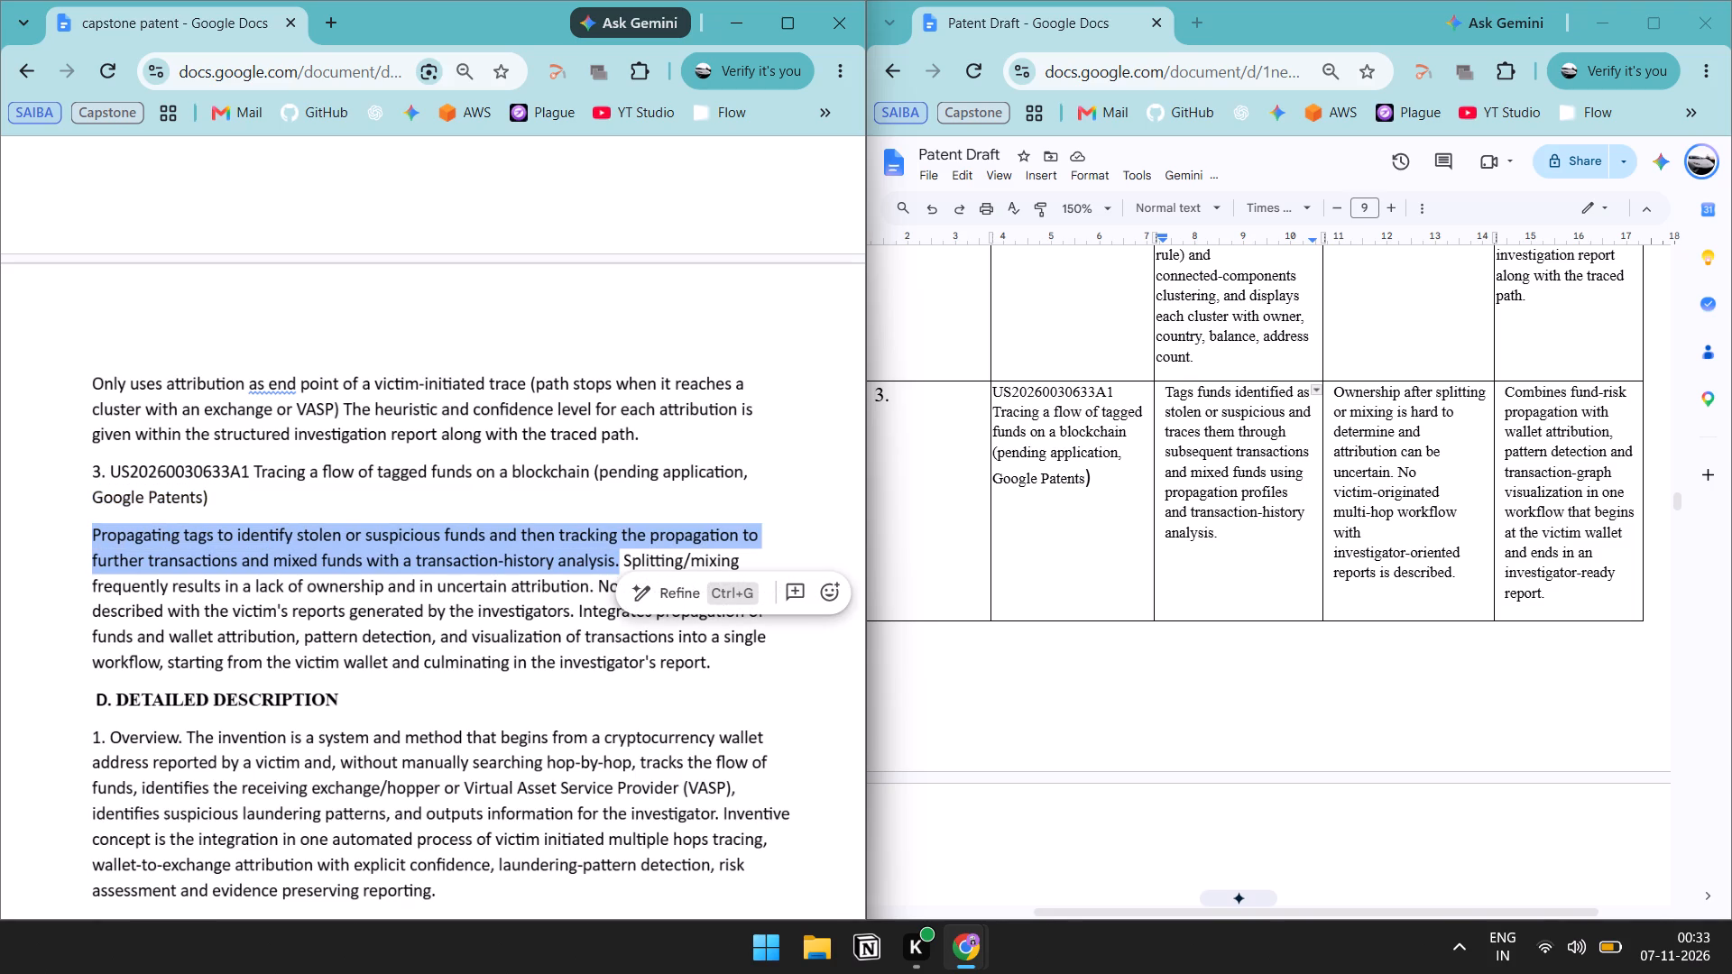
triple_click(1208, 439)
key(ctrl+v)
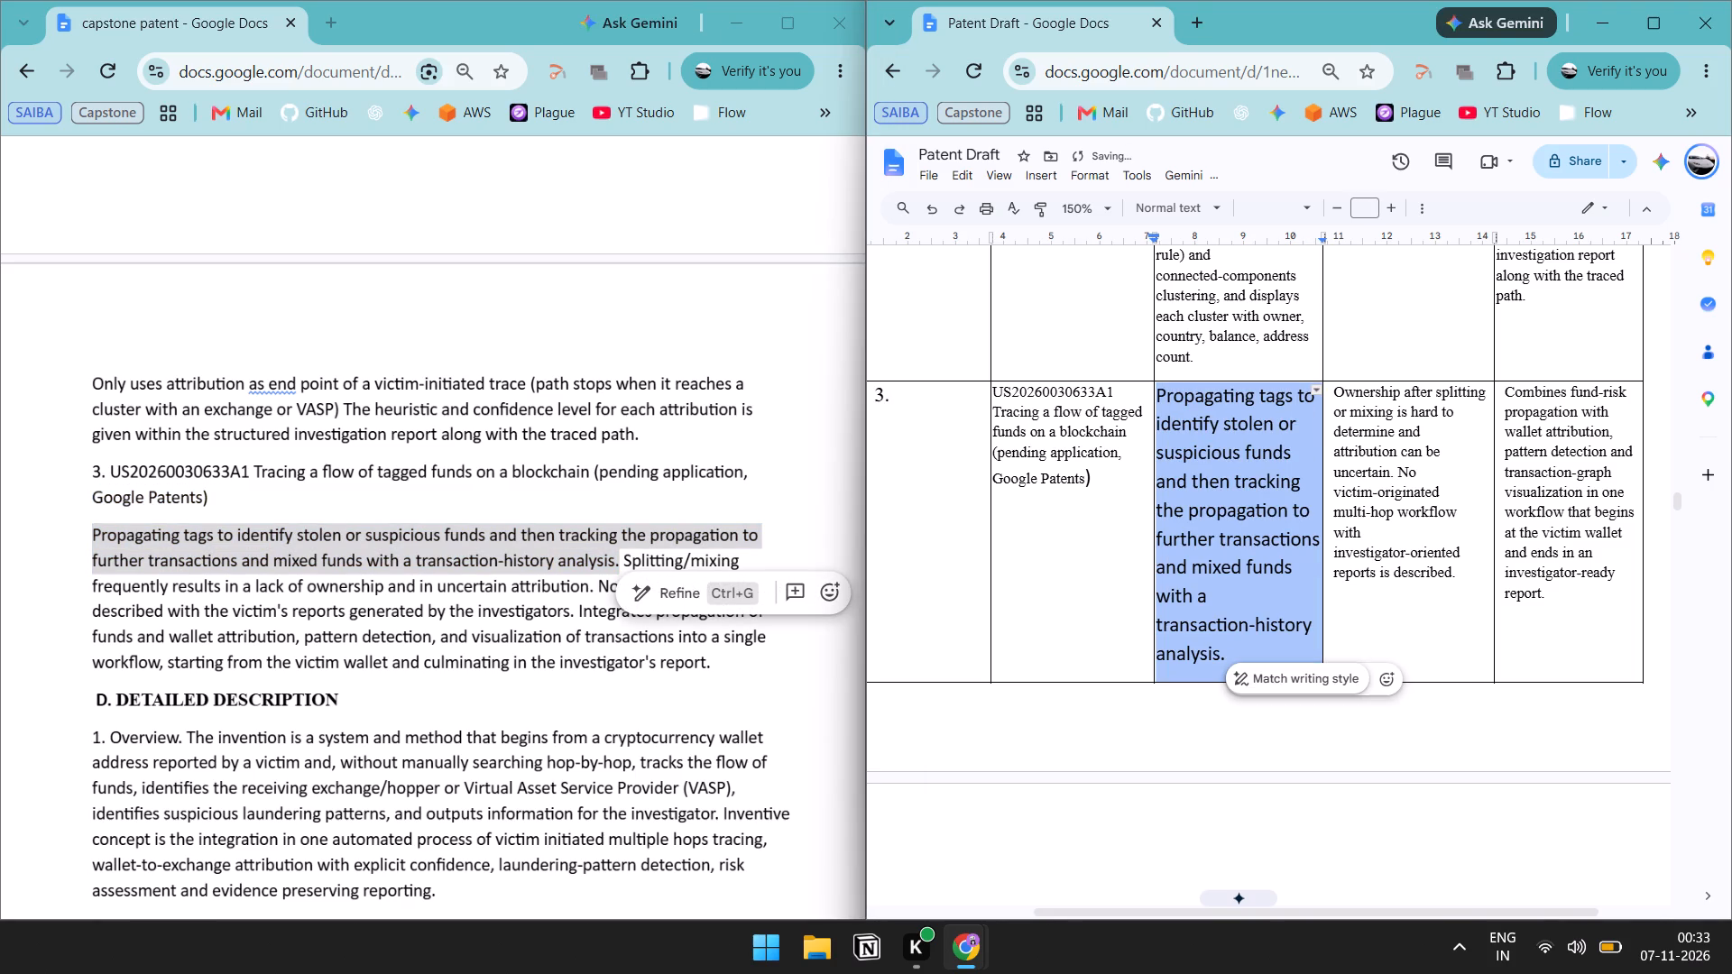
Copy the text formatting of row 3's patent title cell onto the Abstract text in row 3.
triple_click(1029, 424)
click(1049, 210)
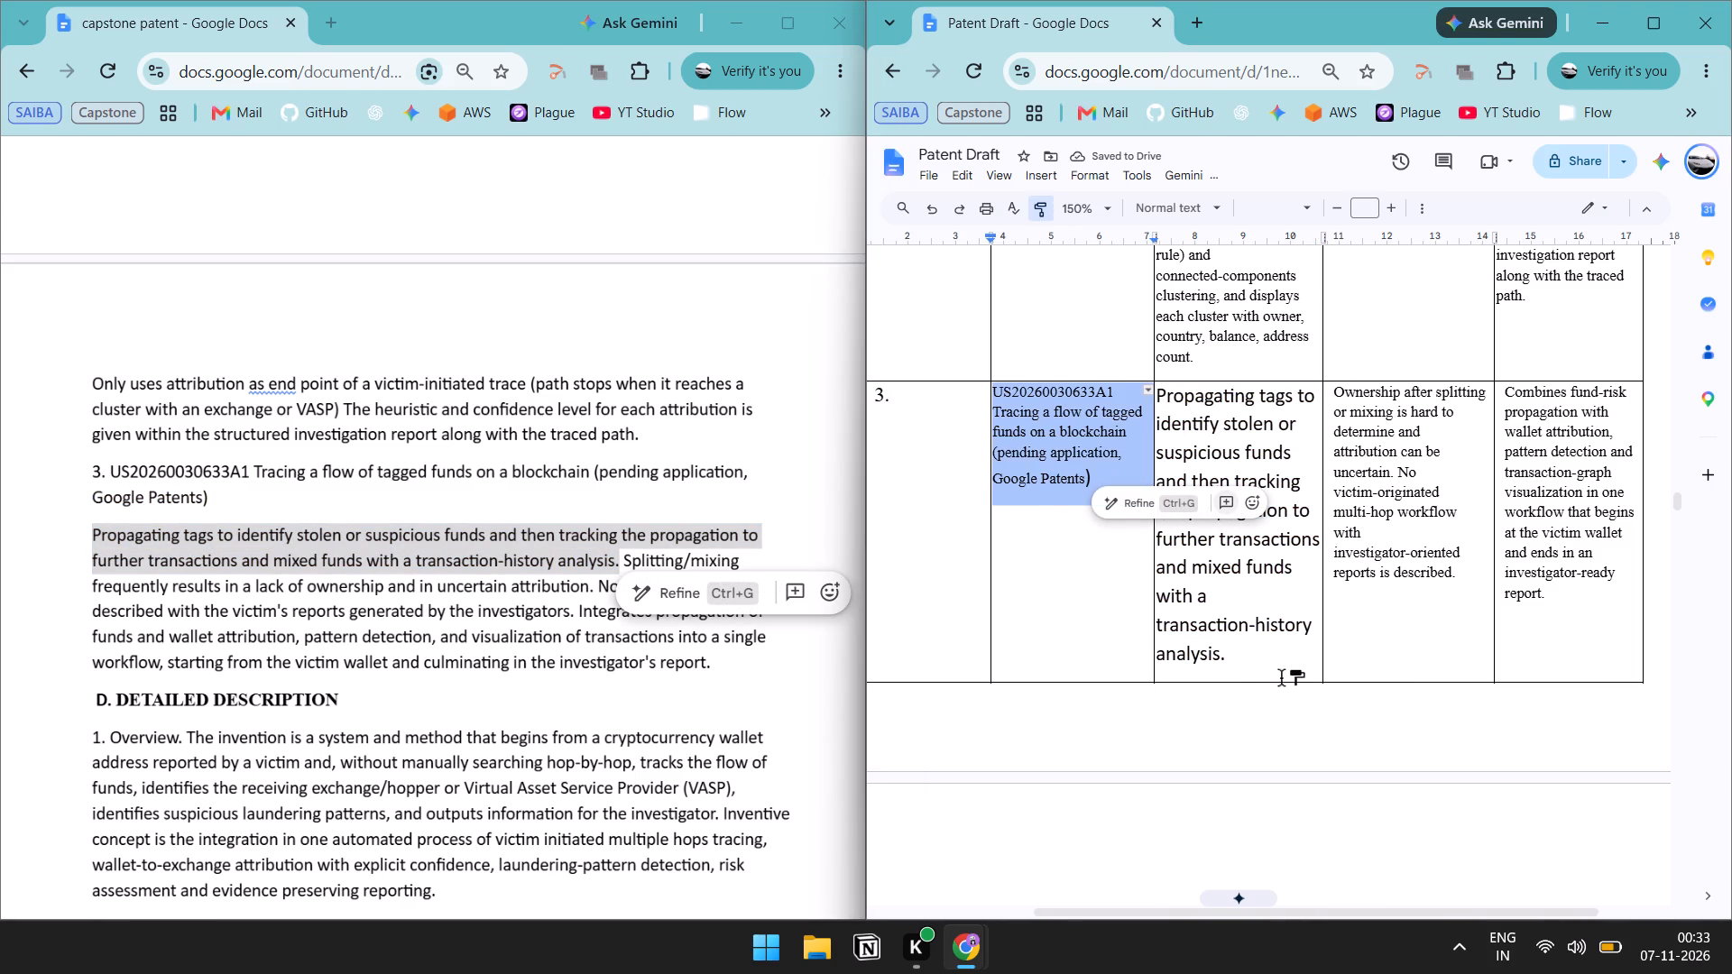
drag(1231, 666, 1160, 663)
scroll(1214, 452, down, 2)
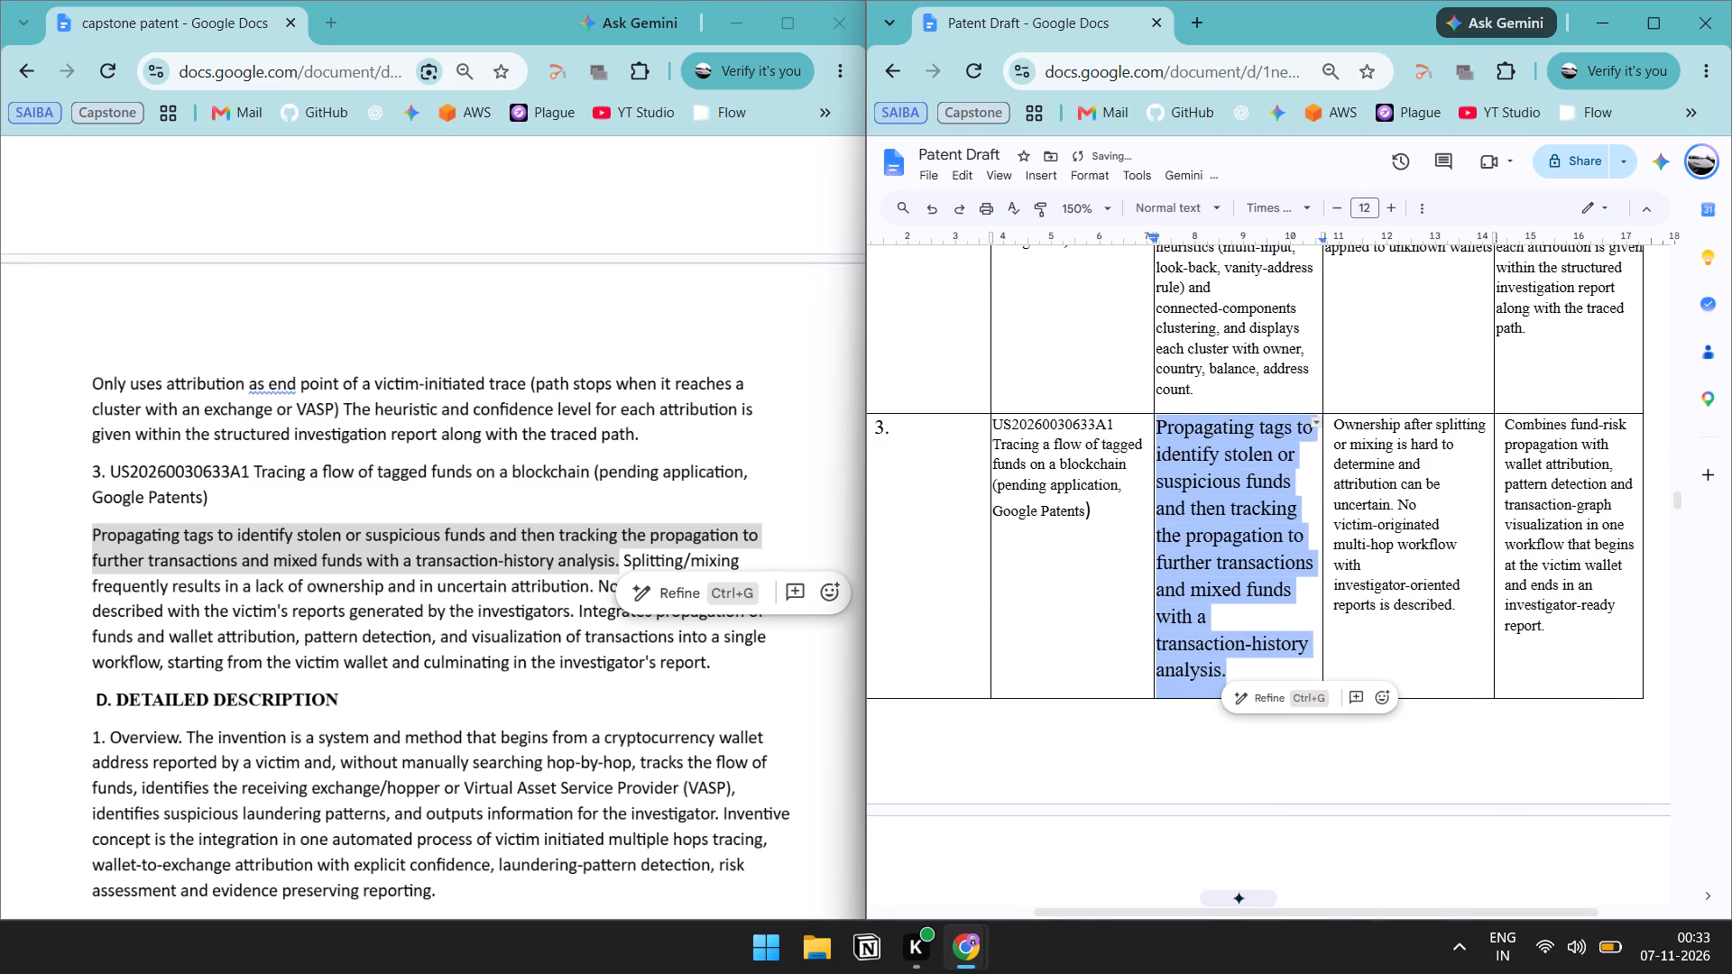
click(195, 561)
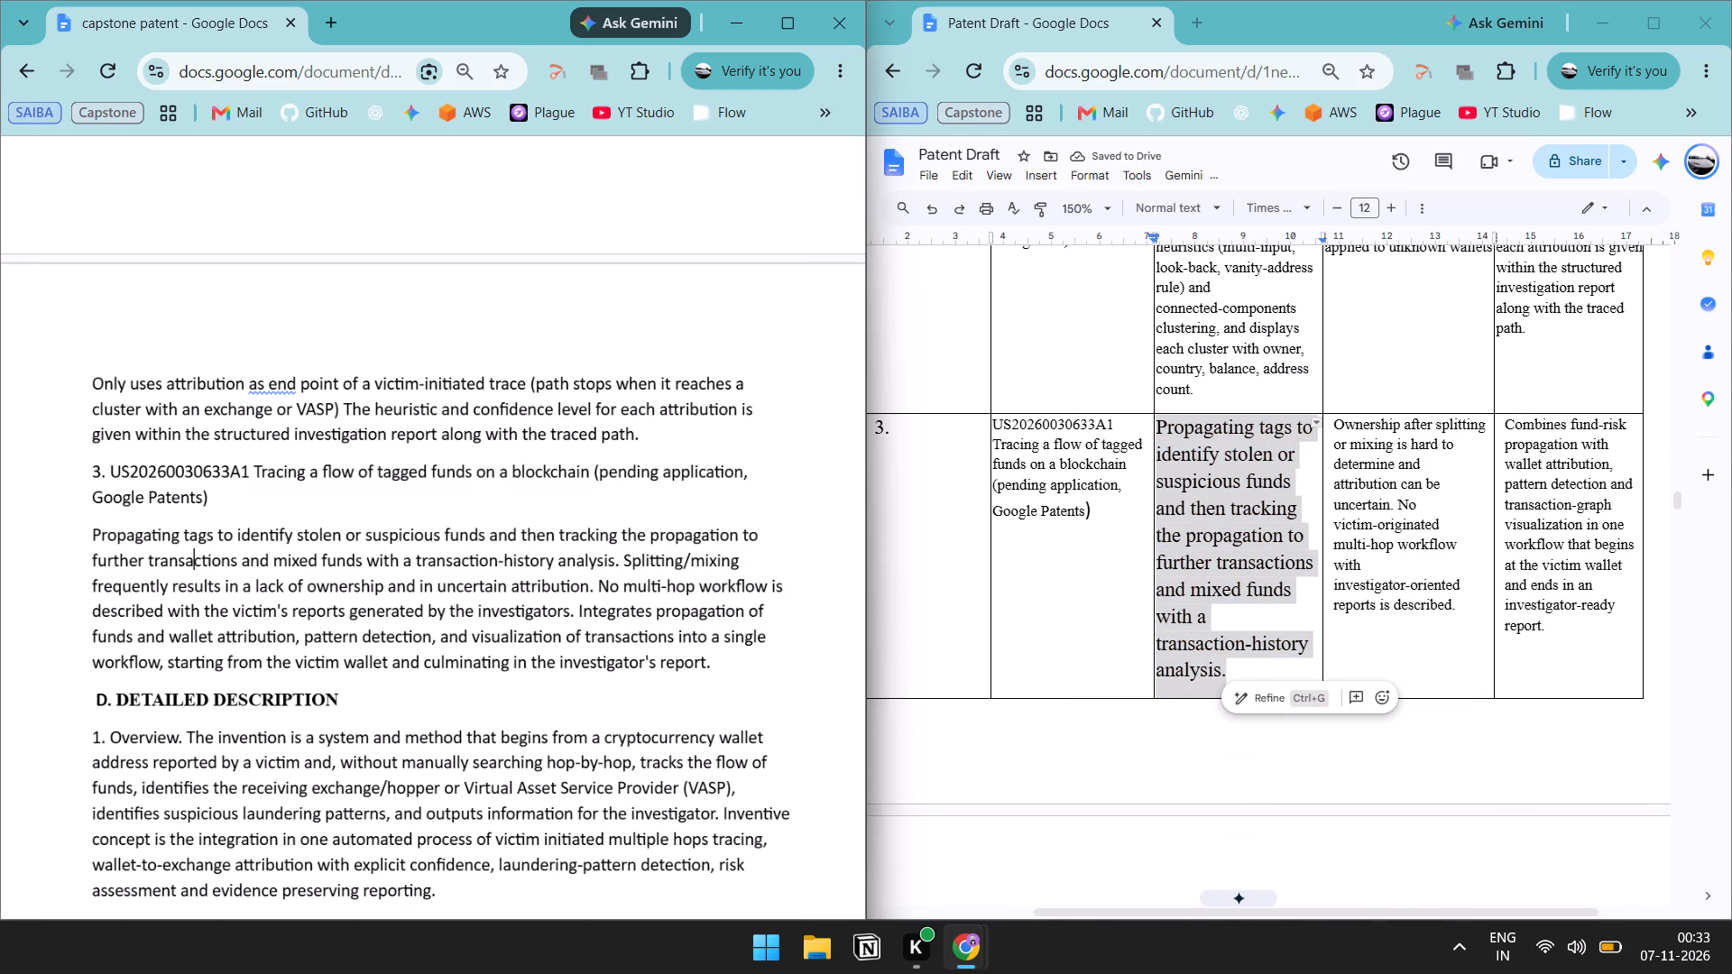
click(621, 563)
key(Return)
key(Right)
key(BackSpace)
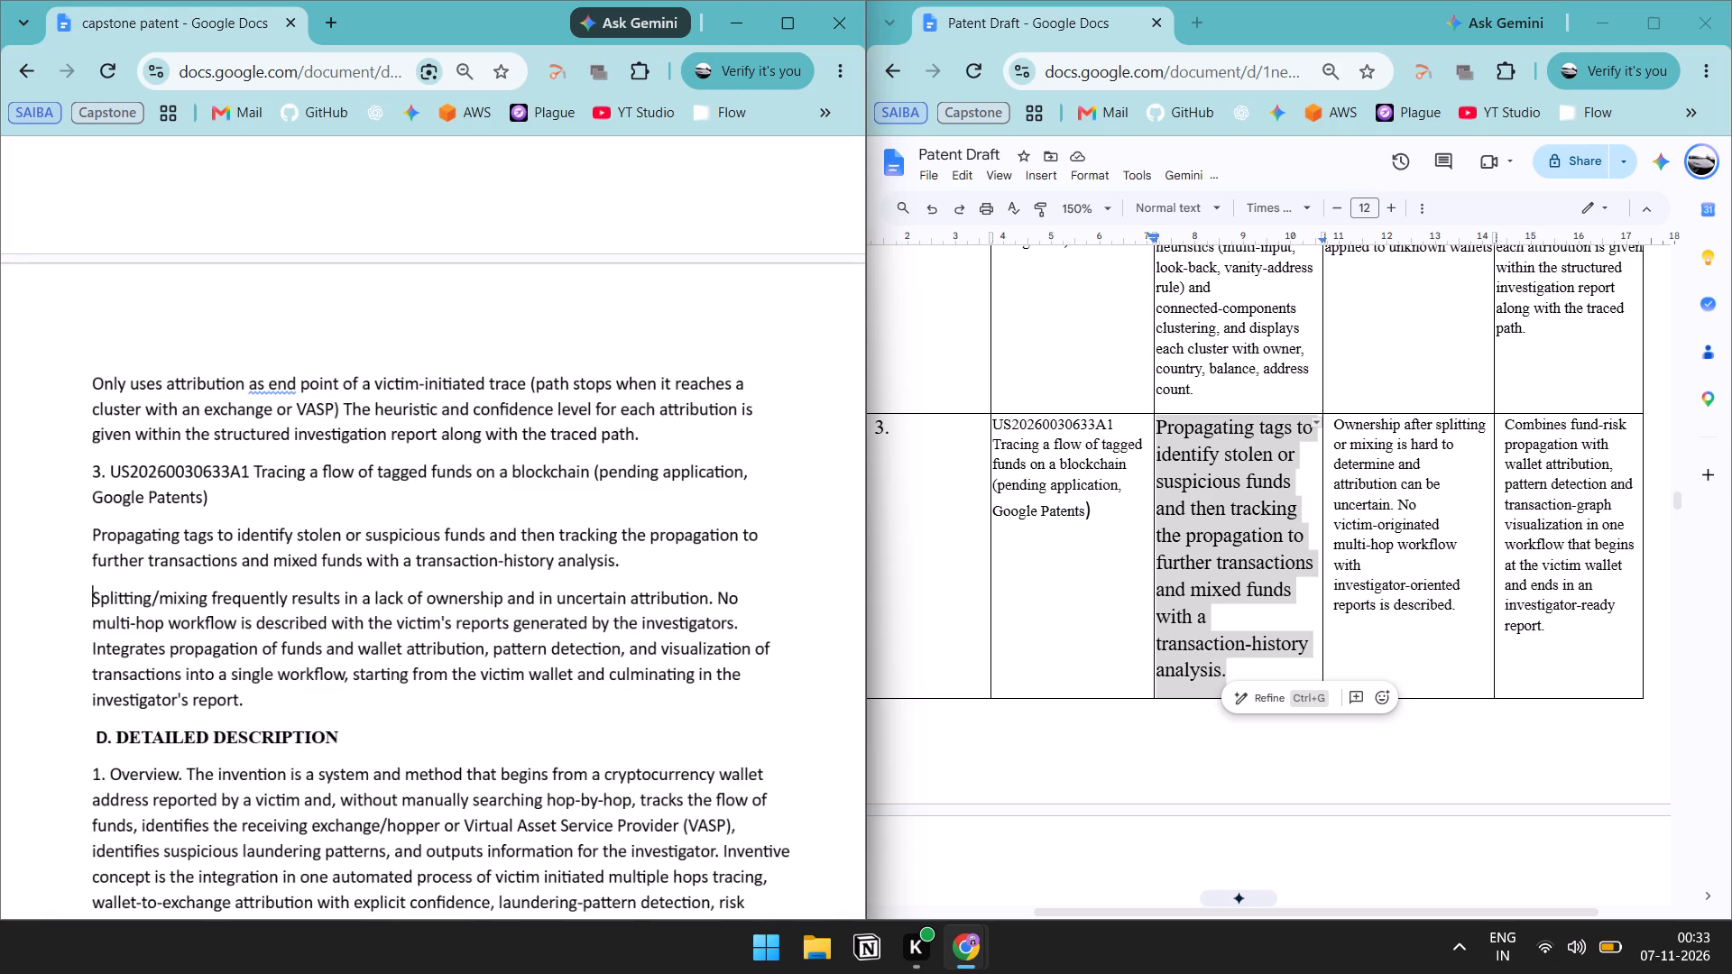
Replace the text in row 3's cell after the Abstract with the notes passage from "Splitting/mixing frequently" to "generated by the investigators.".
scroll(621, 563, up, 1)
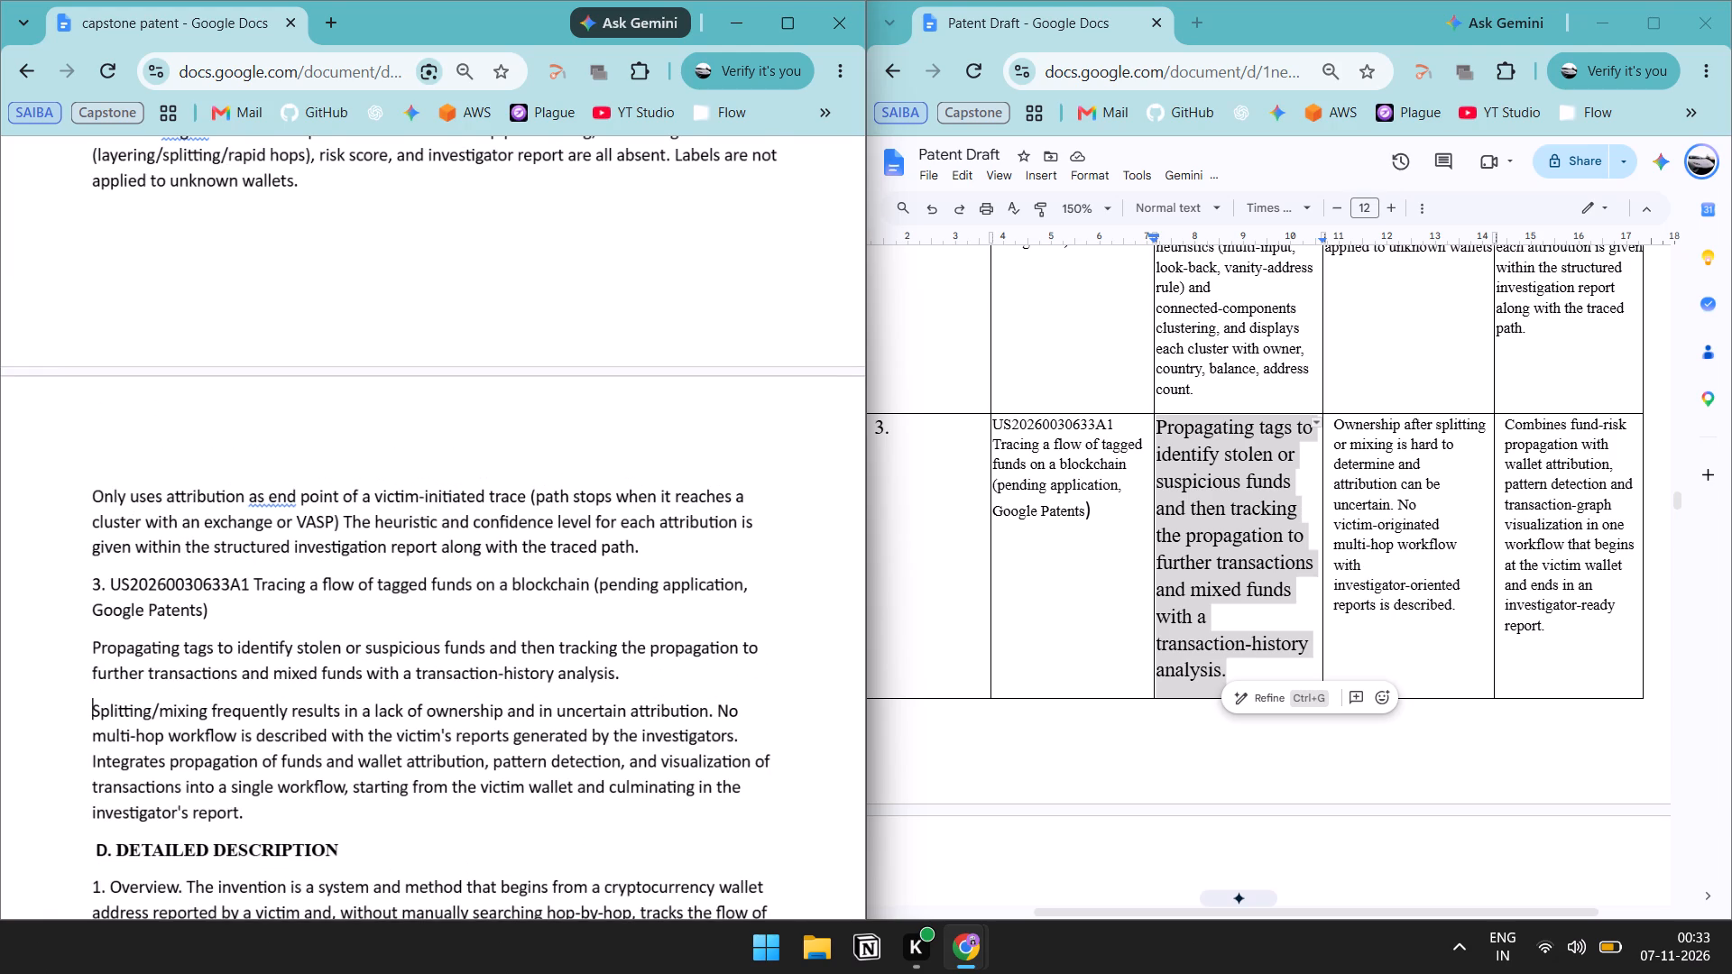
scroll(413, 600, down, 1)
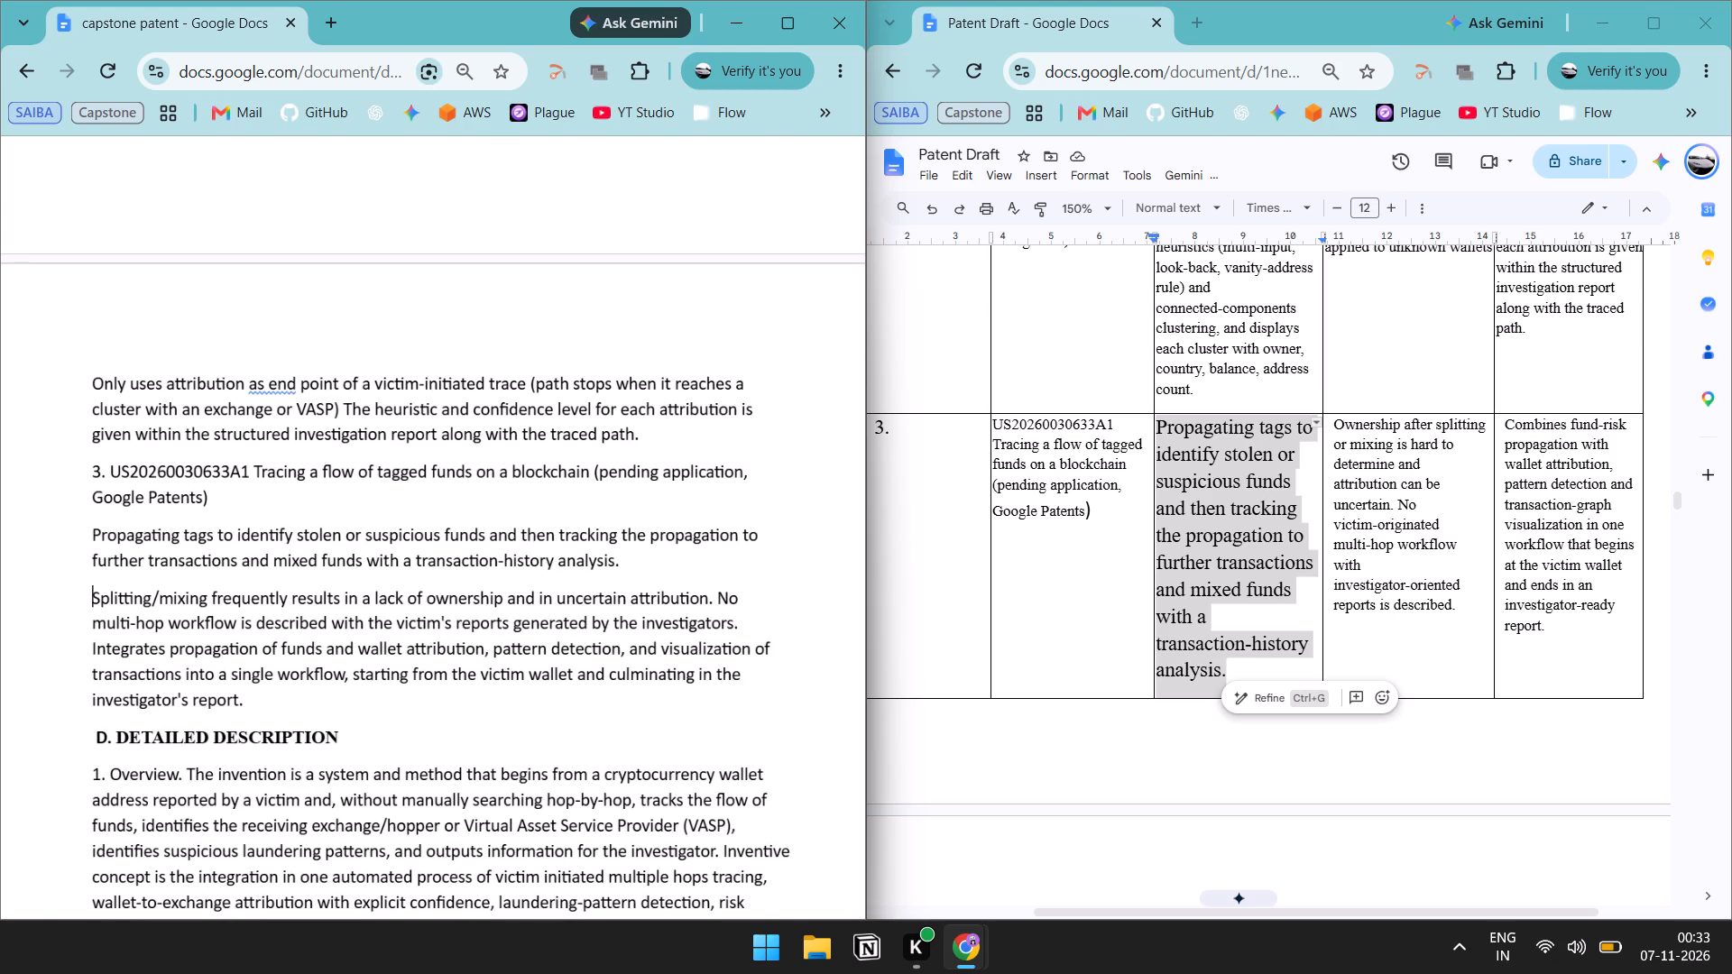
drag(755, 628, 289, 625)
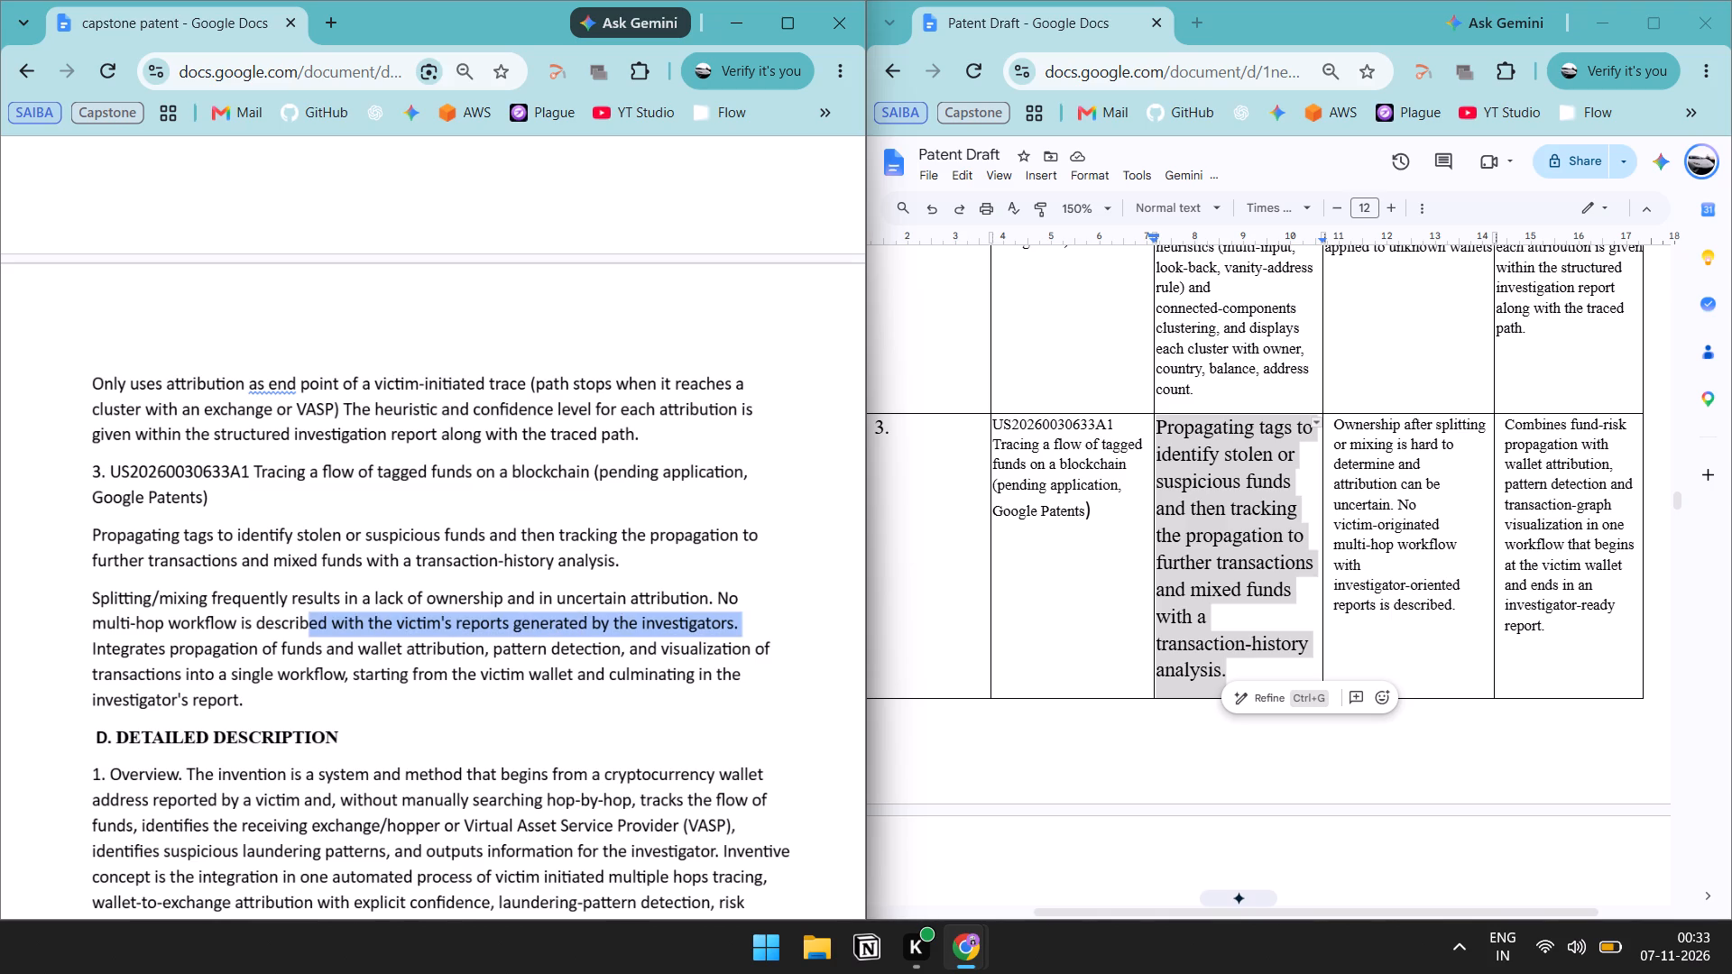
drag(289, 625, 85, 600)
key(ctrl+c)
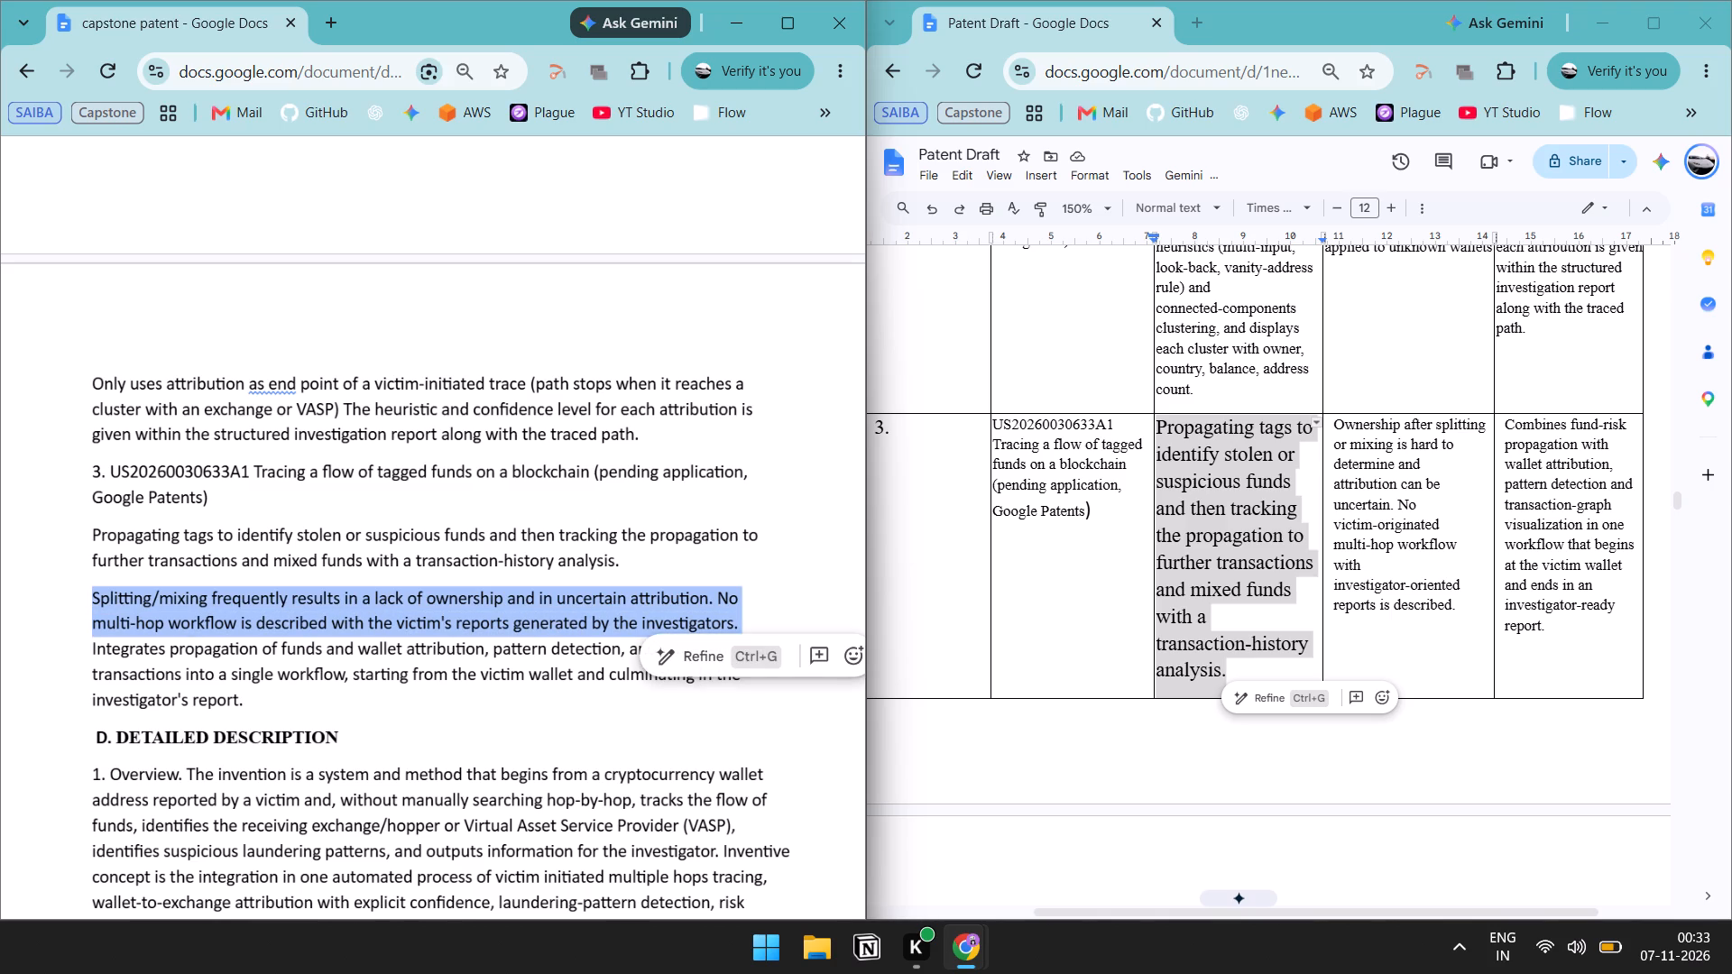
triple_click(1380, 502)
key(ctrl+v)
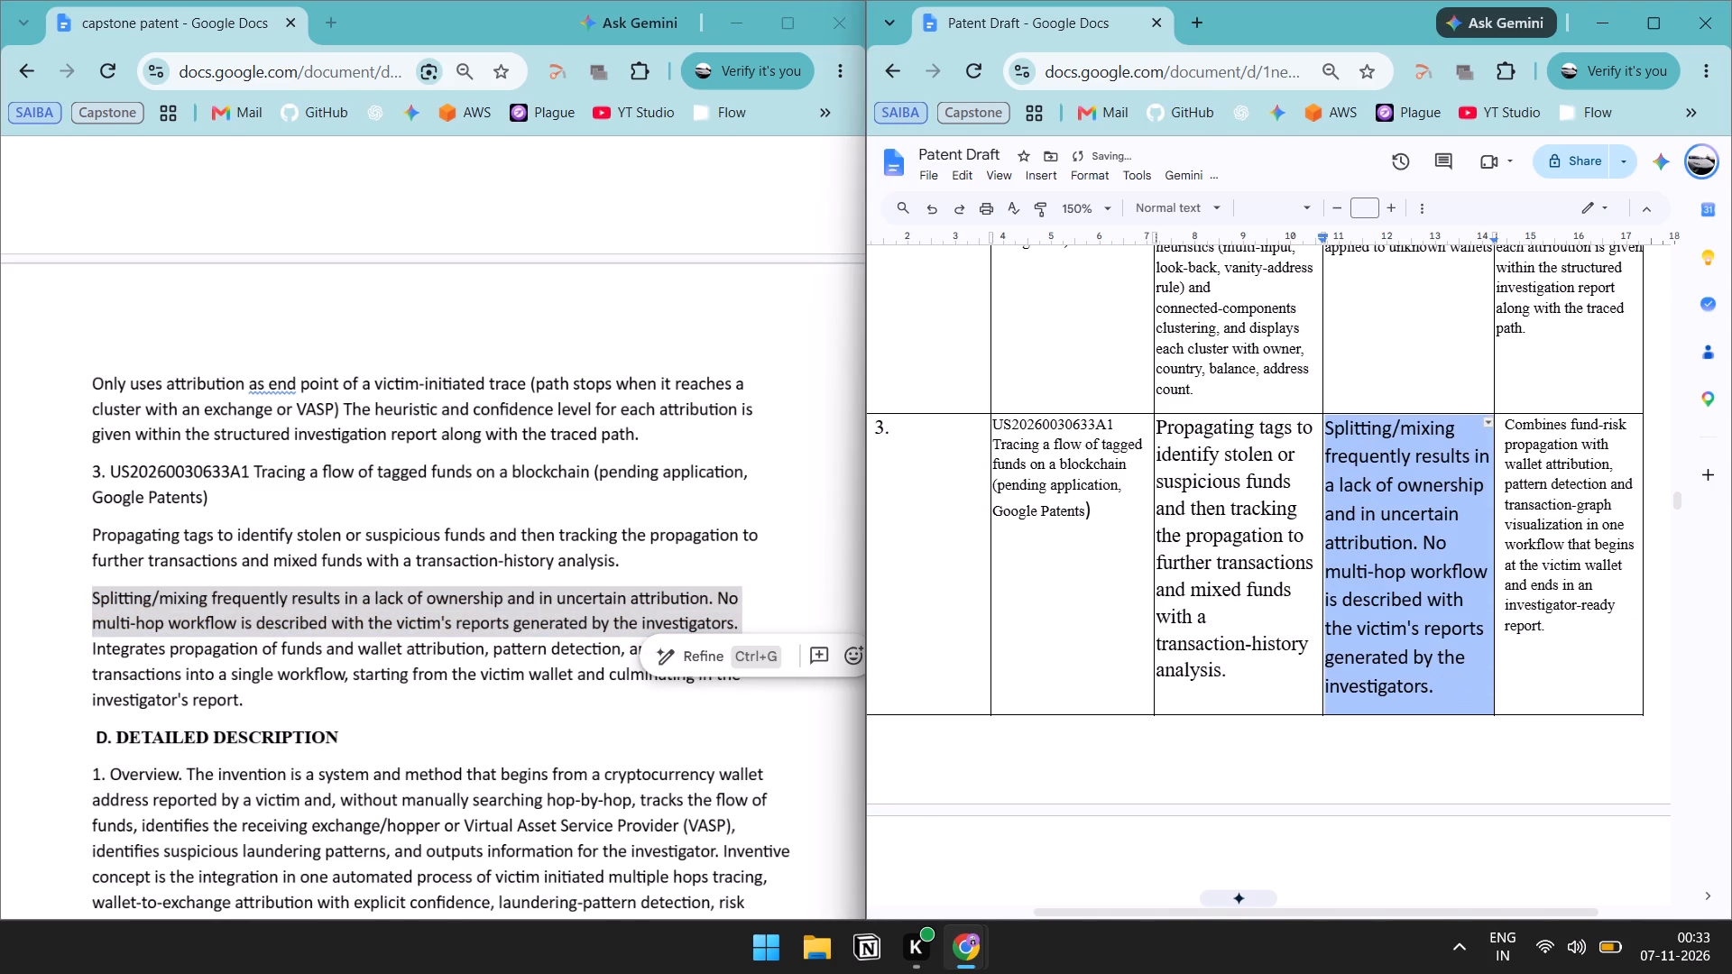
Split the capstone patent notes paragraph after "generated by the investigators." so that "Integrates propagation of funds" starts its own paragraph.
click(751, 629)
key(Return)
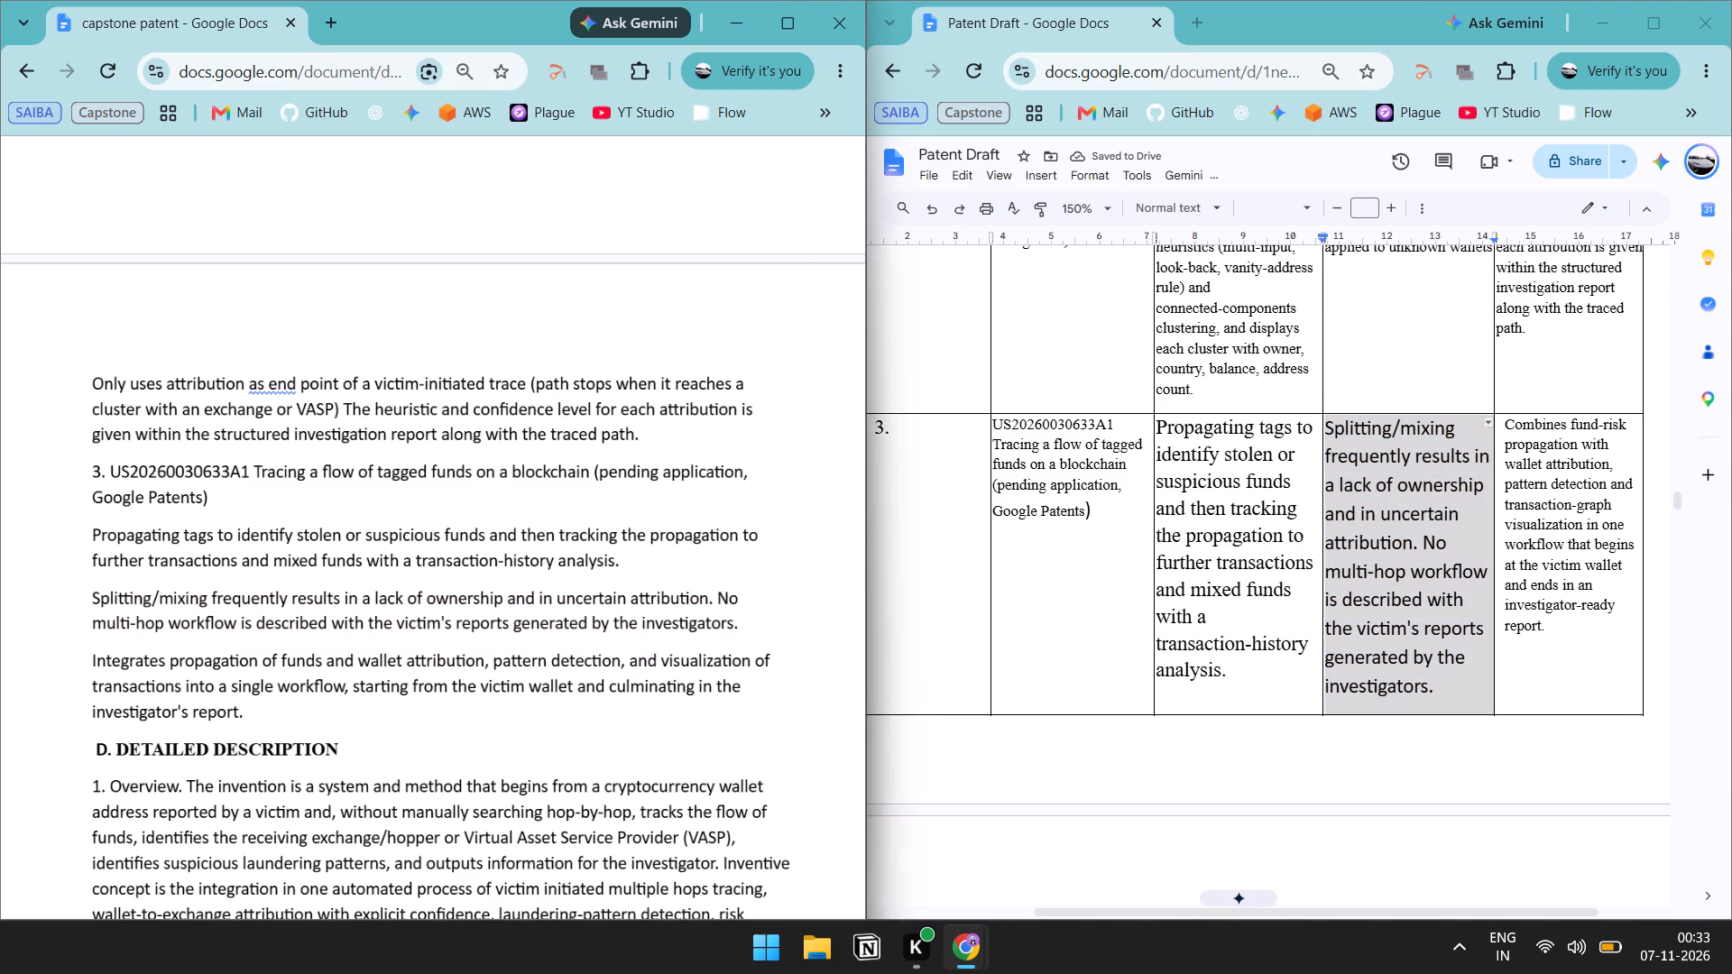
Replace the text in row 3's last cell with the notes passage from "Integrates propagation of funds" to "the investigator's report.".
scroll(457, 567, down, 1)
drag(88, 546, 179, 571)
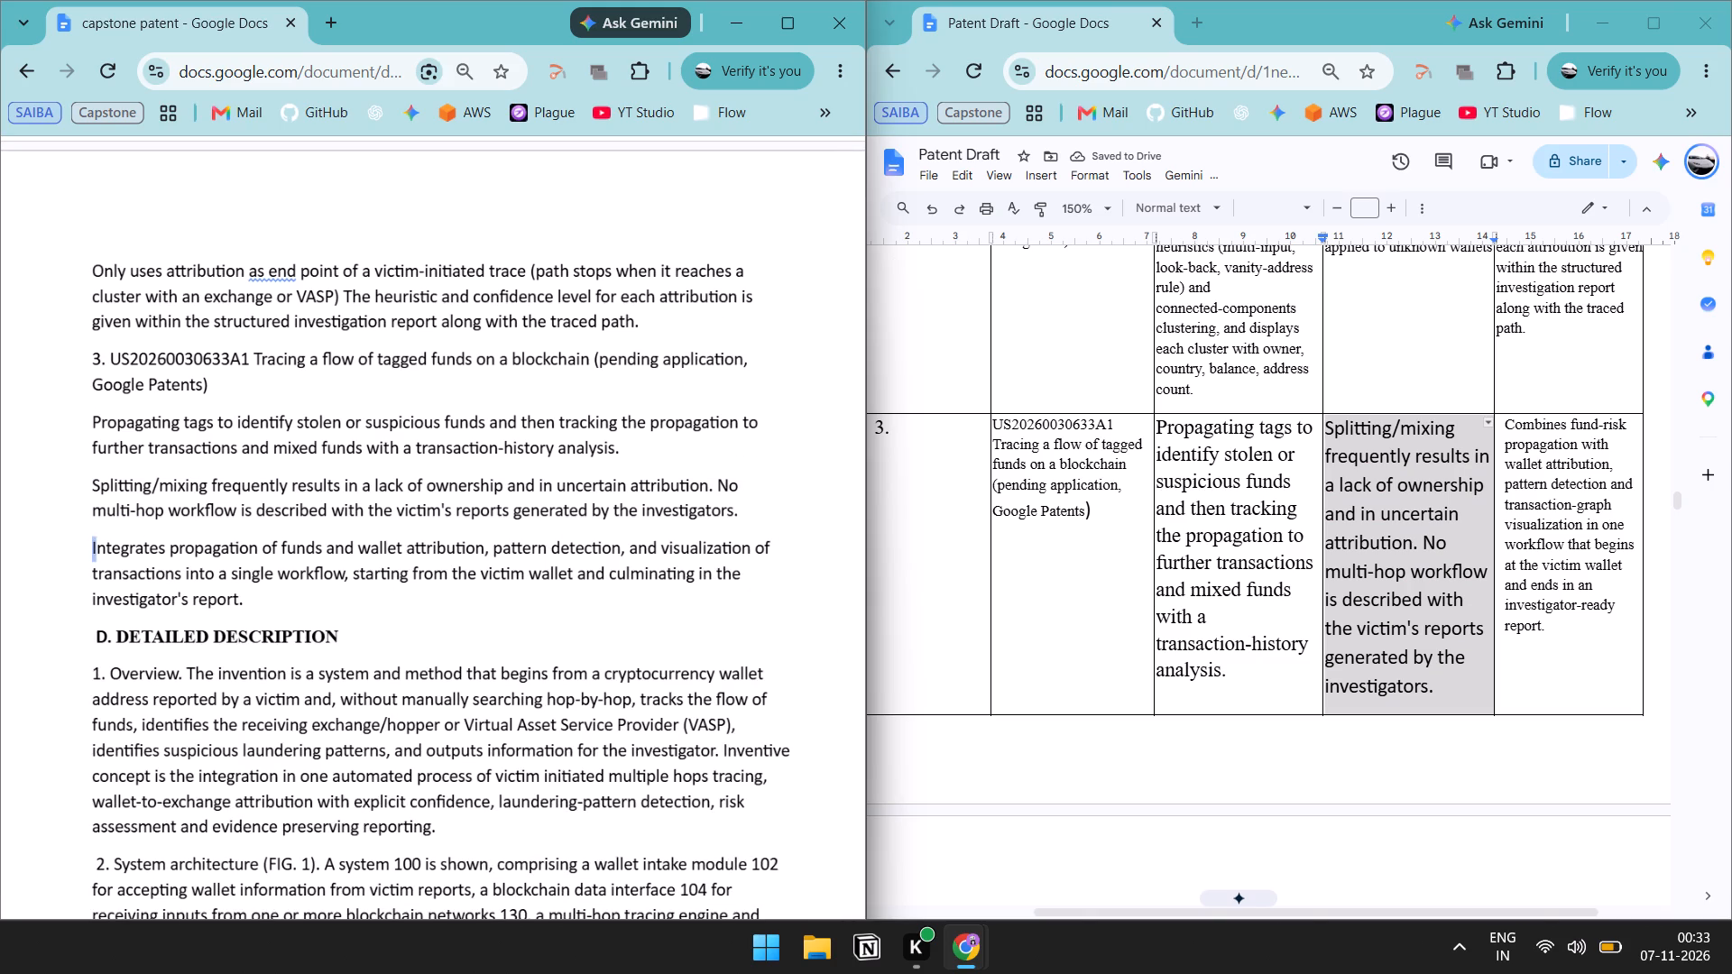
drag(179, 571, 278, 593)
key(ctrl+c)
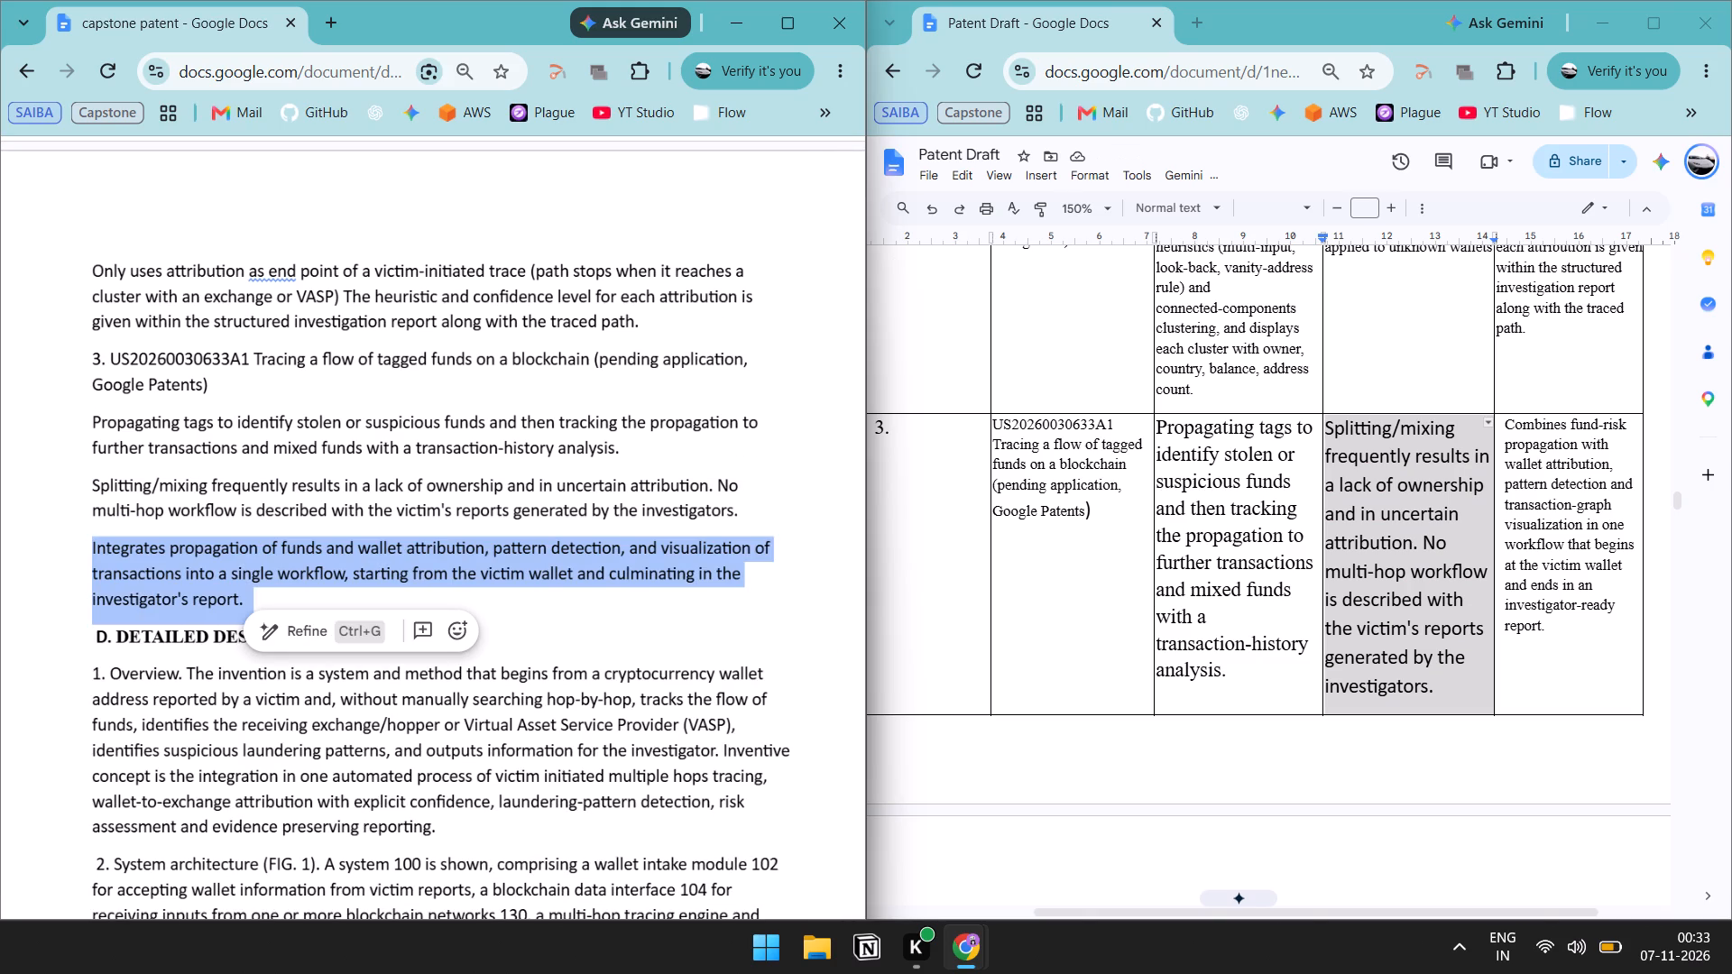
triple_click(1536, 522)
key(ctrl+v)
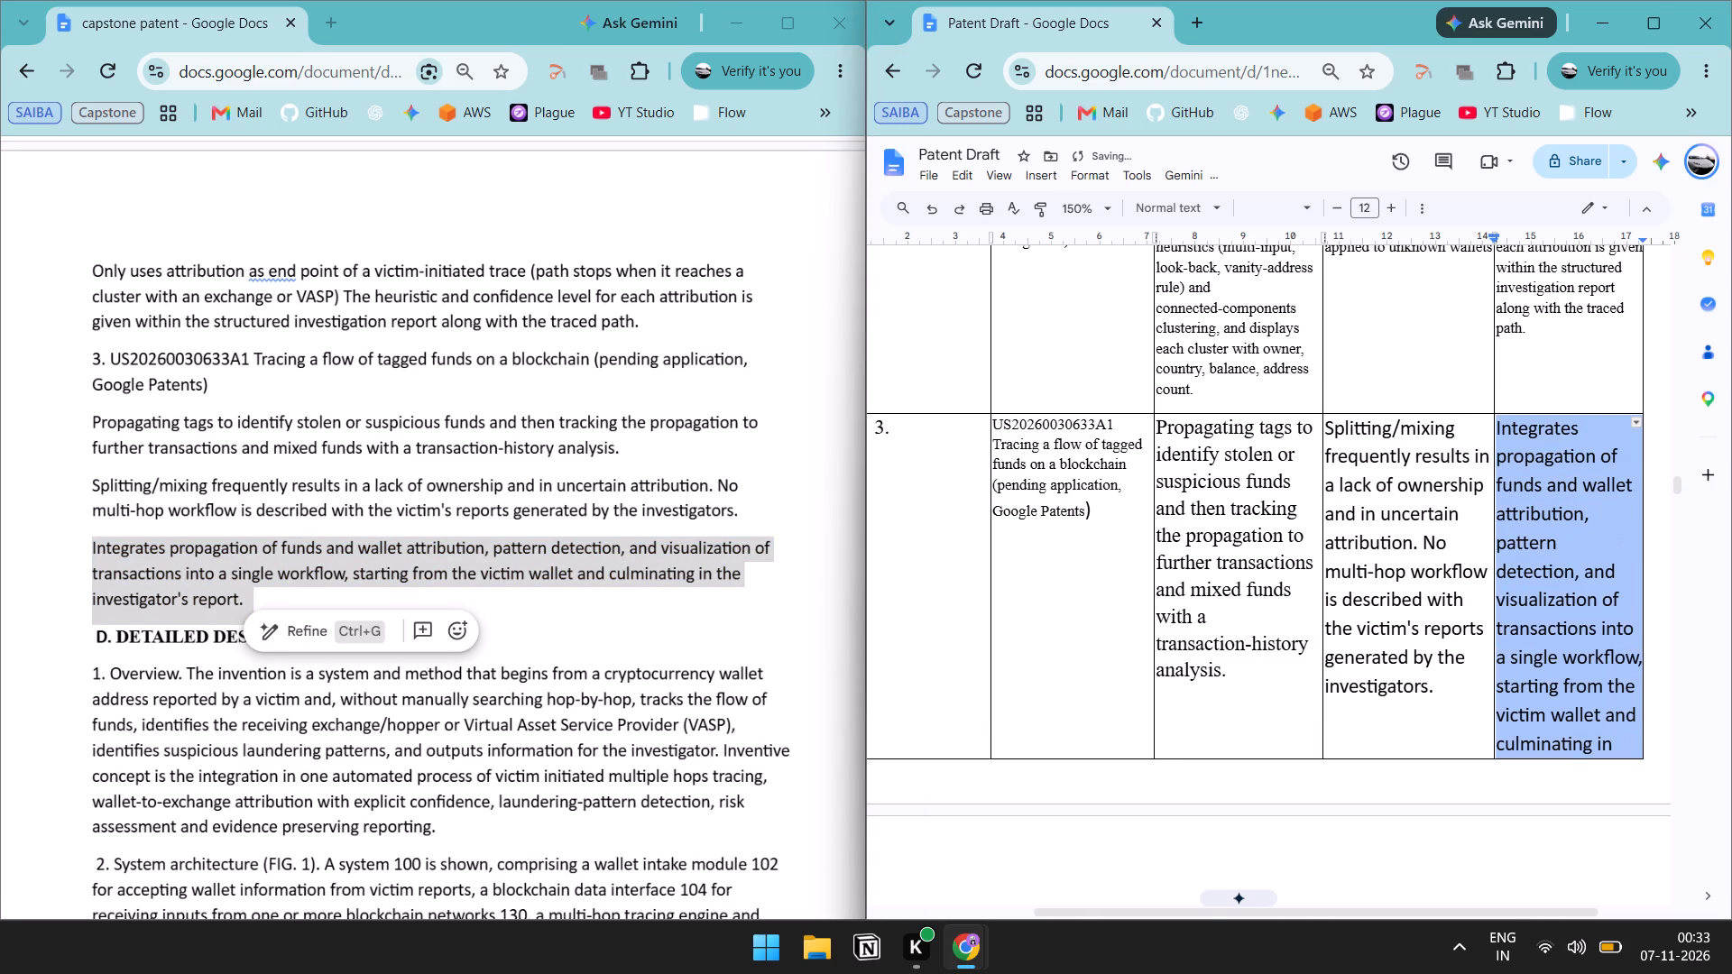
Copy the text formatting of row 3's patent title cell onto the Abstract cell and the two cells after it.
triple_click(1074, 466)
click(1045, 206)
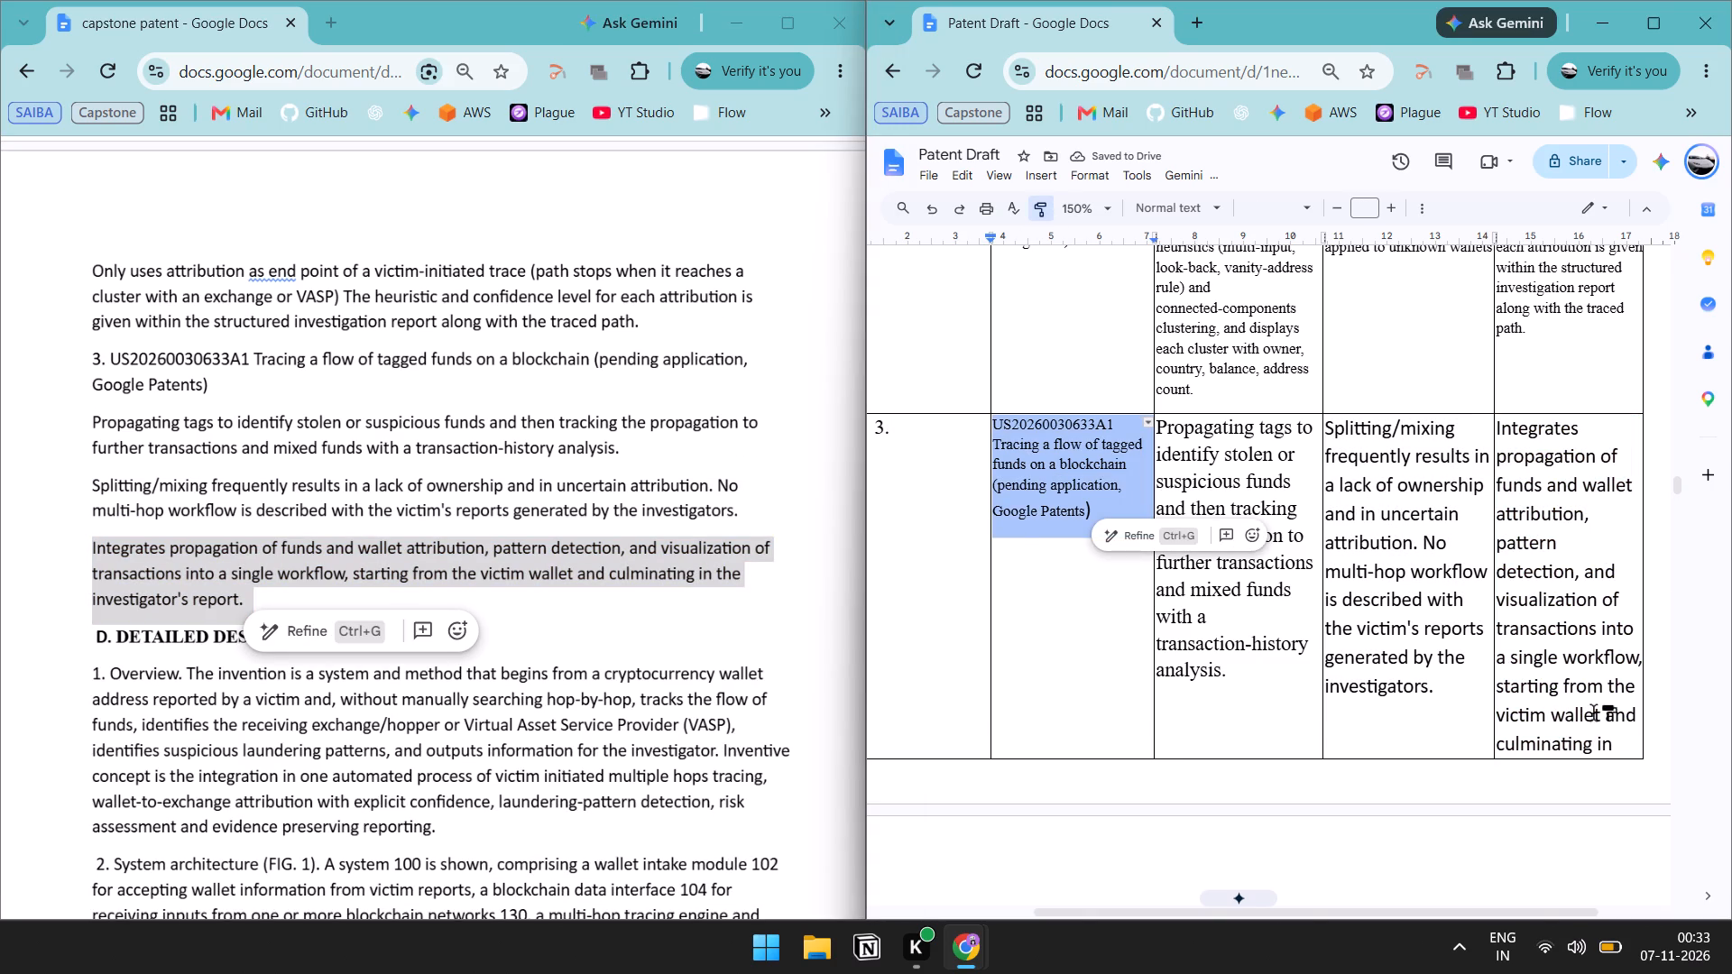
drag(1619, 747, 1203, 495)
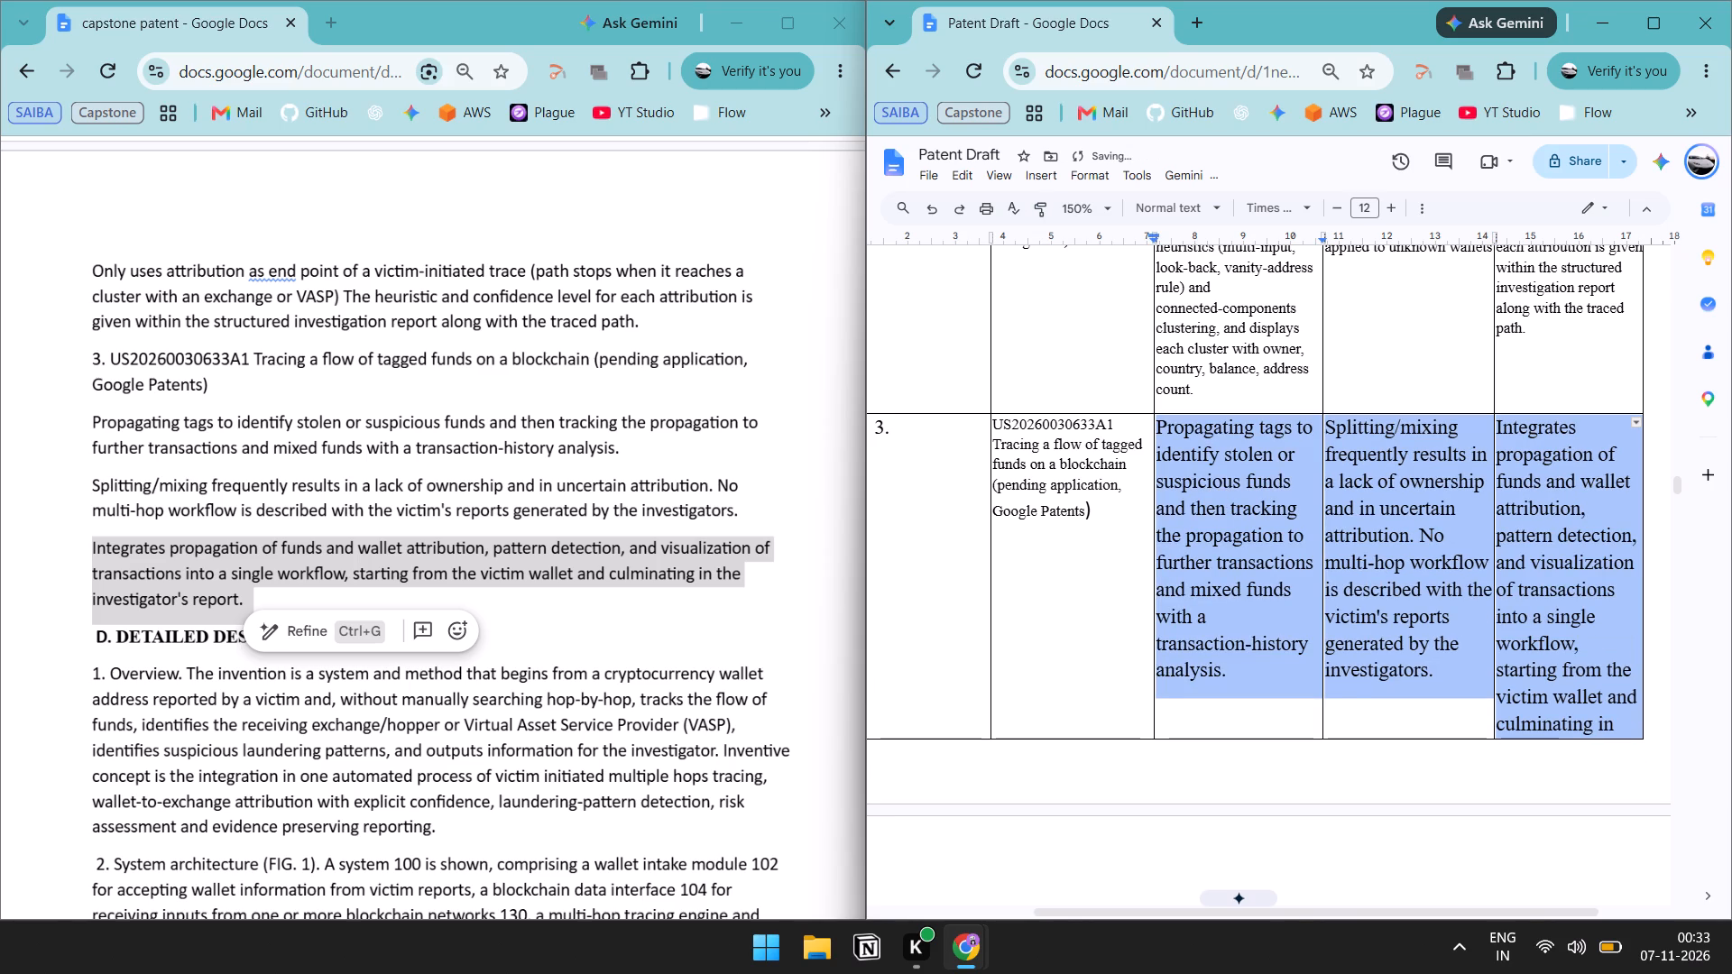
Copy the text formatting of row 2's Abstract cell onto row 3's Abstract cell and the two cells after it.
triple_click(1239, 321)
click(1053, 211)
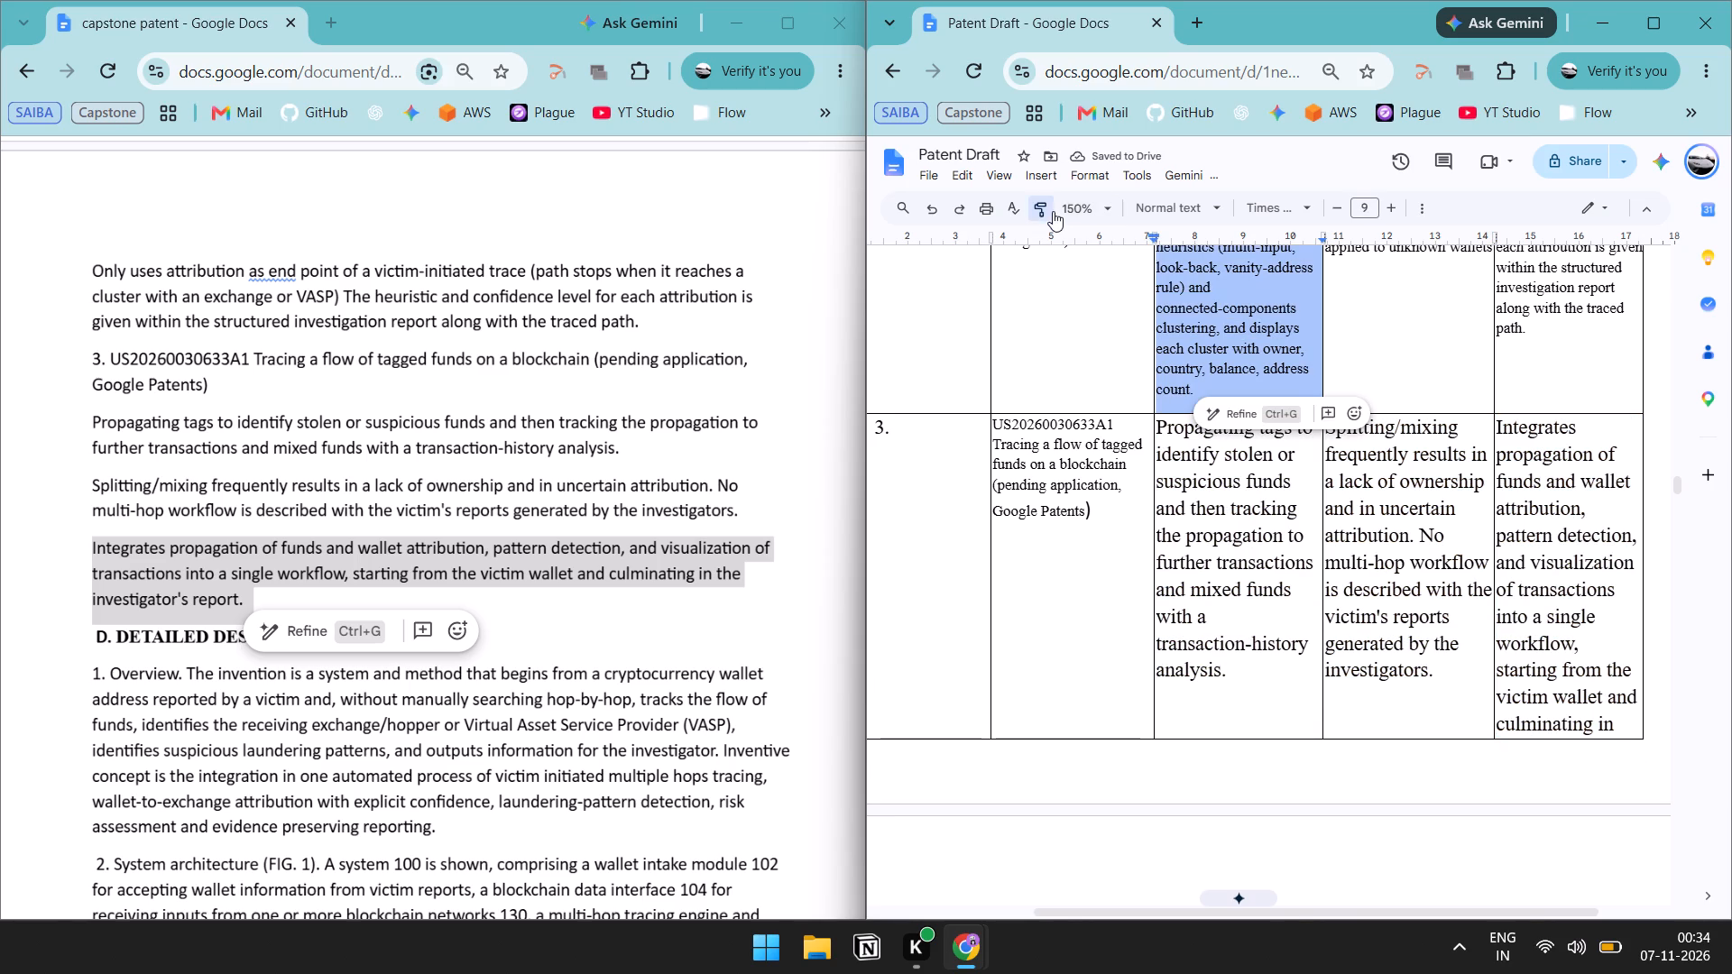
scroll(1623, 678, down, 3)
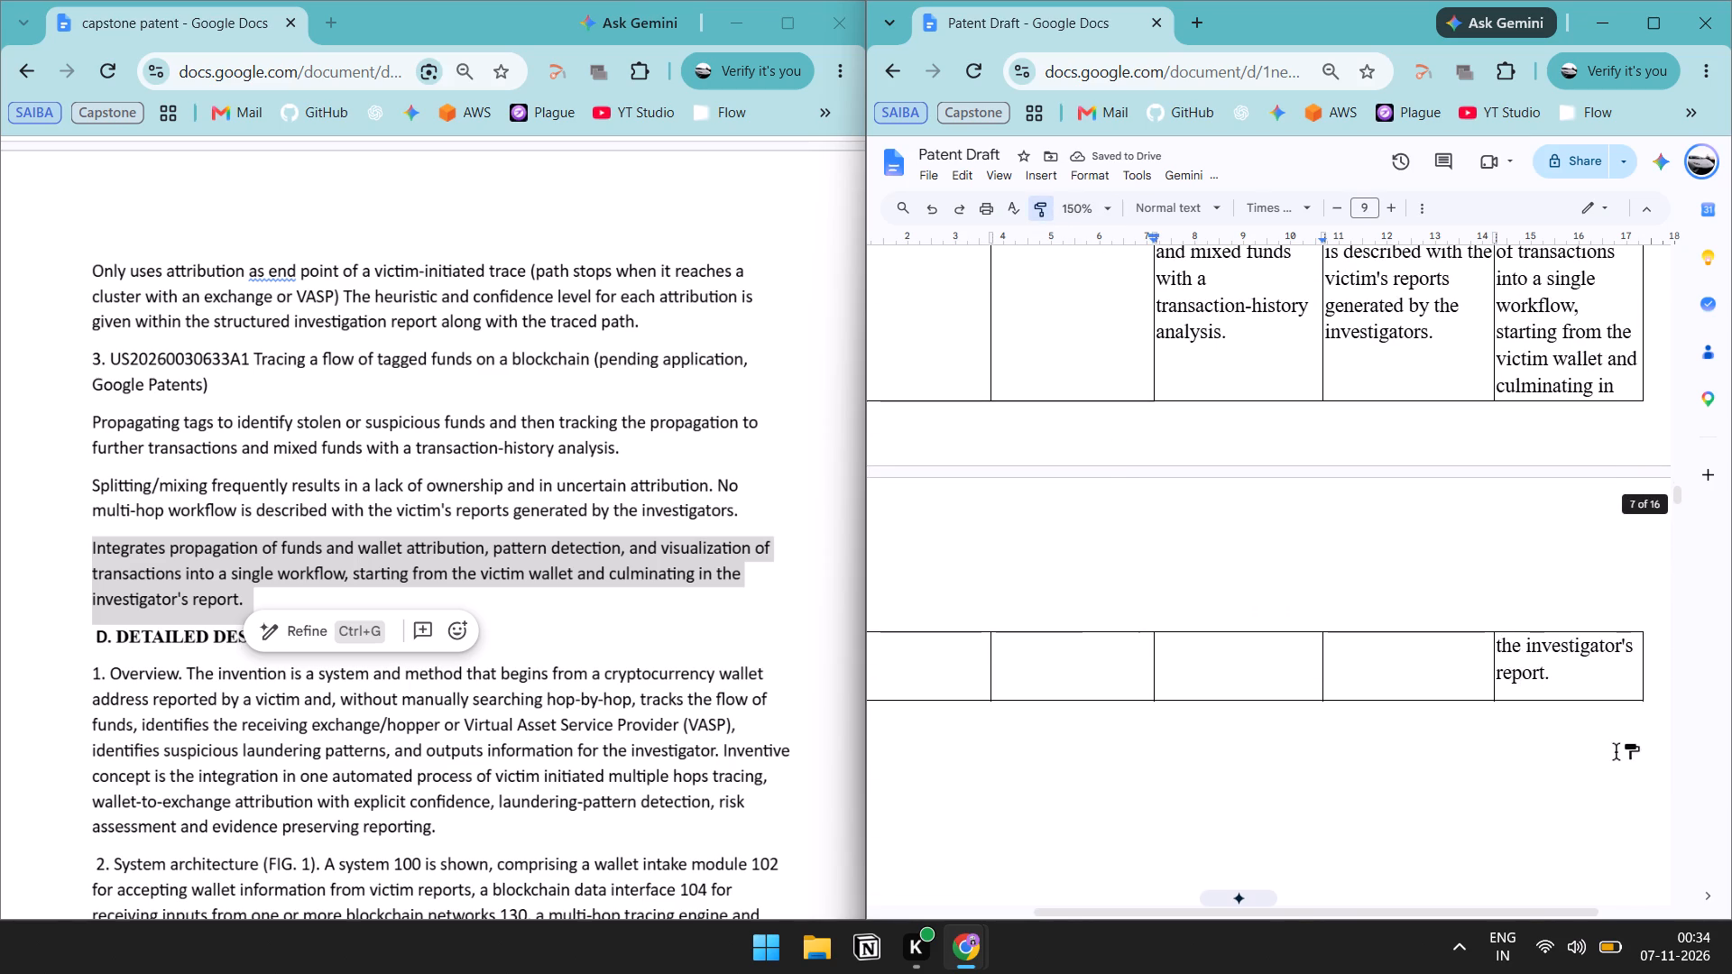
drag(1592, 684, 1249, 403)
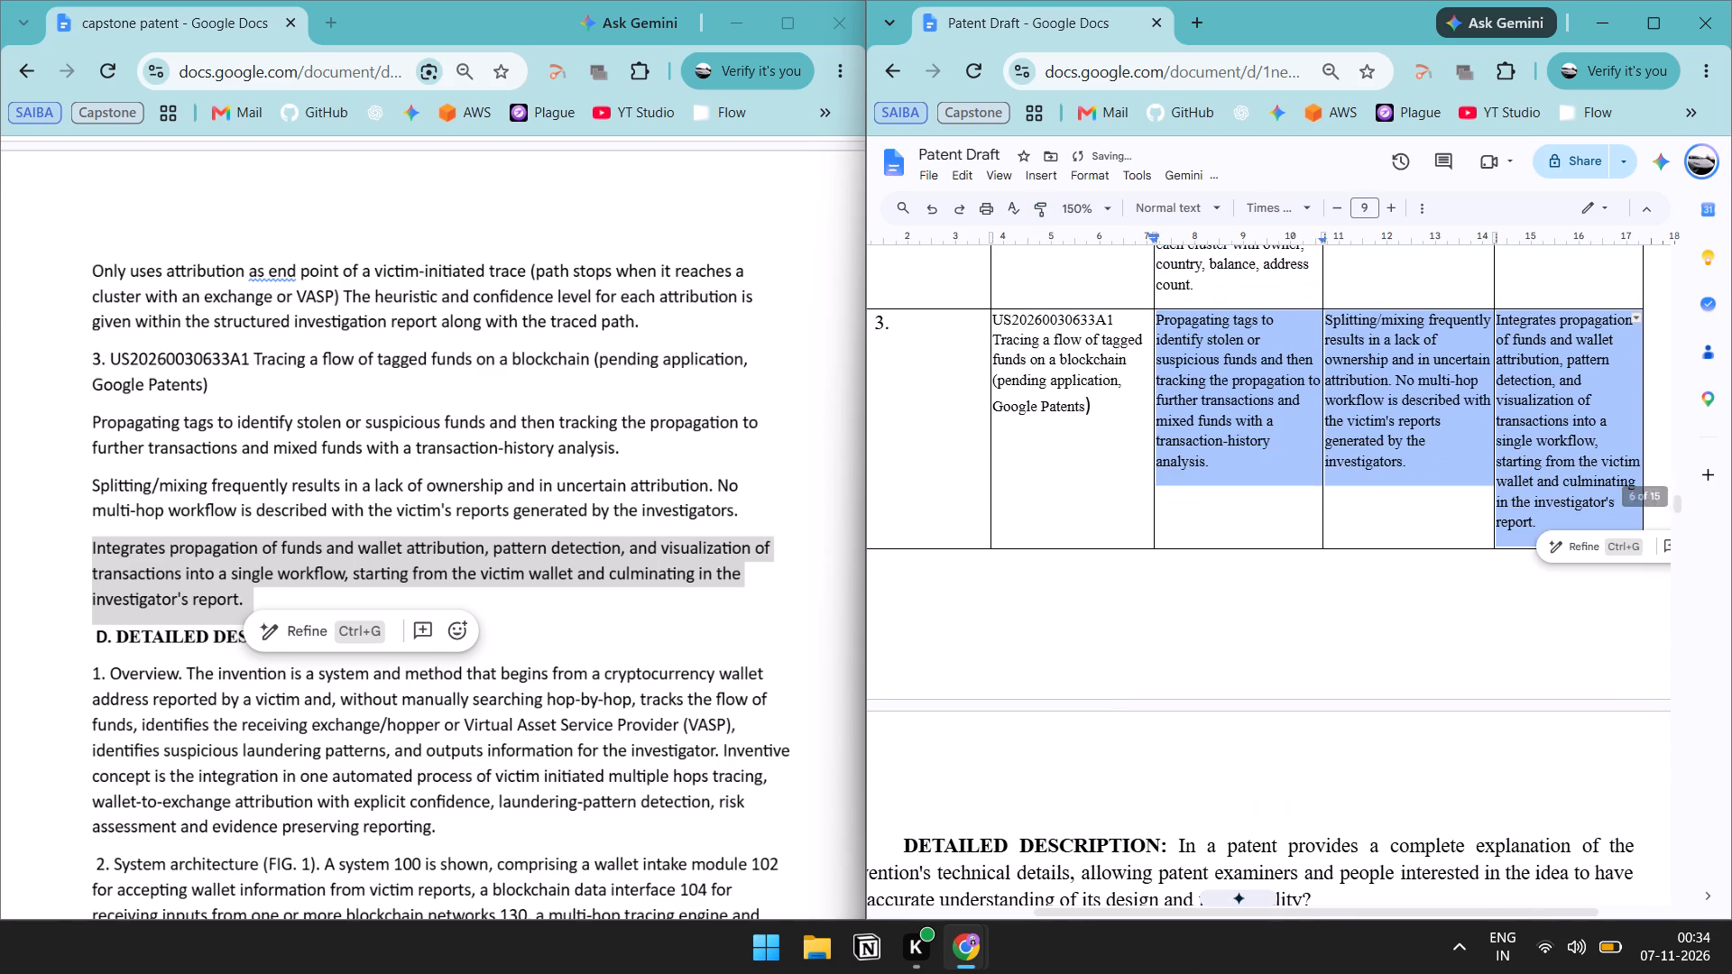
click(1241, 505)
Go to the Patent Draft's Detailed Description section, set the zoom to 125%, and reopen the zoom choices.
scroll(1078, 505, down, 4)
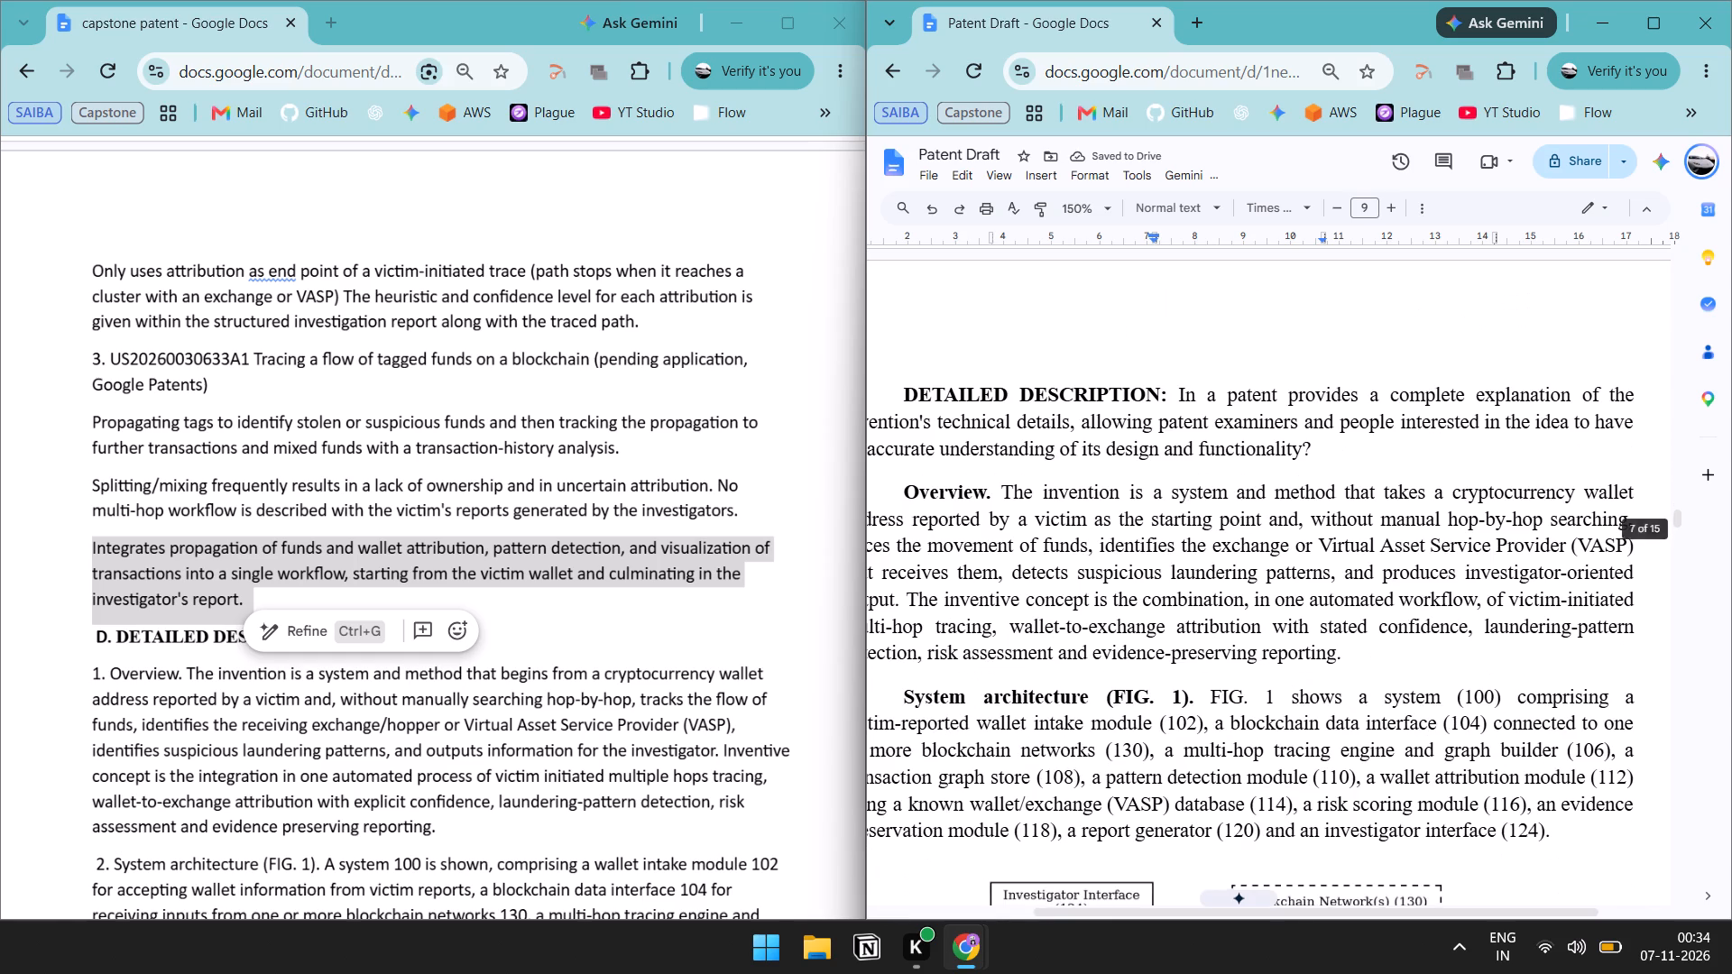
scroll(1300, 477, right, 1)
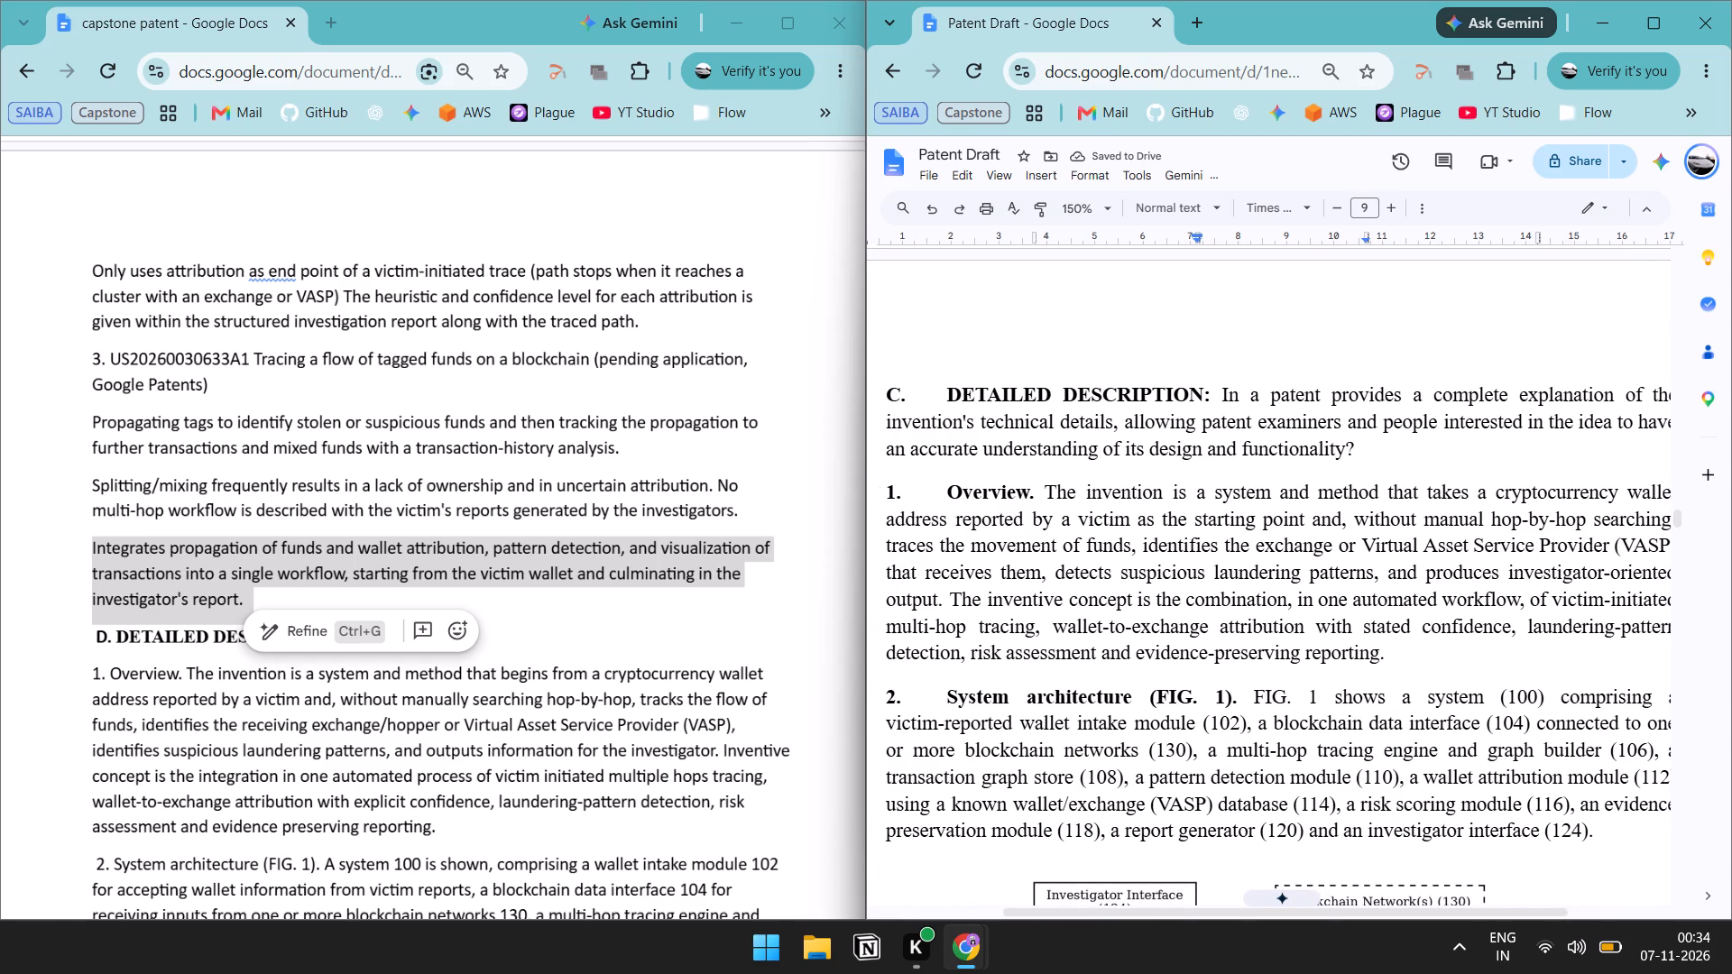
click(1098, 225)
click(1095, 214)
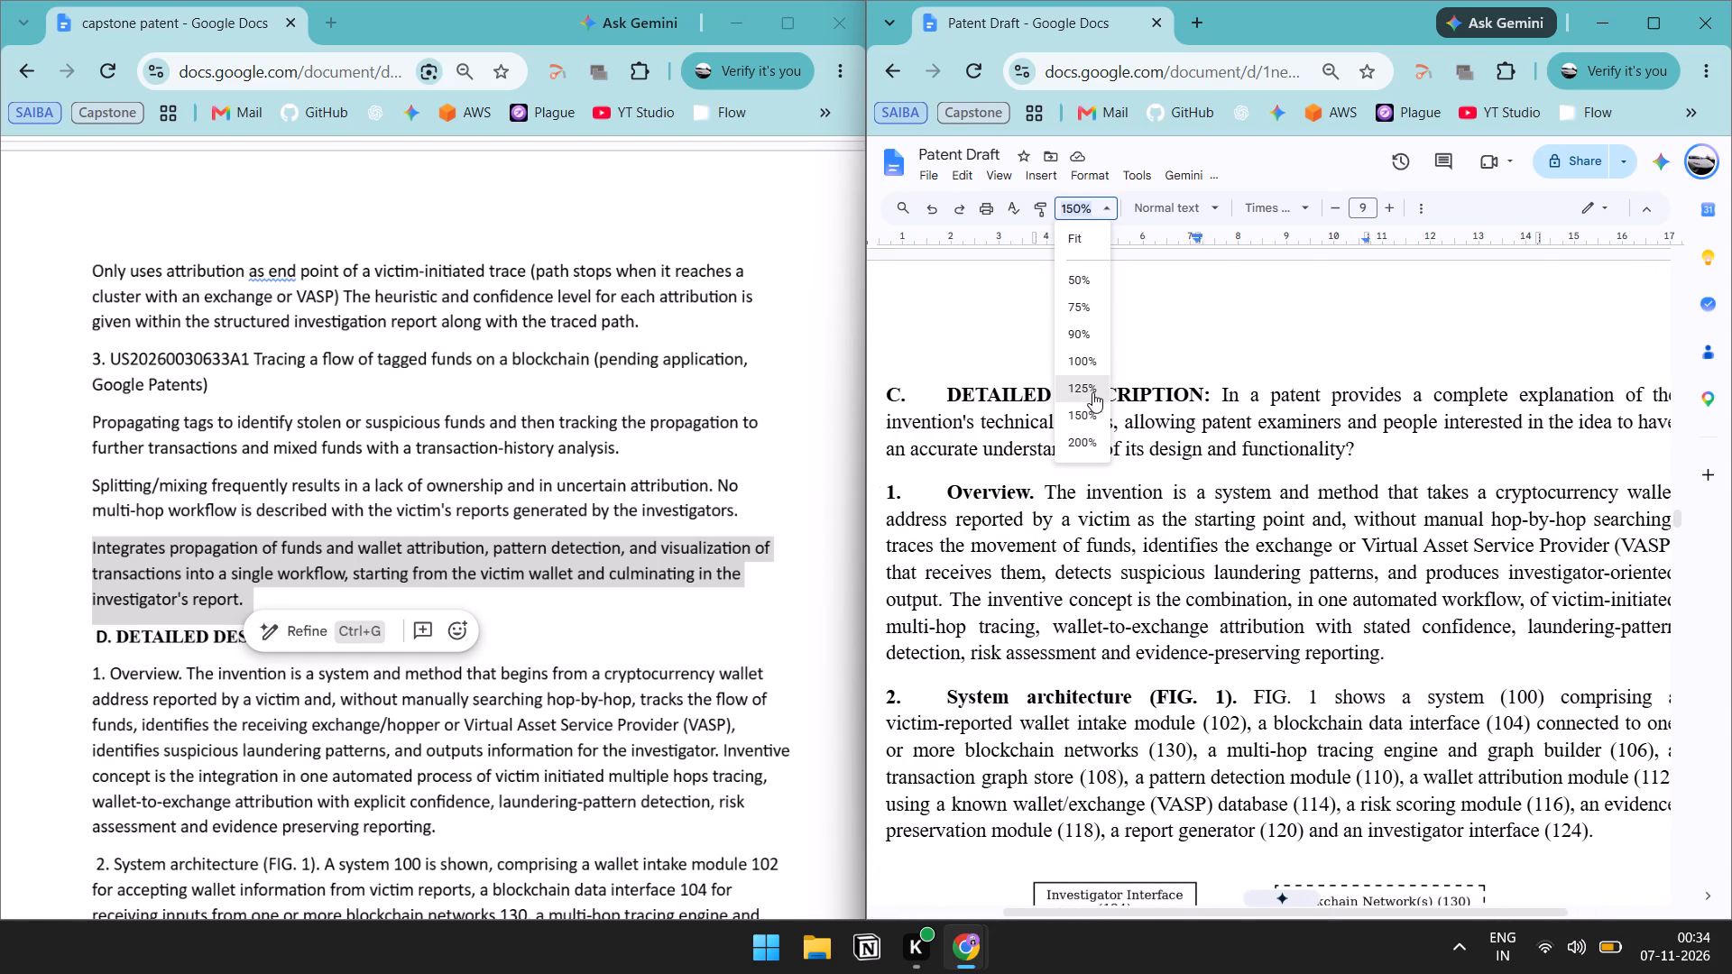
click(1092, 392)
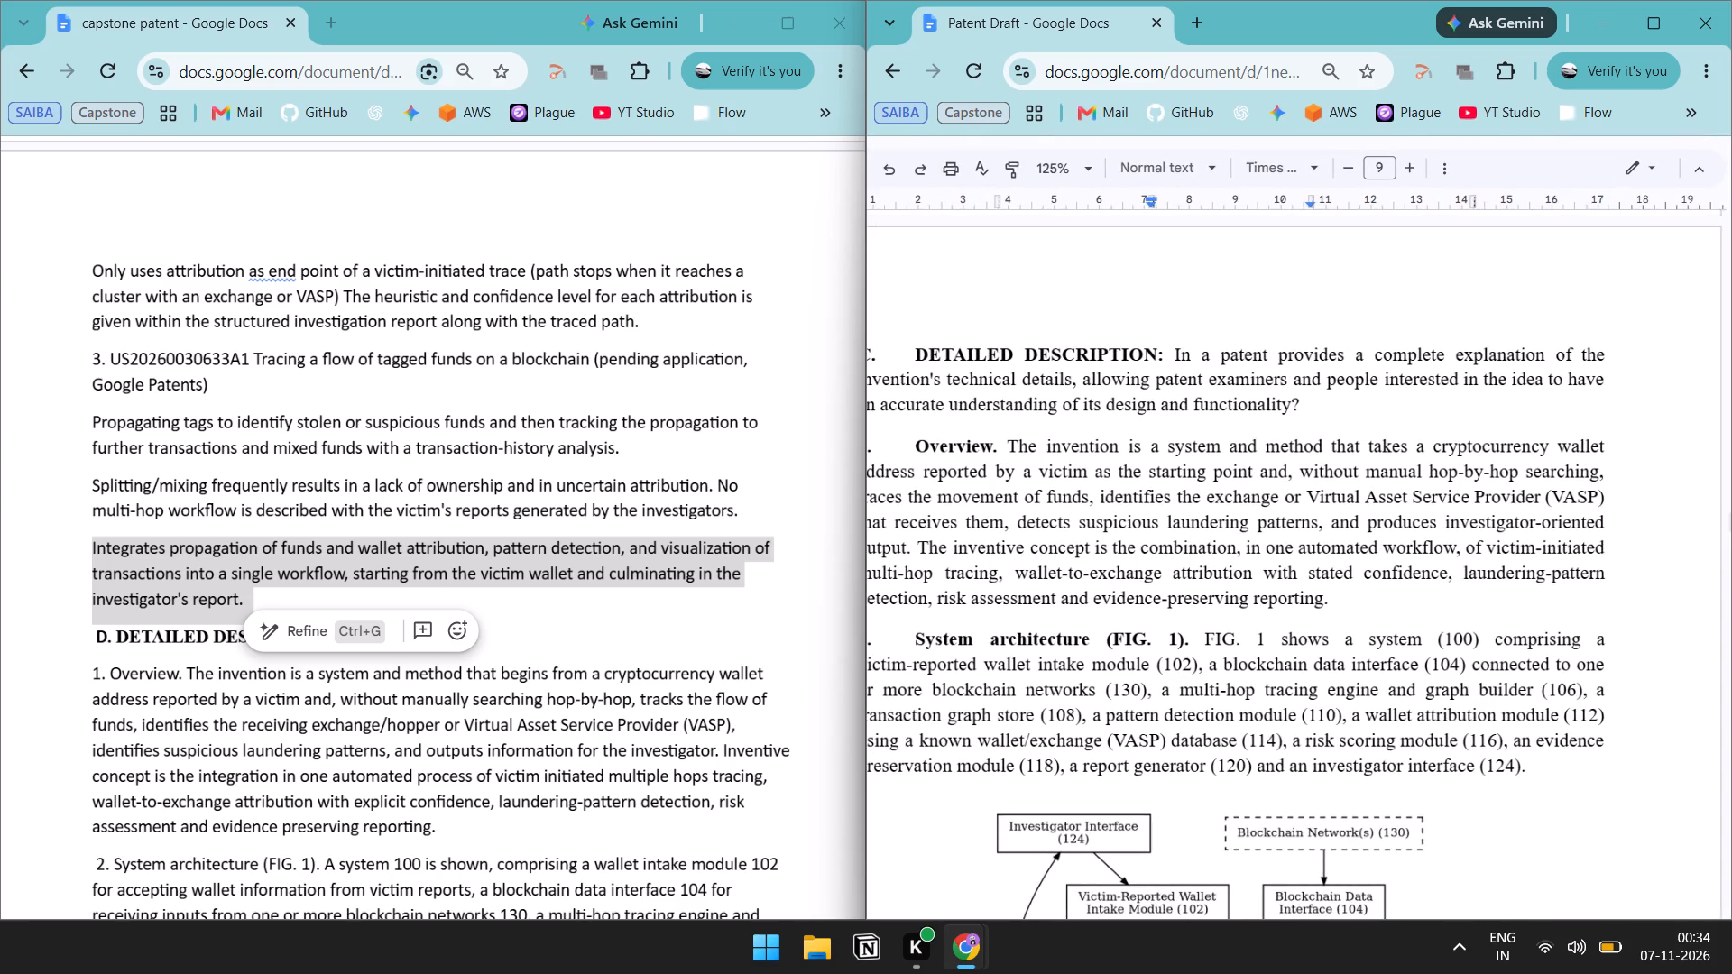
scroll(1251, 506, right, 1)
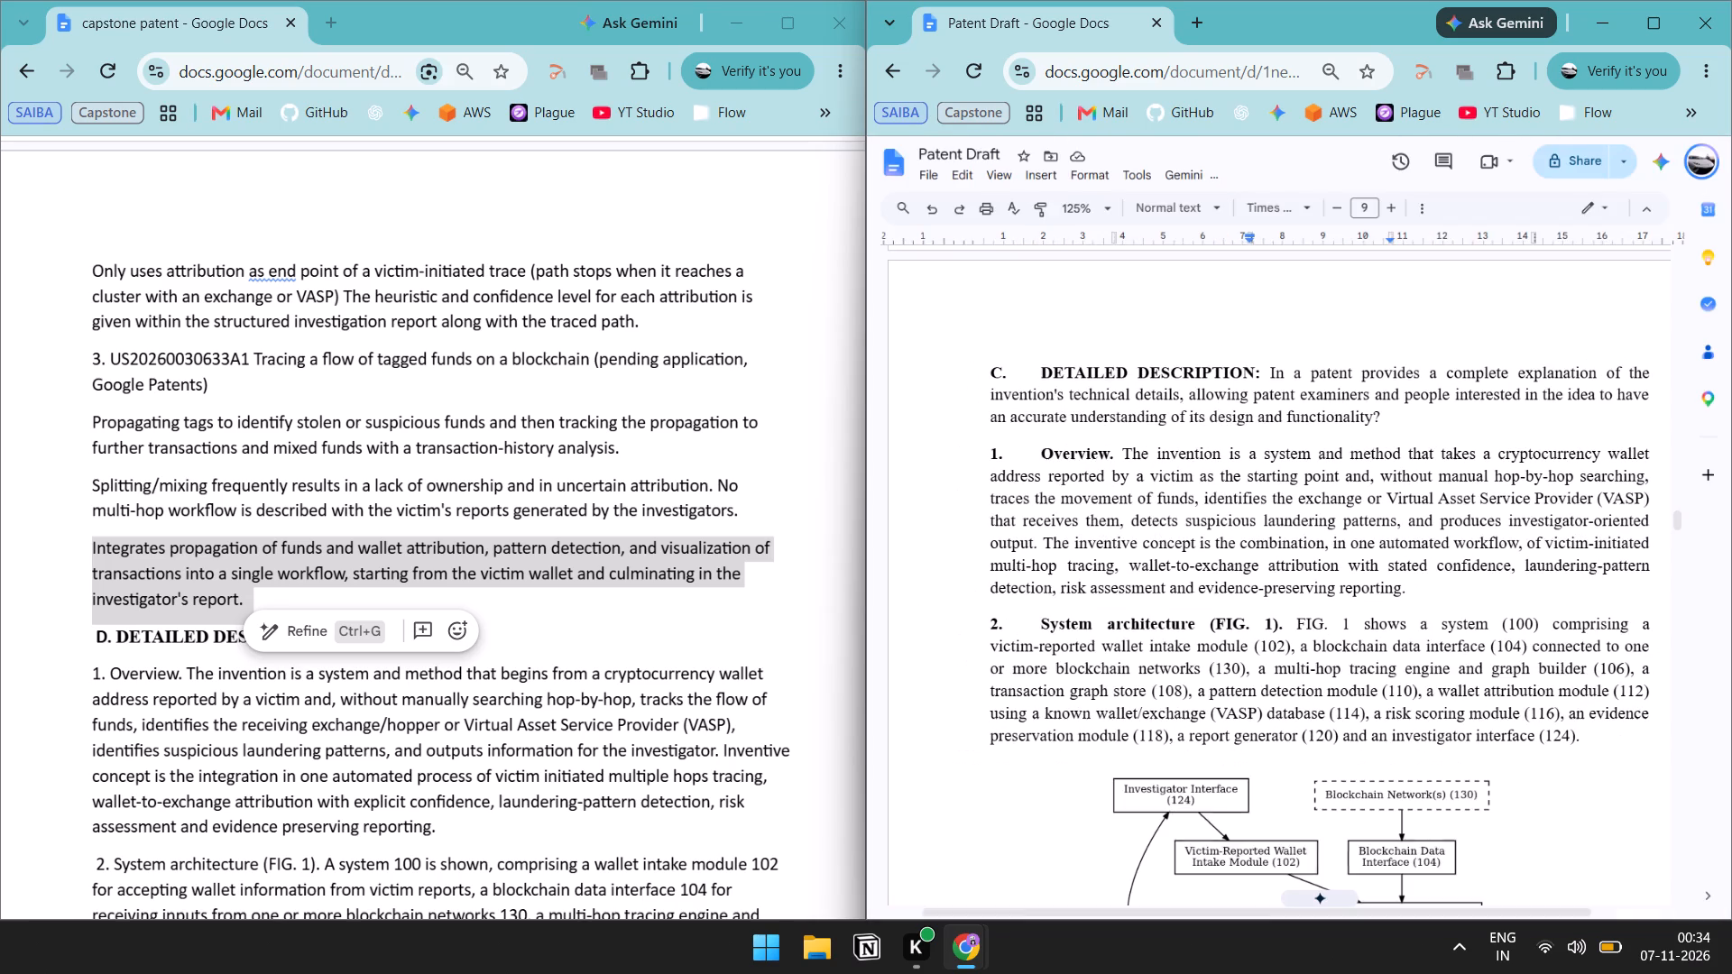
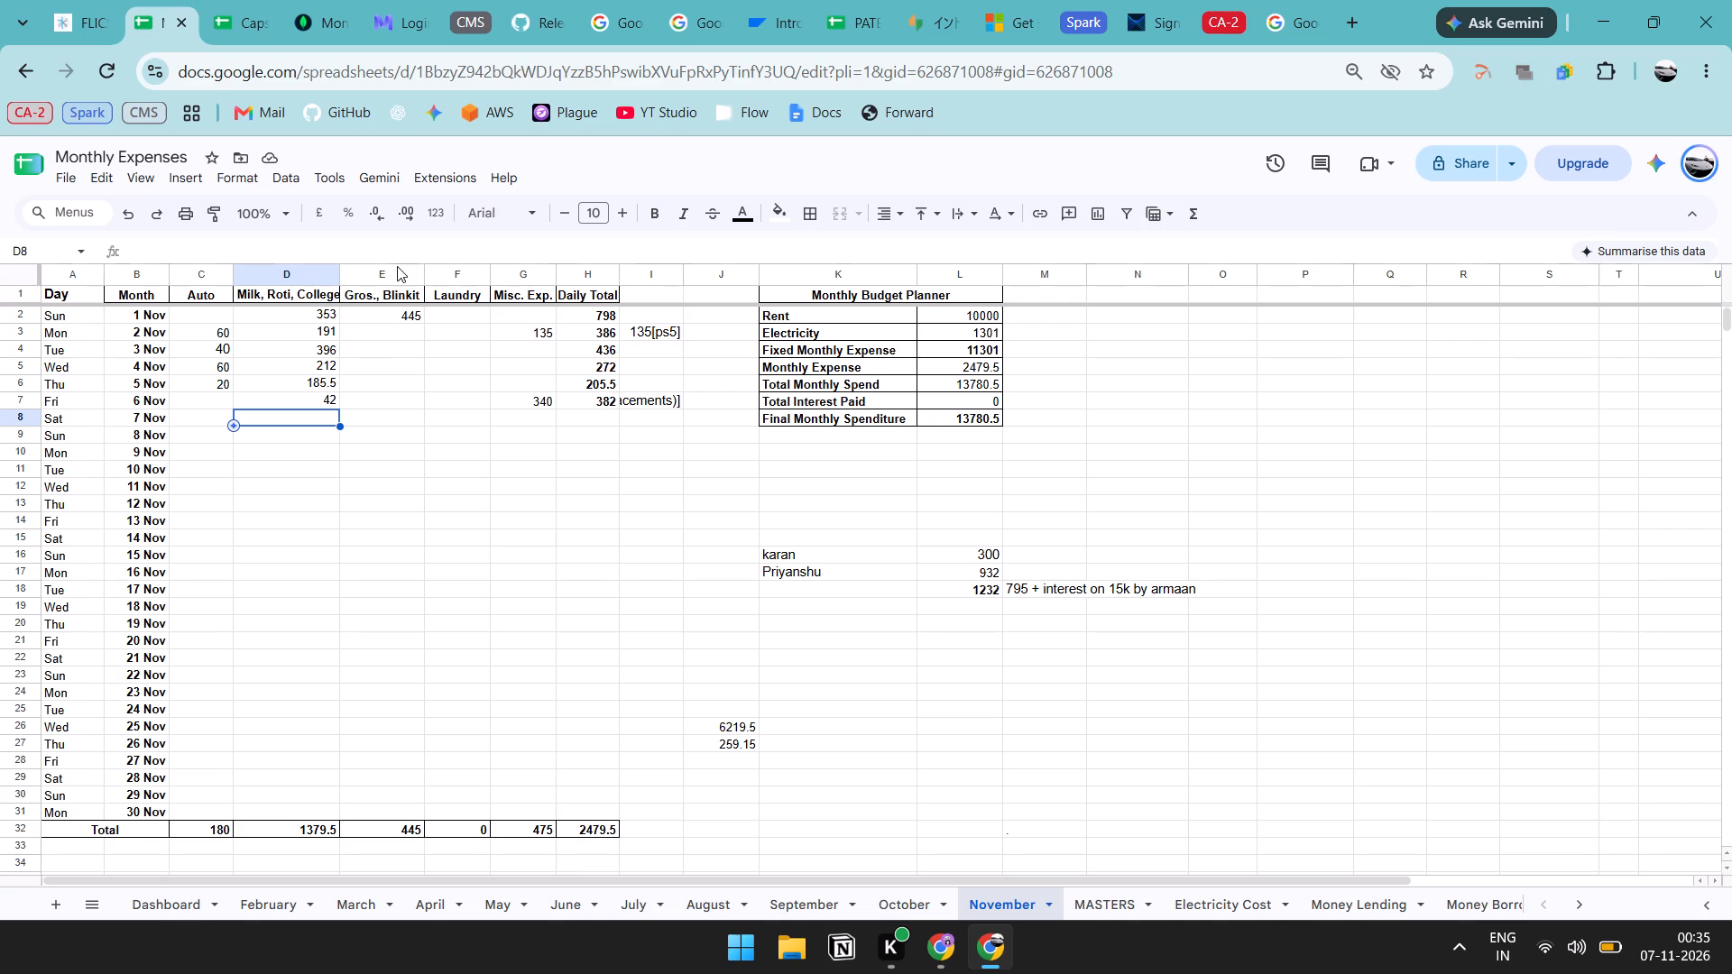
Check the 6 Nov expense entries and the accompanying miscellaneous-expense note in the Monthly Expenses November sheet.
click(363, 398)
click(375, 421)
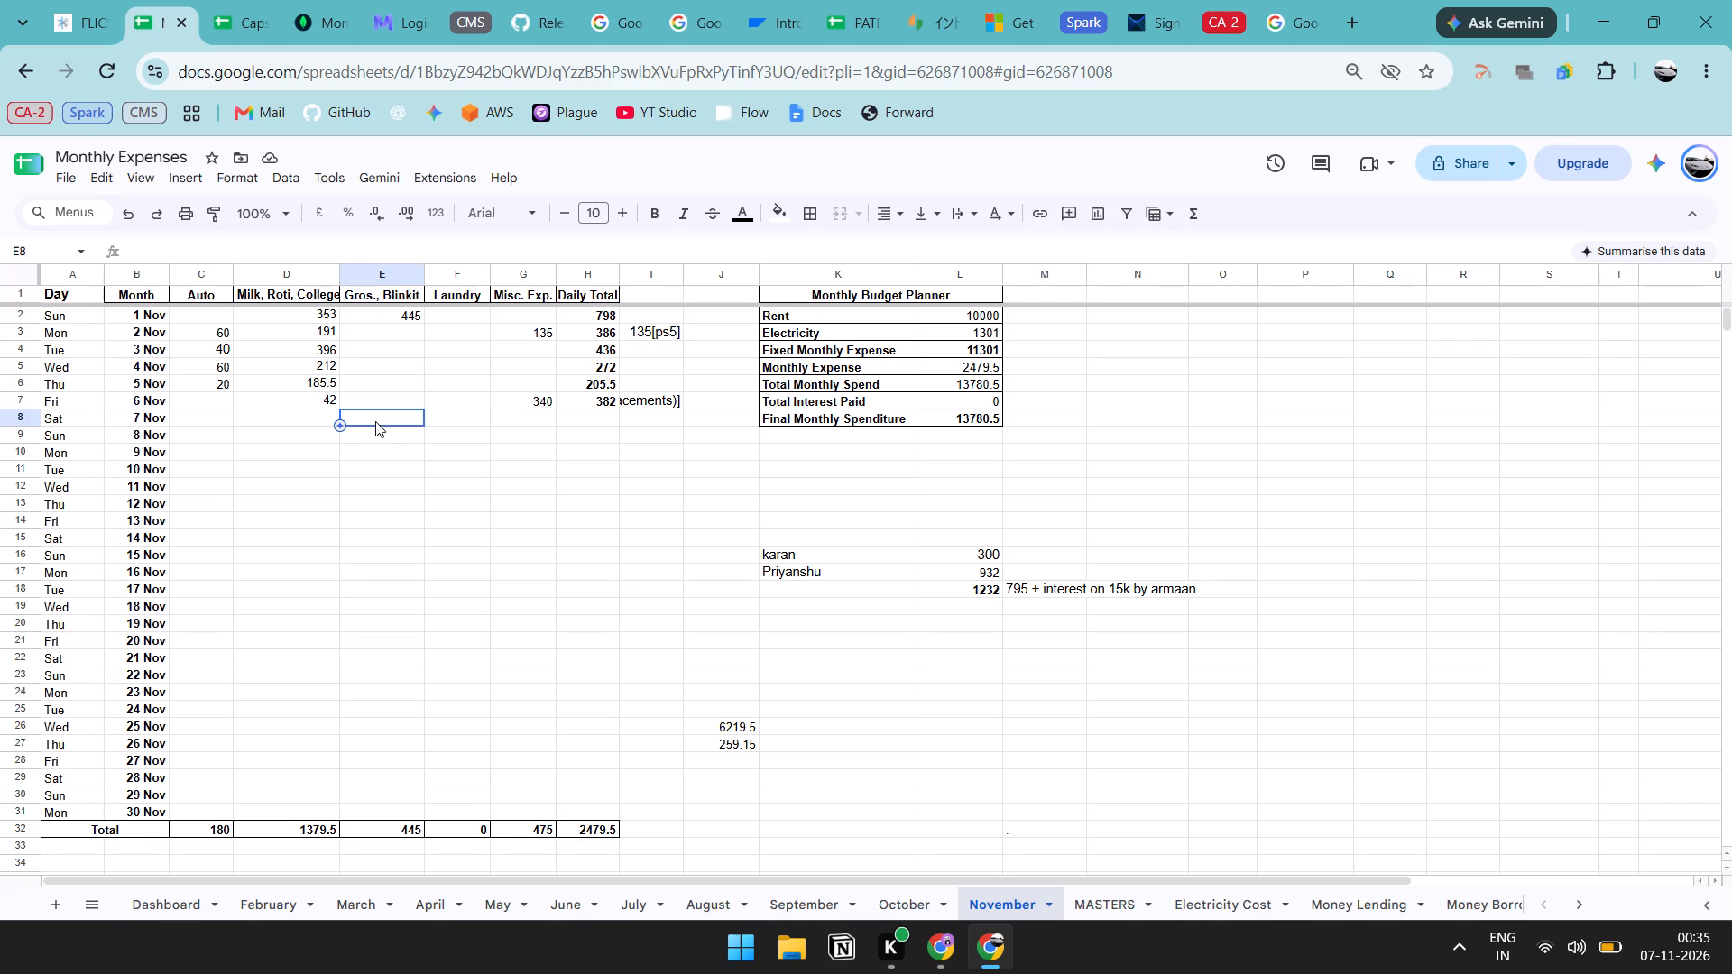
click(501, 403)
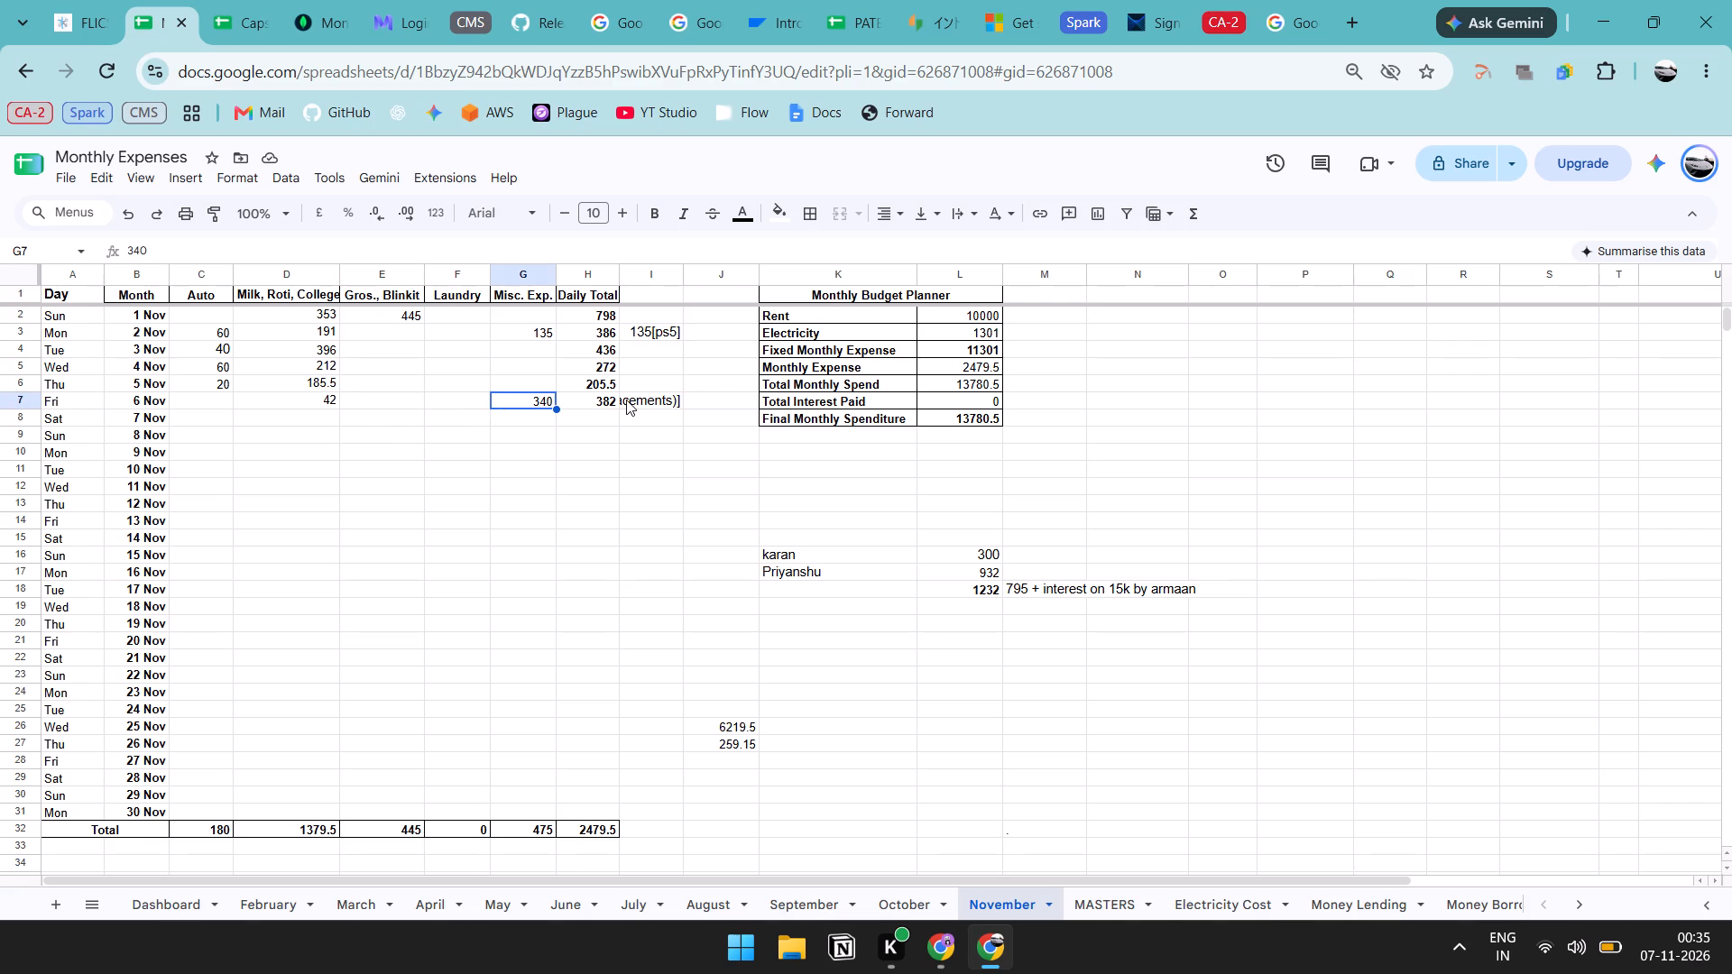
click(626, 400)
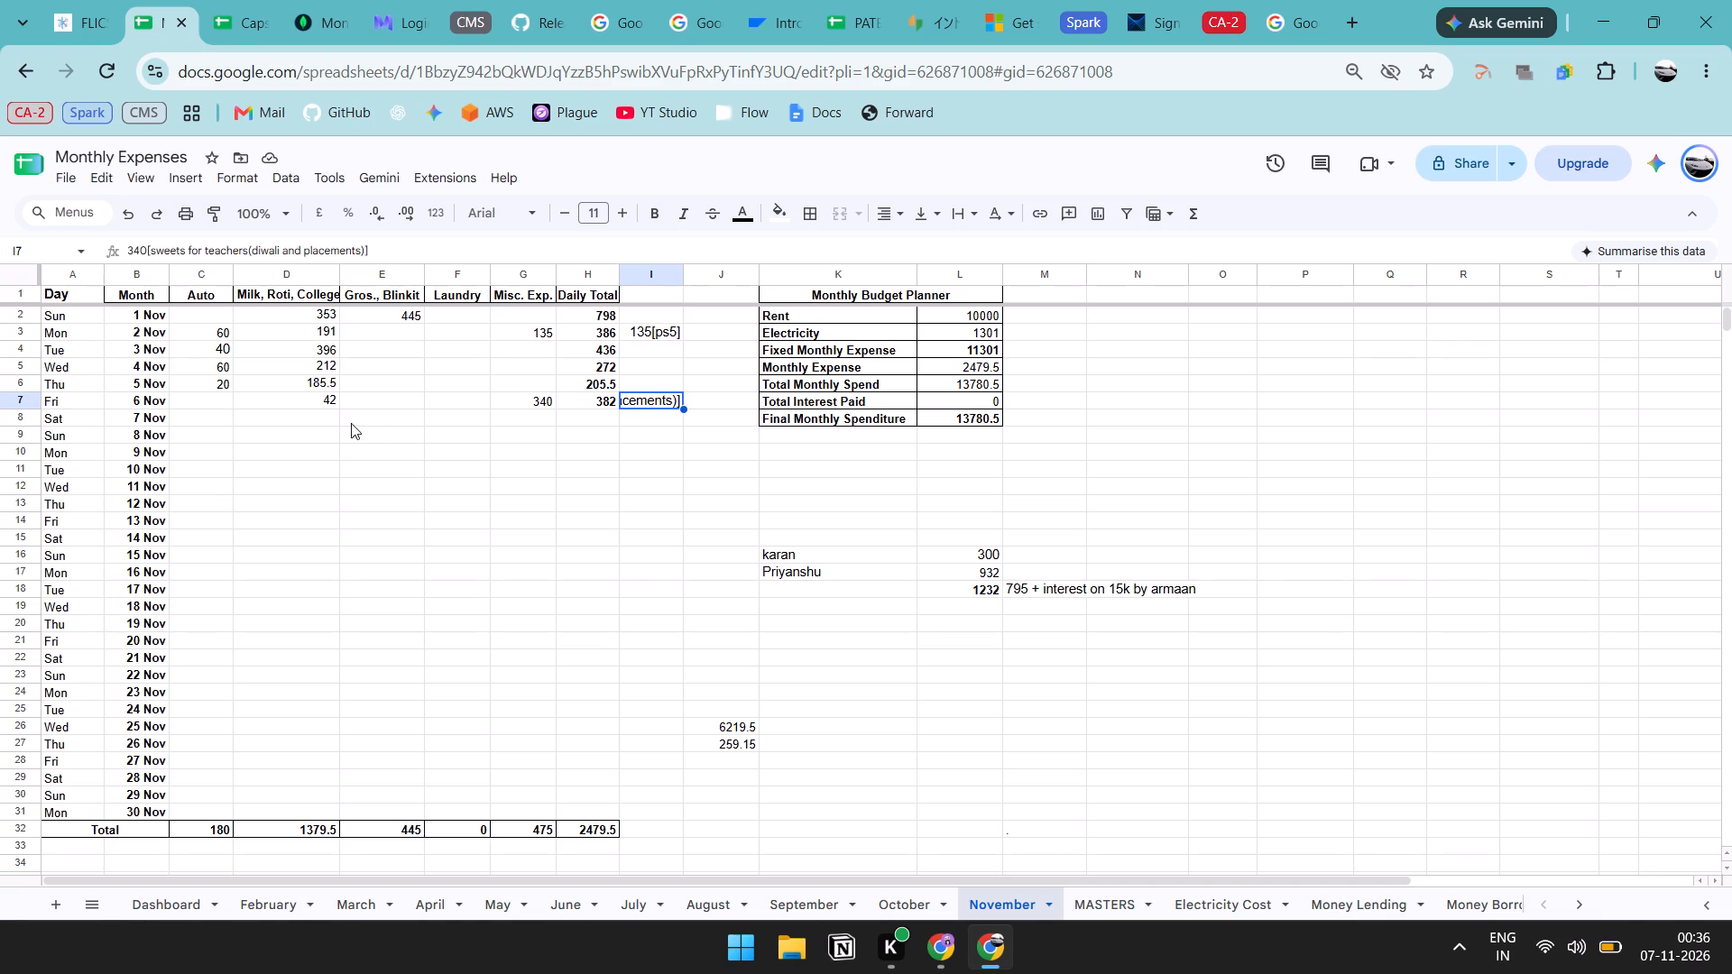
click(304, 400)
Switch to the already open capstone spreadsheet.
click(238, 0)
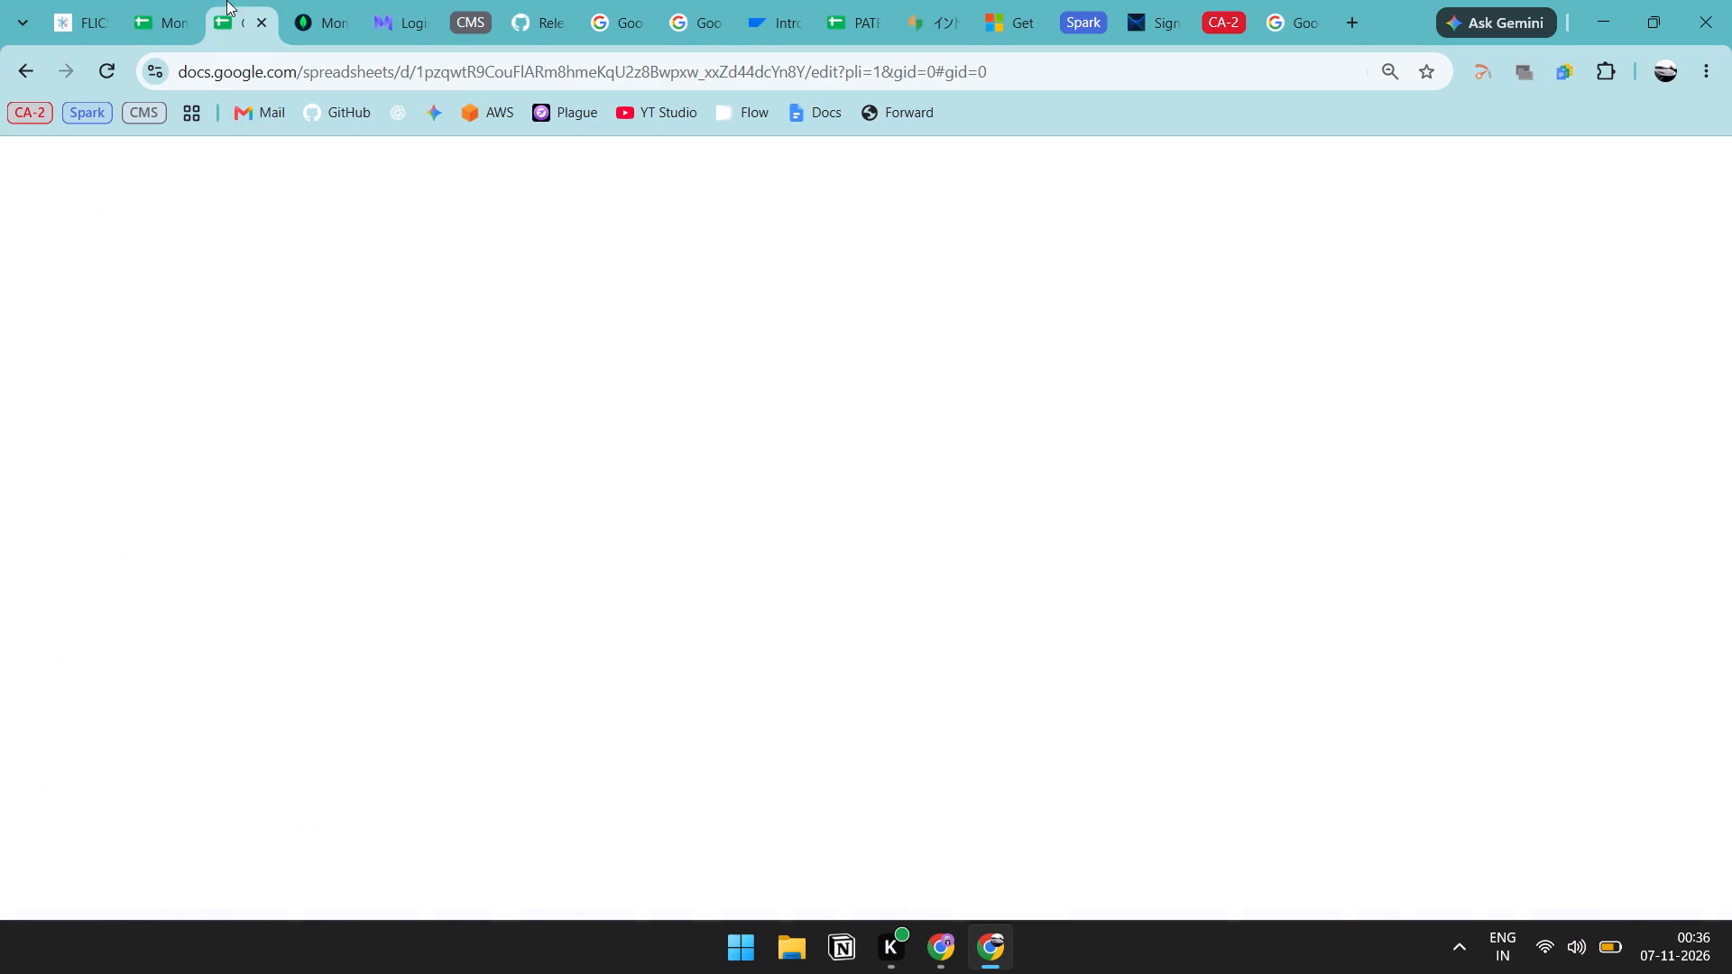
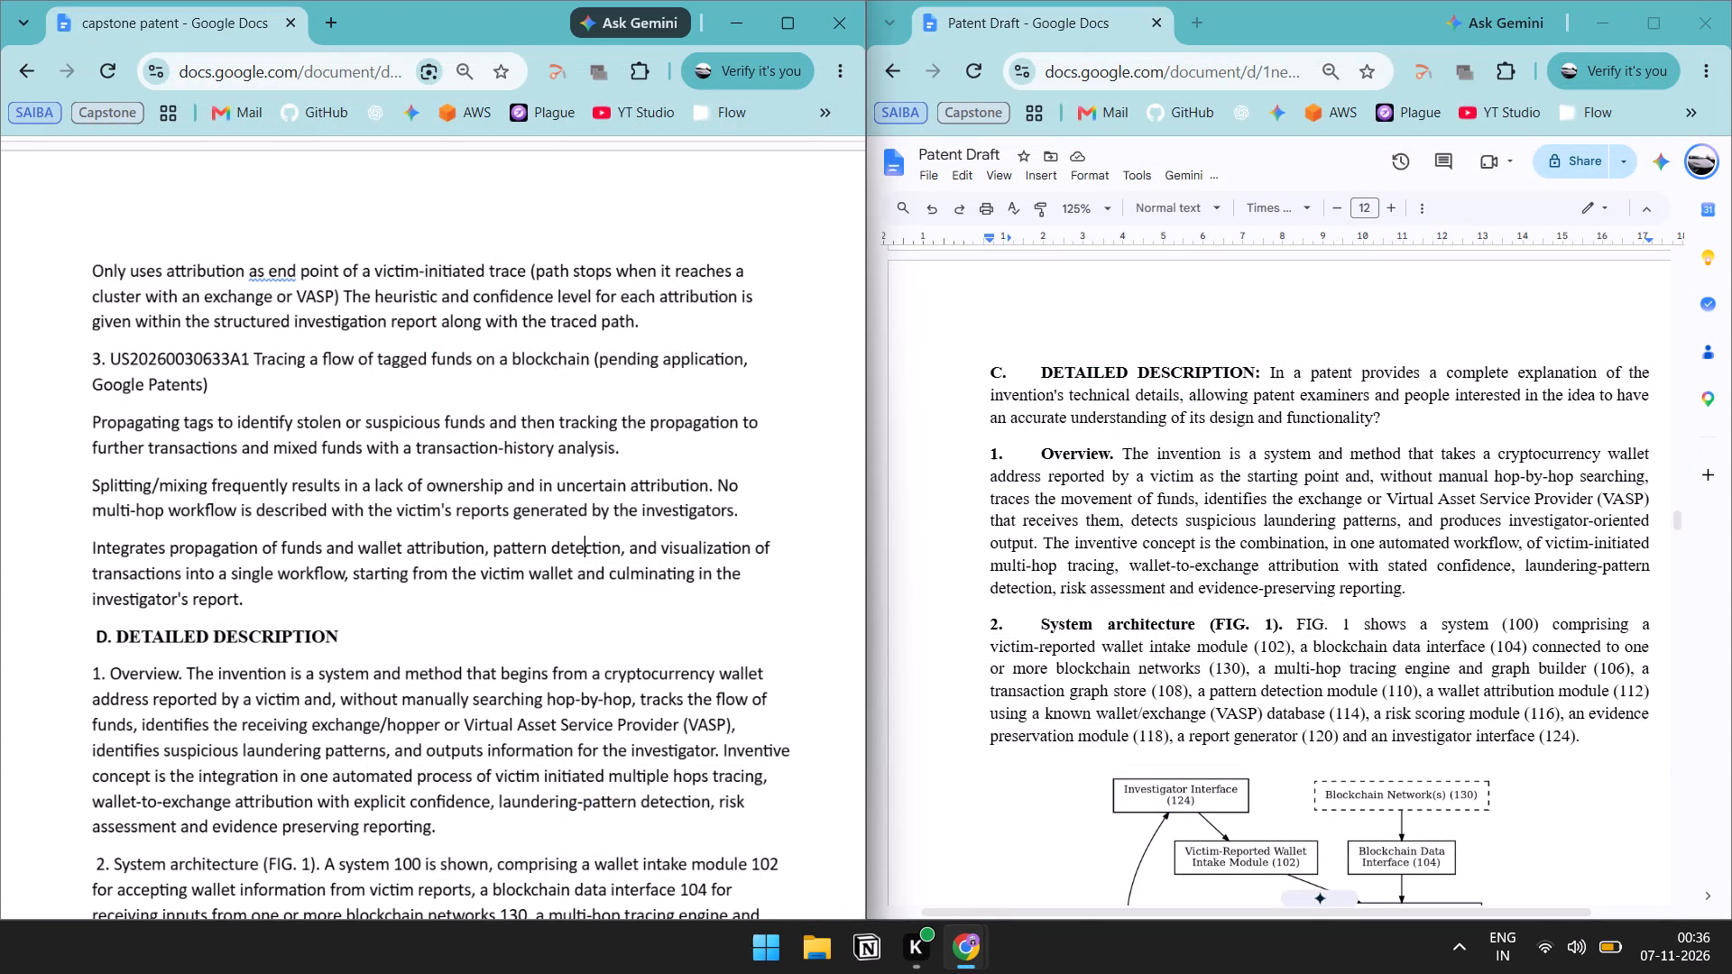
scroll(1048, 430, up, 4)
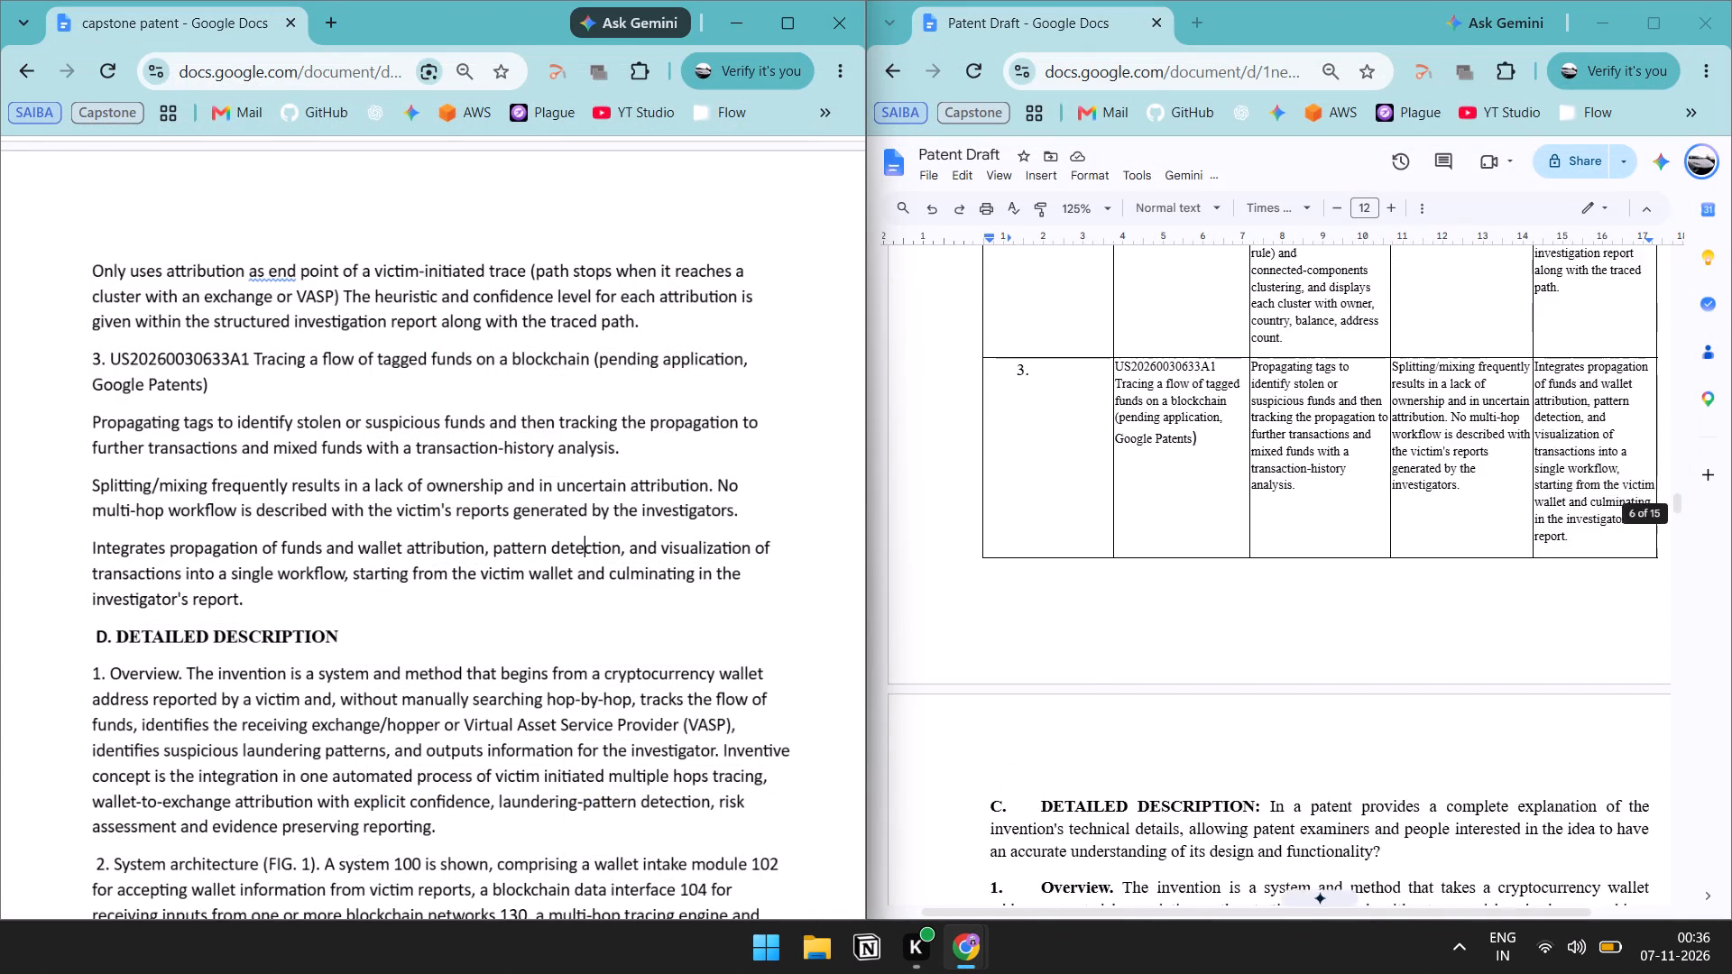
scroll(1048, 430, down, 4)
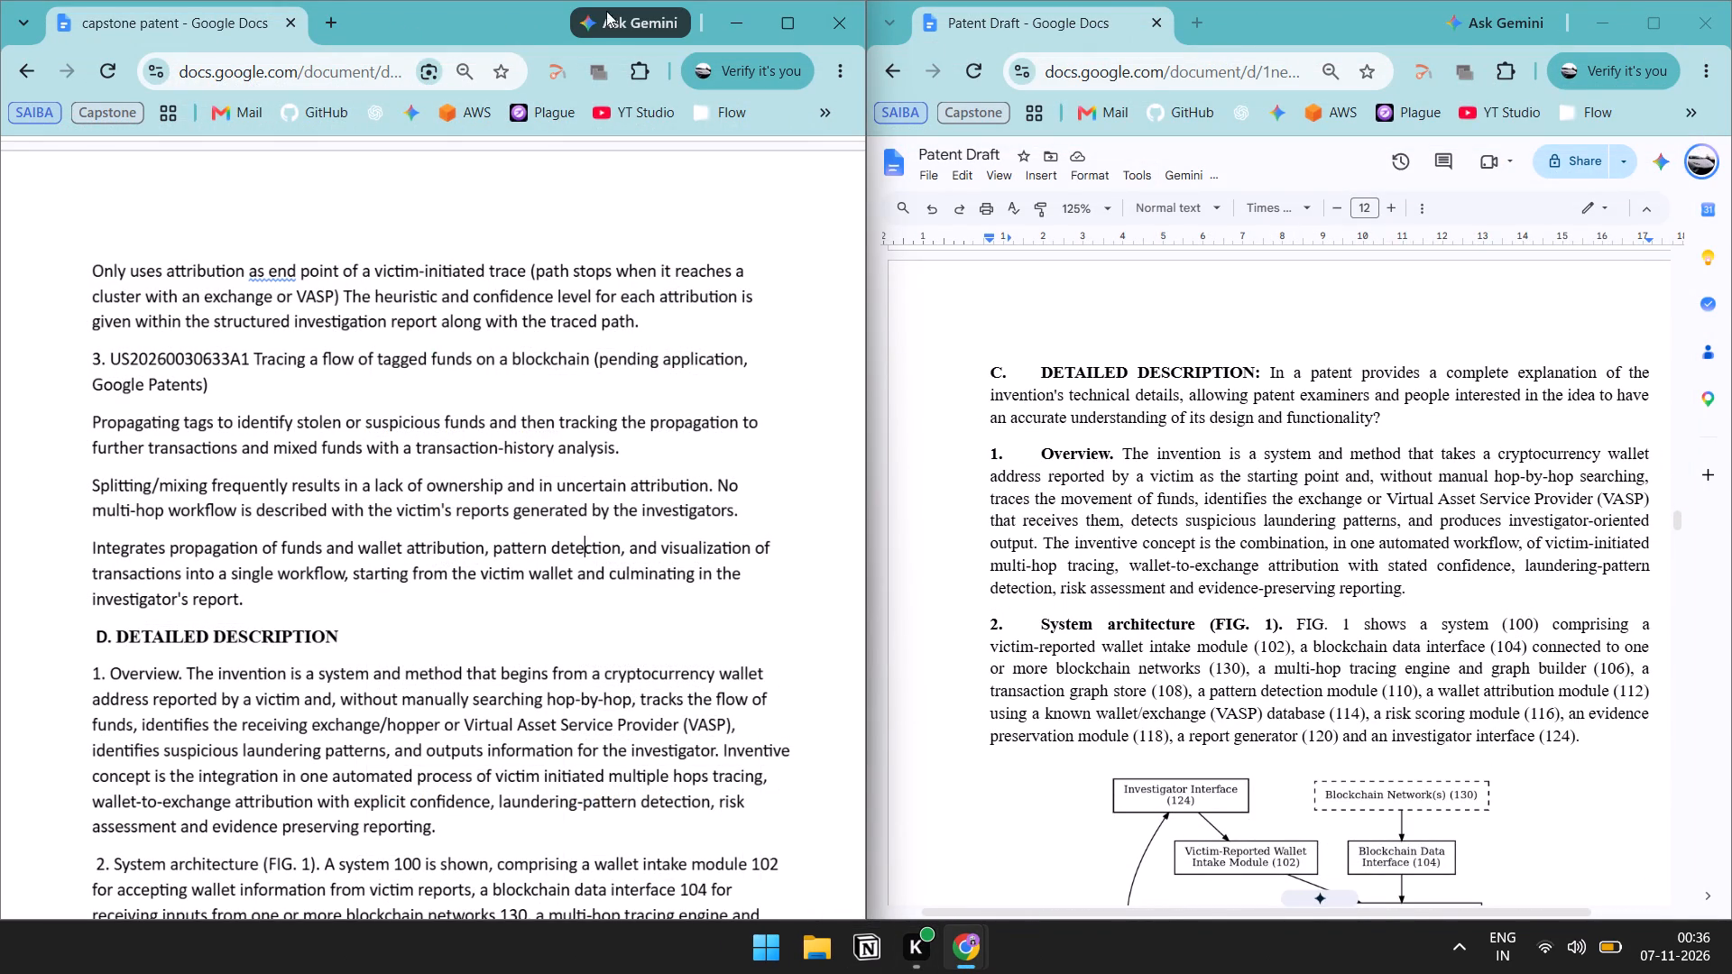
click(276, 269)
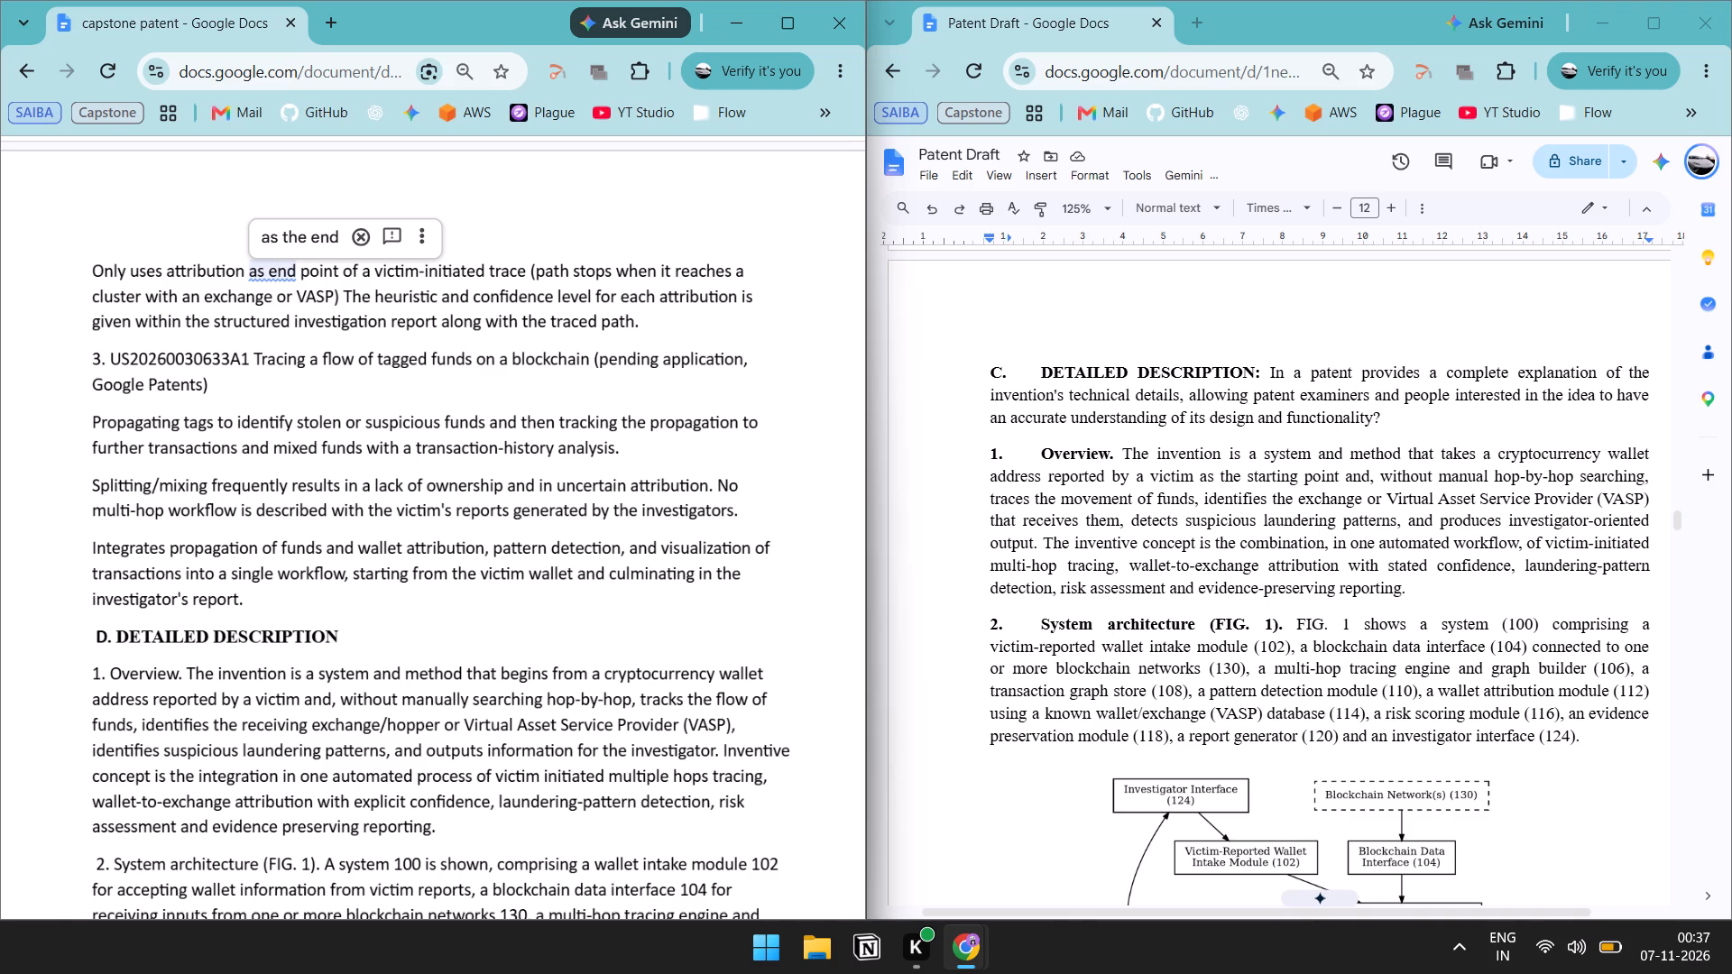
Delete the explanatory sentence after the DETAILED DESCRIPTION heading in the Patent Draft.
scroll(226, 459, down, 2)
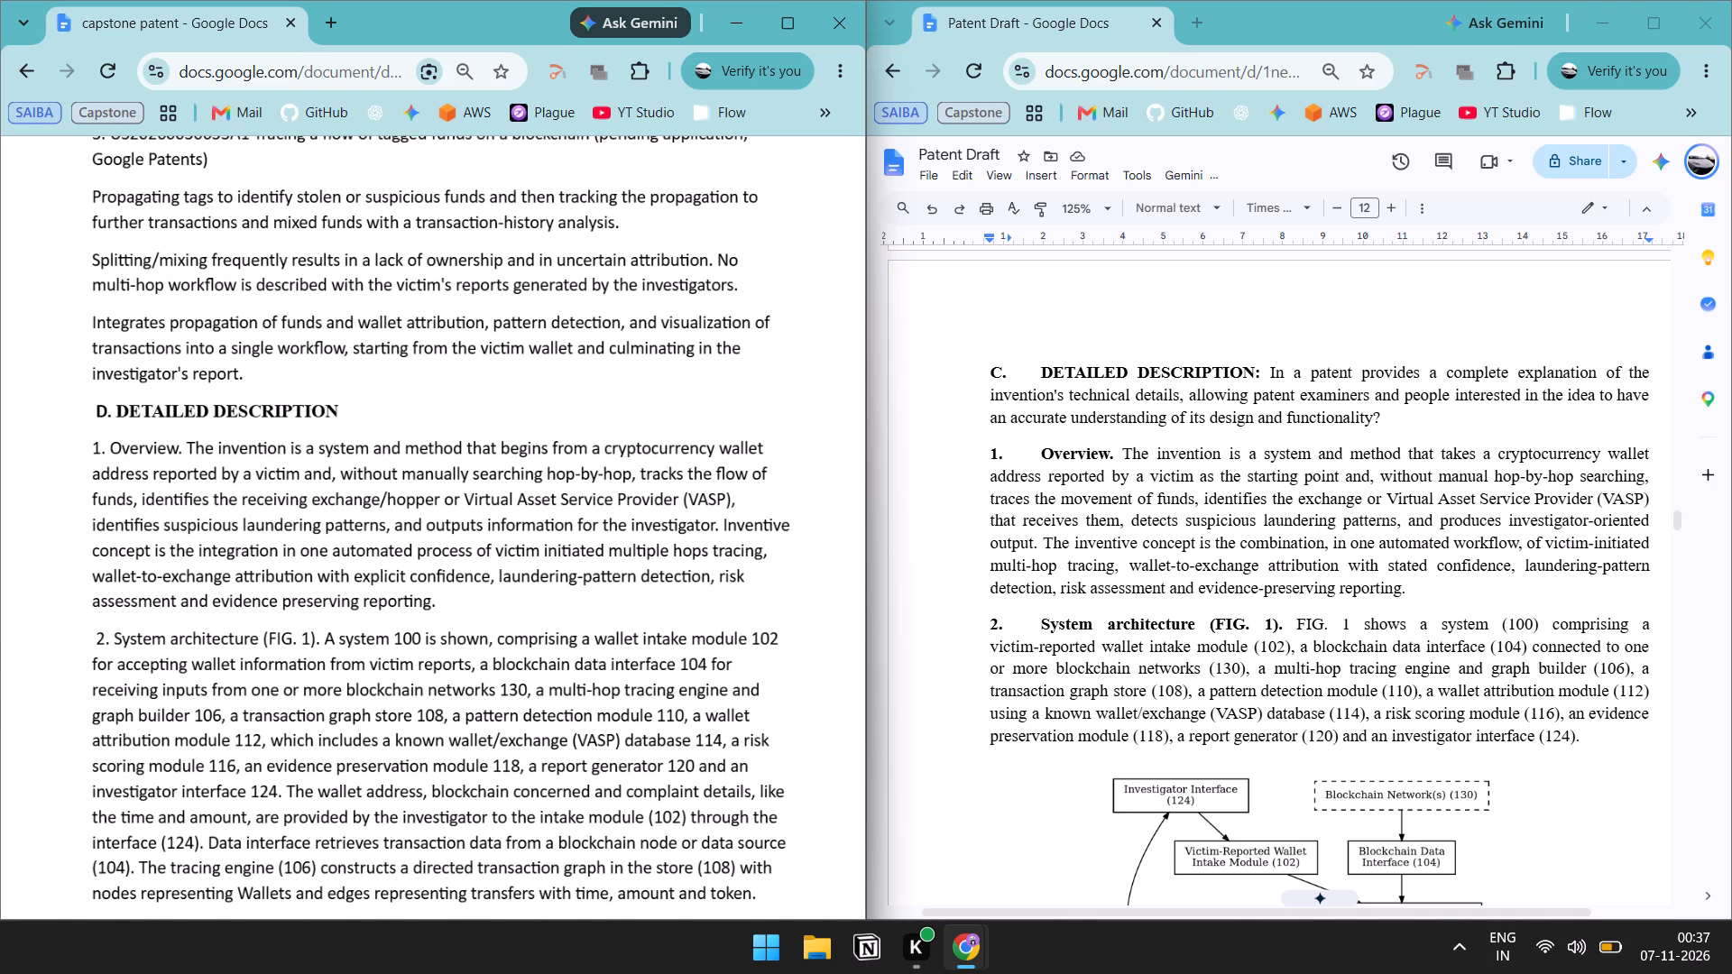
click(1271, 376)
drag(1272, 377, 1382, 409)
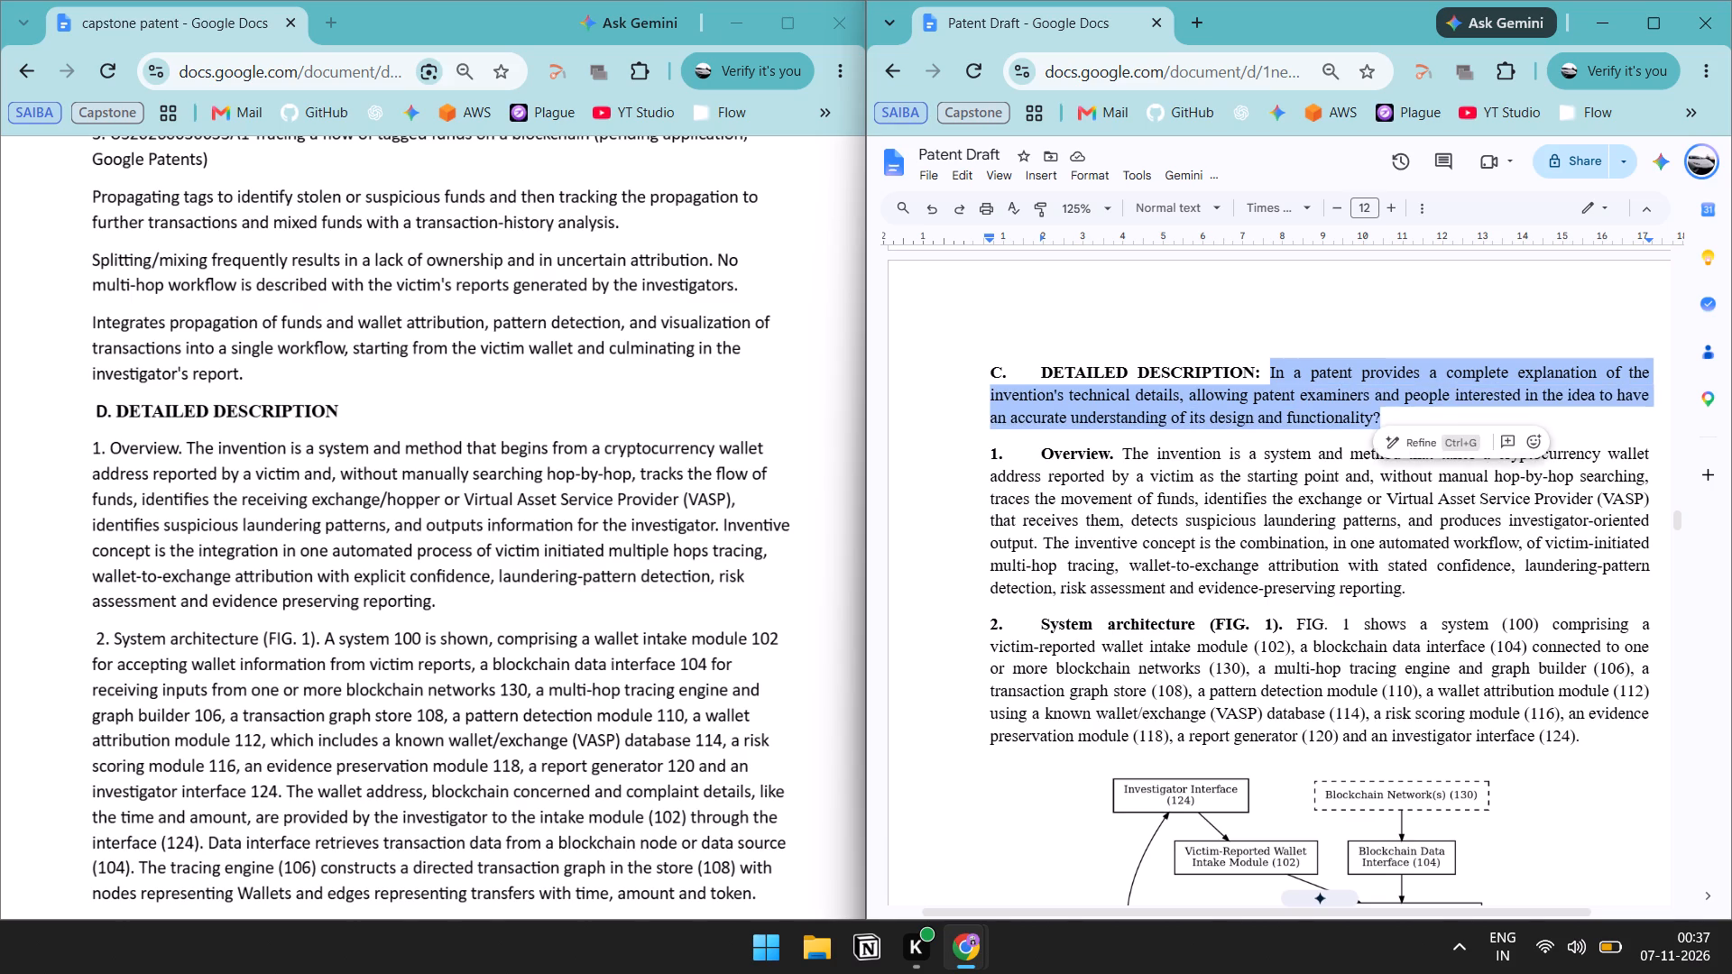
key(BackSpace)
Insert an unnumbered, indented blank line under the DETAILED DESCRIPTION heading, undoing the first unindented version and keeping the explanatory sentence deleted.
key(Return)
key(BackSpace)
key(BackSpace)
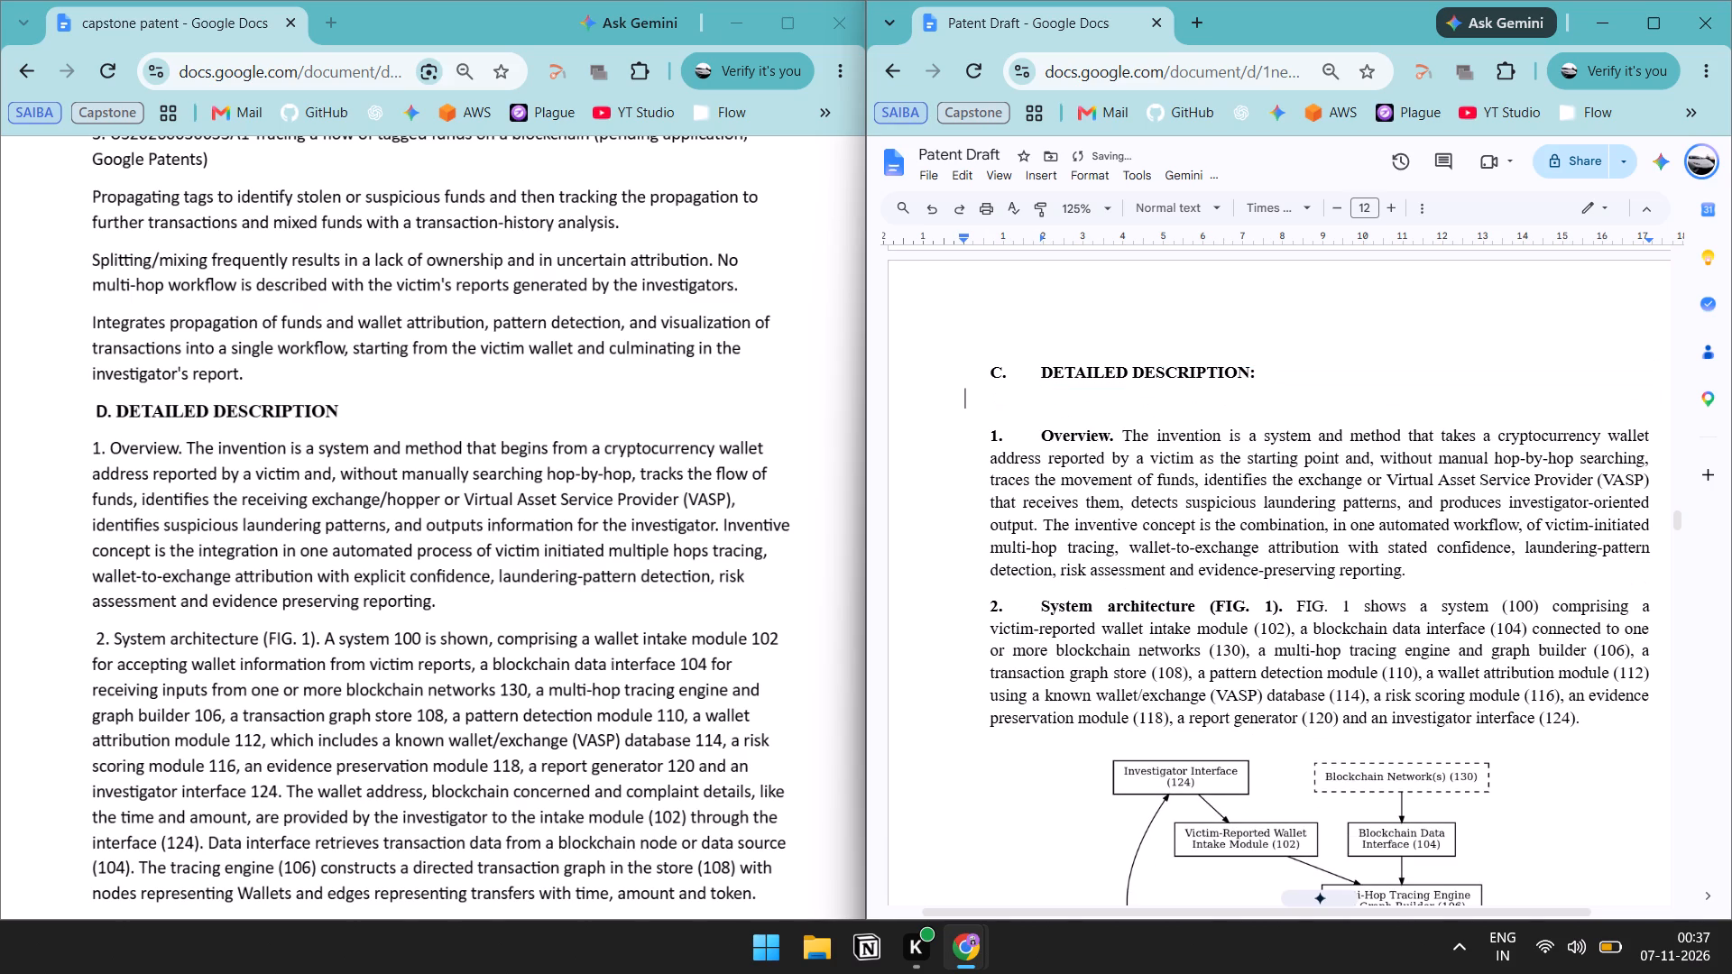
scroll(1382, 409, up, 7)
scroll(1382, 409, down, 3)
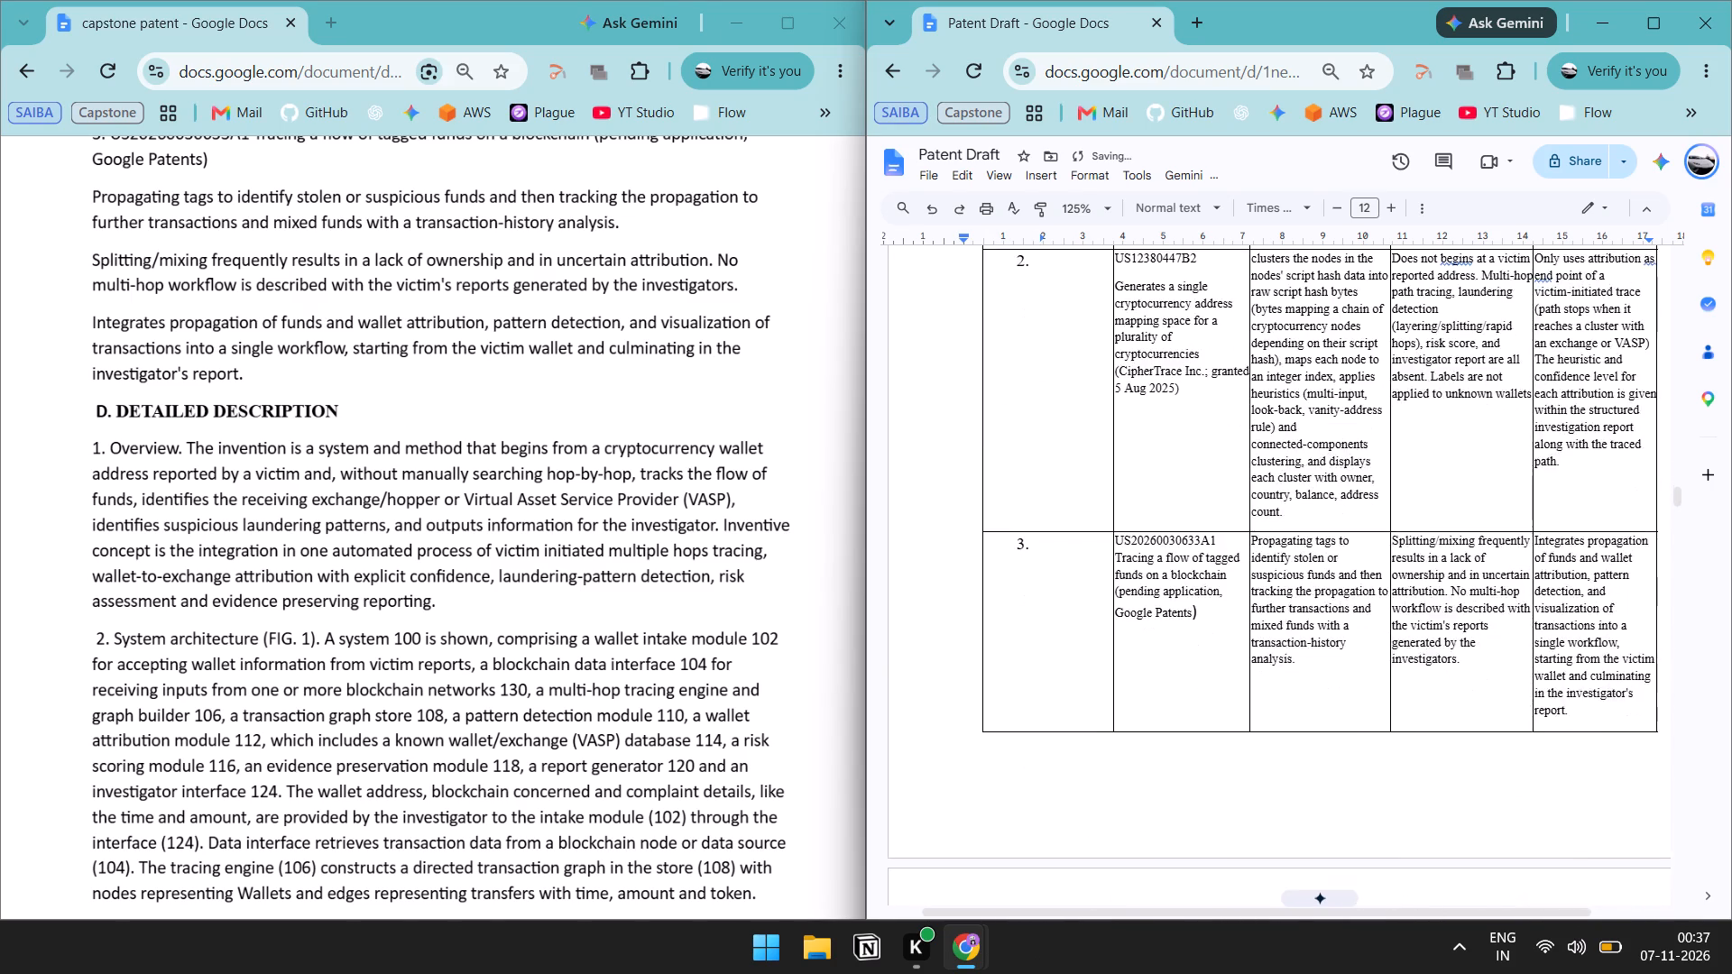
scroll(1382, 409, down, 3)
key(ctrl+z)
key(ctrl+z)
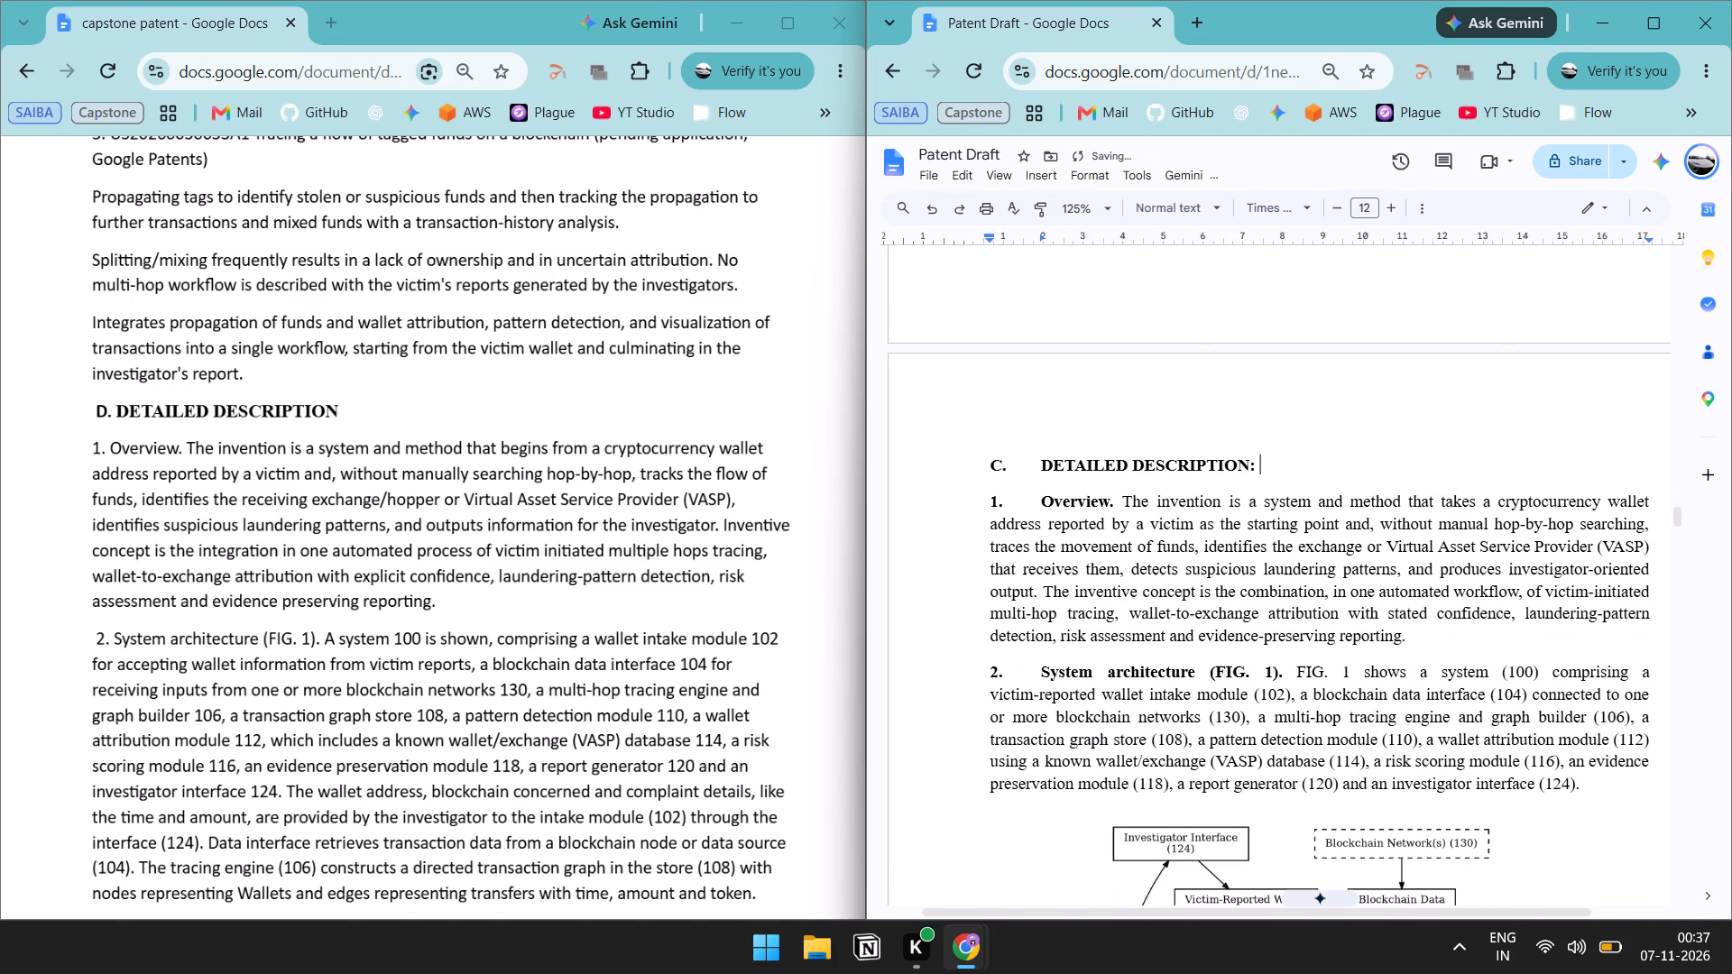
key(ctrl+z)
key(BackSpace)
key(Return)
key(BackSpace)
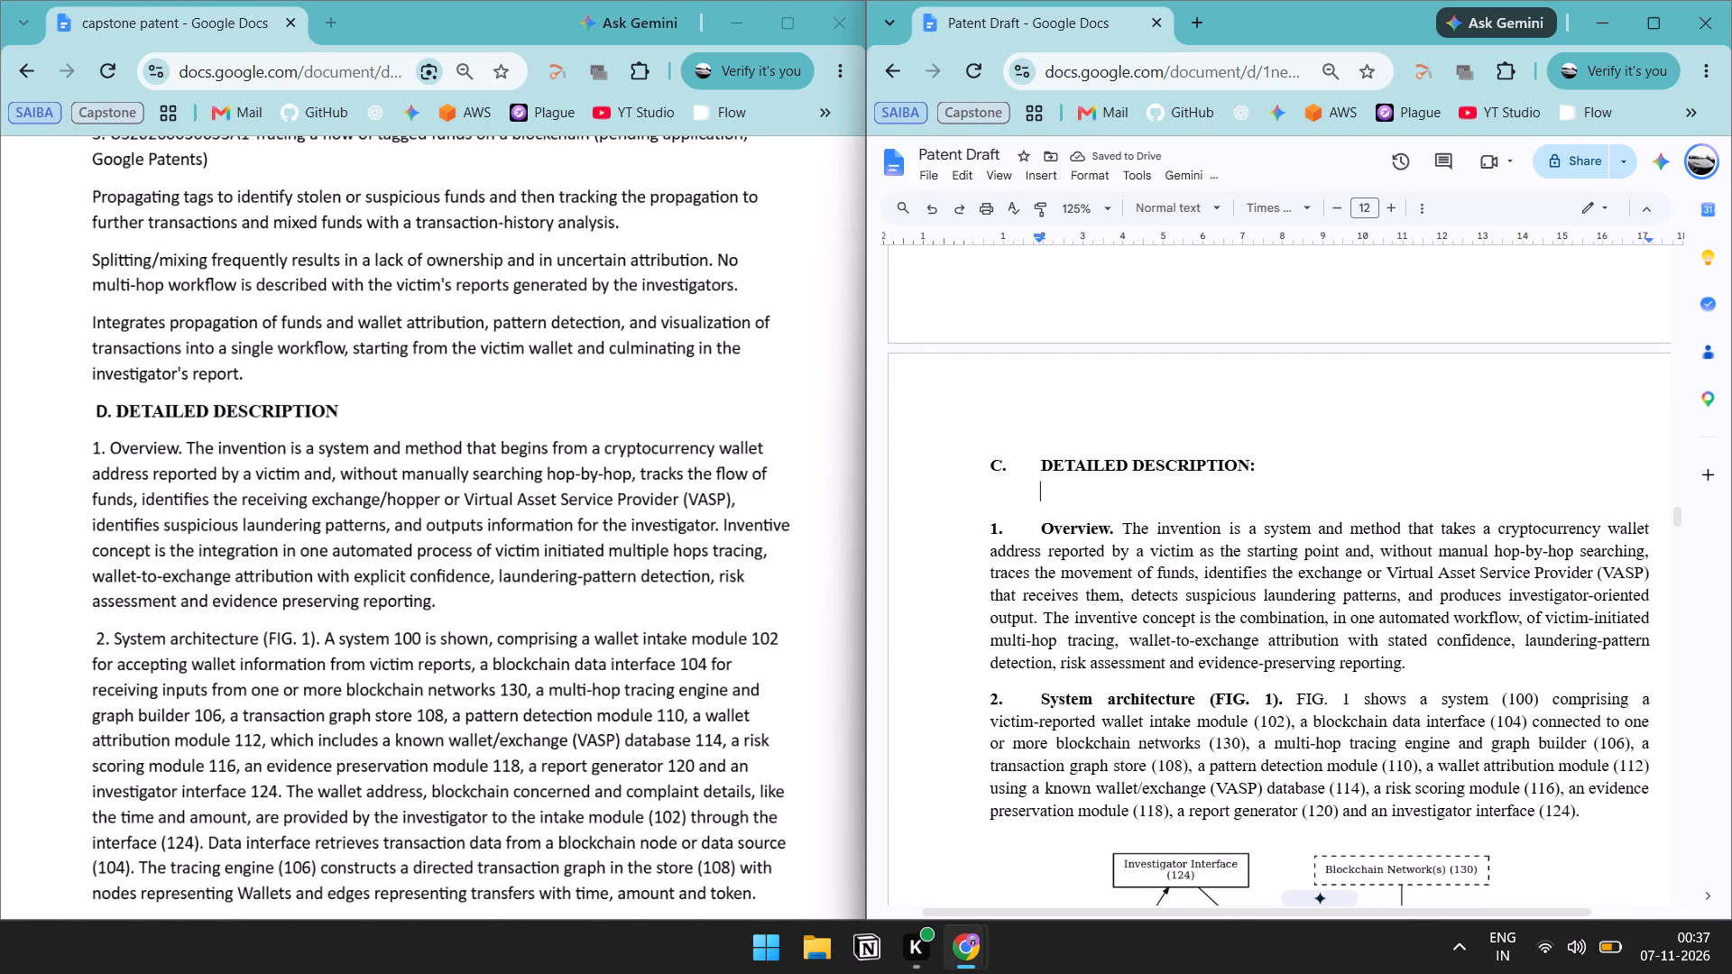
Replace the body of the Patent Draft's Overview paragraph with the capstone notes' version and remove the extra numbered item it creates.
drag(184, 442, 465, 602)
key(ctrl+c)
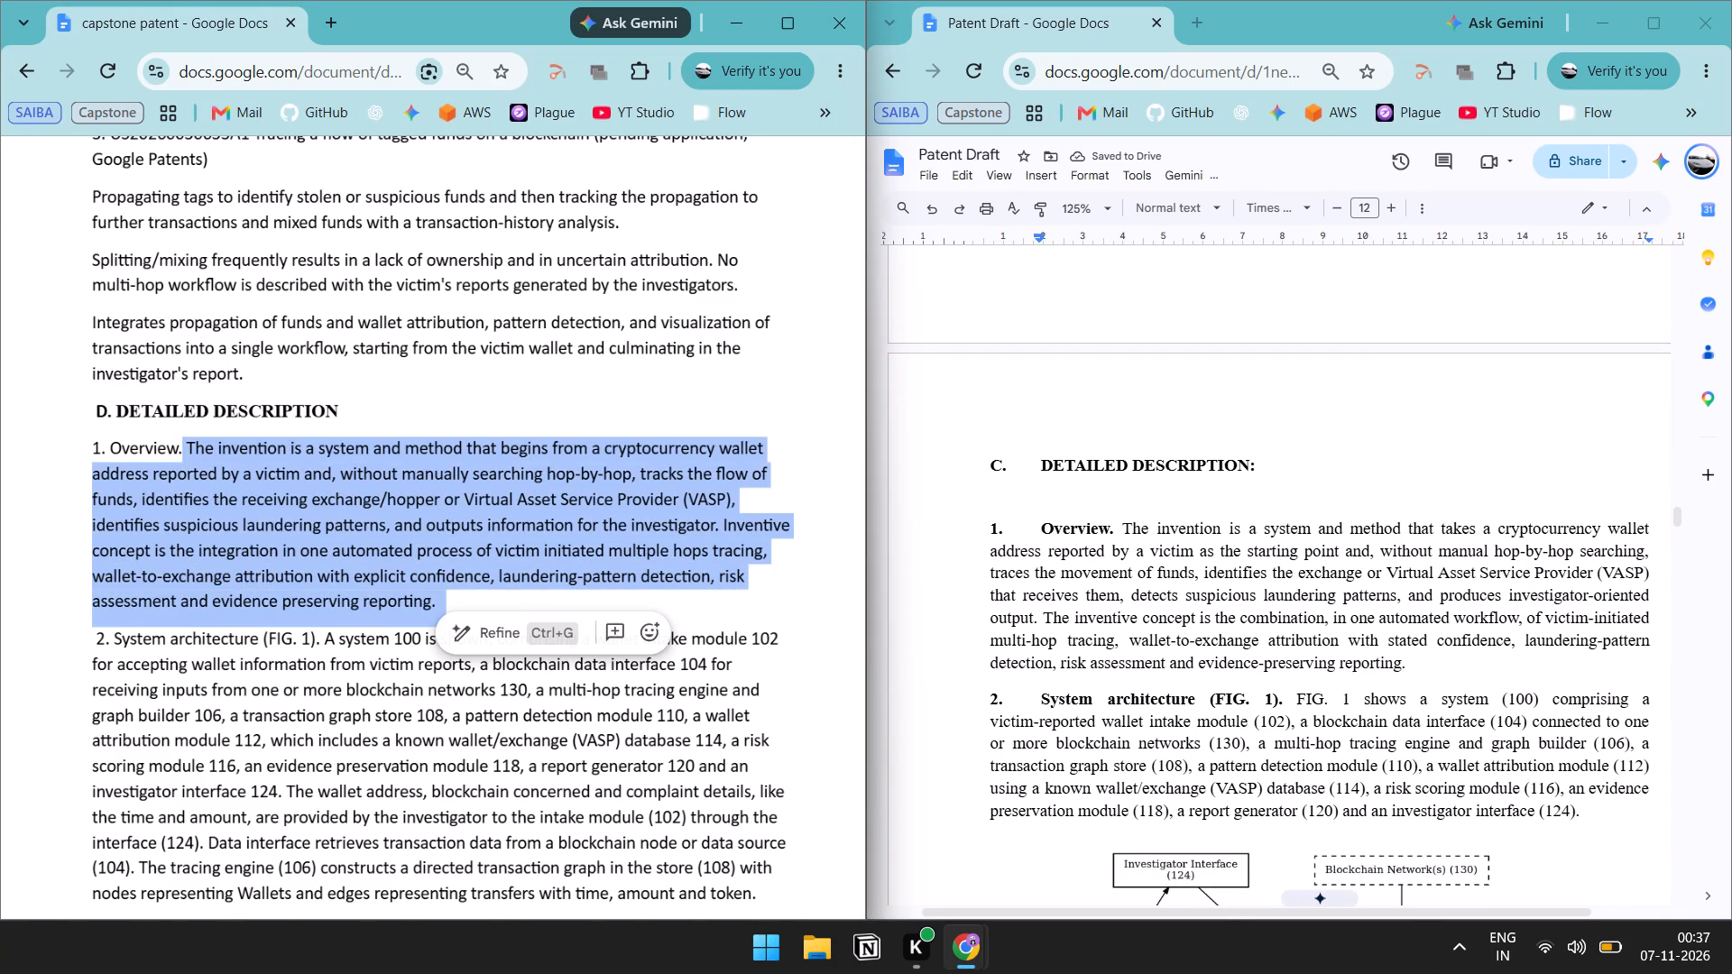
drag(1422, 673, 1194, 567)
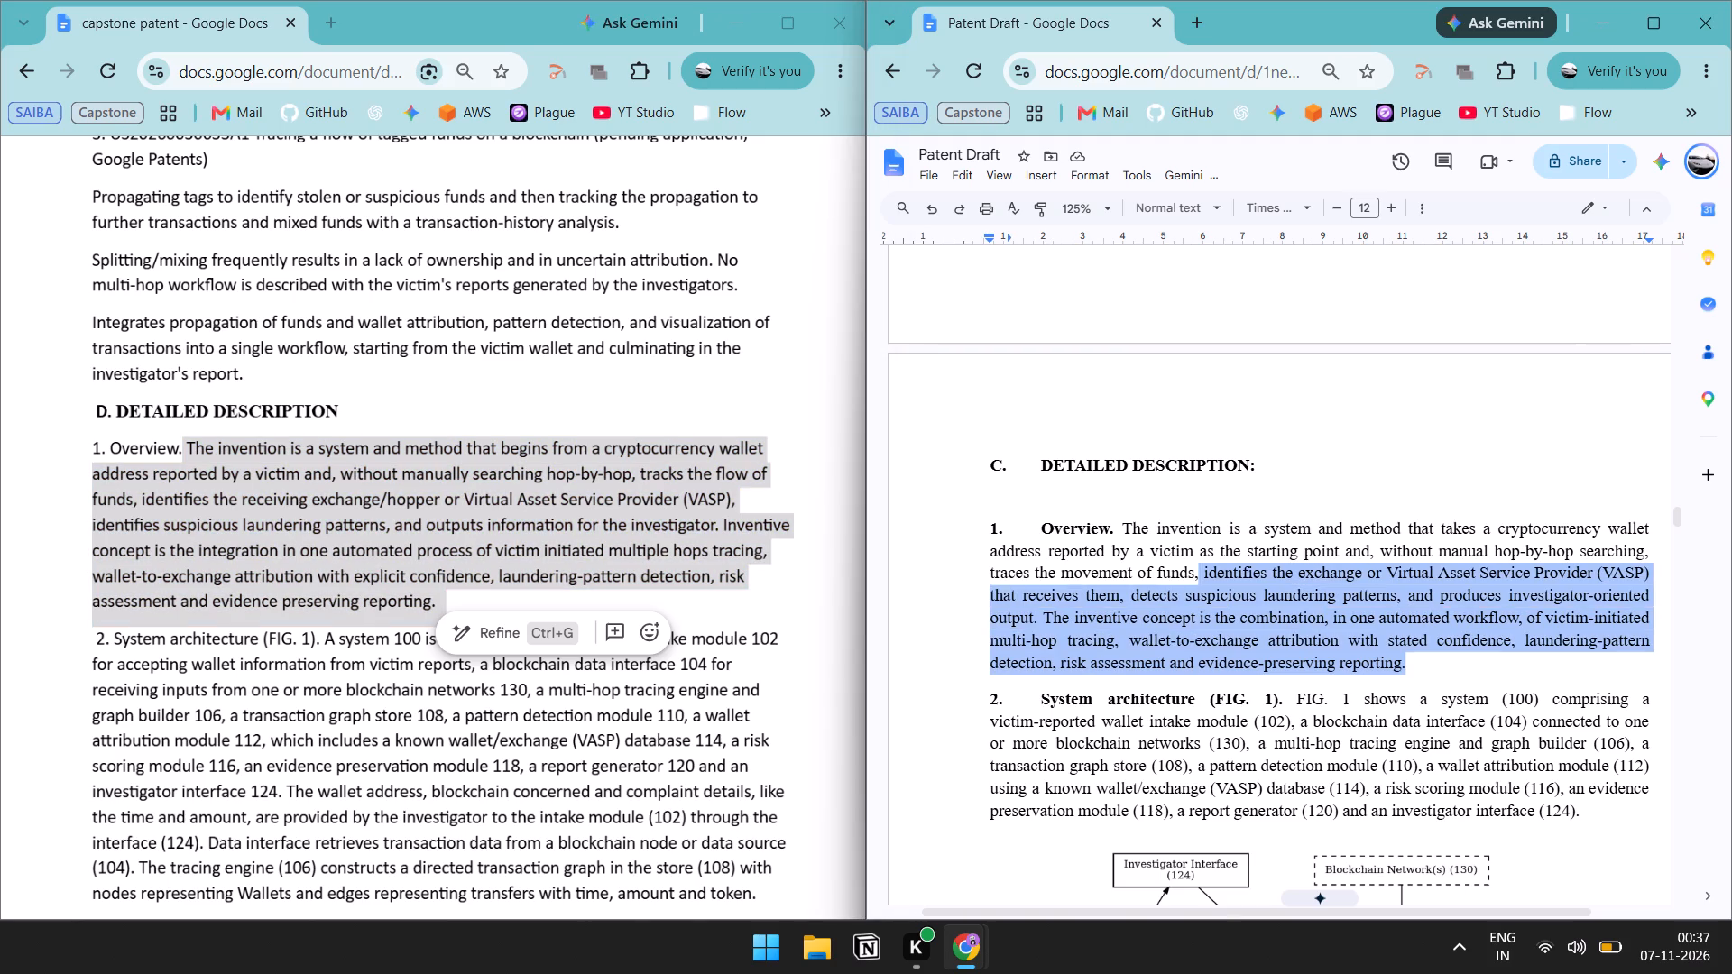
drag(1194, 567, 1124, 527)
key(ctrl+v)
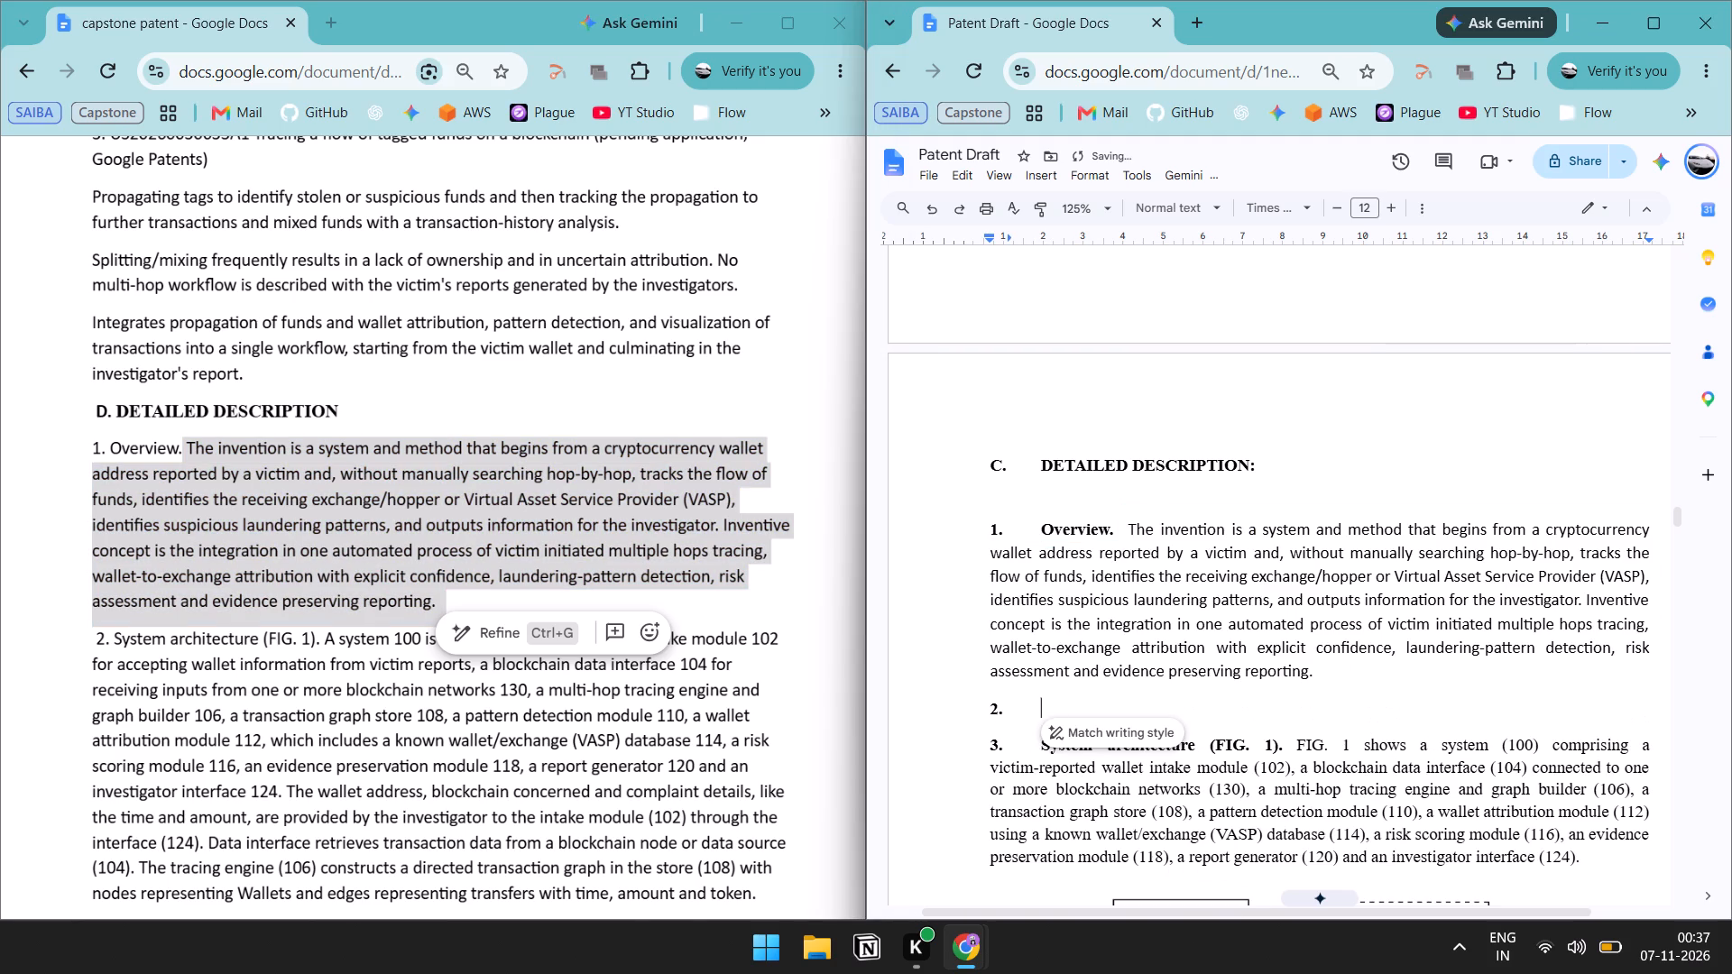
key(BackSpace)
key(BackSpace)
key(BackSpace)
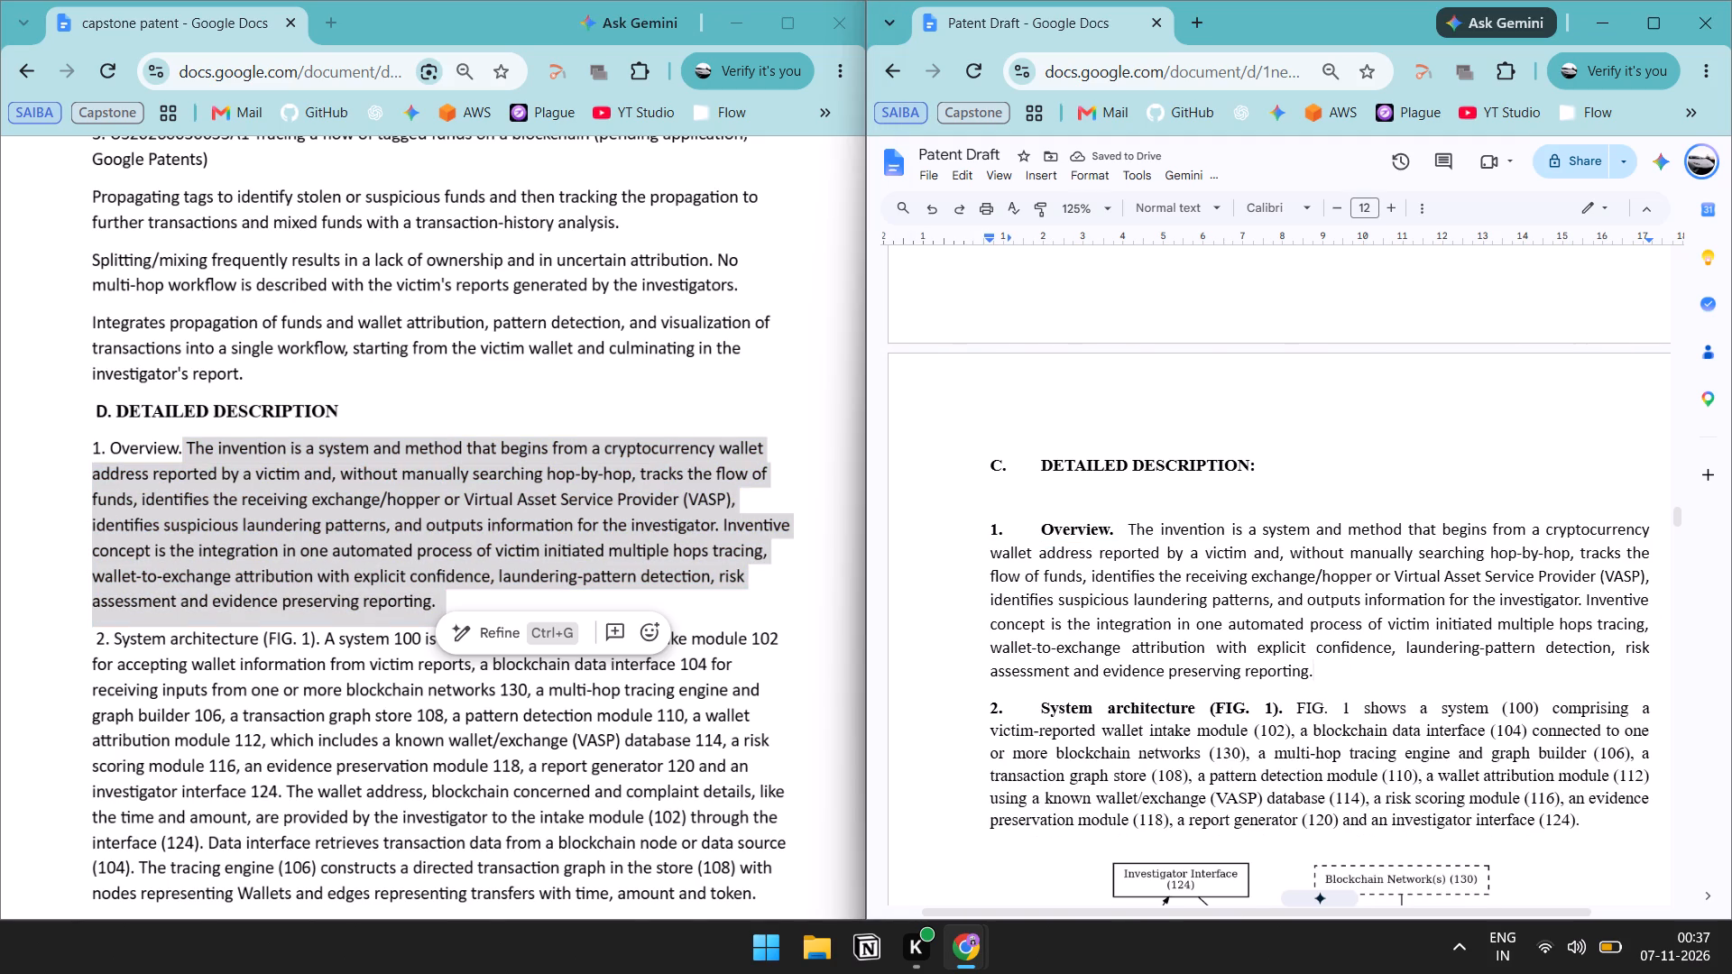
Replace the System architecture (FIG. 1) body above the diagram with the notes' text from "A system 100 is shown" through "investigator interface 124.".
scroll(1114, 534, down, 1)
scroll(266, 660, down, 2)
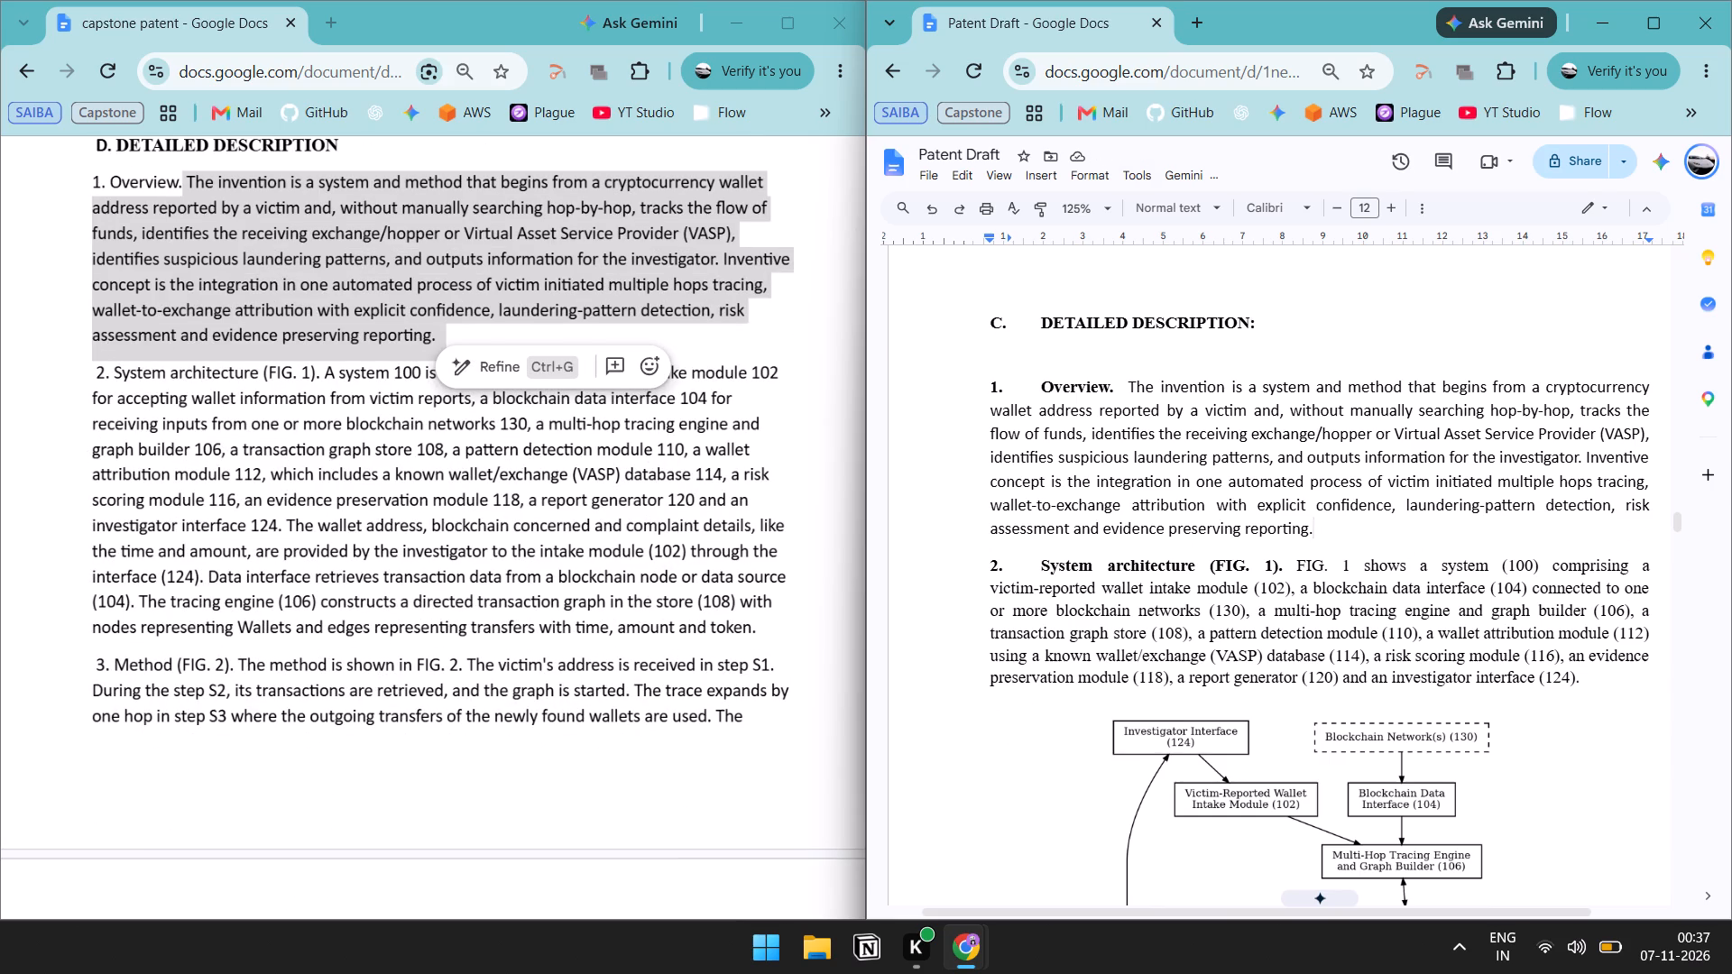
scroll(1074, 568, down, 1)
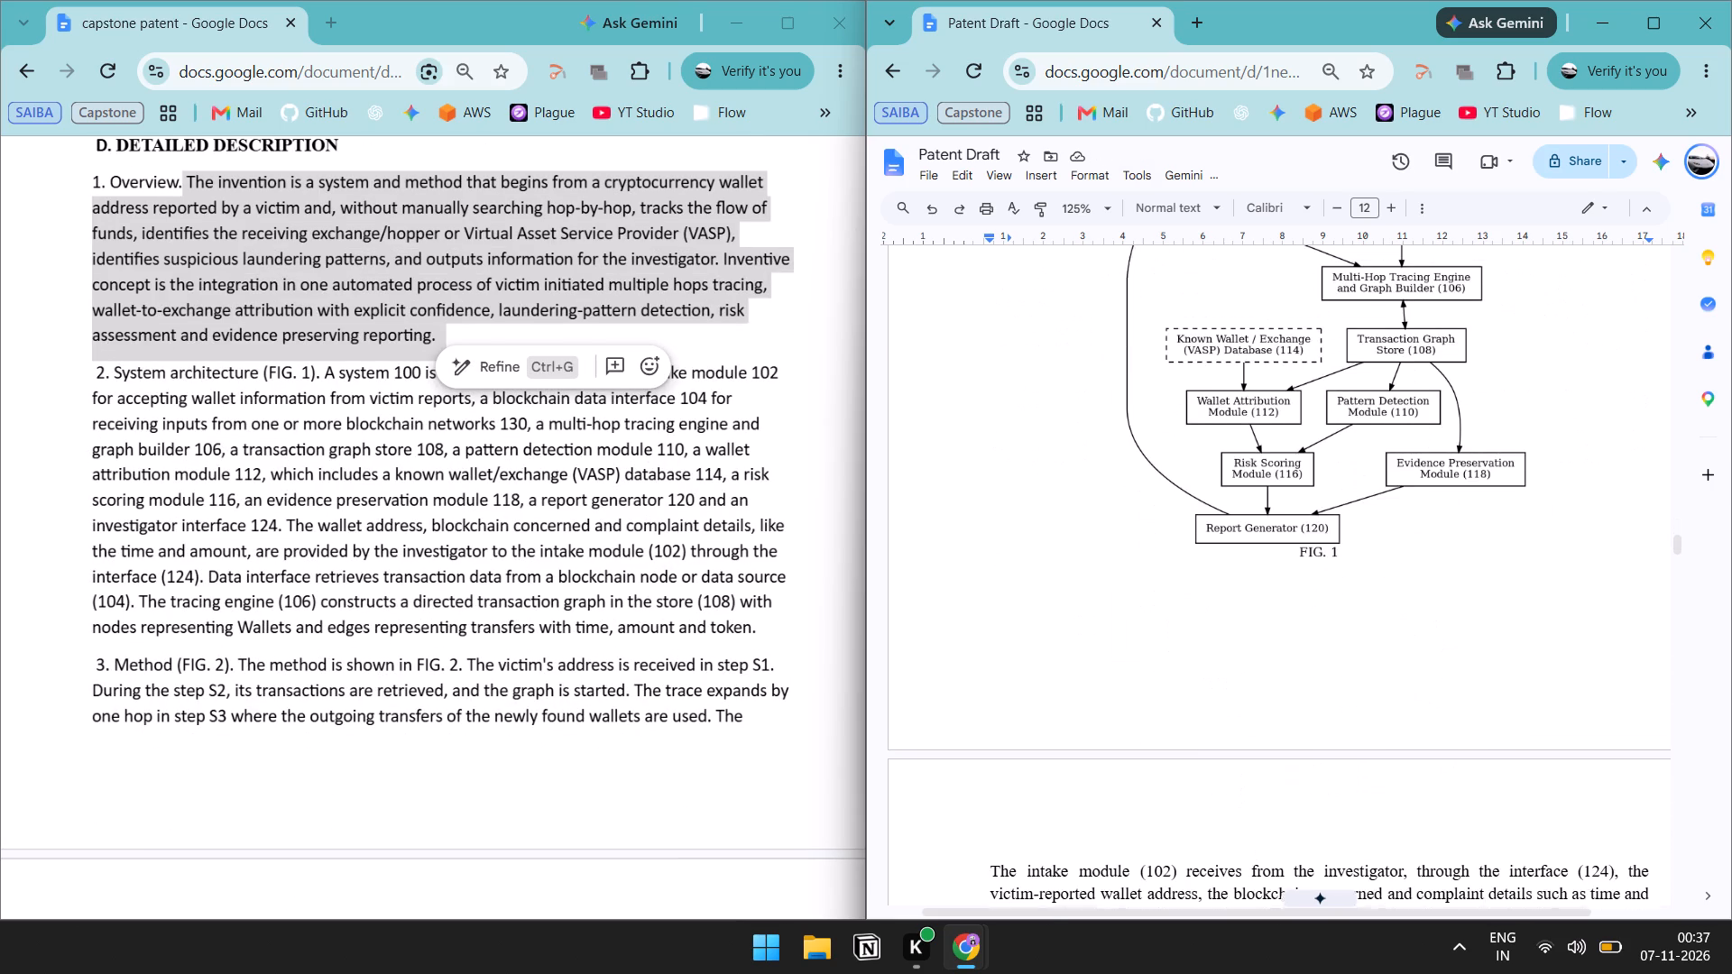
scroll(1074, 568, down, 1)
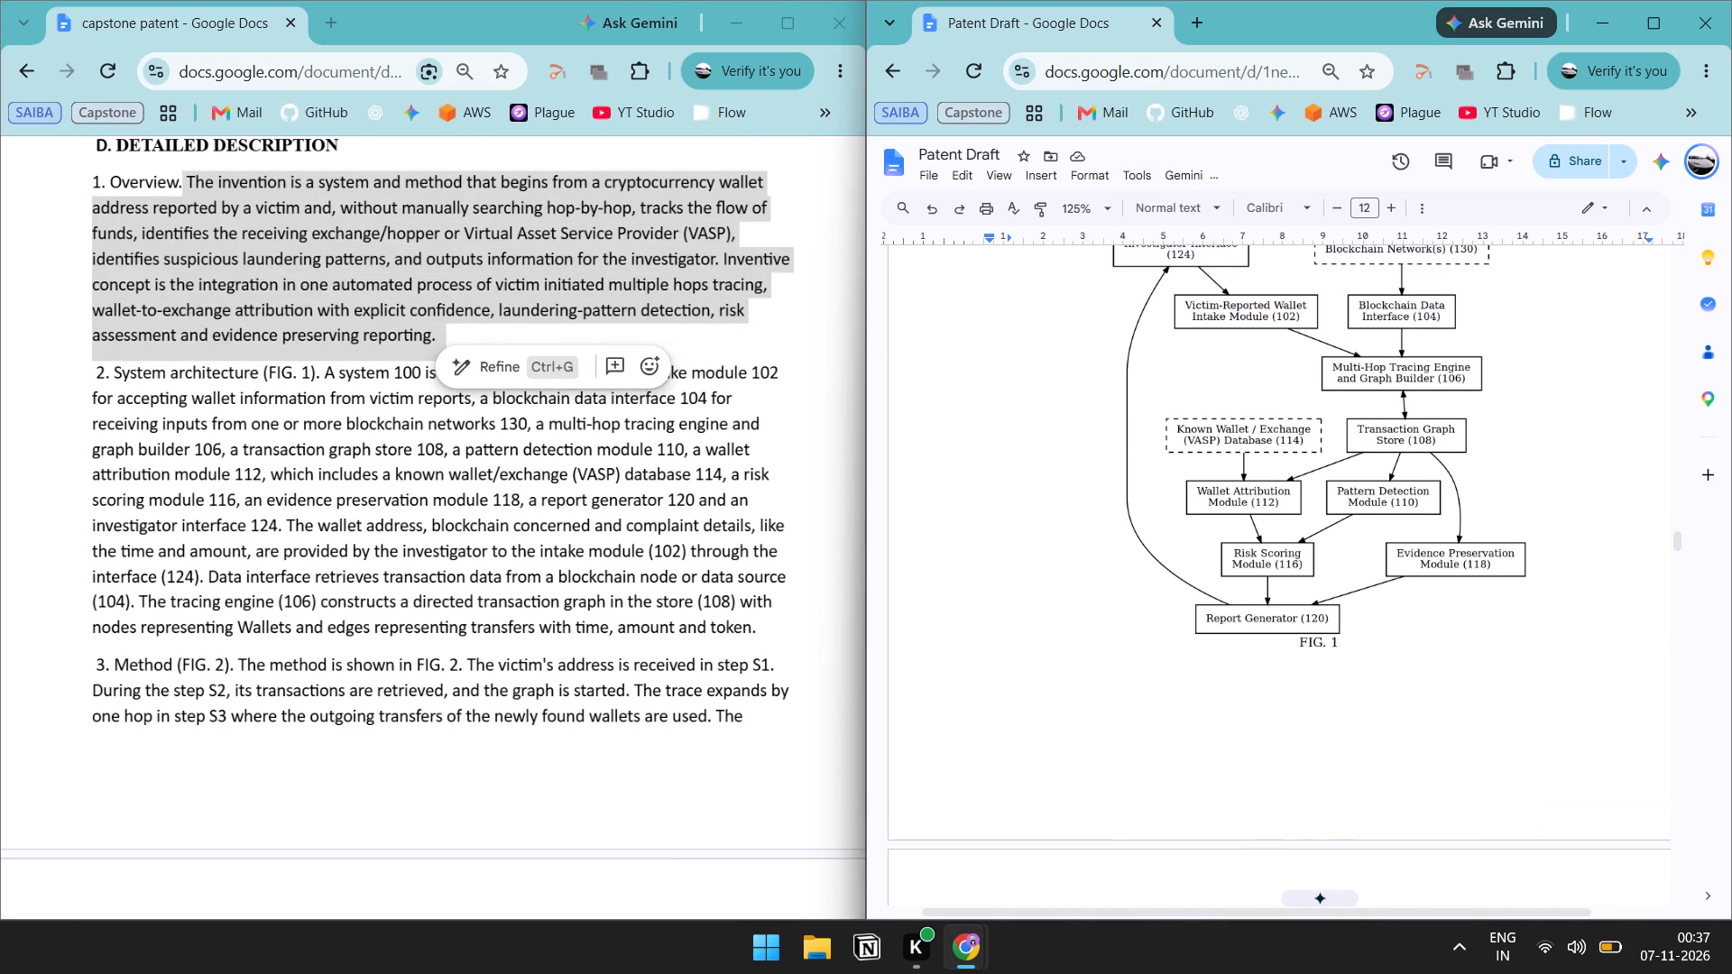
scroll(1074, 568, down, 2)
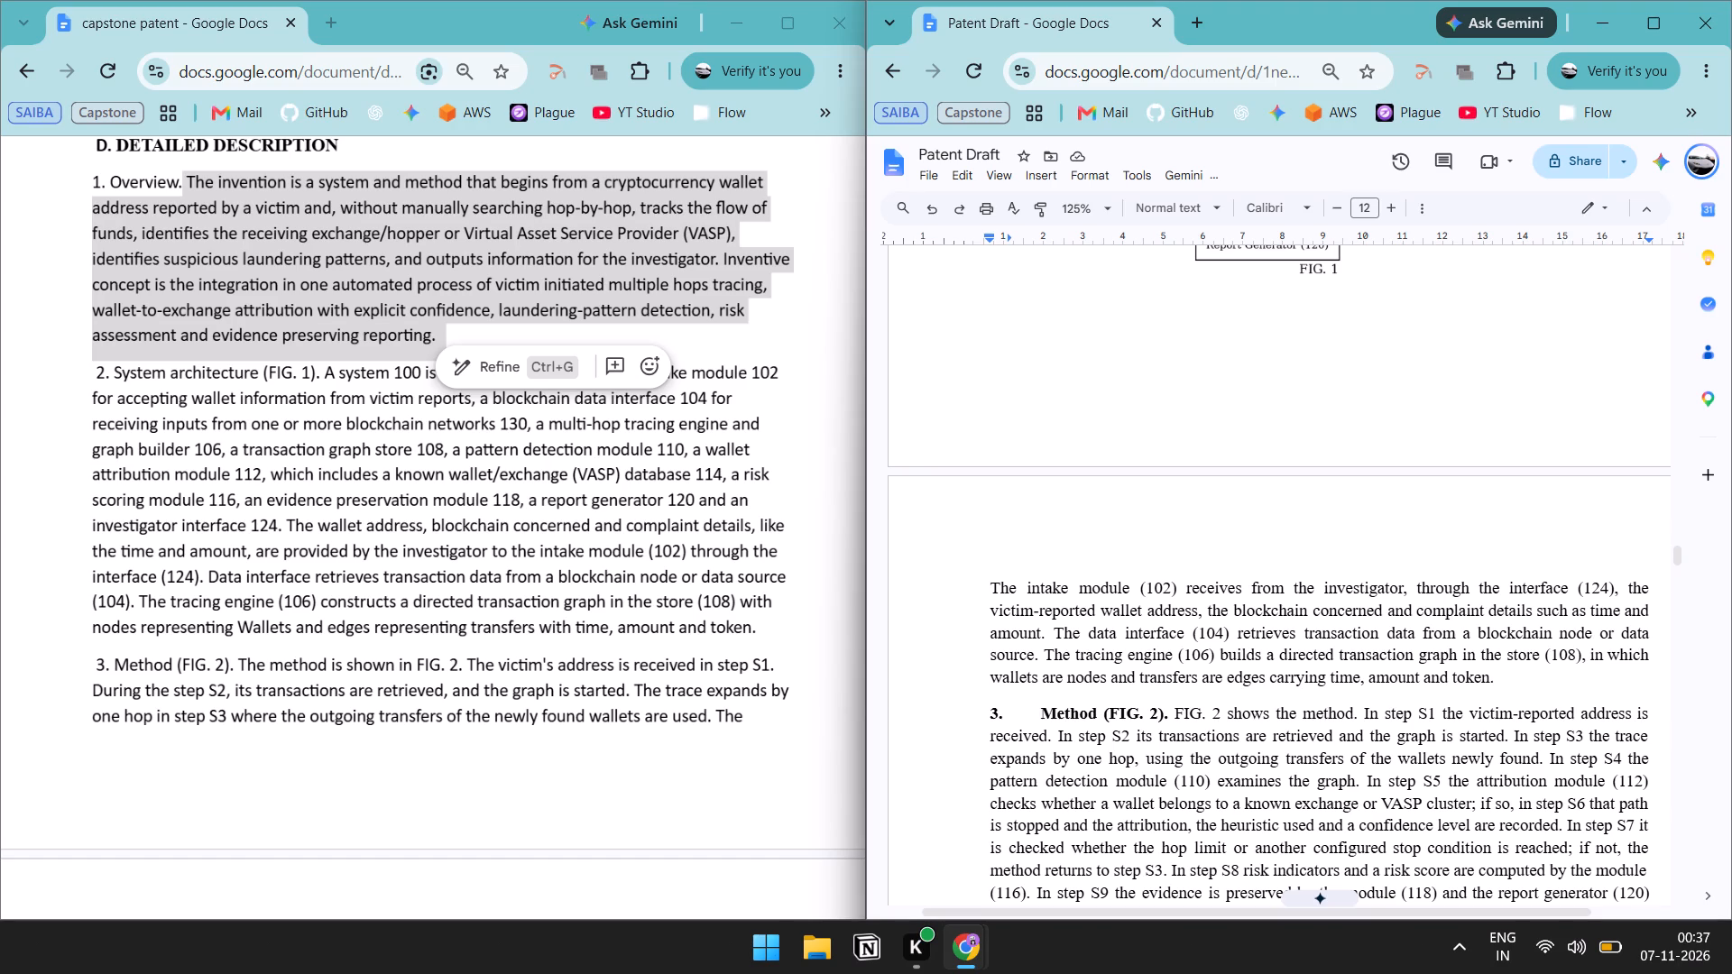
scroll(1168, 483, up, 2)
scroll(1168, 483, down, 1)
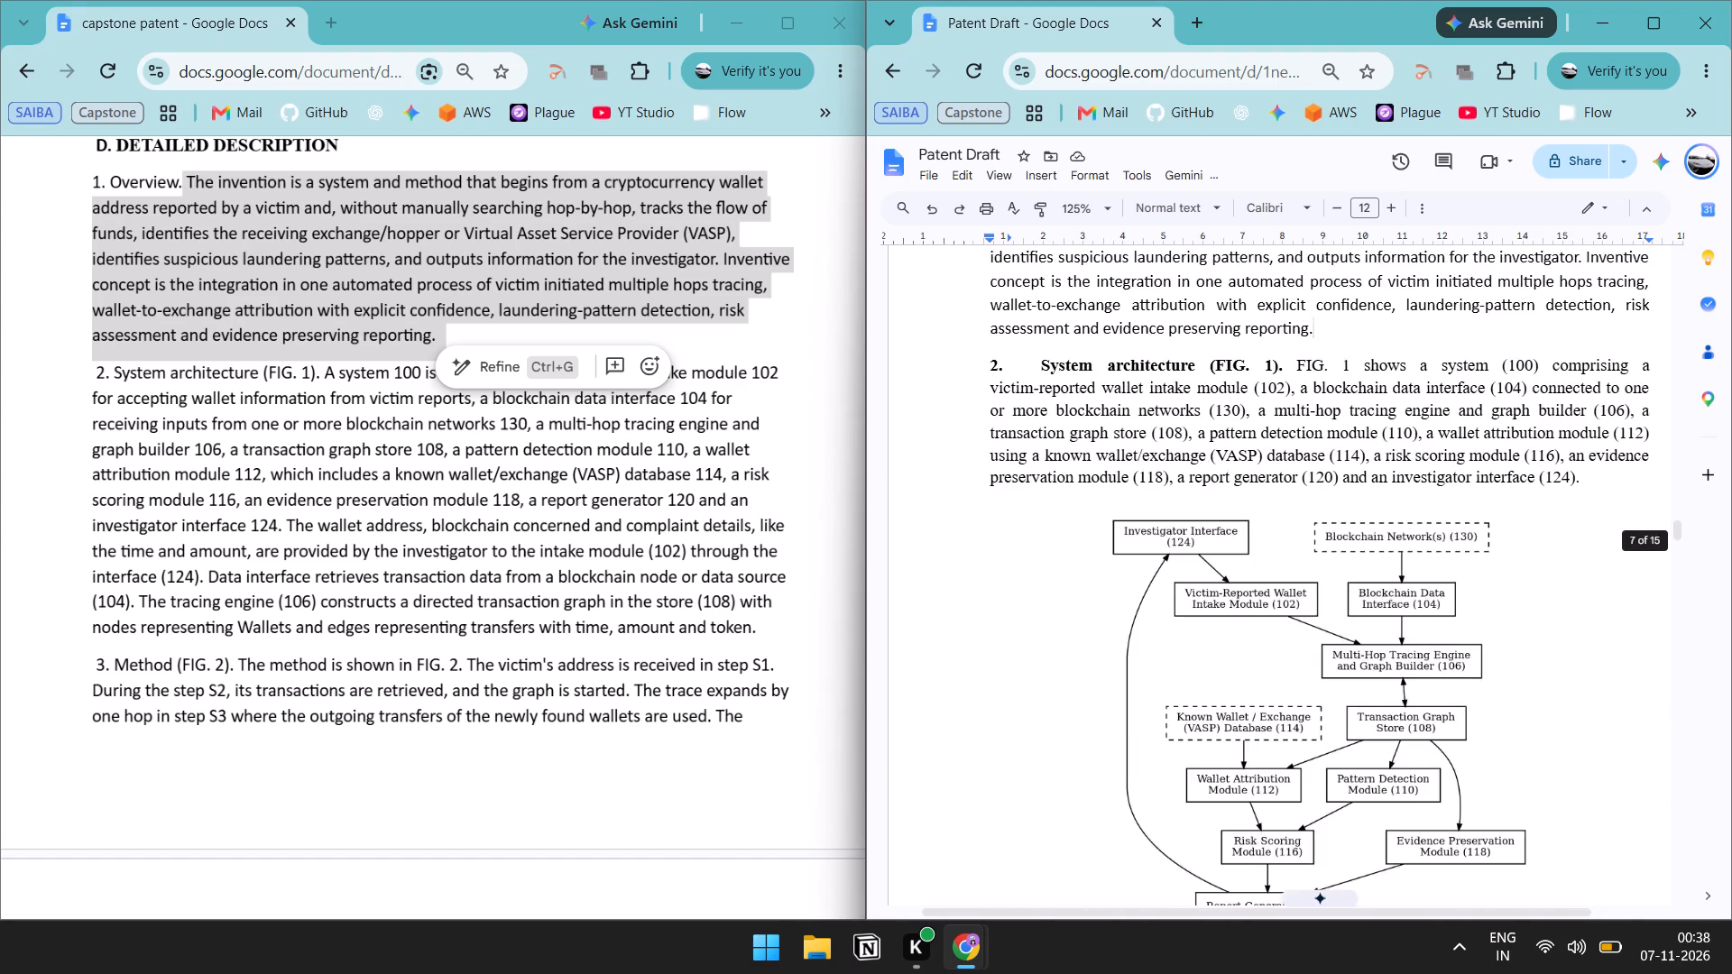
scroll(1168, 483, down, 1)
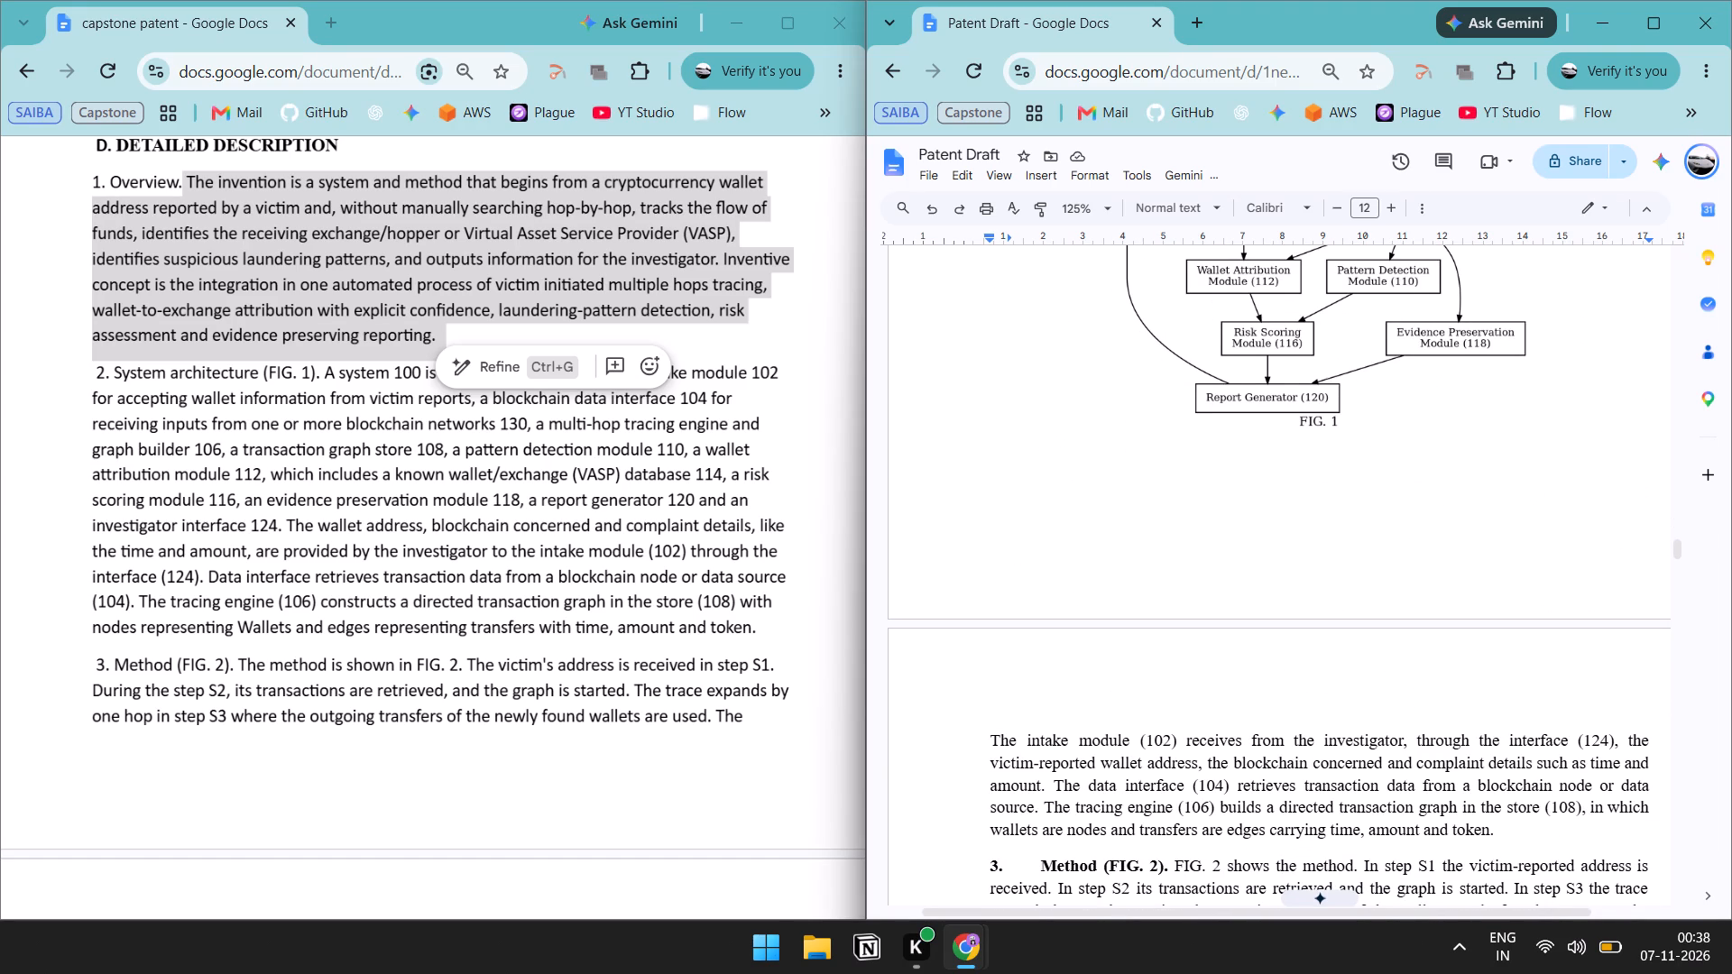
click(285, 522)
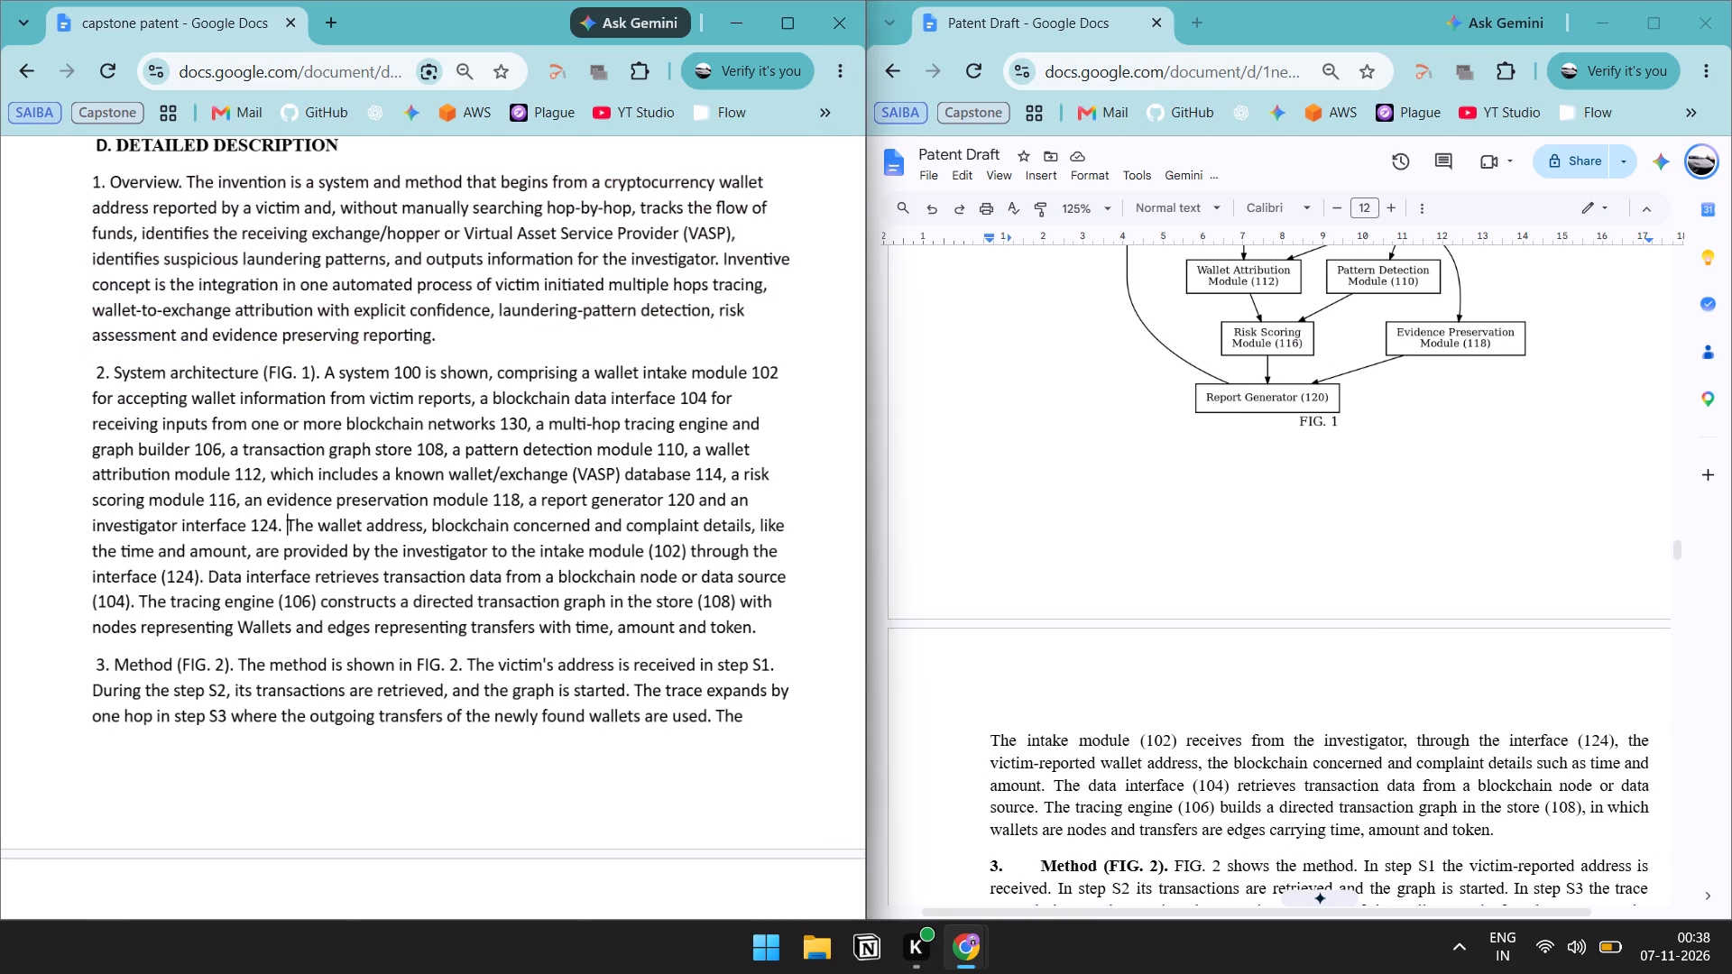
scroll(1156, 637, up, 6)
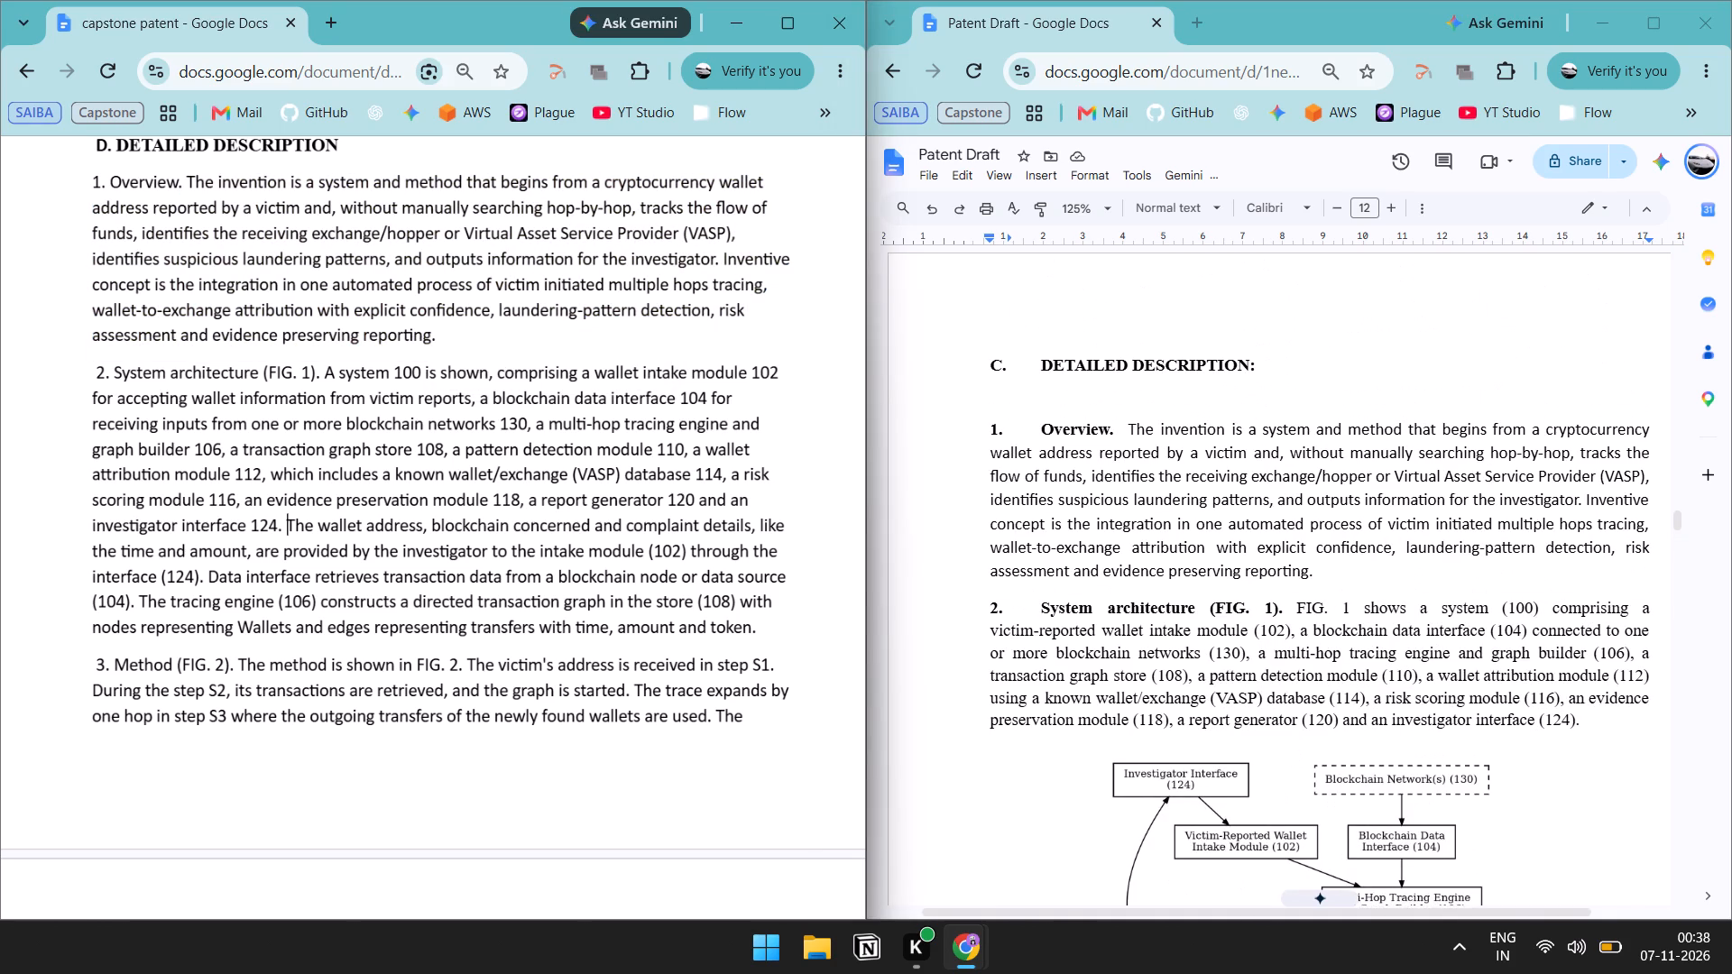
drag(283, 522, 377, 379)
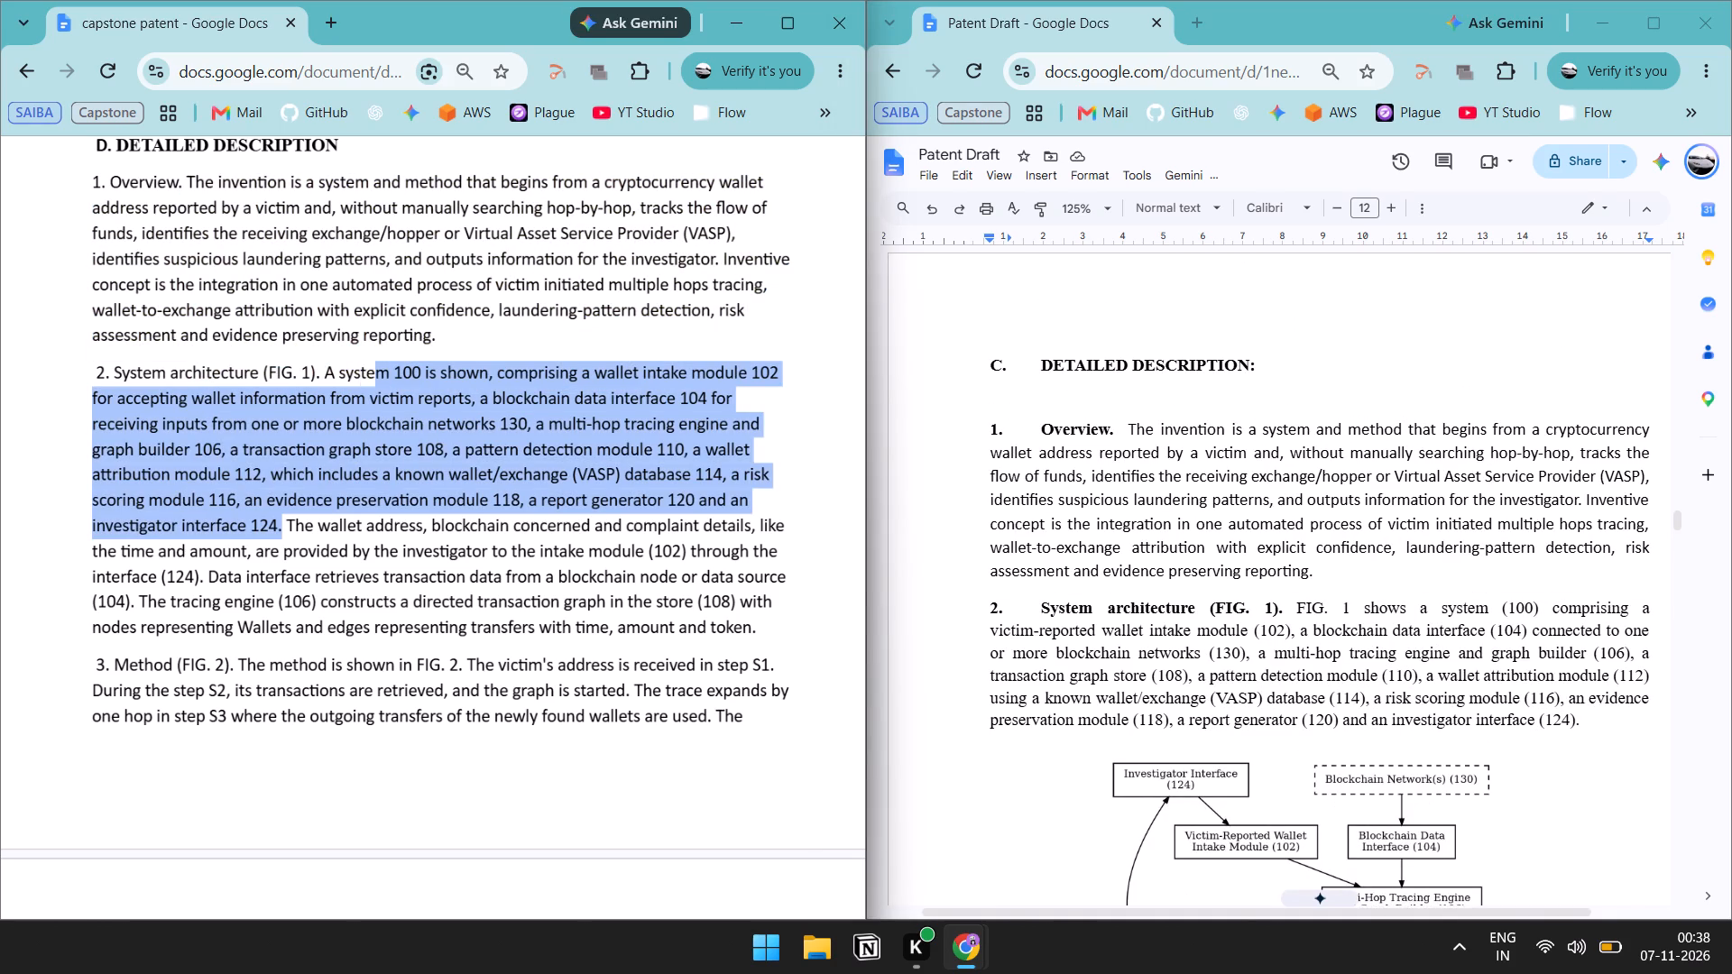
drag(377, 379, 327, 367)
key(ctrl+c)
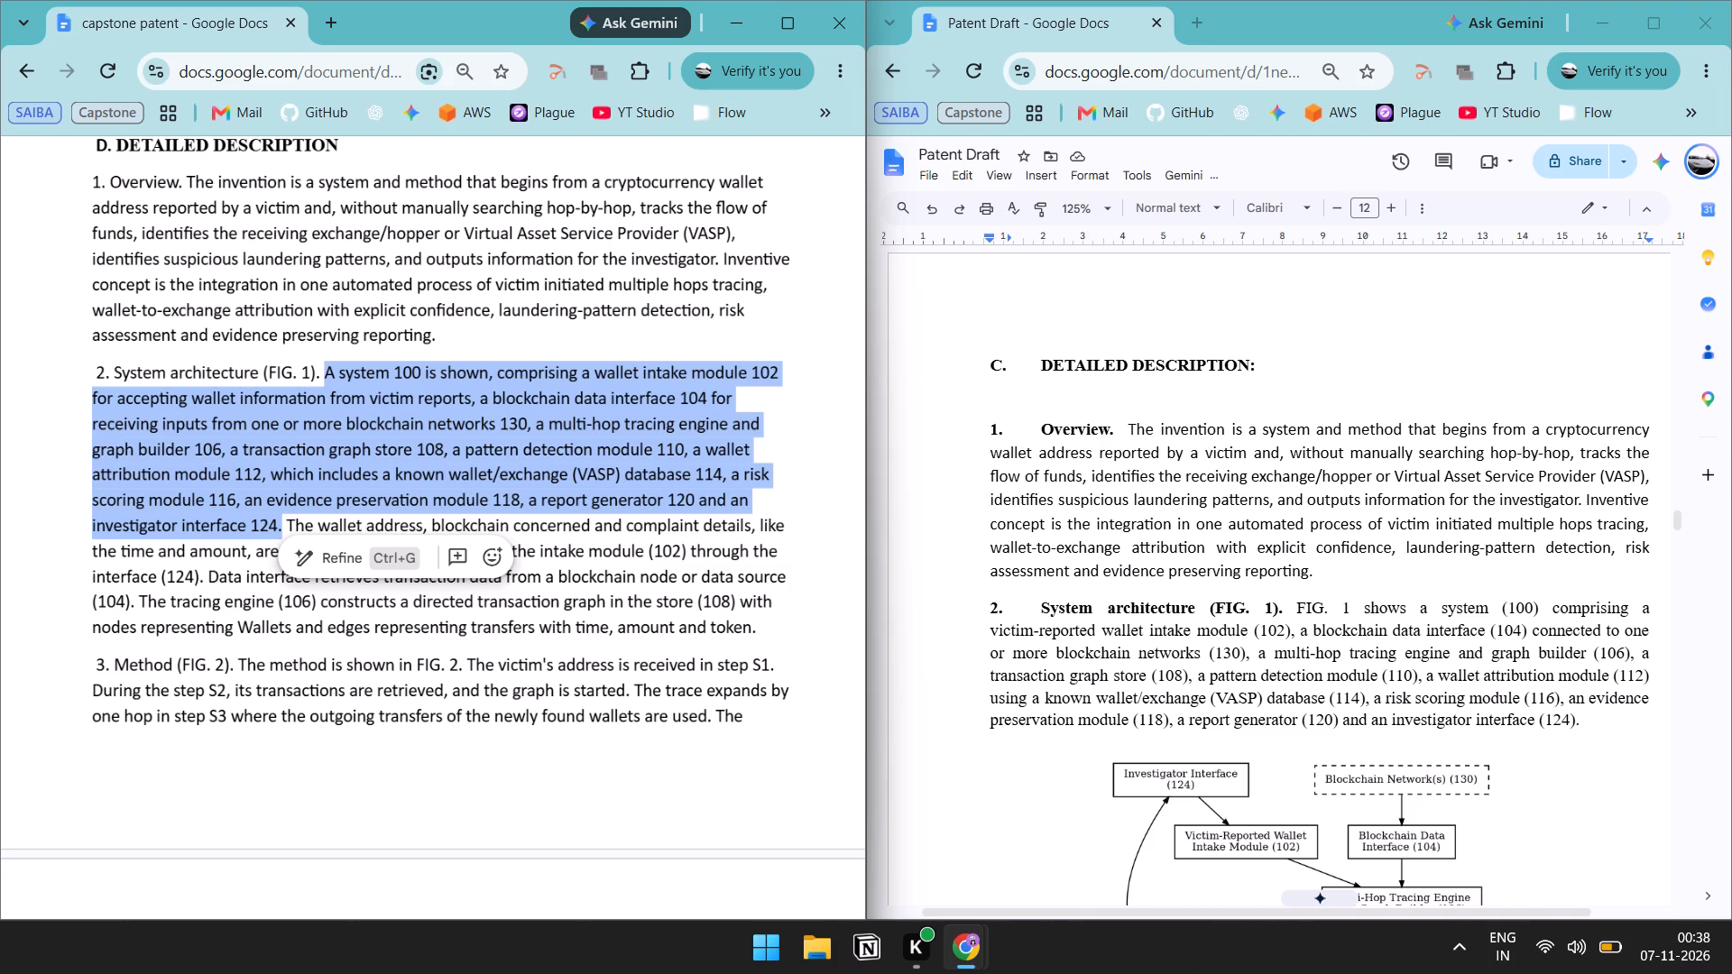
drag(1296, 611, 1598, 717)
key(ctrl+v)
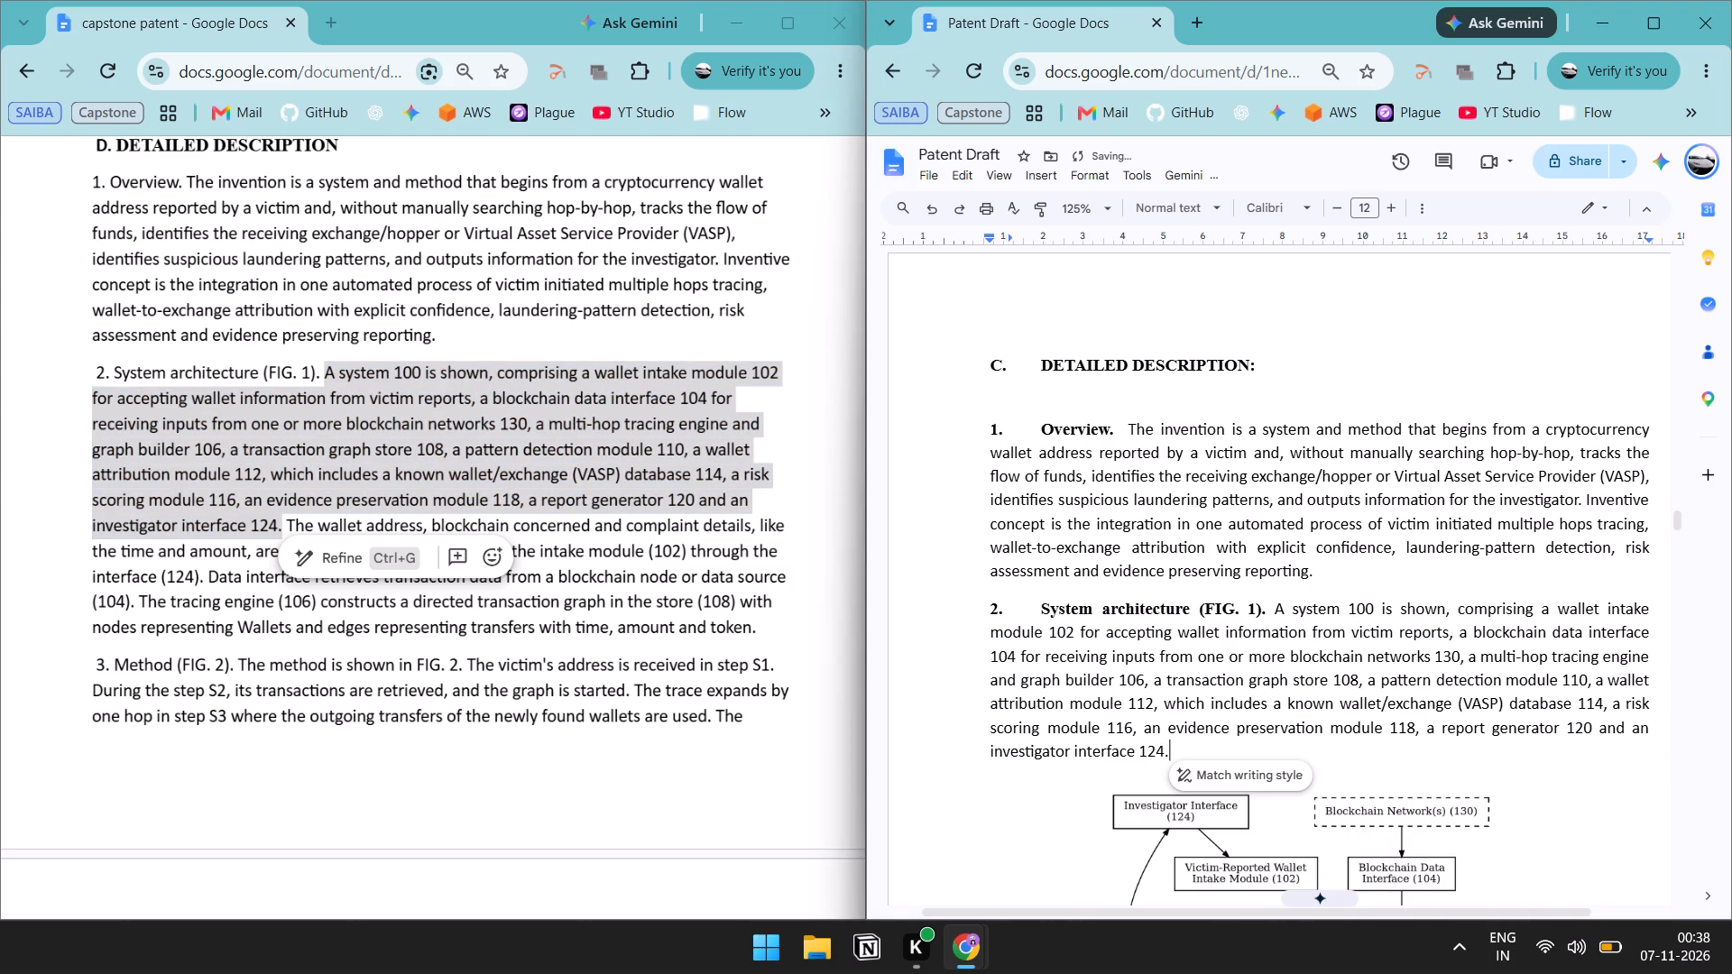
Replace the intake module paragraph below FIG. 1 with the notes' passage from "The wallet address" through "time, amount and token.".
drag(285, 528, 345, 547)
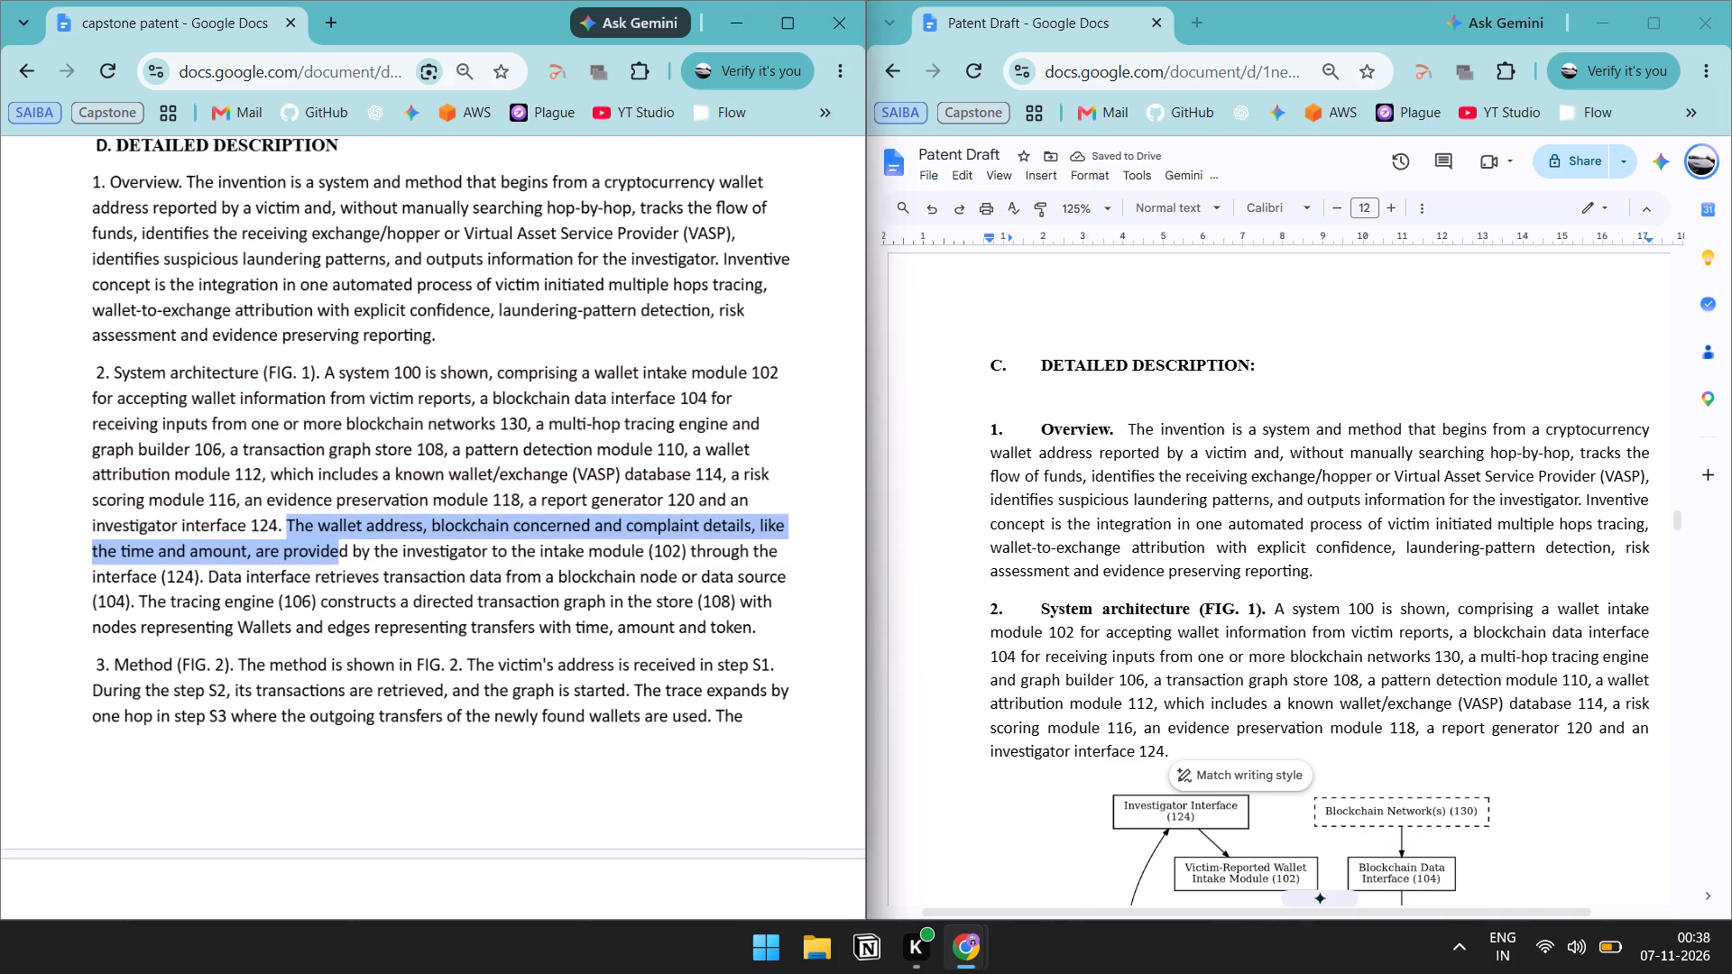
drag(345, 547, 769, 623)
key(ctrl+c)
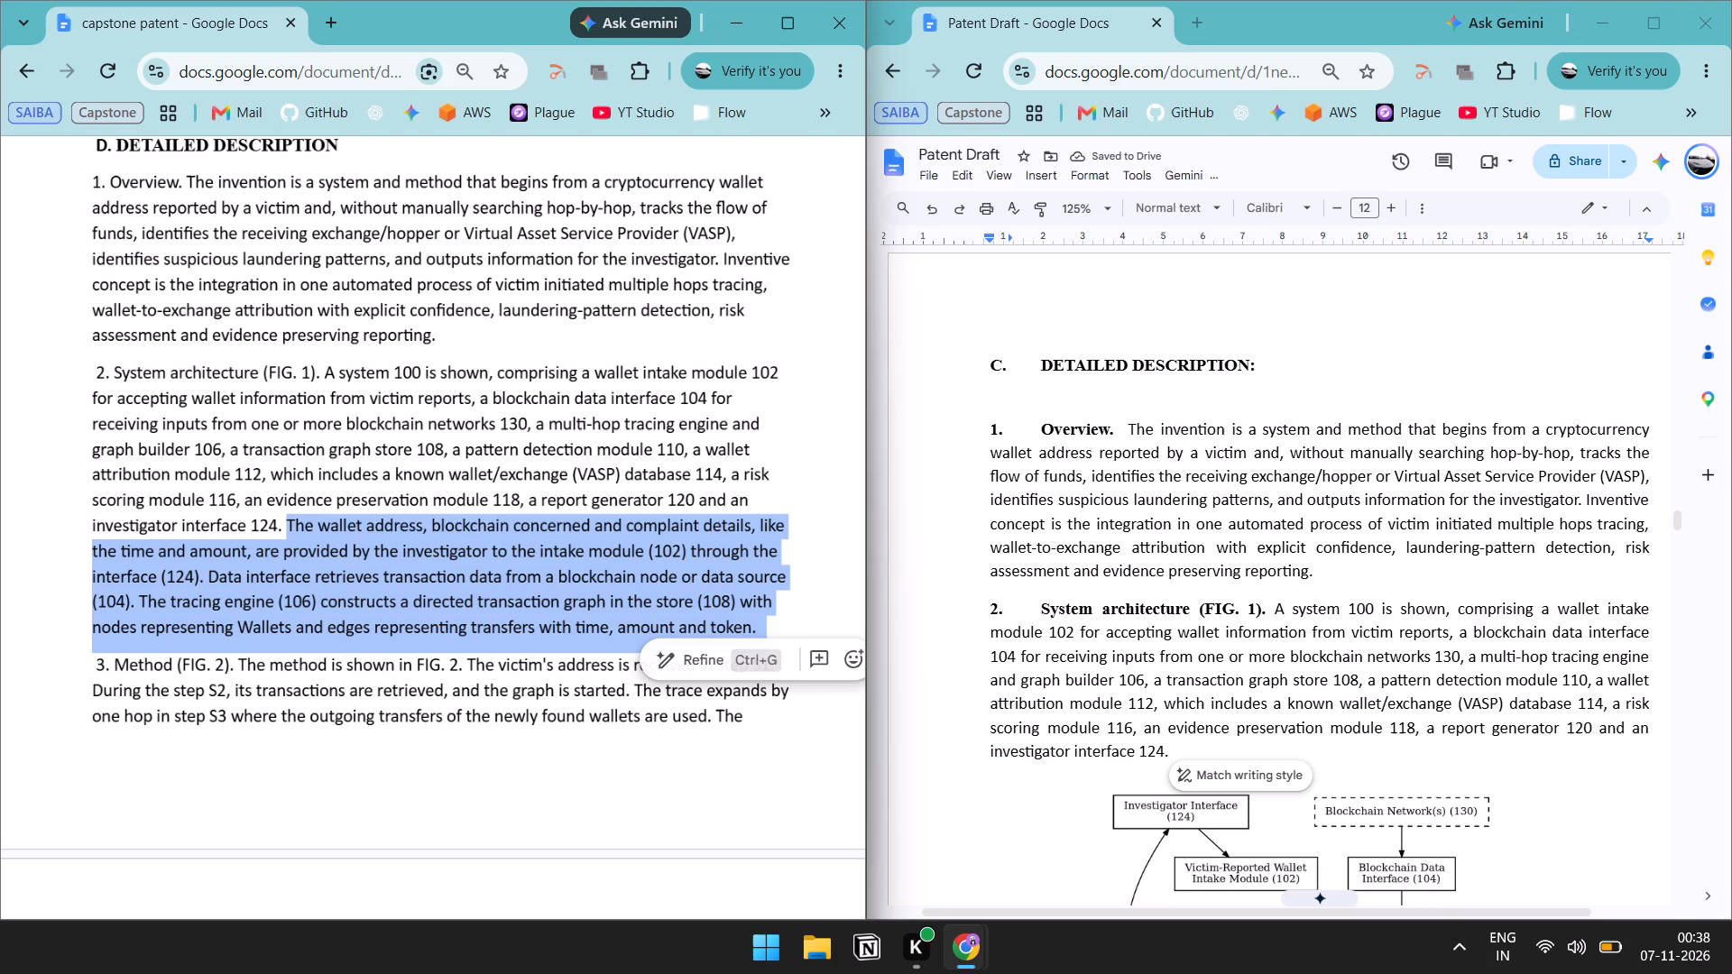
scroll(1467, 695, down, 6)
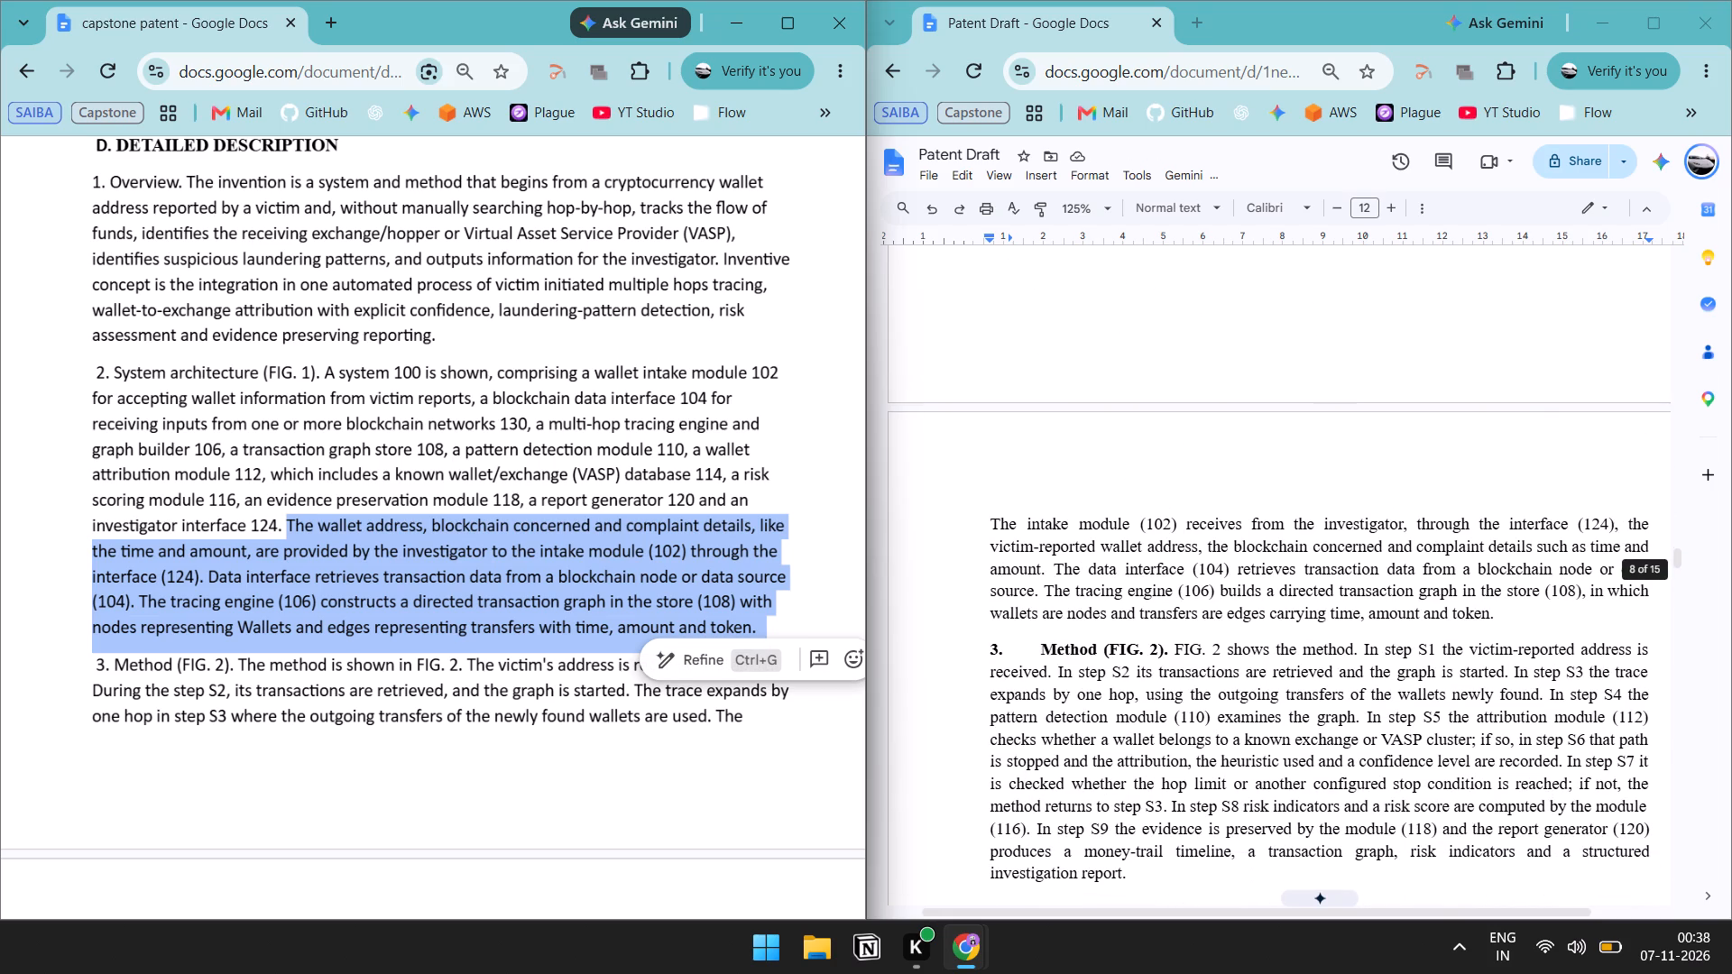
triple_click(1098, 562)
key(ctrl+v)
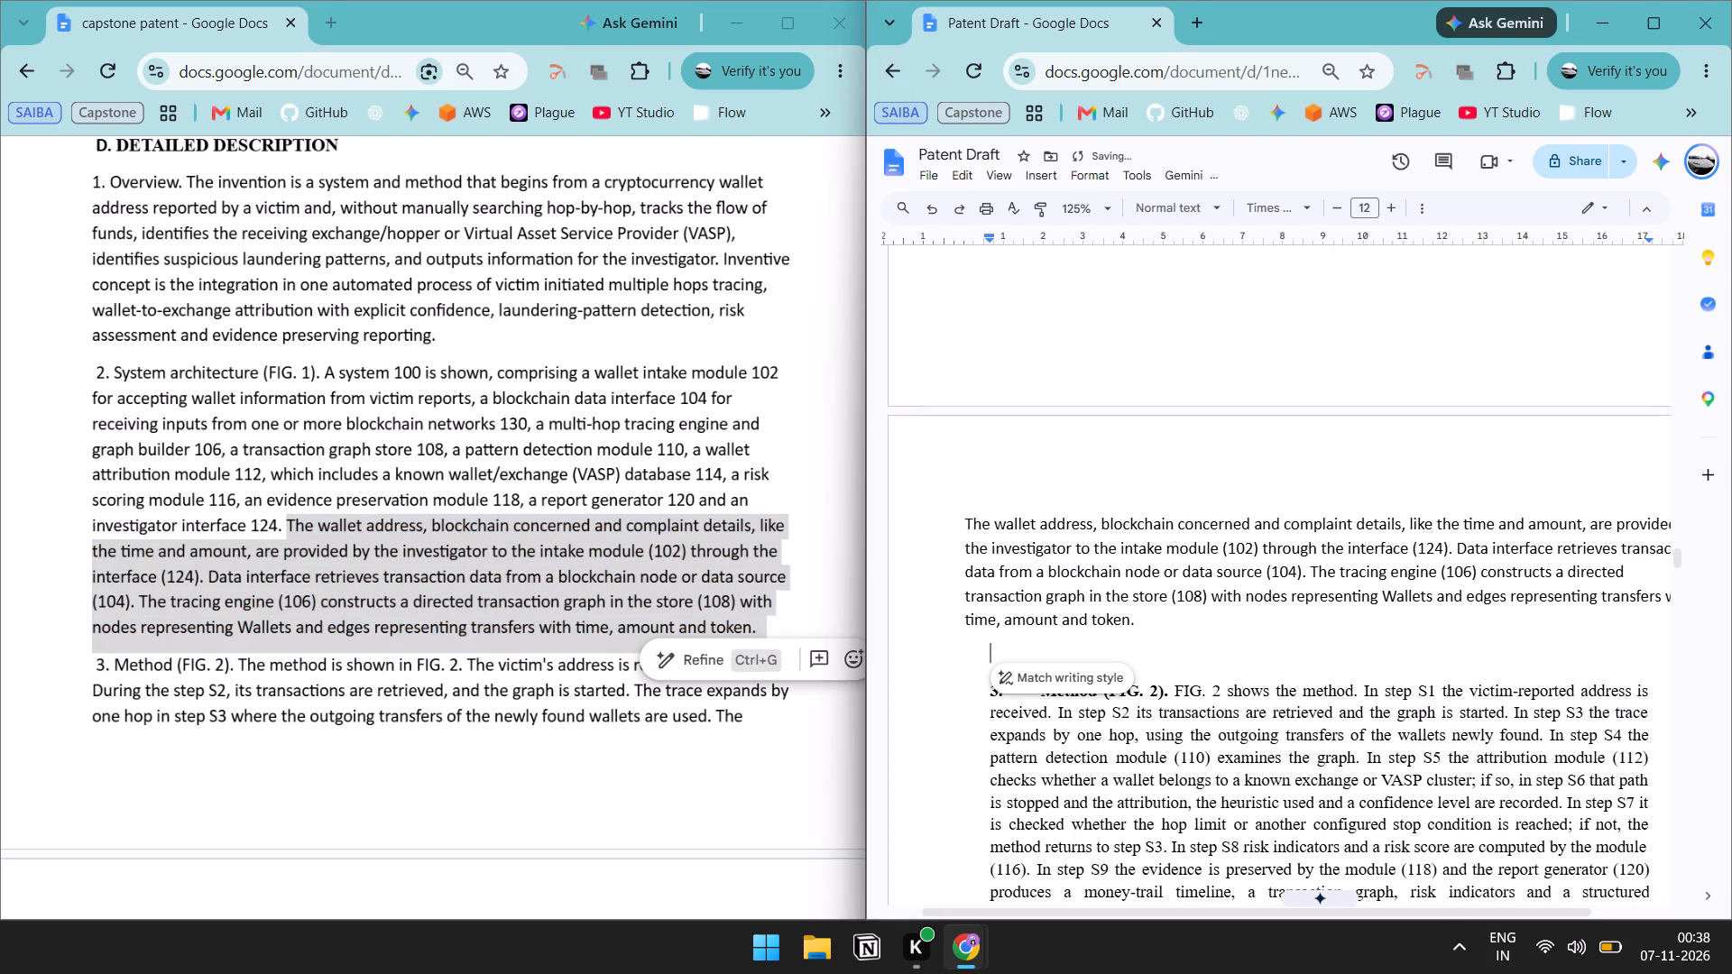
Justify the pasted "The wallet address" paragraph below FIG. 1.
triple_click(1099, 557)
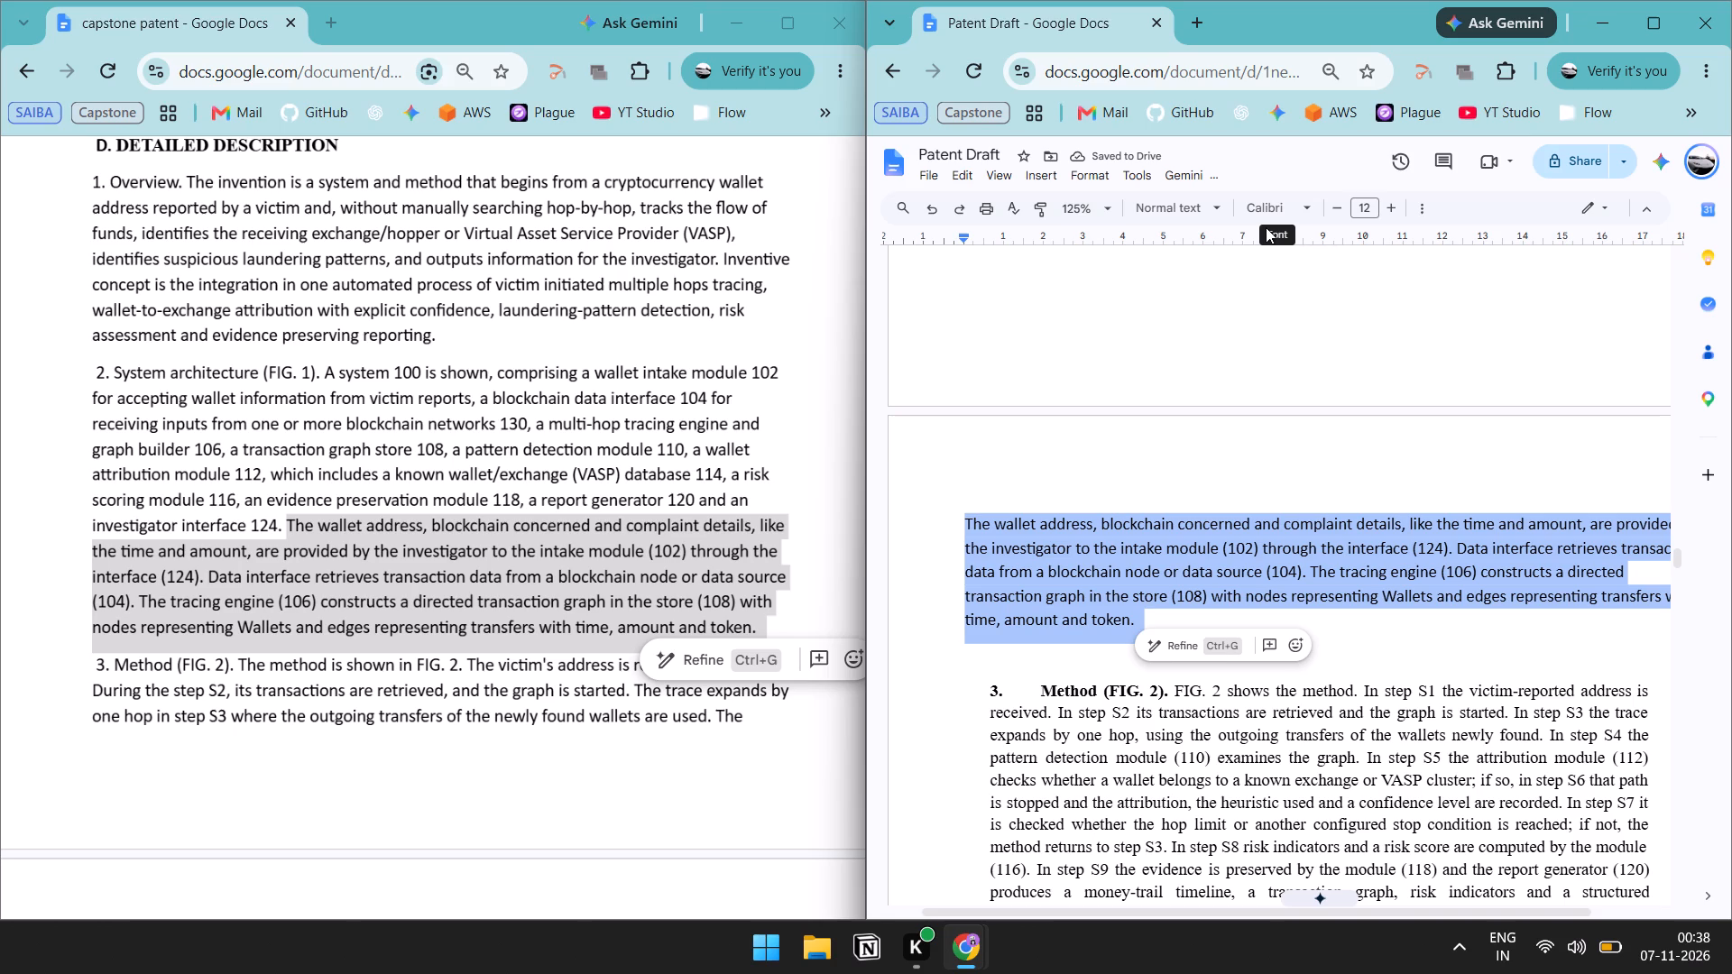
click(1414, 198)
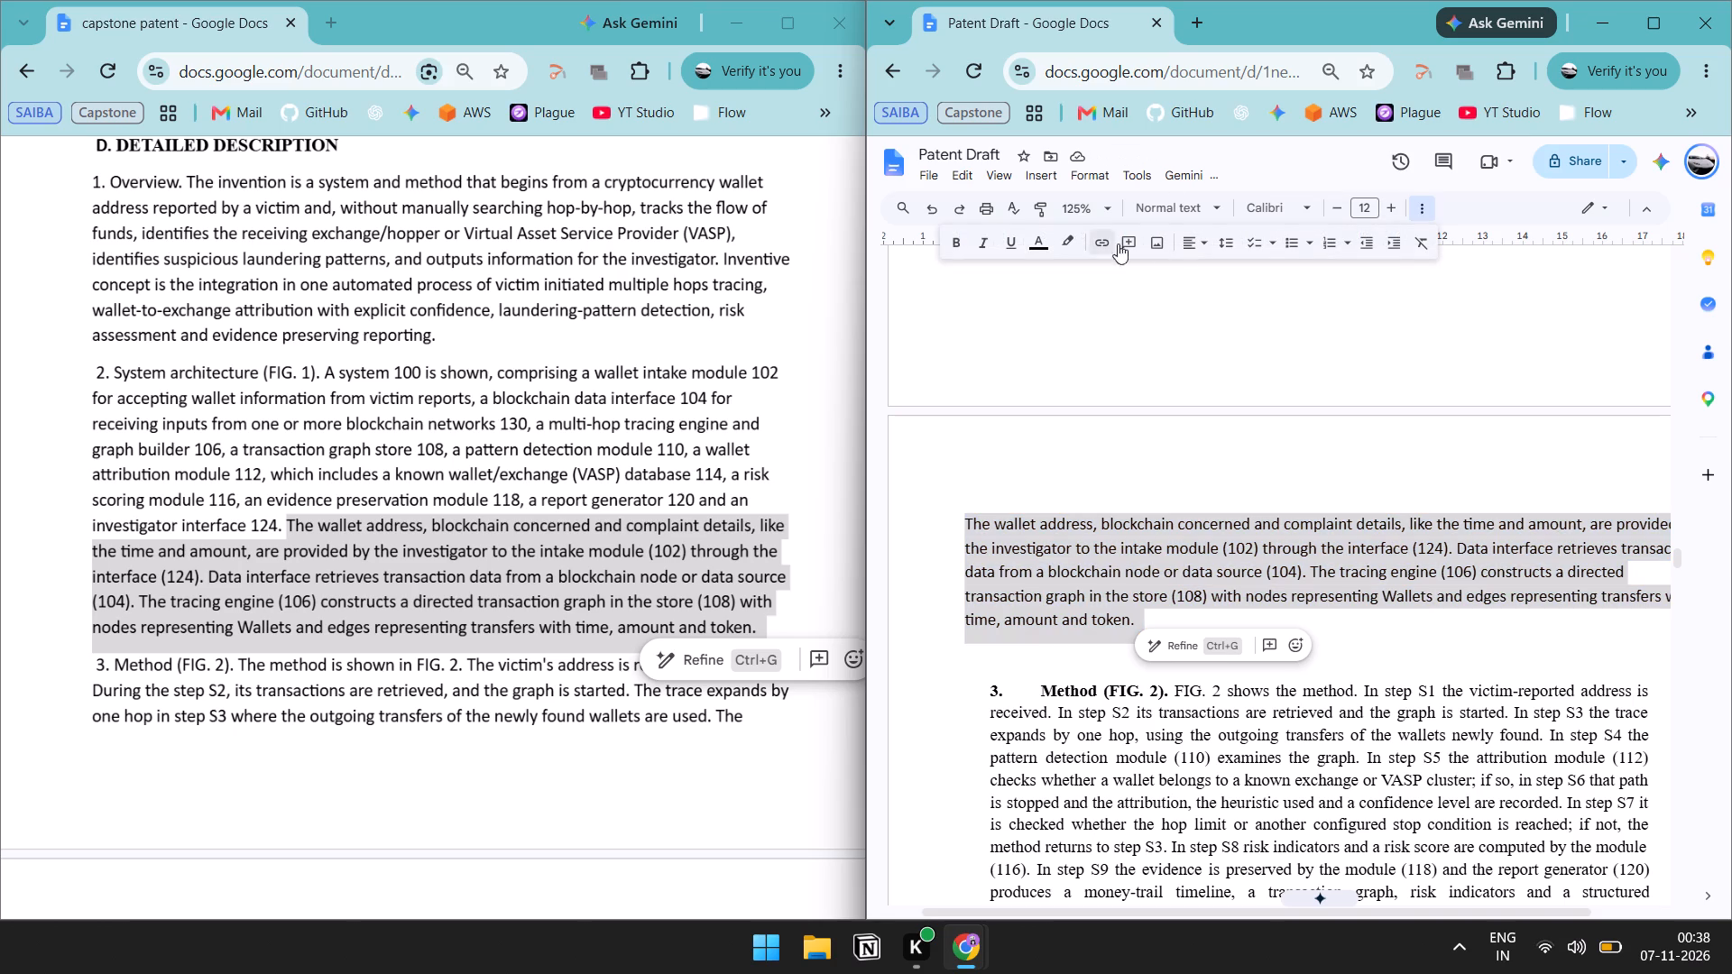
click(1199, 246)
click(1263, 270)
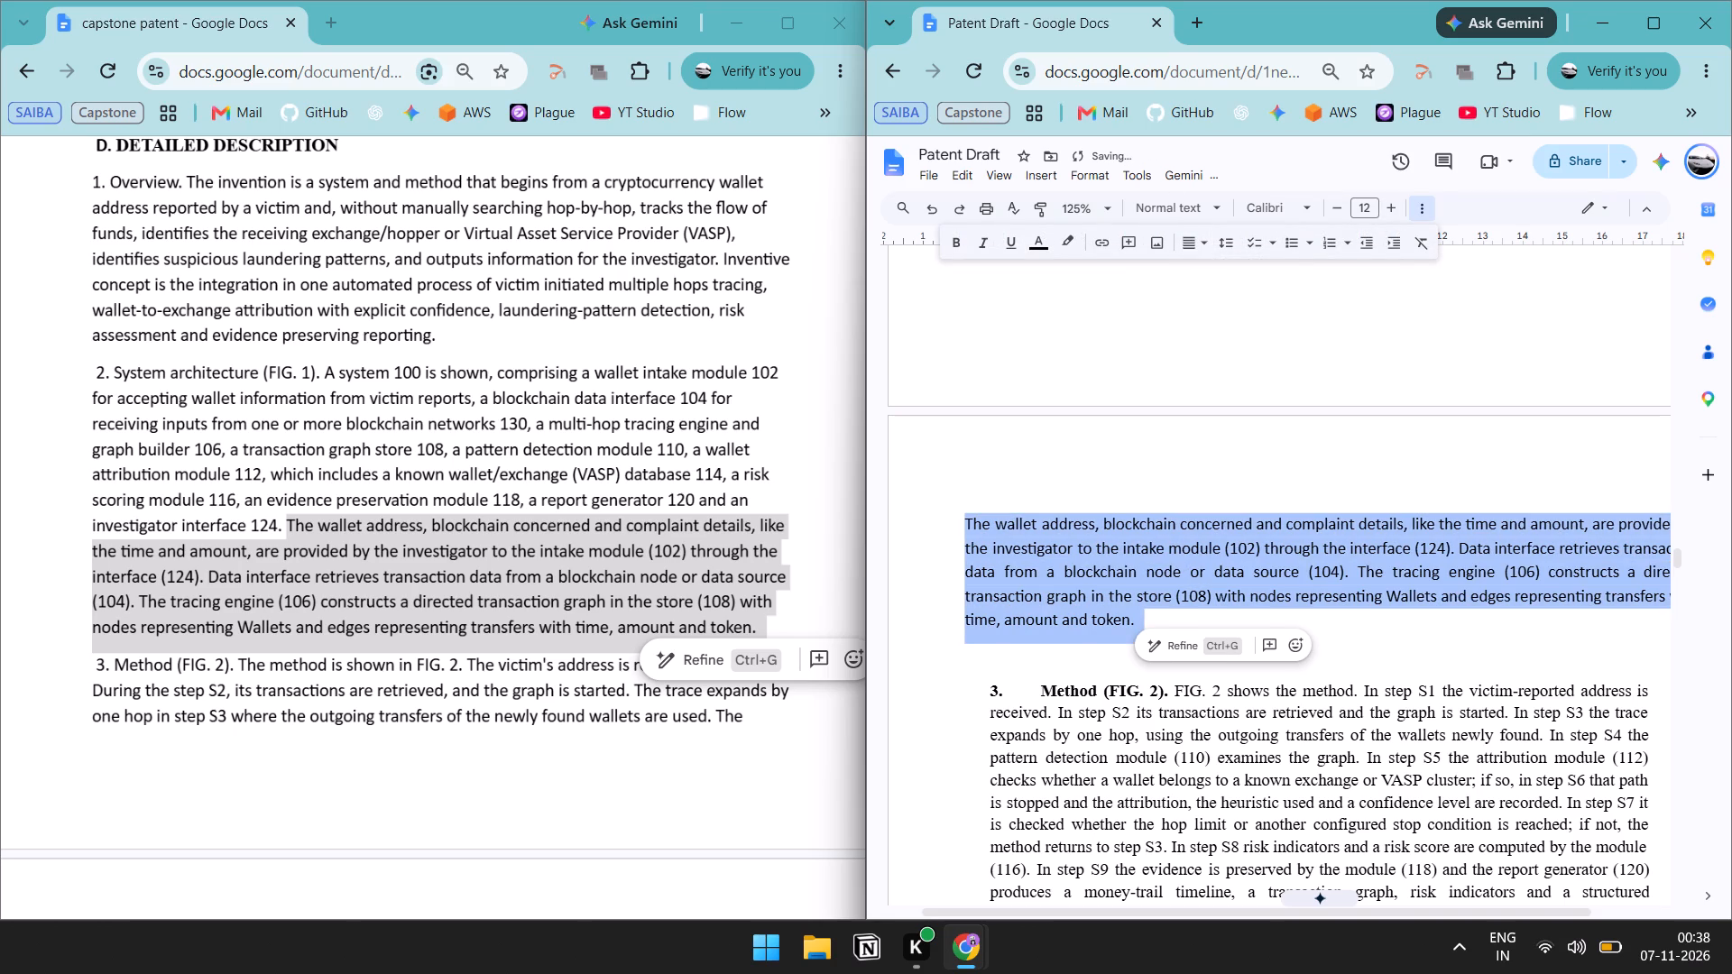
Indent the whole "The wallet address" paragraph by one level and check its alignment on the page.
click(962, 482)
click(965, 523)
key(Tab)
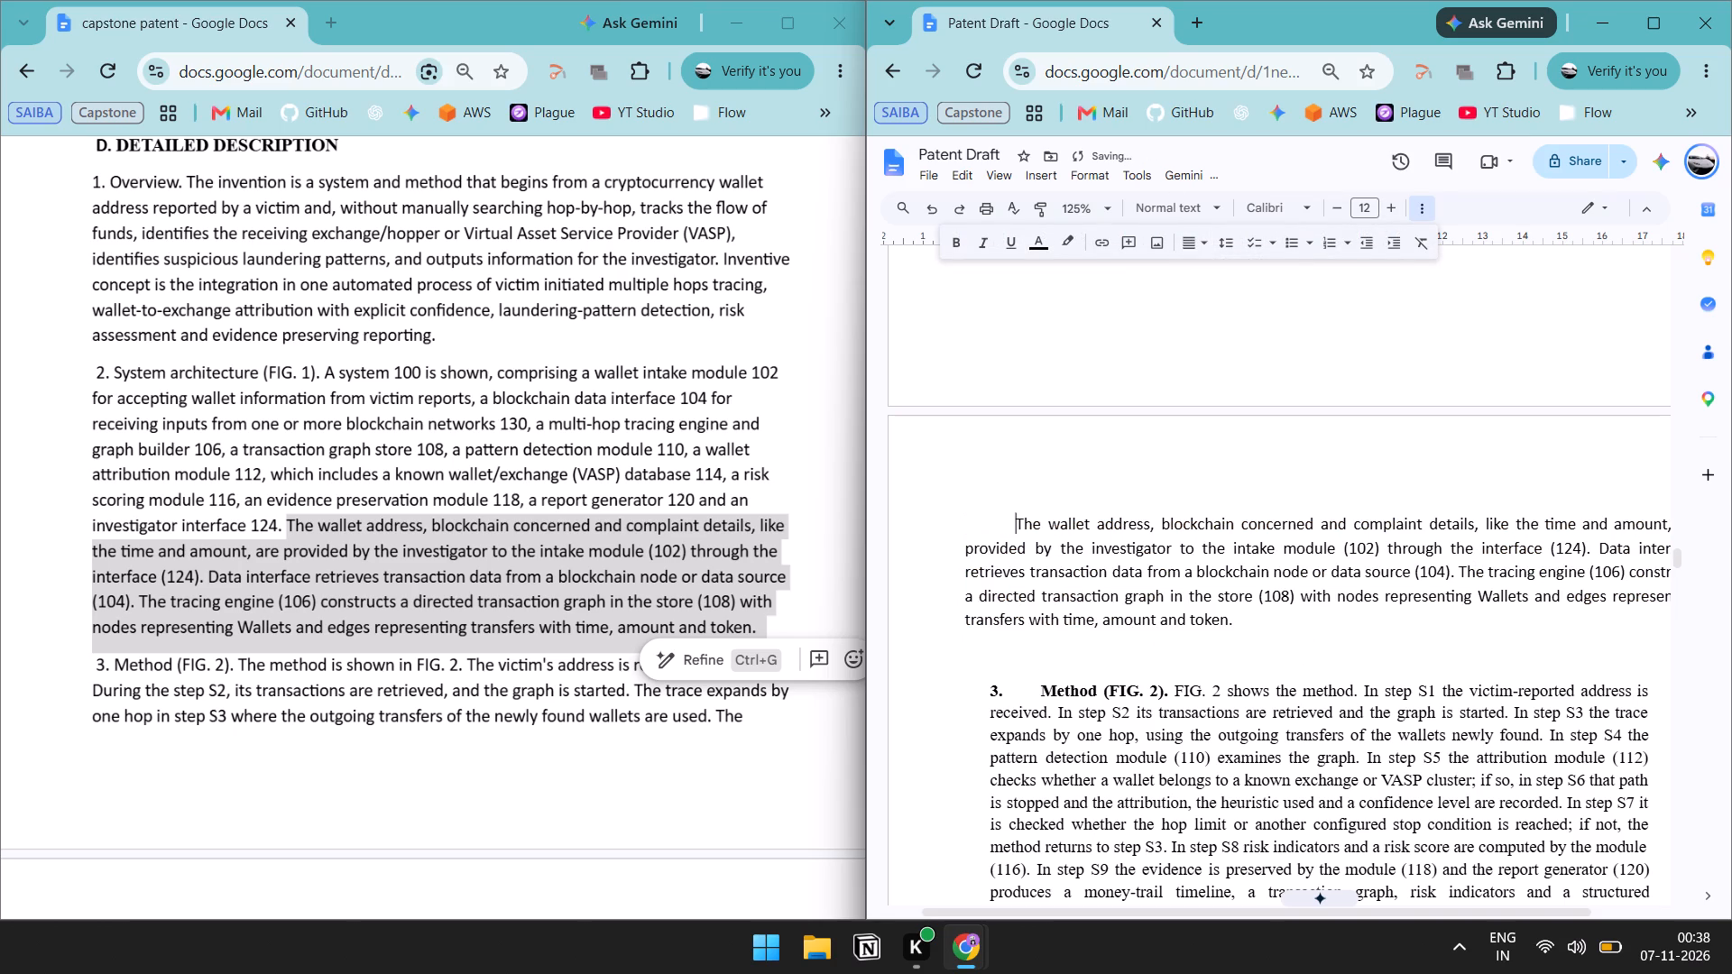
key(Tab)
key(BackSpace)
scroll(1046, 513, up, 1)
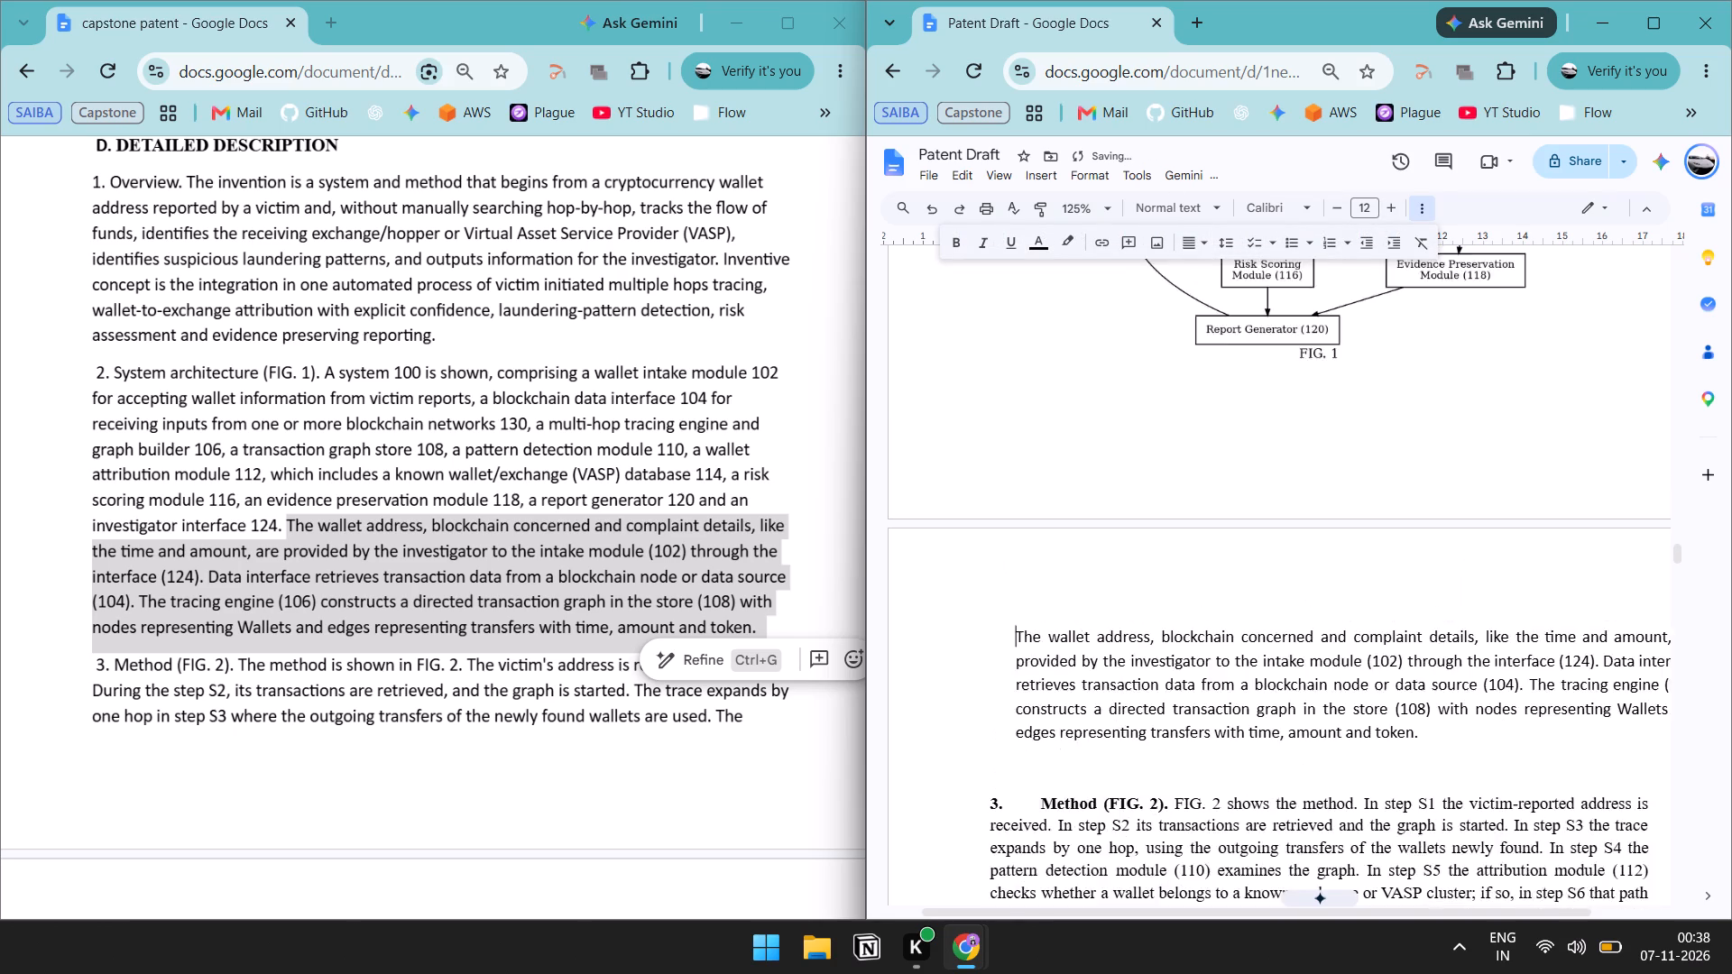
scroll(976, 517, up, 1)
scroll(1411, 540, down, 1)
scroll(1422, 539, left, 2)
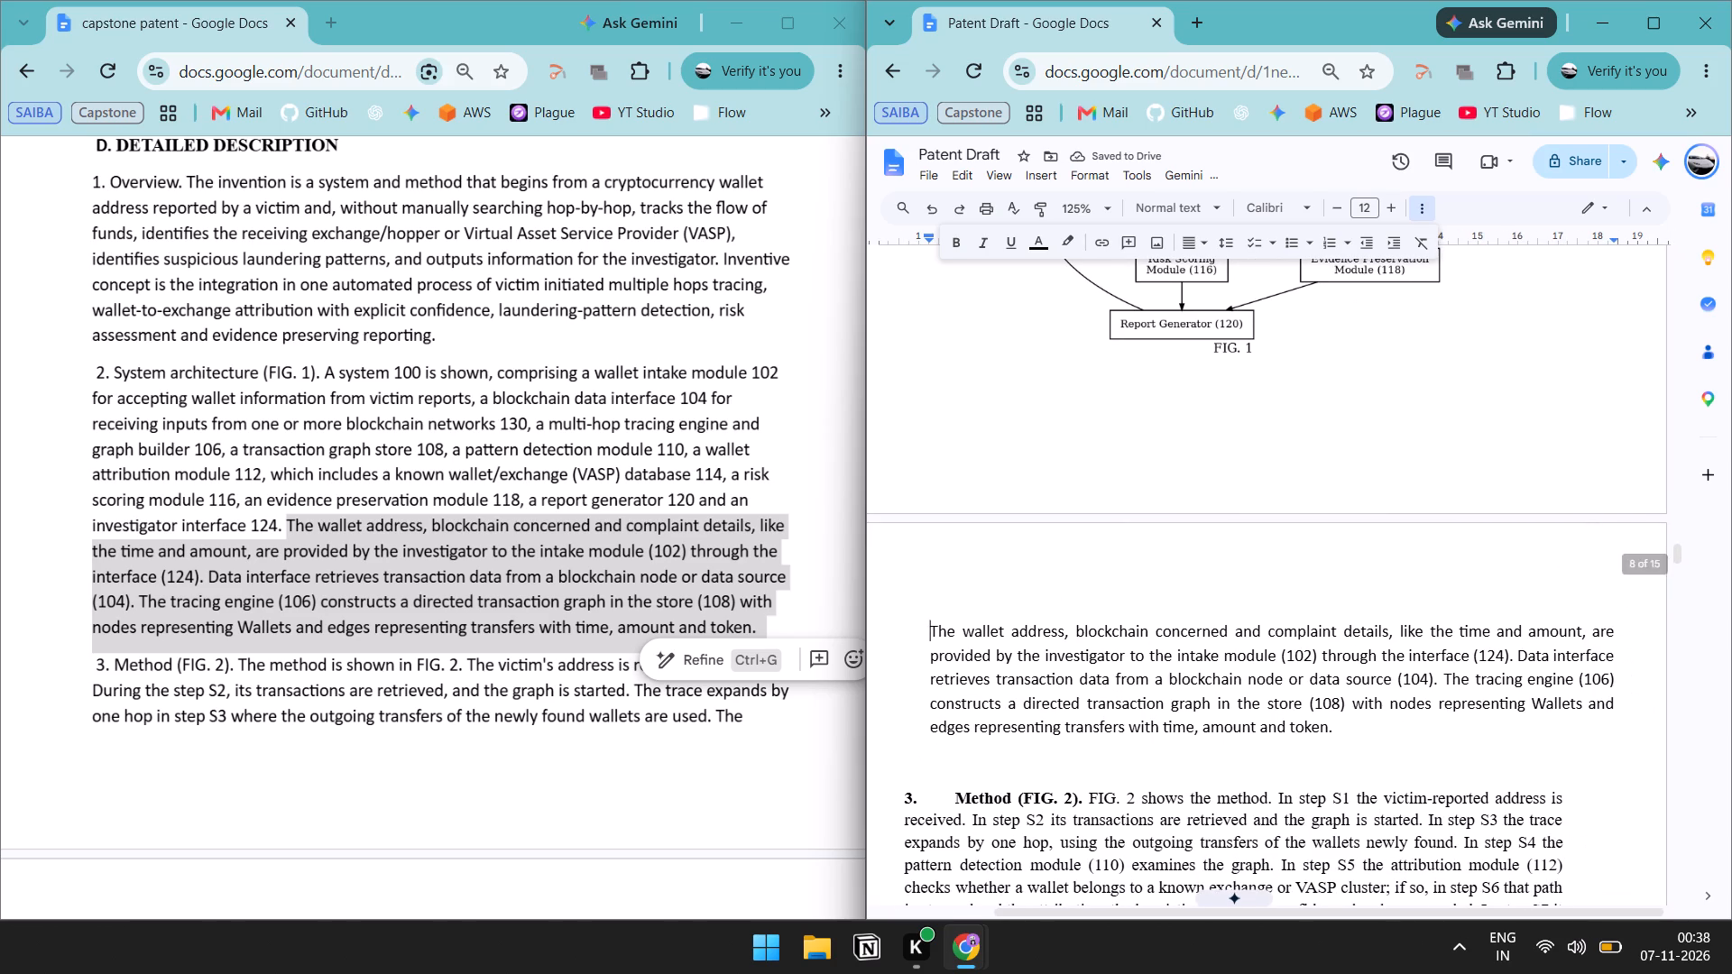
Move the draft's right margin inward to about 17 on the ruler to narrow the text on the "The wallet address" page.
drag(1617, 243, 1572, 248)
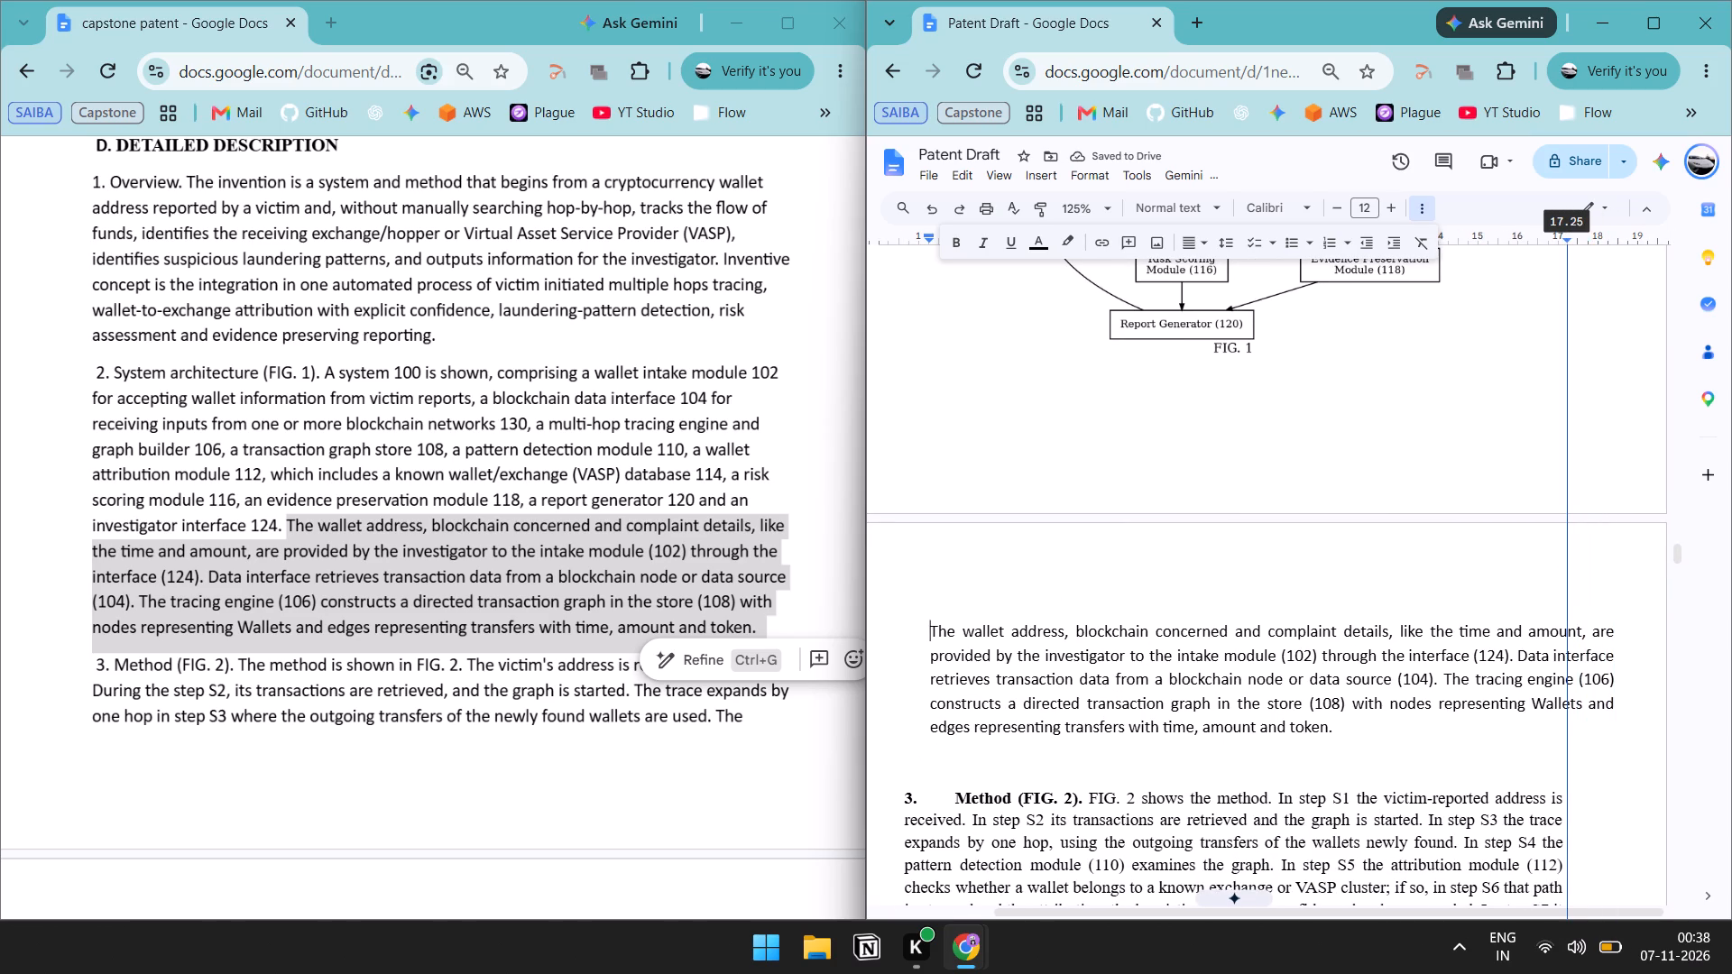
click(1603, 610)
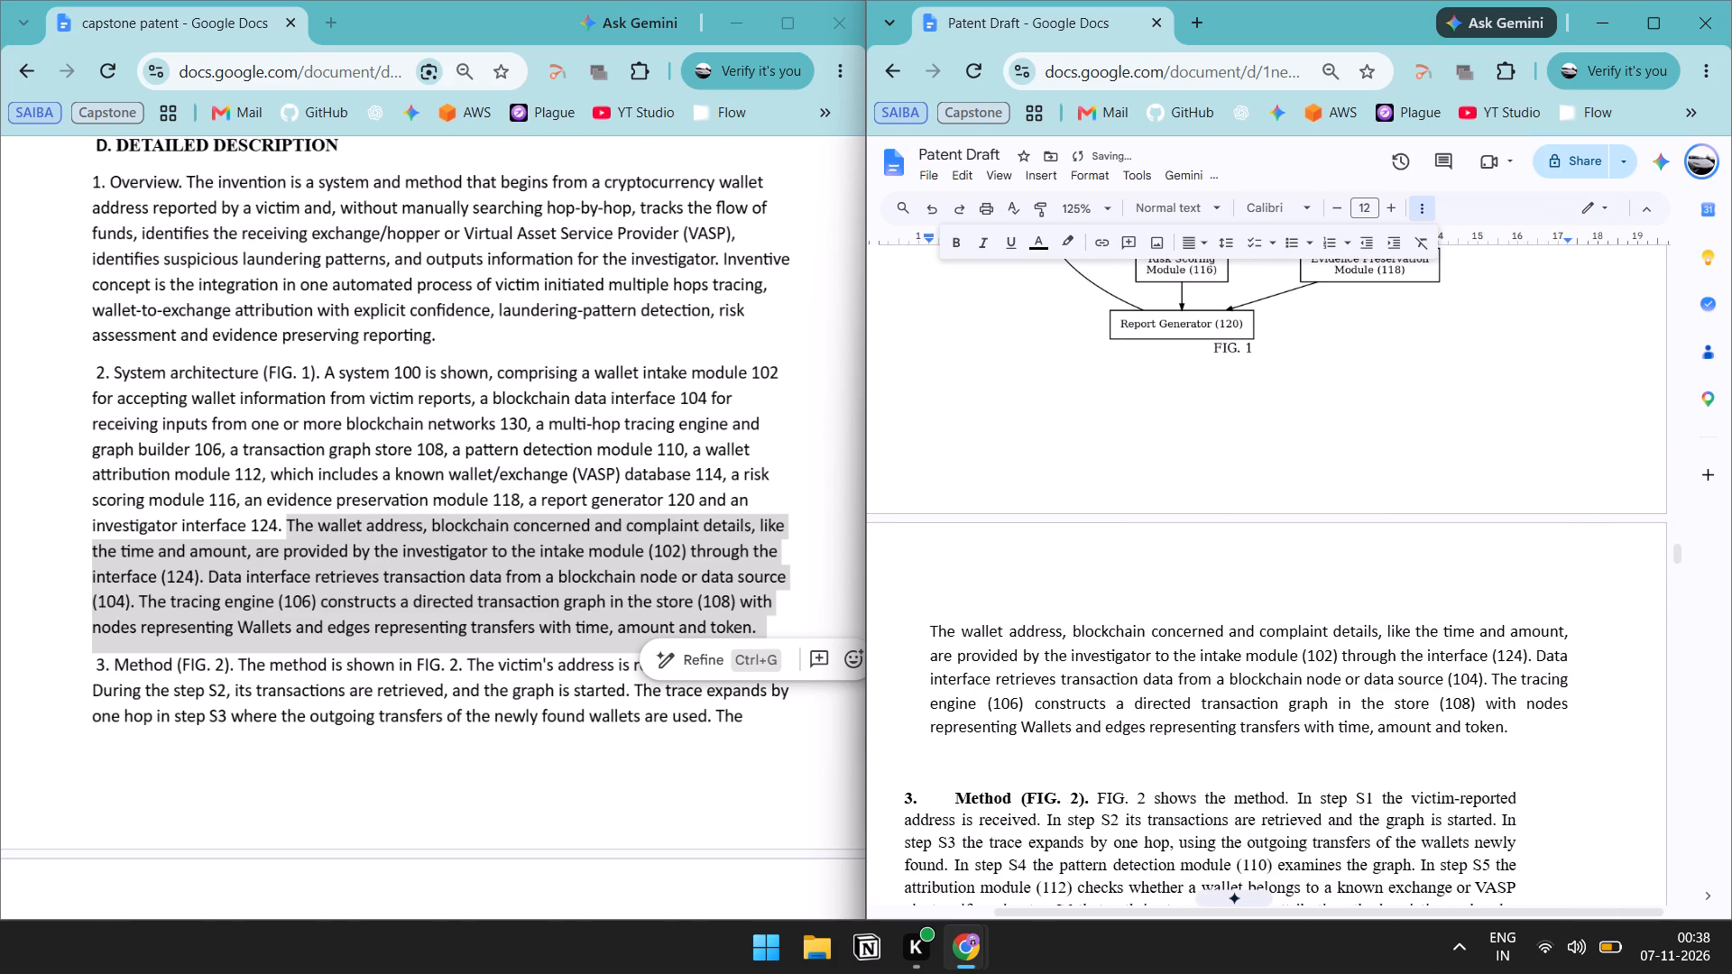
drag(1570, 236, 1558, 239)
Examine the text alignment above and below FIG. 1 and across the neighbouring sections of the draft.
scroll(1261, 512, right, 2)
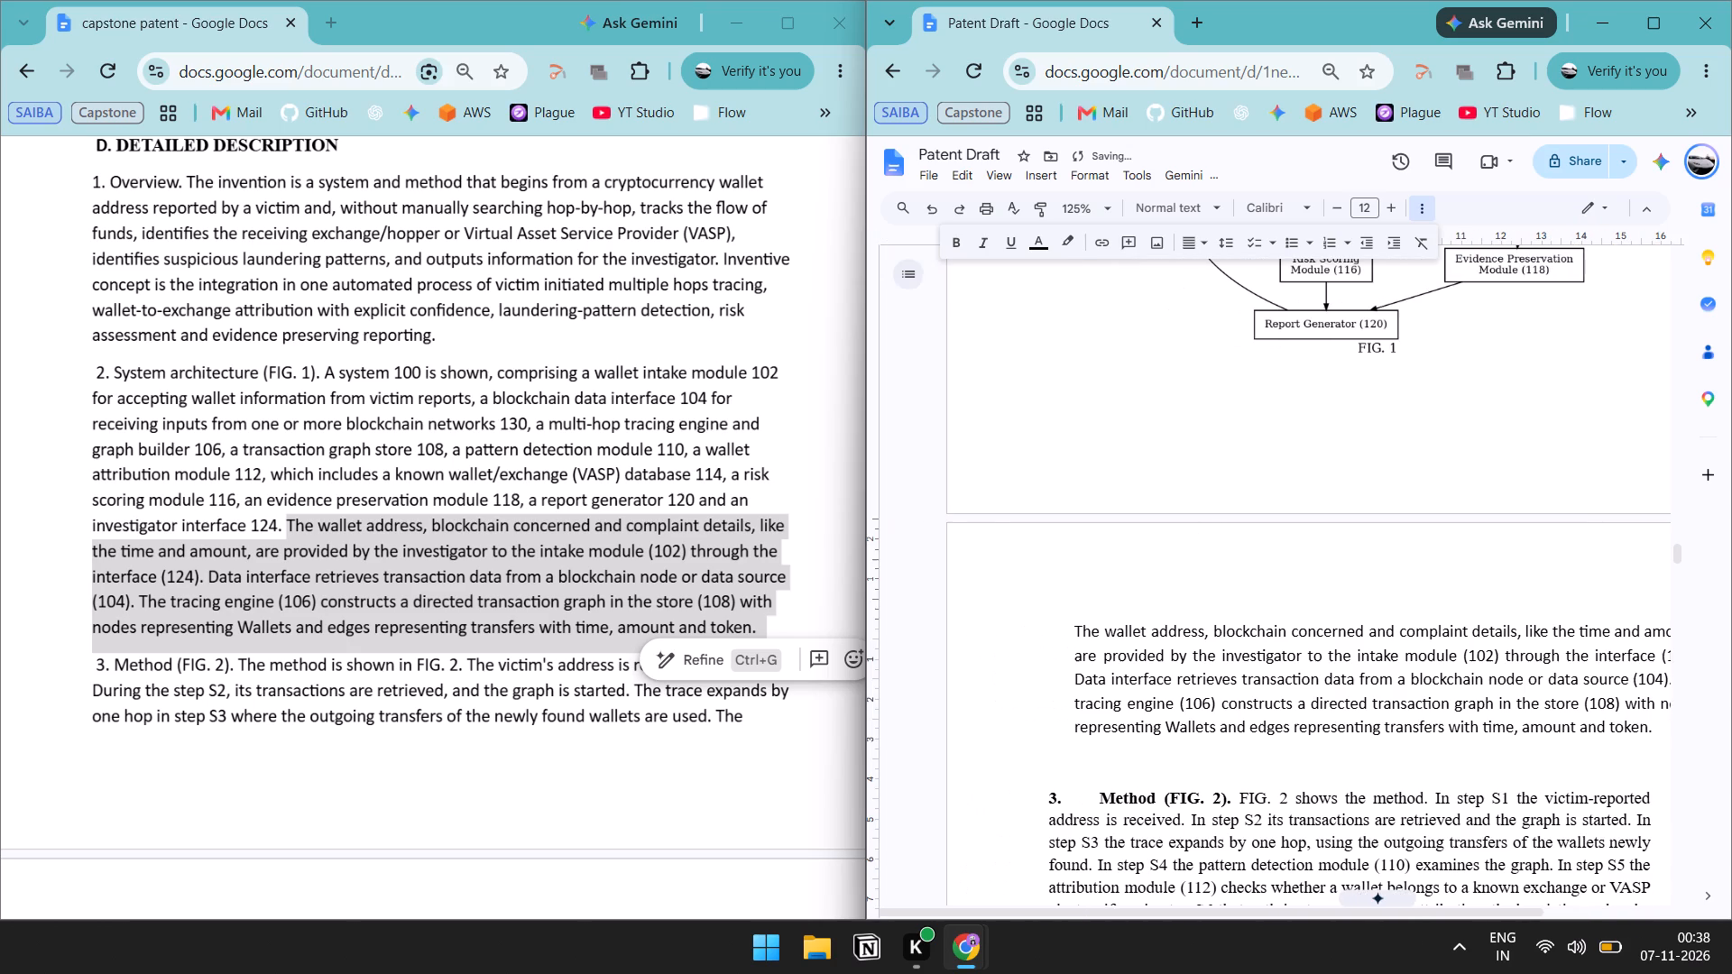
scroll(1158, 559, up, 3)
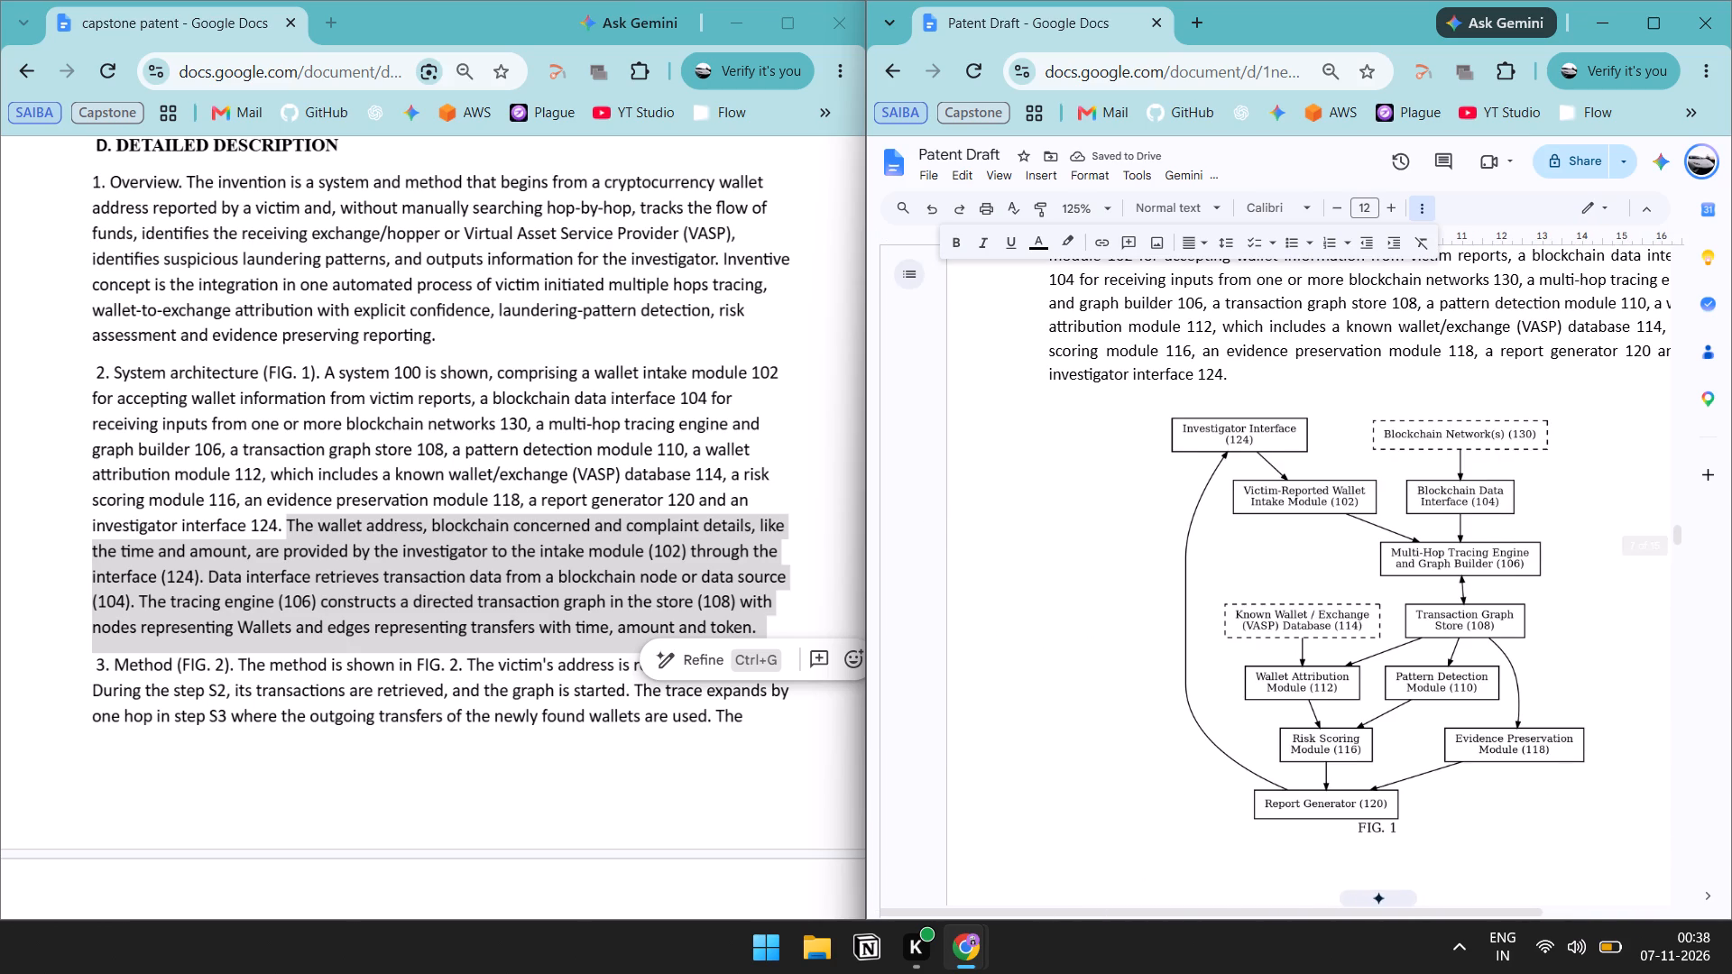
scroll(1110, 486, up, 11)
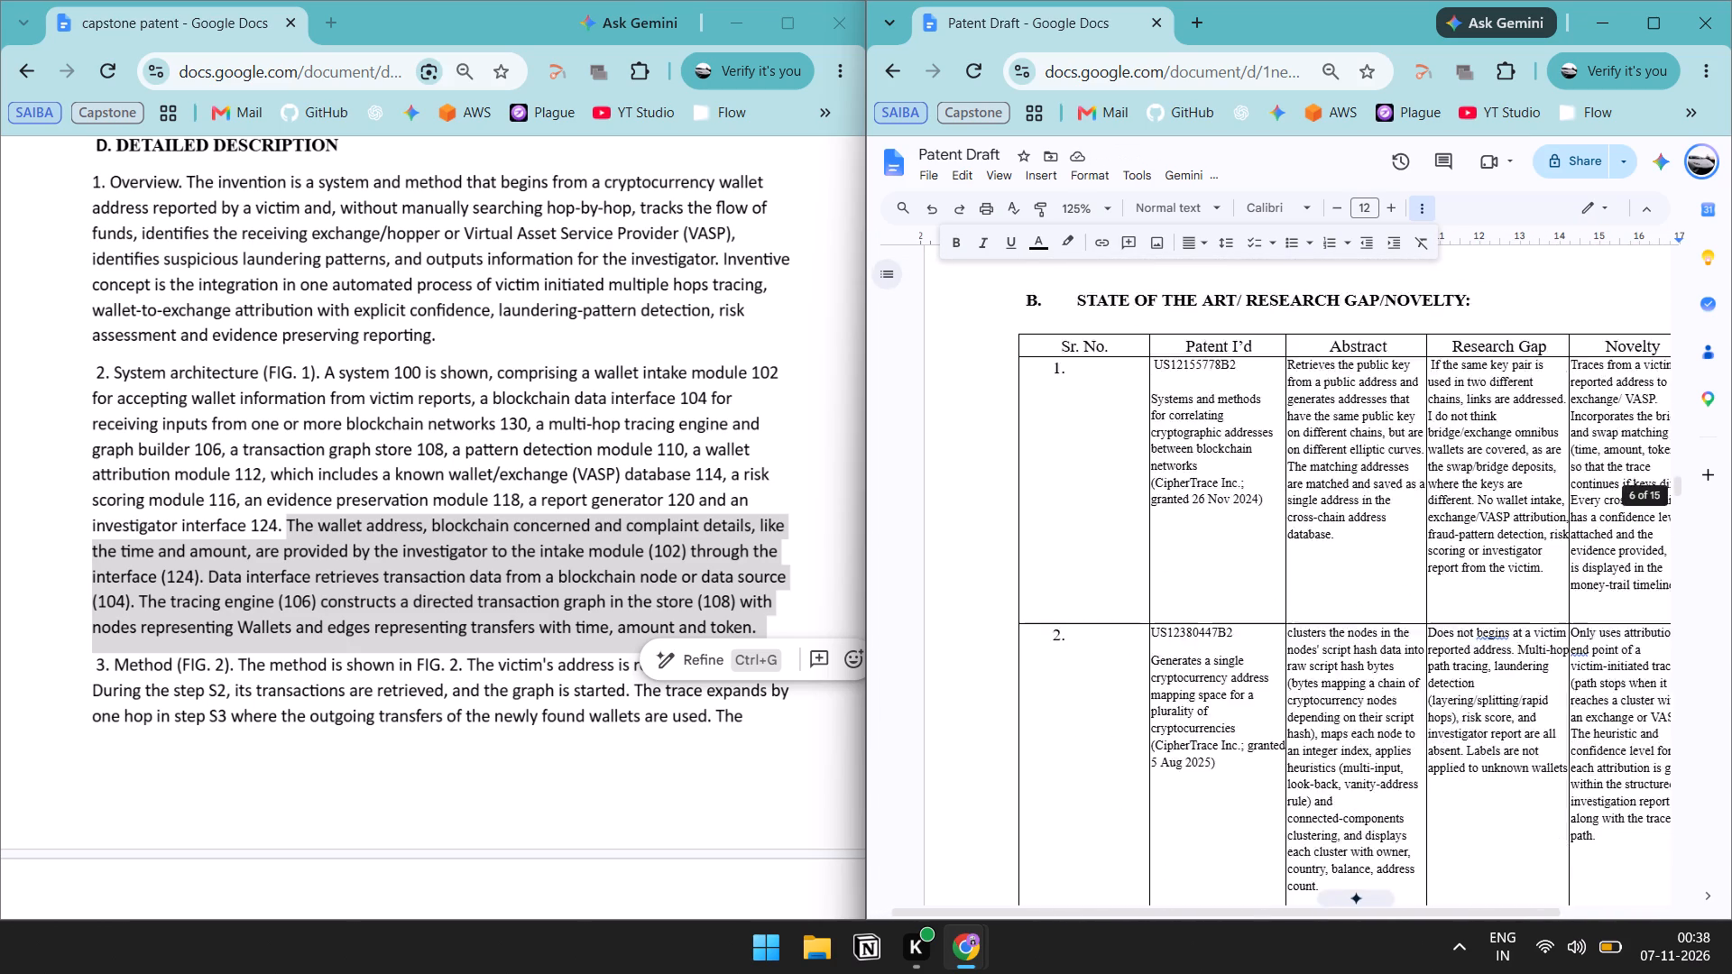
scroll(1110, 486, up, 1)
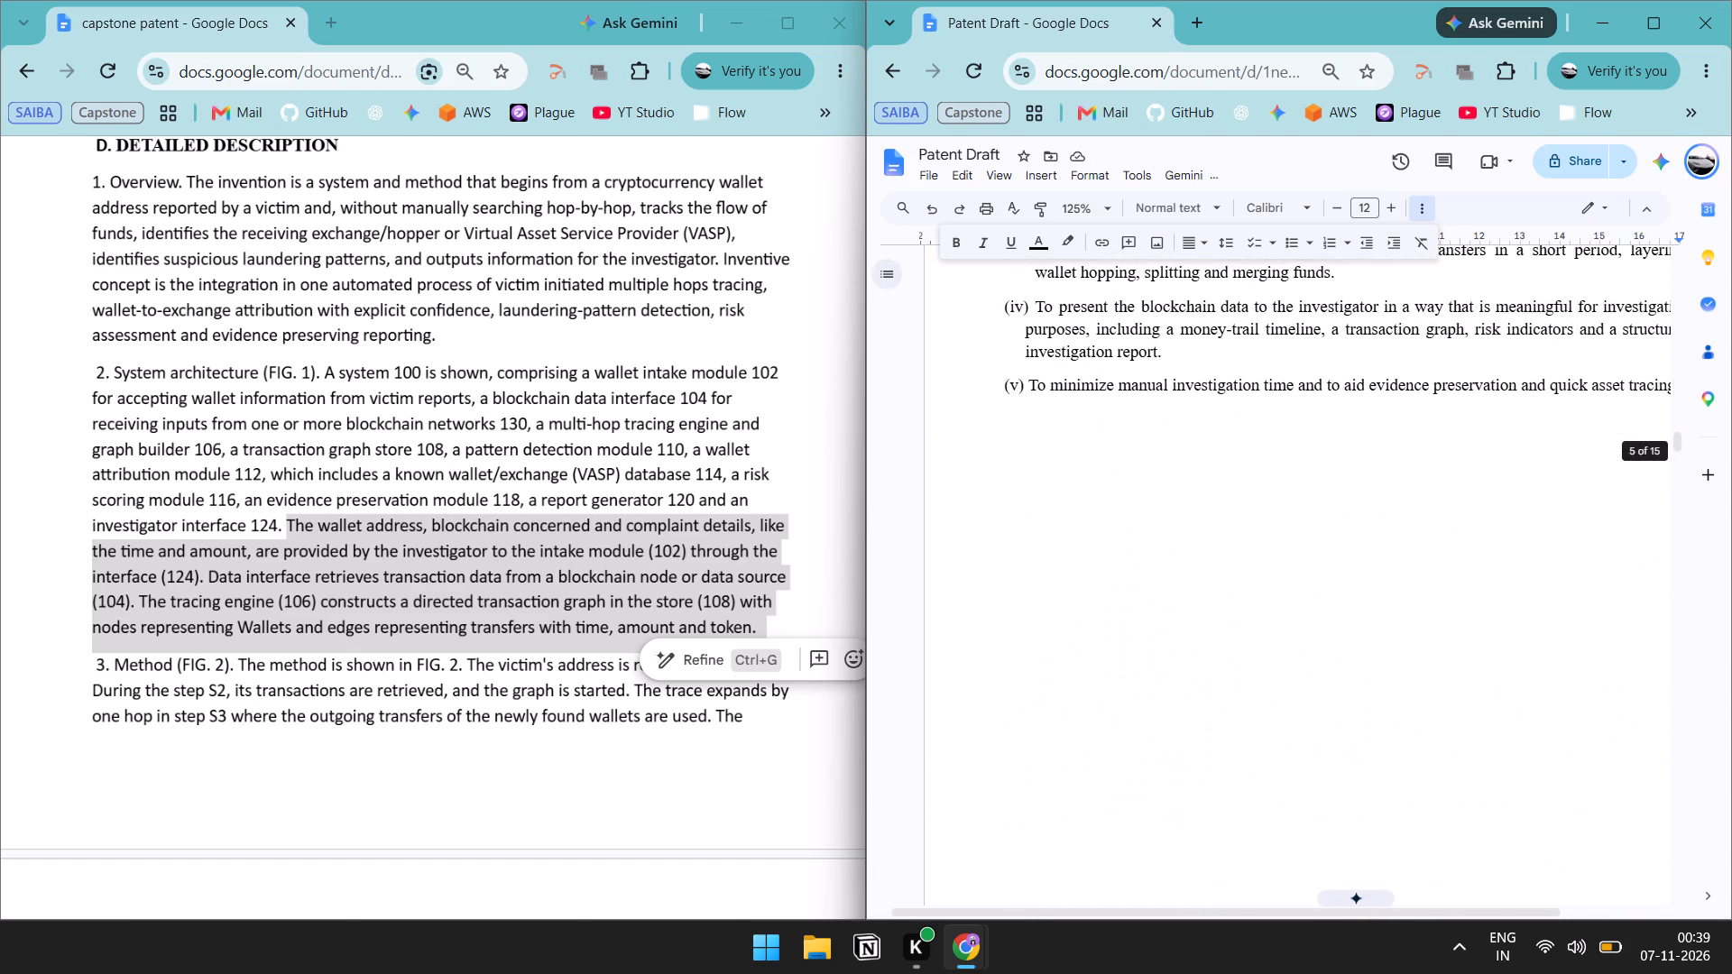
scroll(1031, 468, down, 3)
scroll(1031, 468, up, 4)
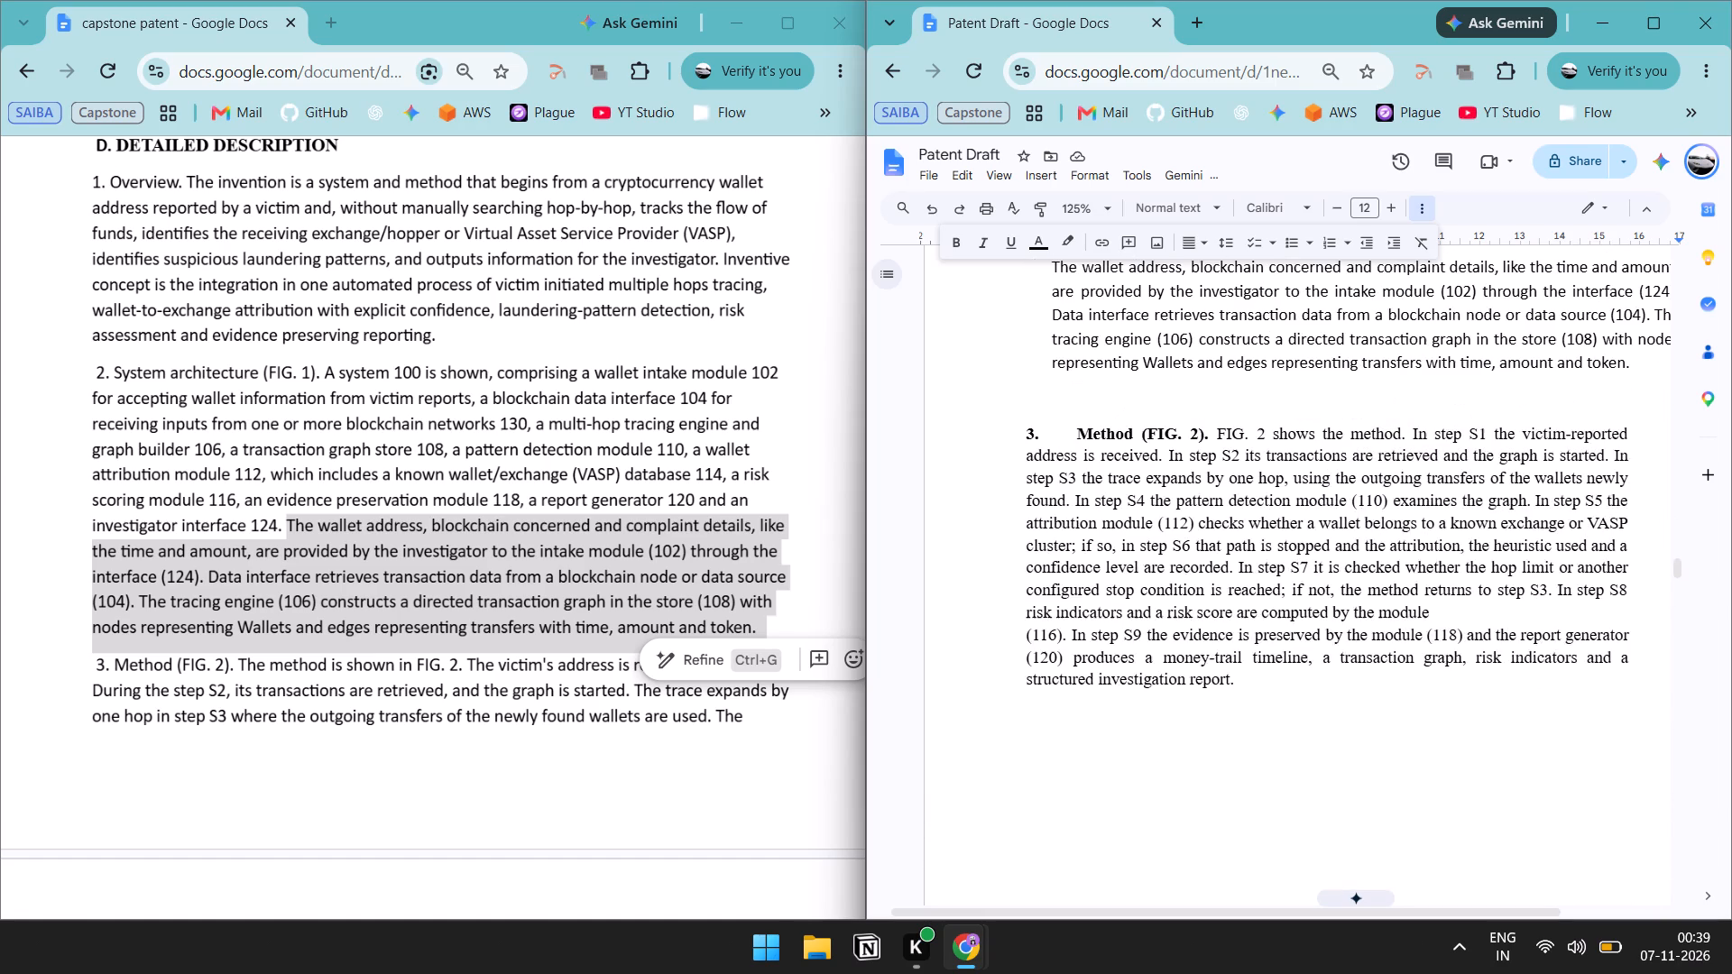
scroll(1031, 468, up, 4)
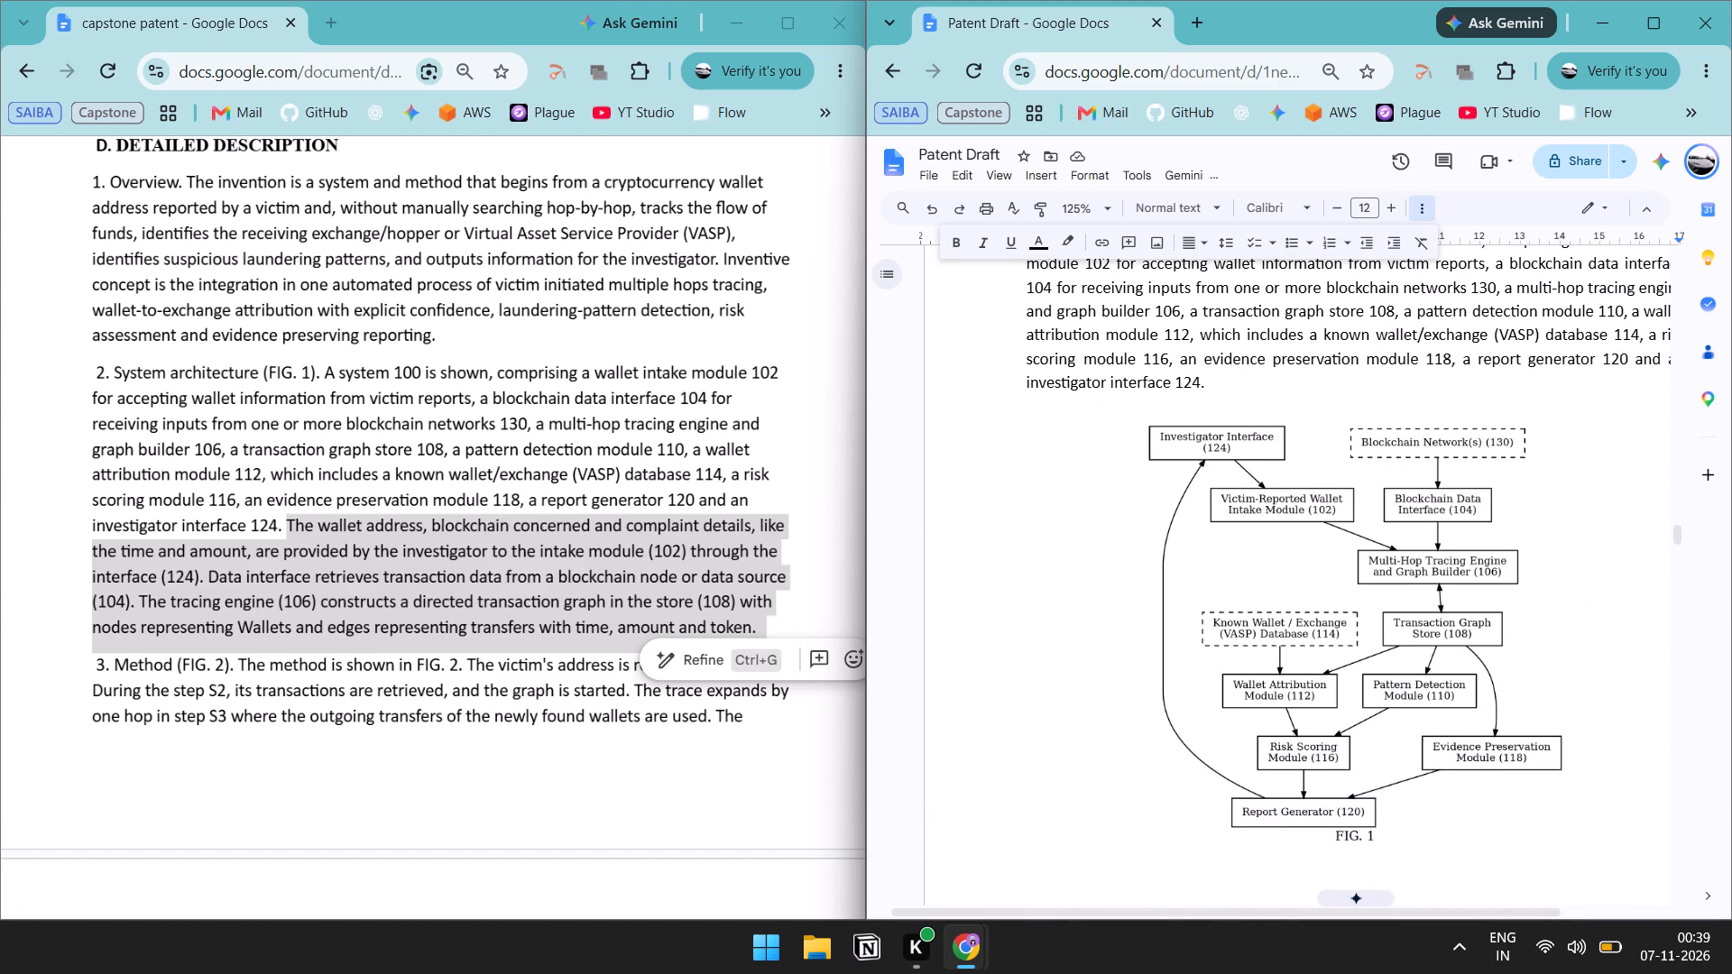
scroll(1031, 468, down, 3)
scroll(1031, 468, up, 3)
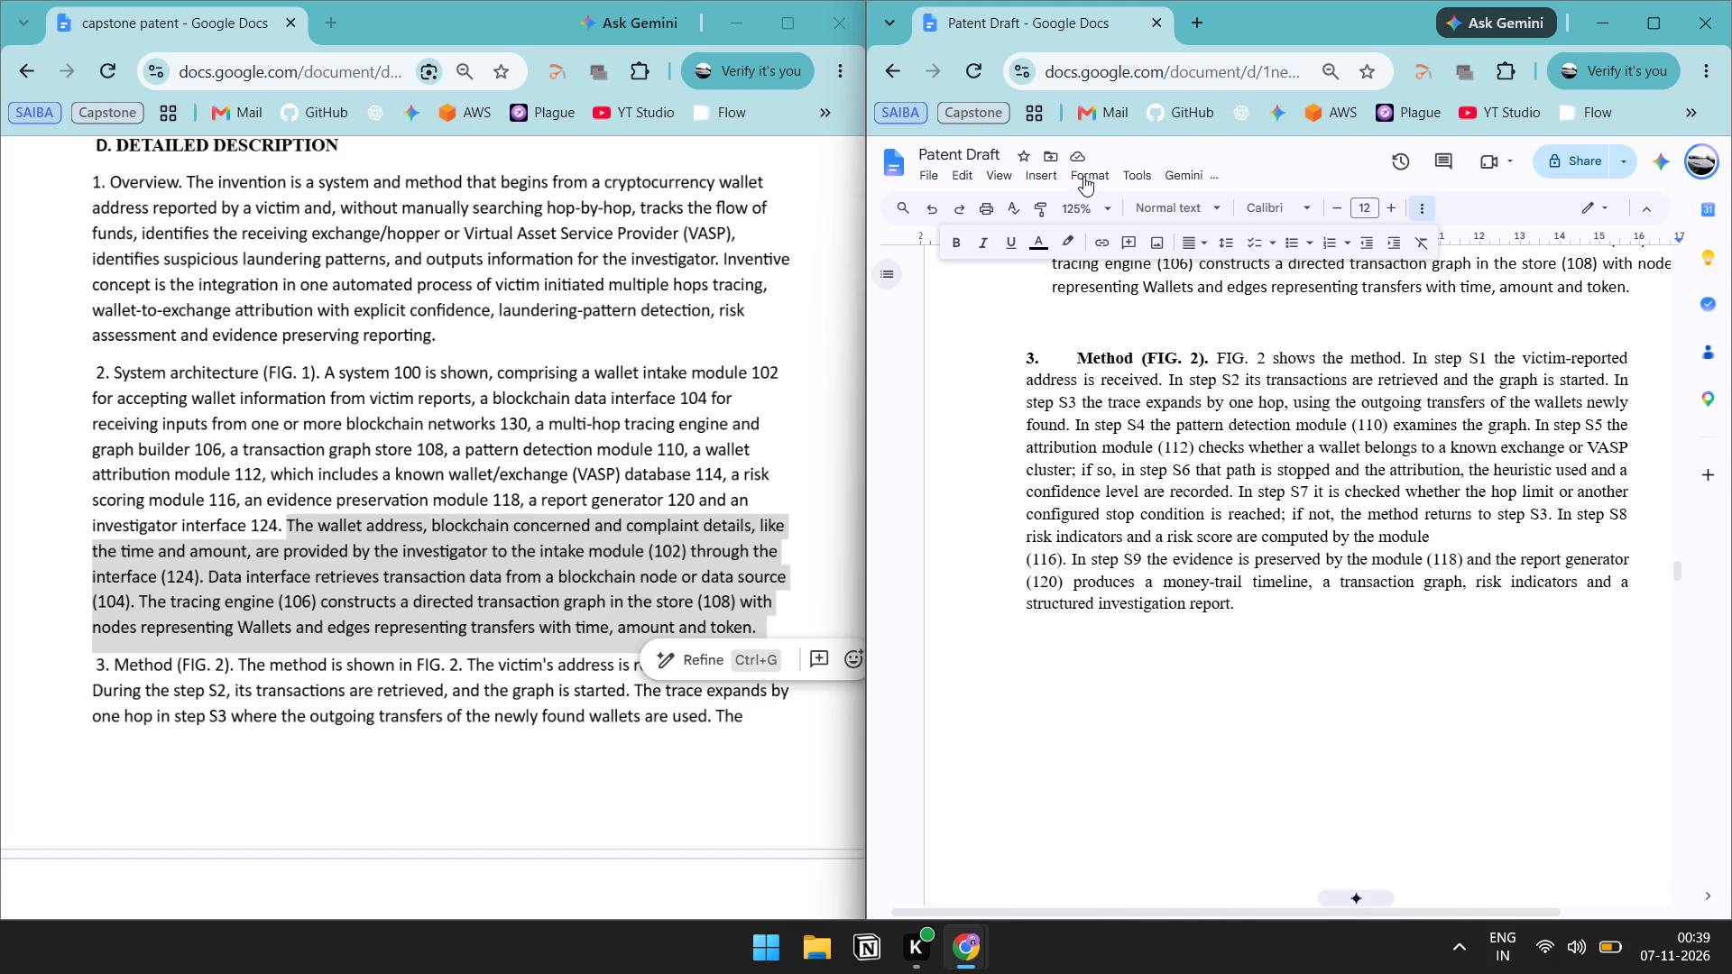
Reduce the left indent of the "The wallet address" paragraph below FIG. 1 to about 0.75 on the ruler.
click(1081, 199)
click(1089, 344)
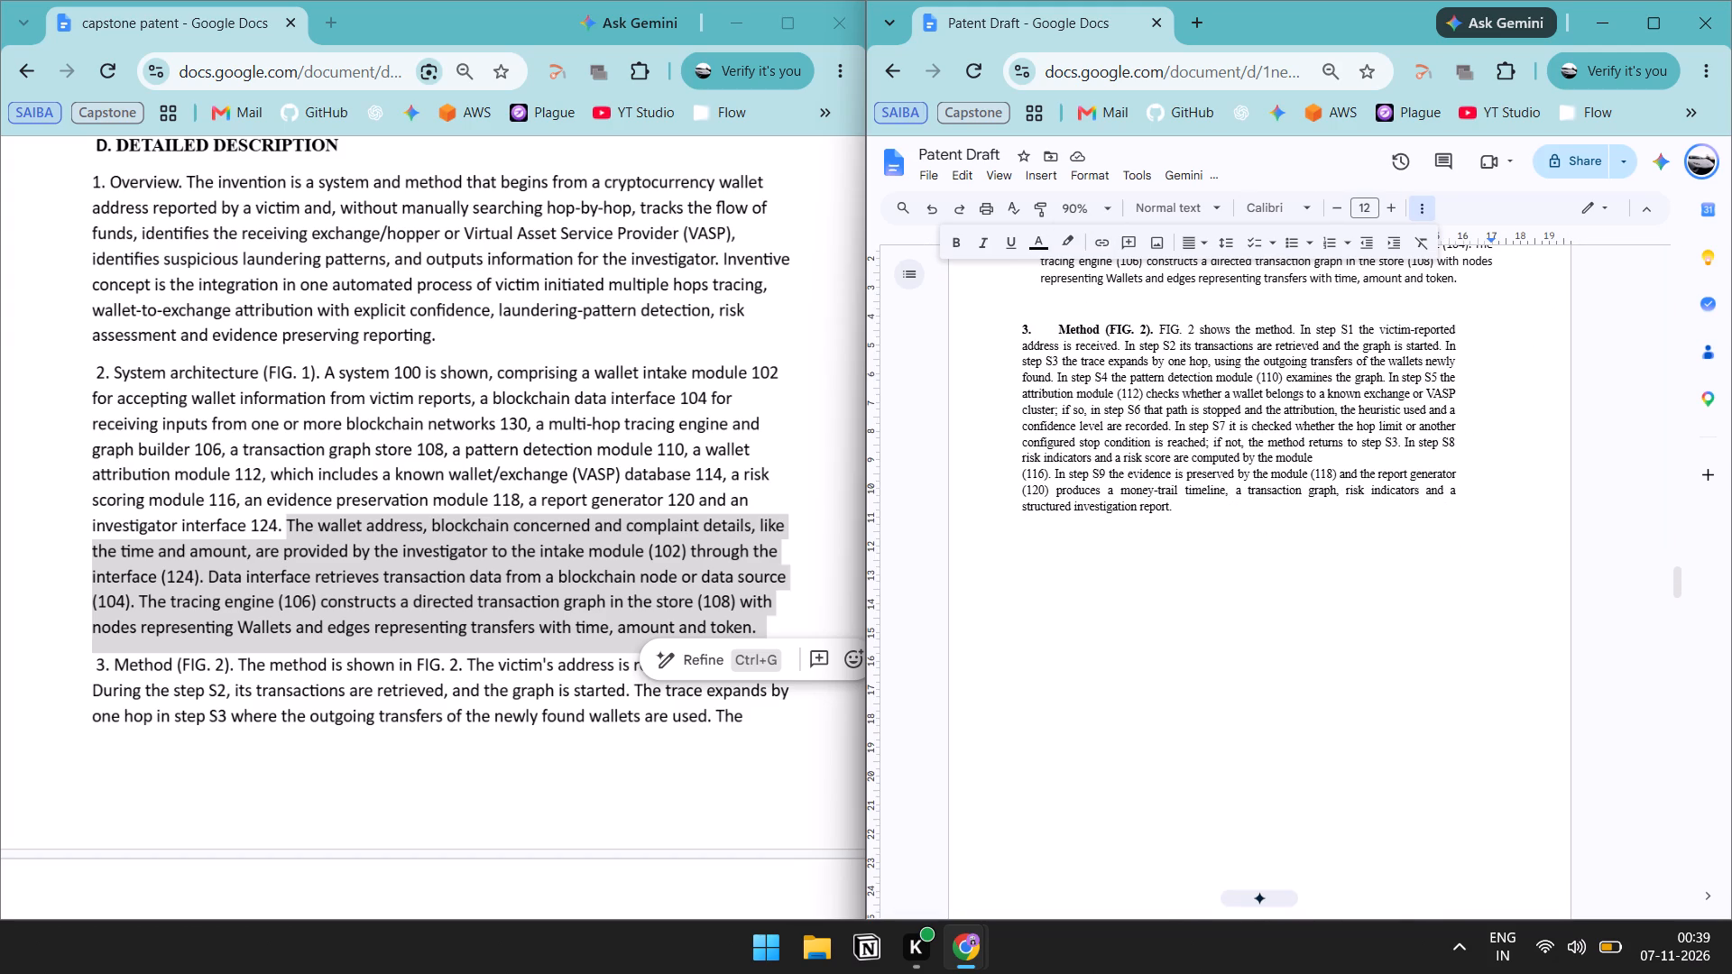
scroll(1129, 476, up, 5)
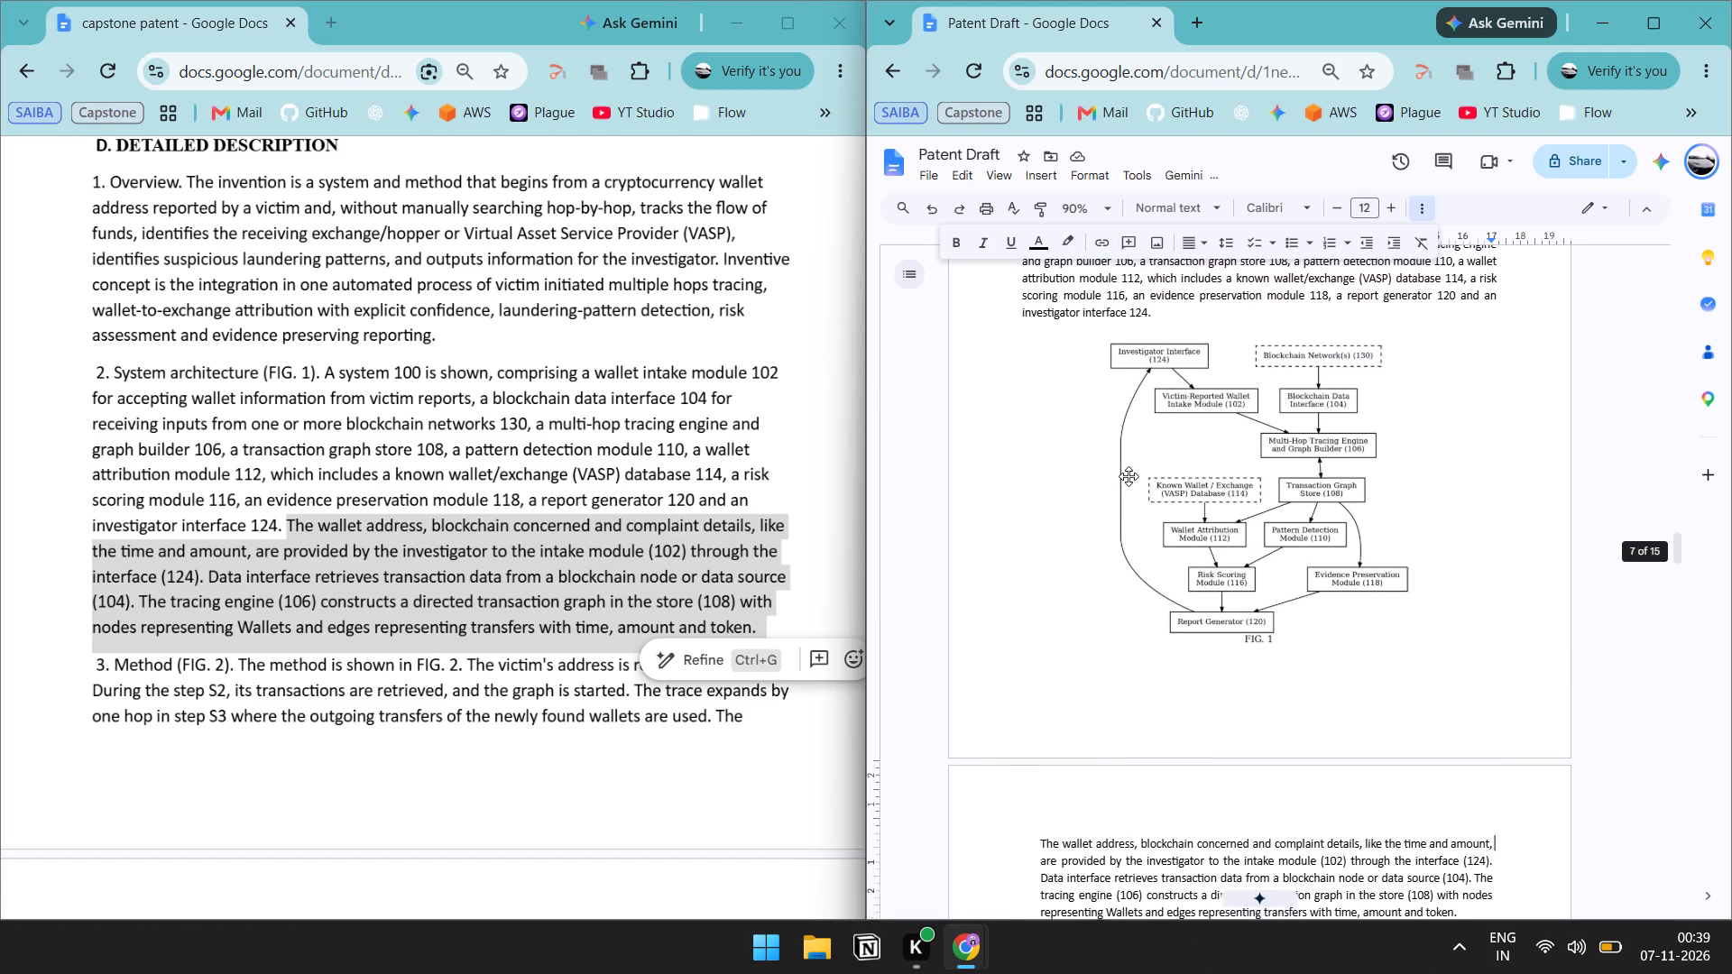
scroll(1129, 476, up, 2)
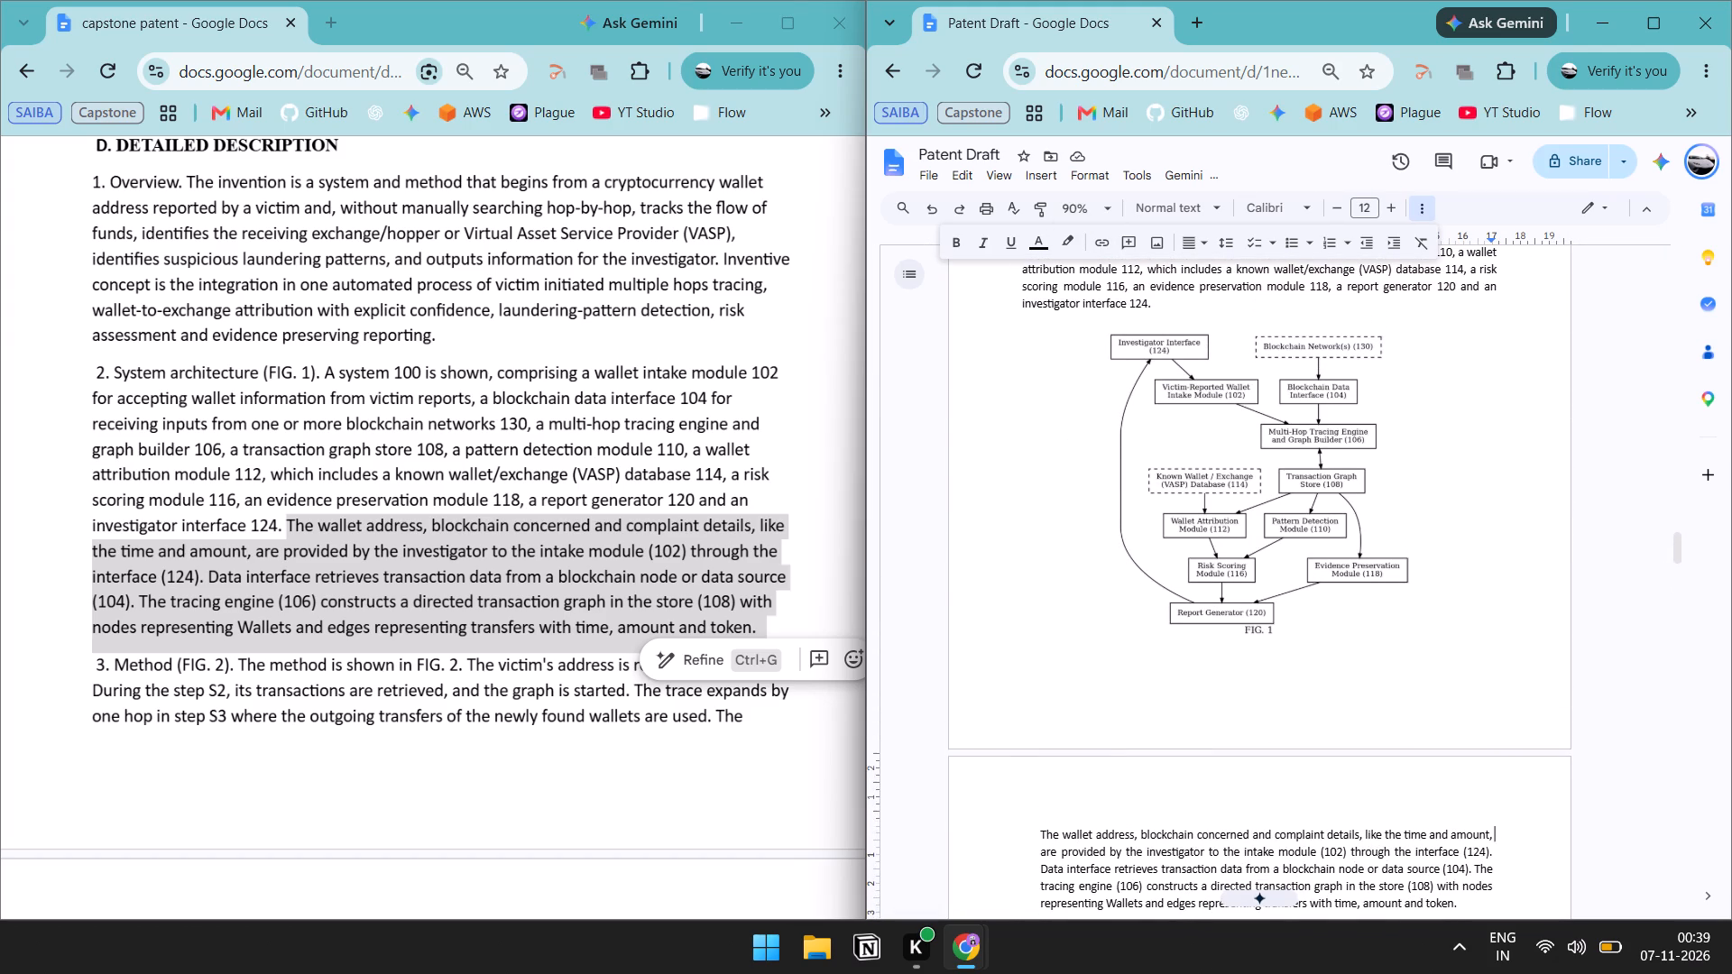
click(1036, 827)
click(1006, 346)
click(1426, 200)
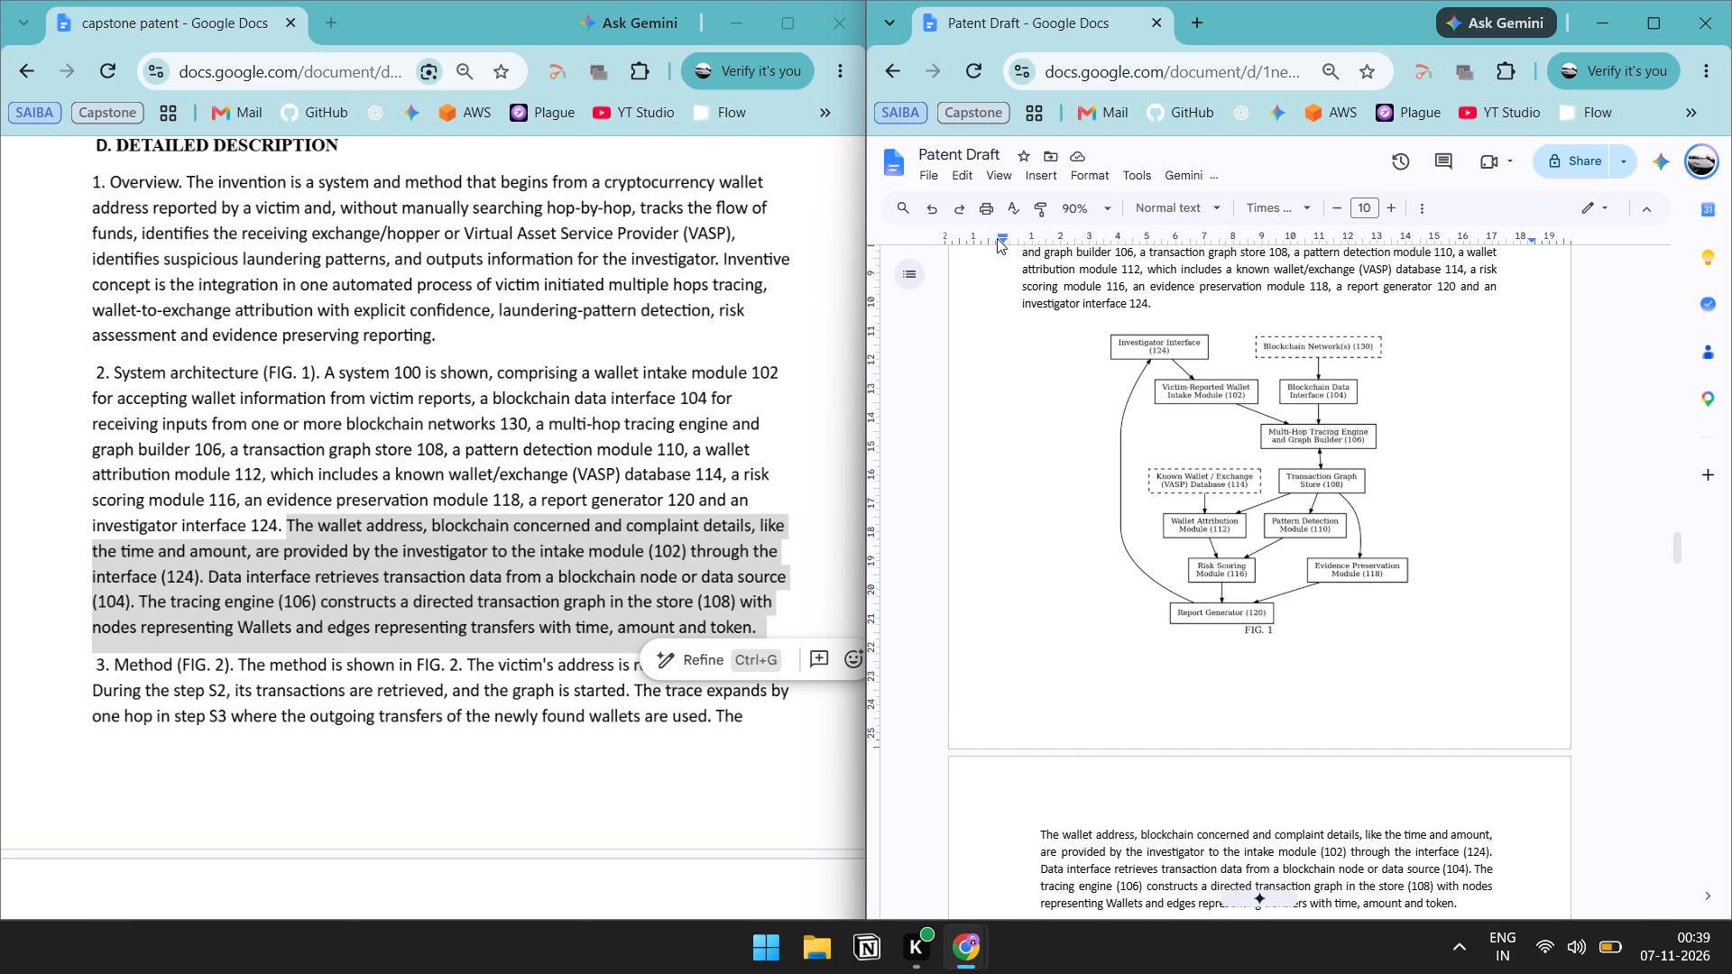
click(1042, 841)
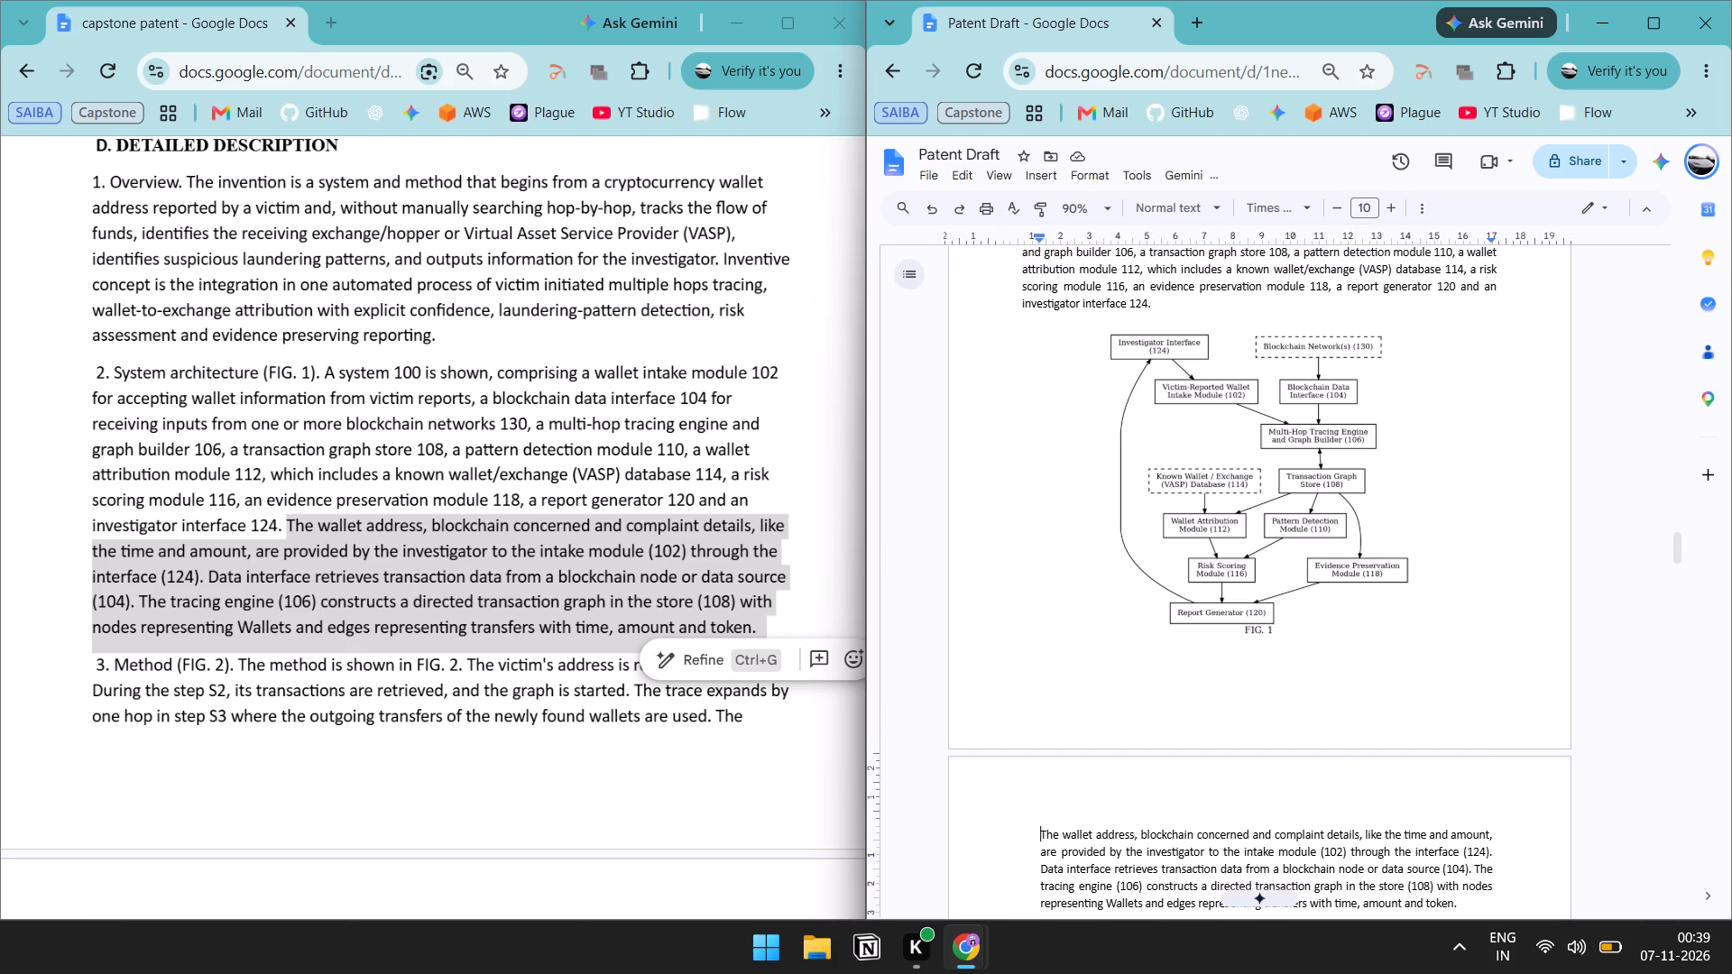
drag(1039, 237, 1026, 240)
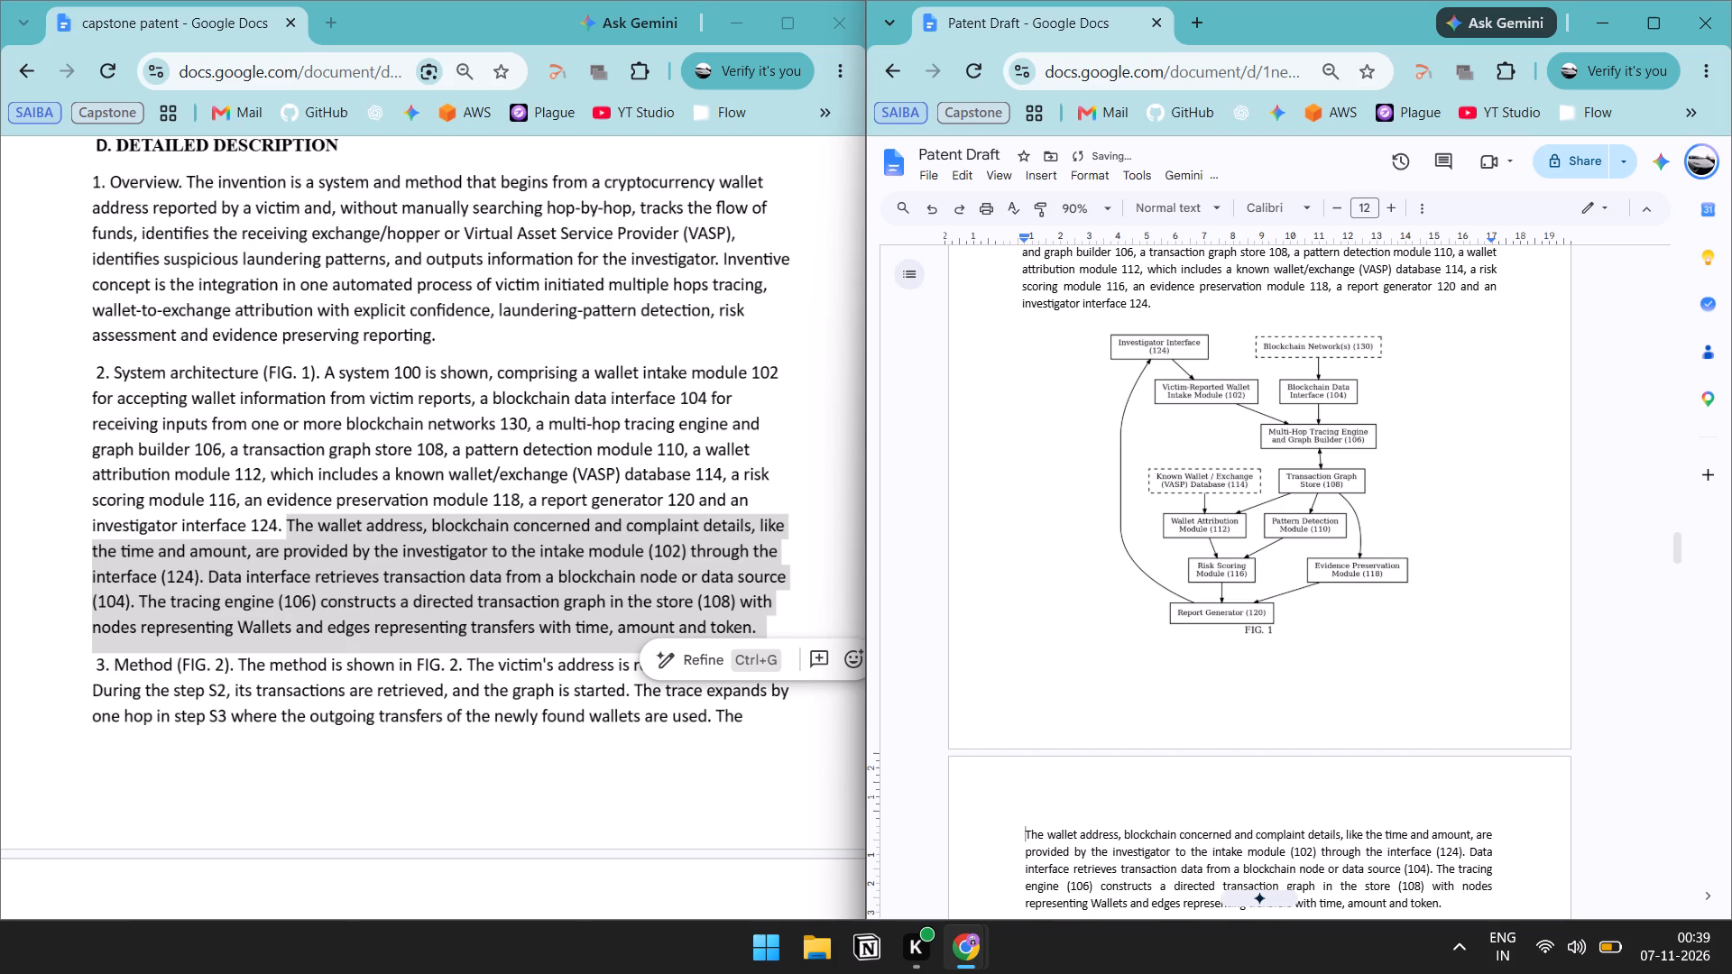
Adjust the left indents of both section 3 Method (FIG. 2) paragraphs to line up with the "The wallet address" paragraph at about 0.75.
scroll(1494, 285, down, 4)
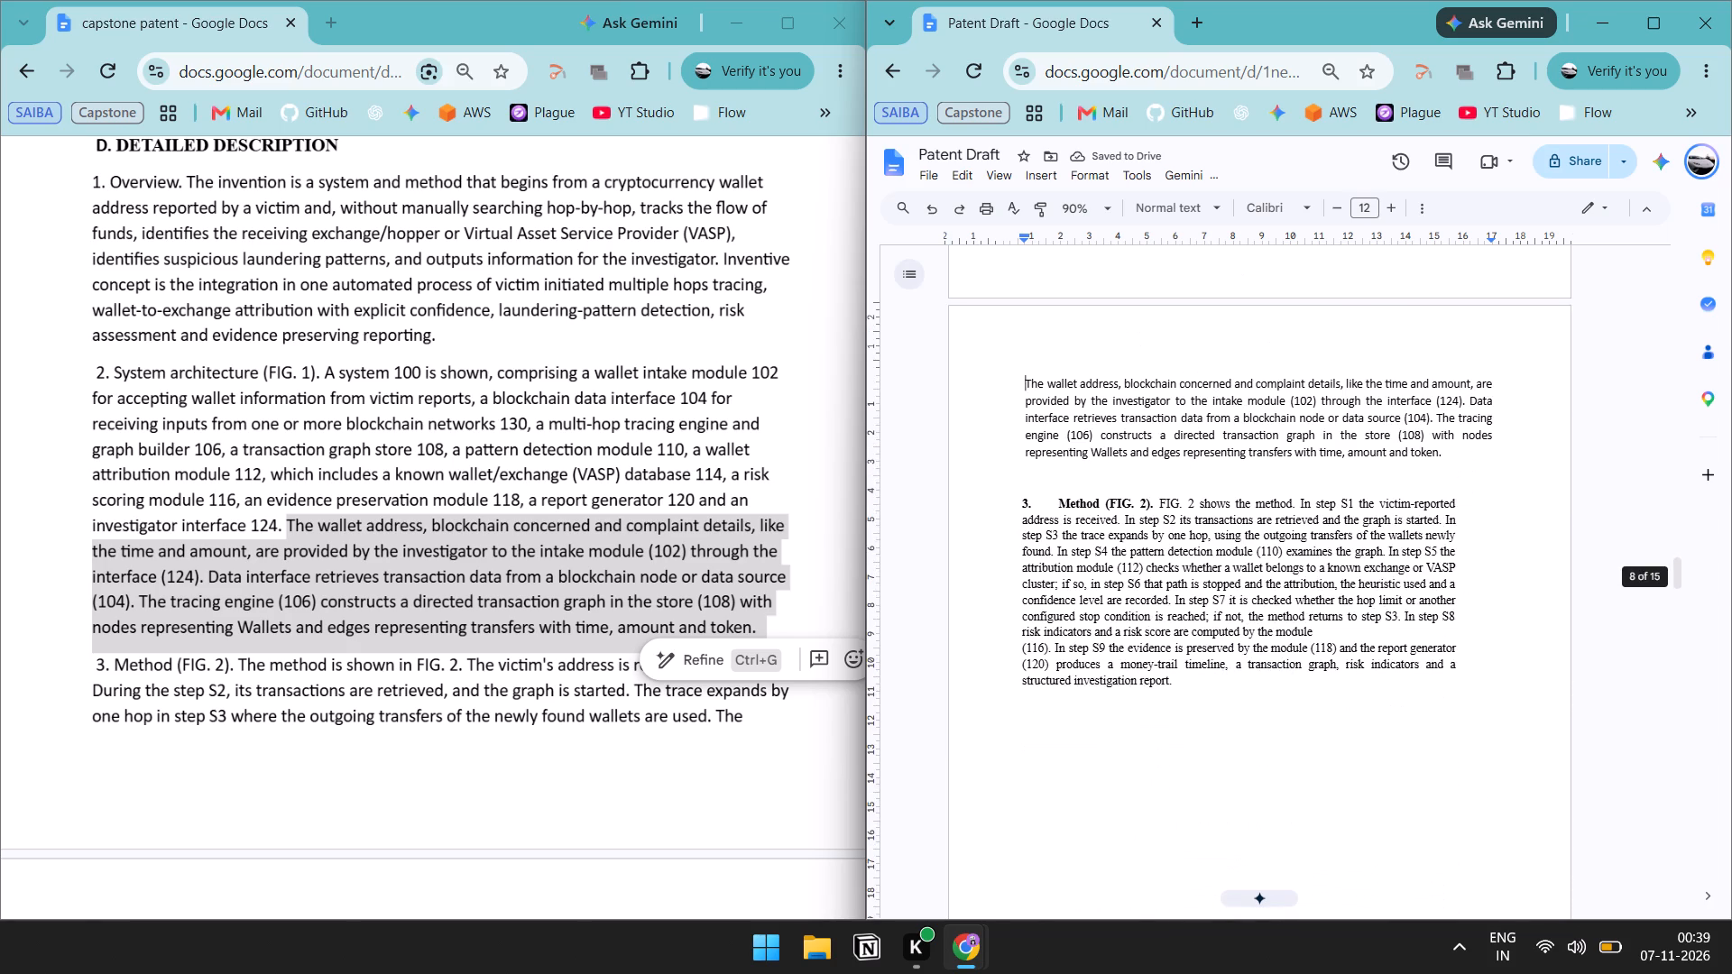
scroll(1494, 285, down, 1)
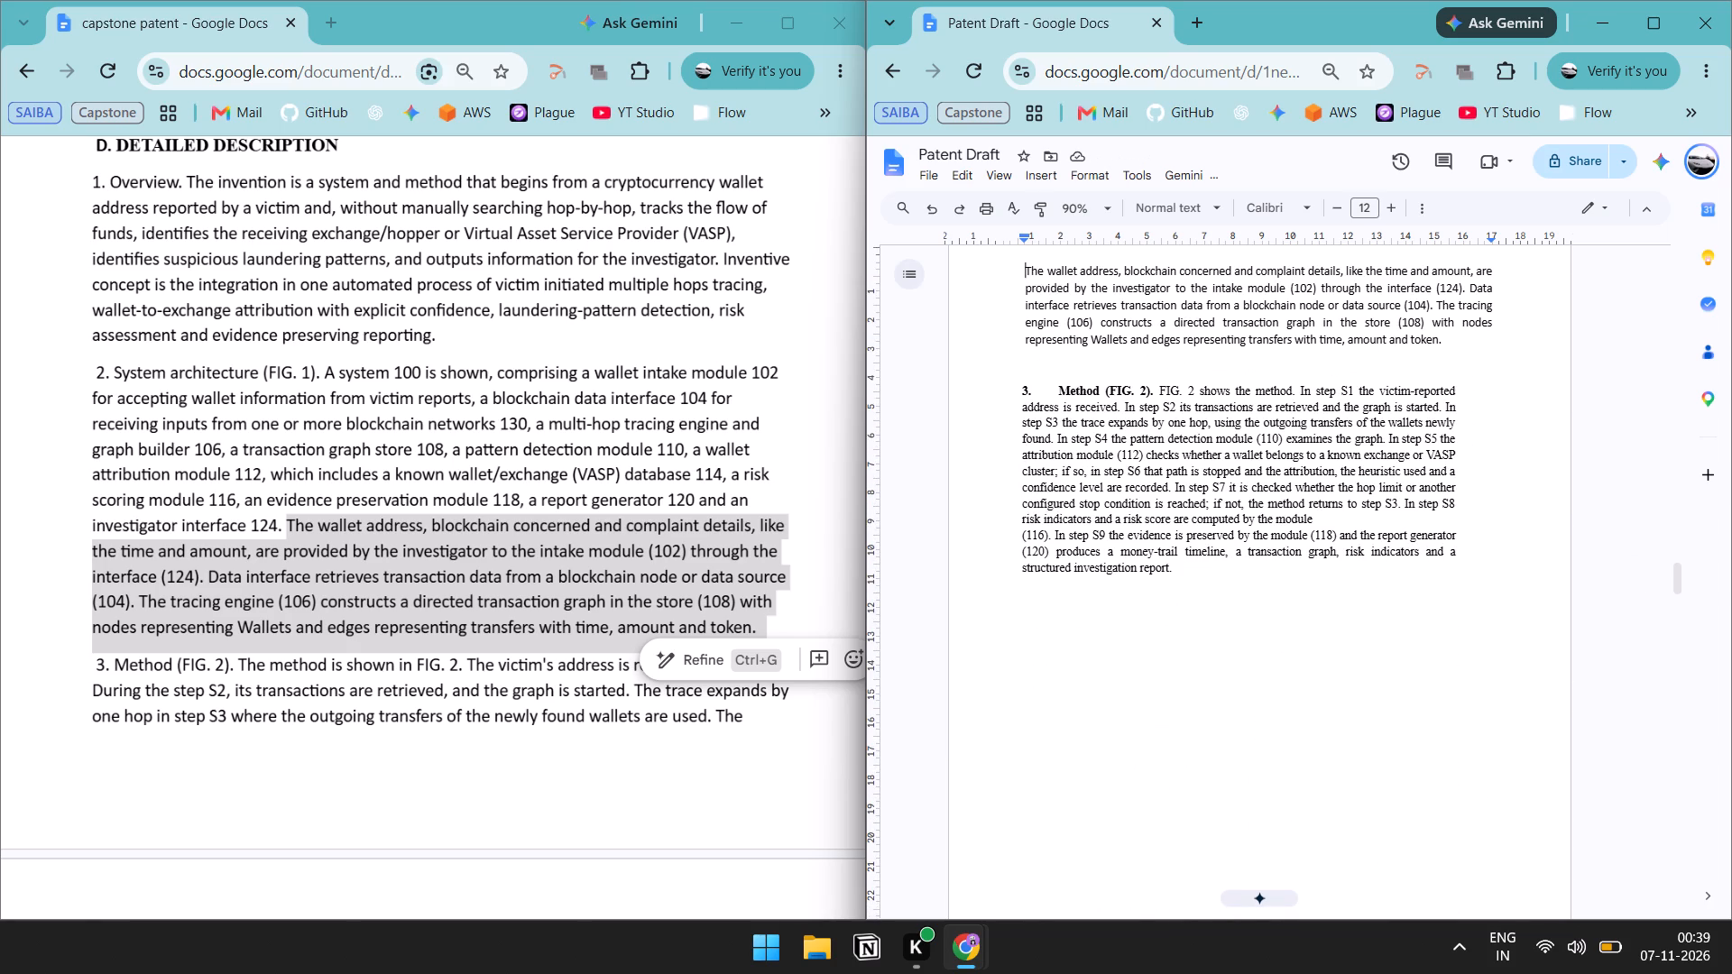
click(1018, 400)
click(1019, 236)
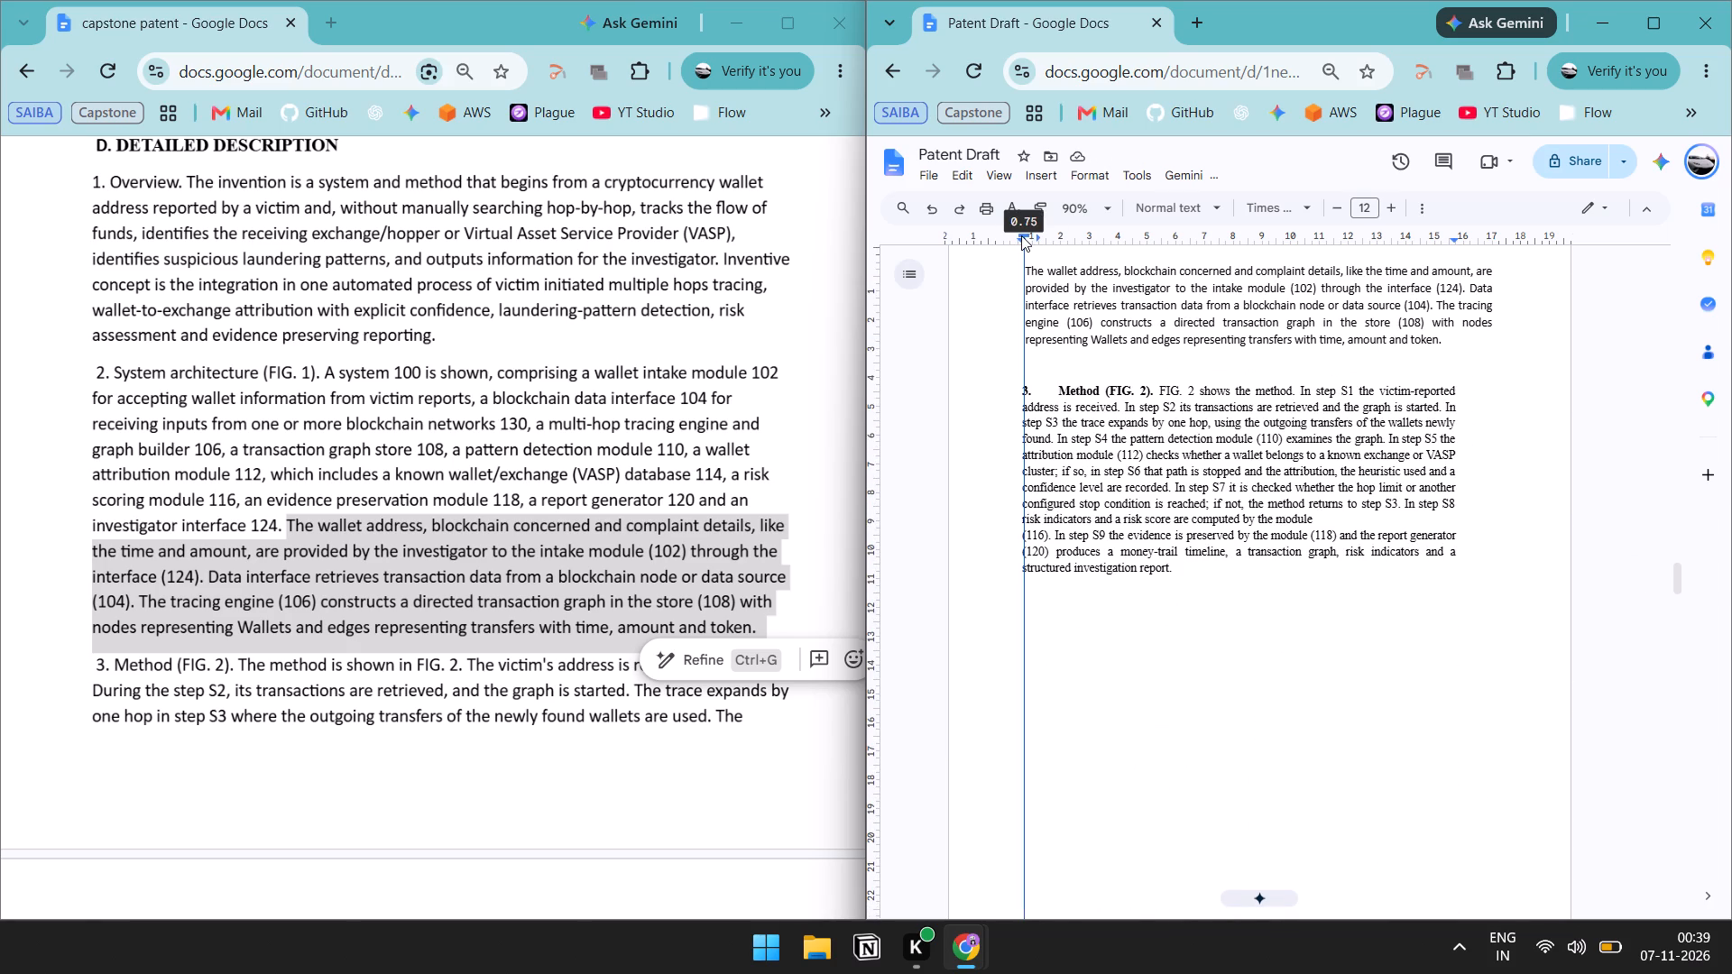
click(1019, 416)
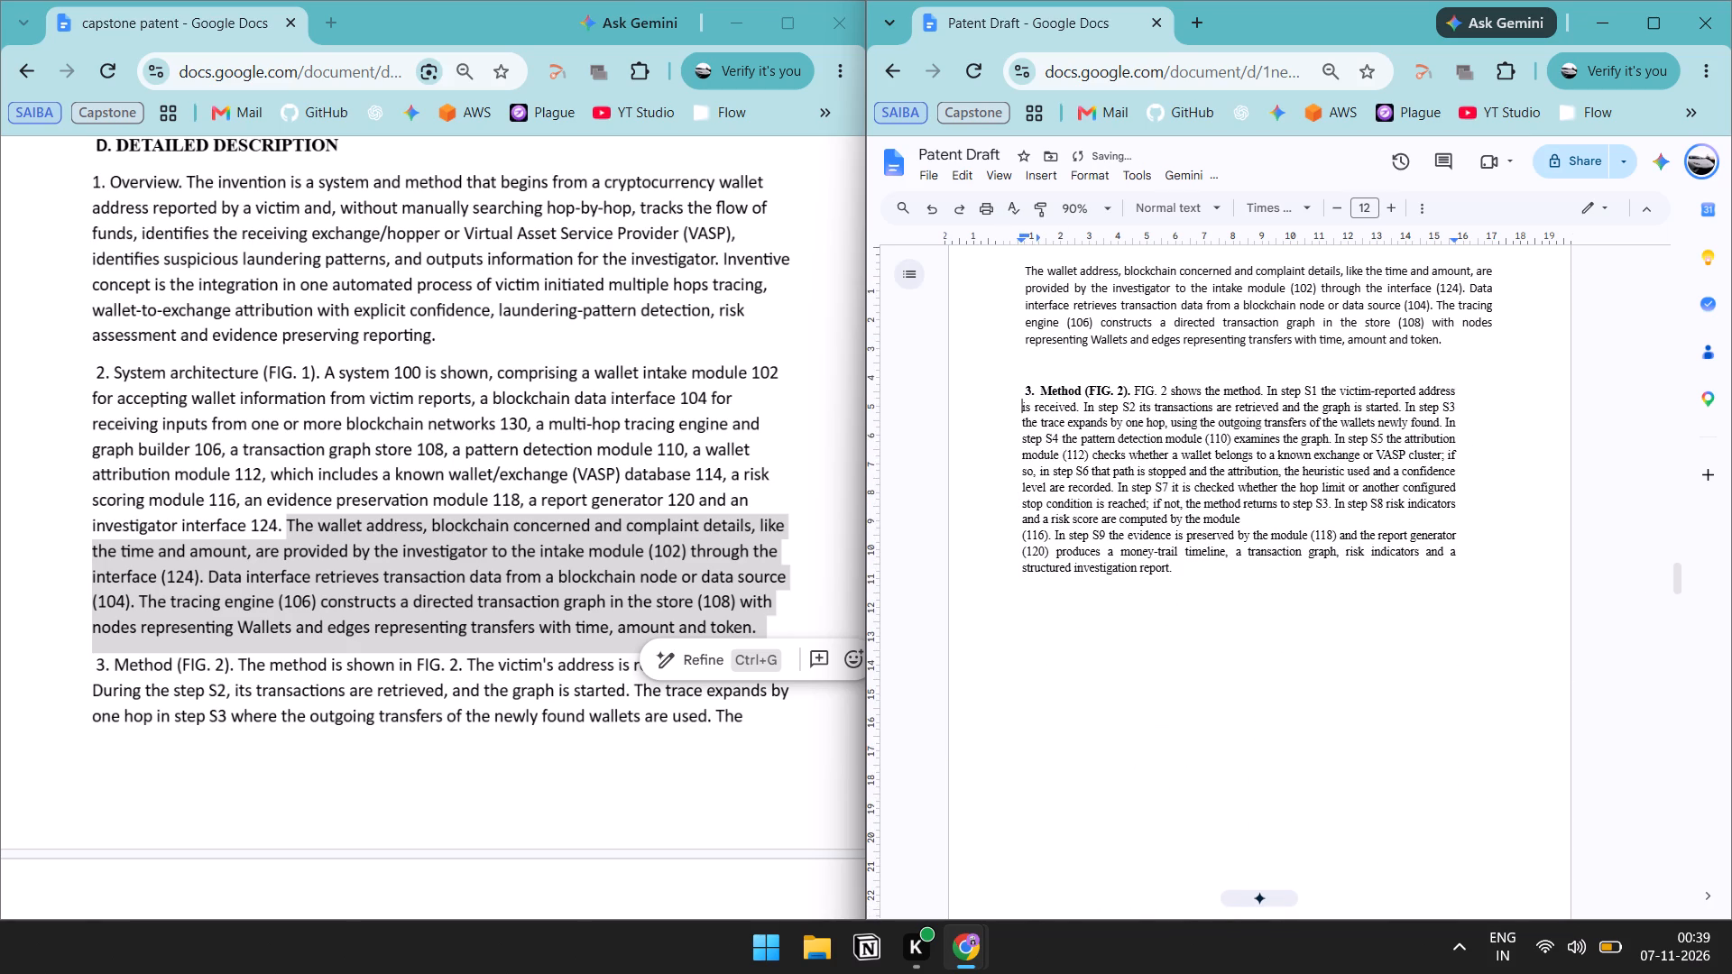
click(1022, 241)
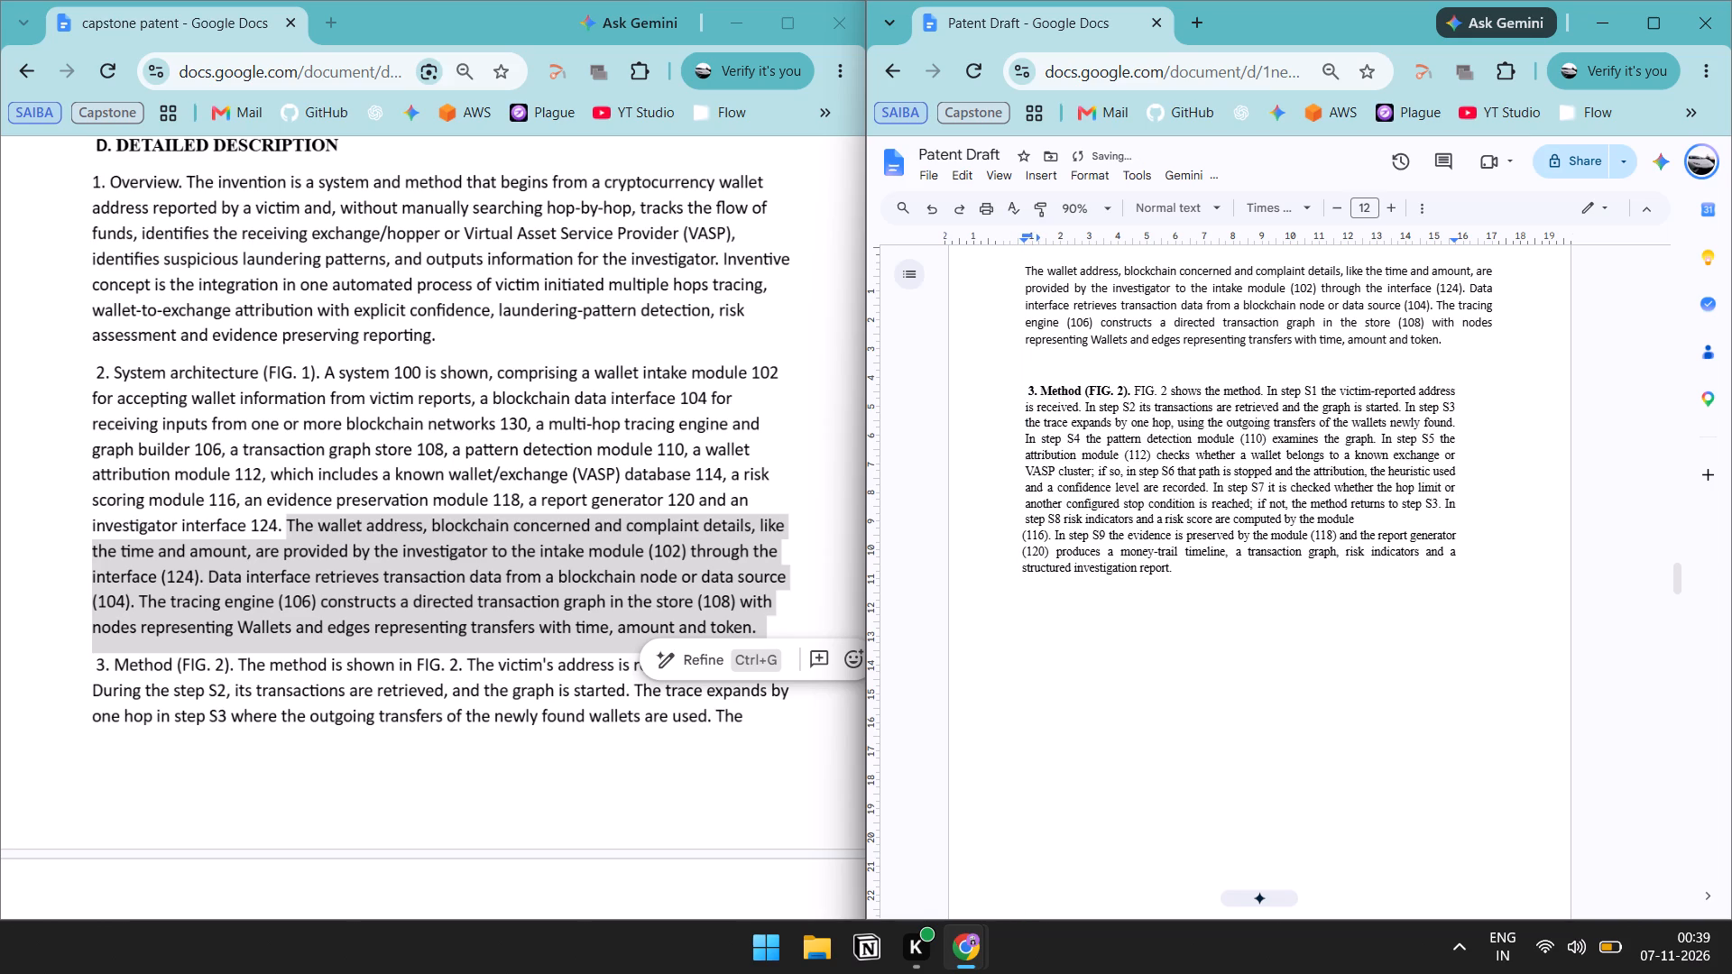
click(1017, 542)
click(1019, 243)
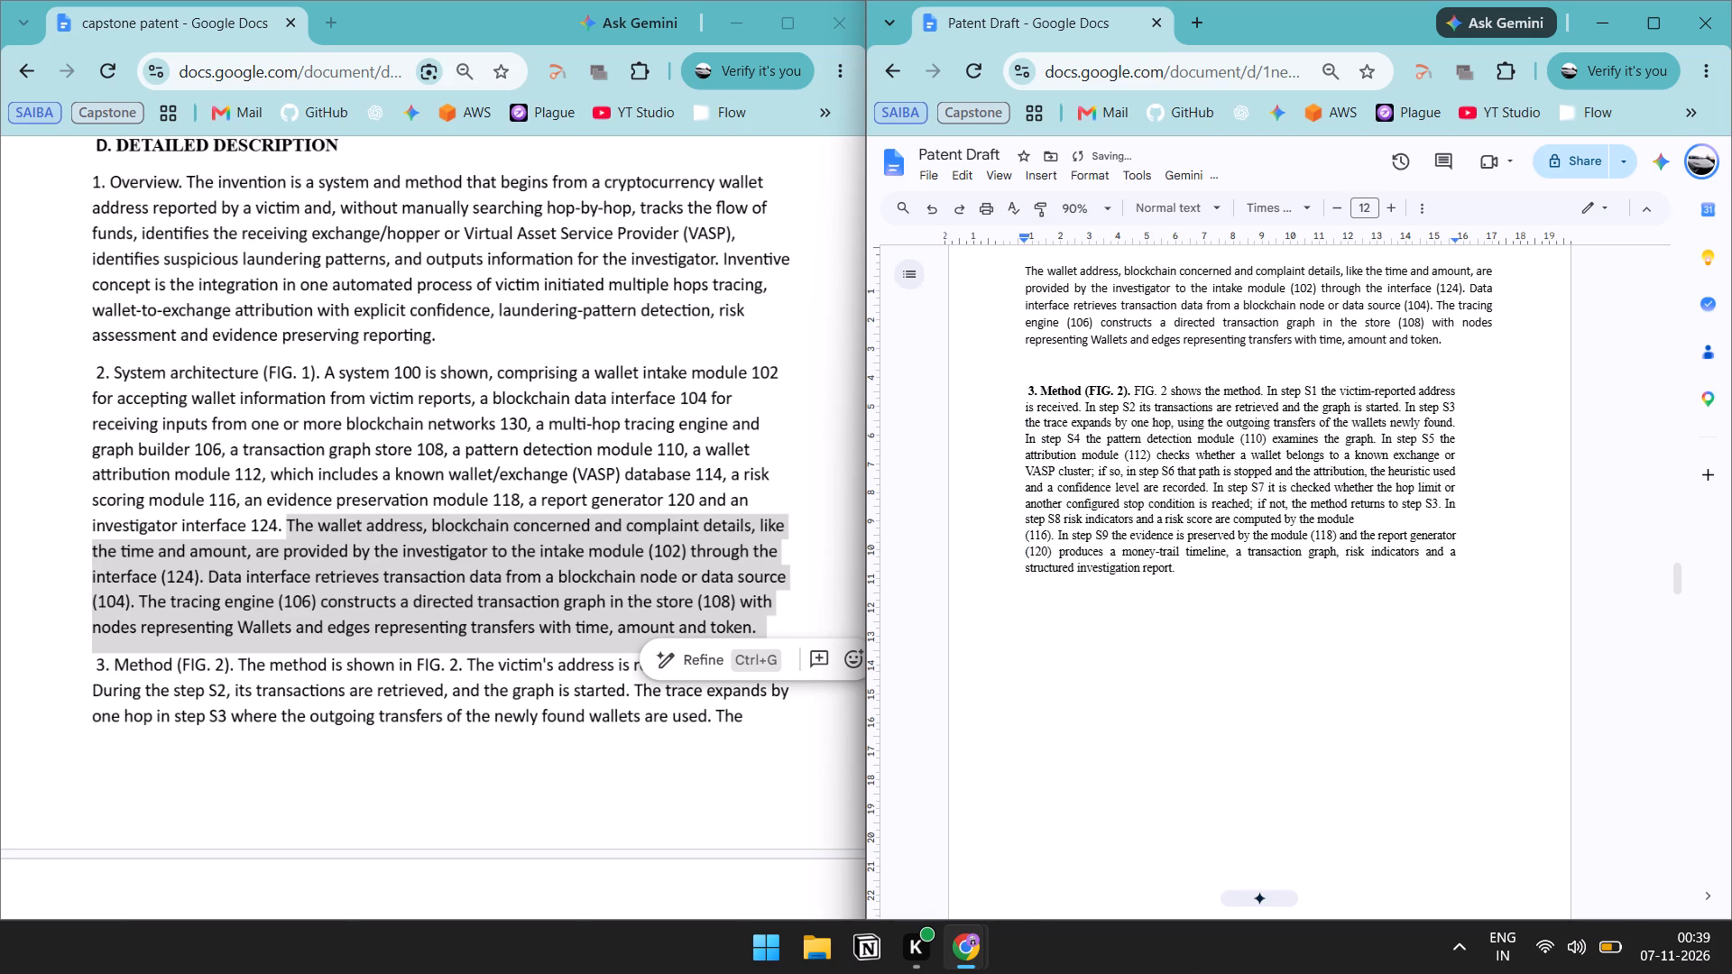
In the capstone notes, insert a blank line after the Overview paragraph and another after the System architecture paragraph.
scroll(281, 477, down, 1)
click(778, 504)
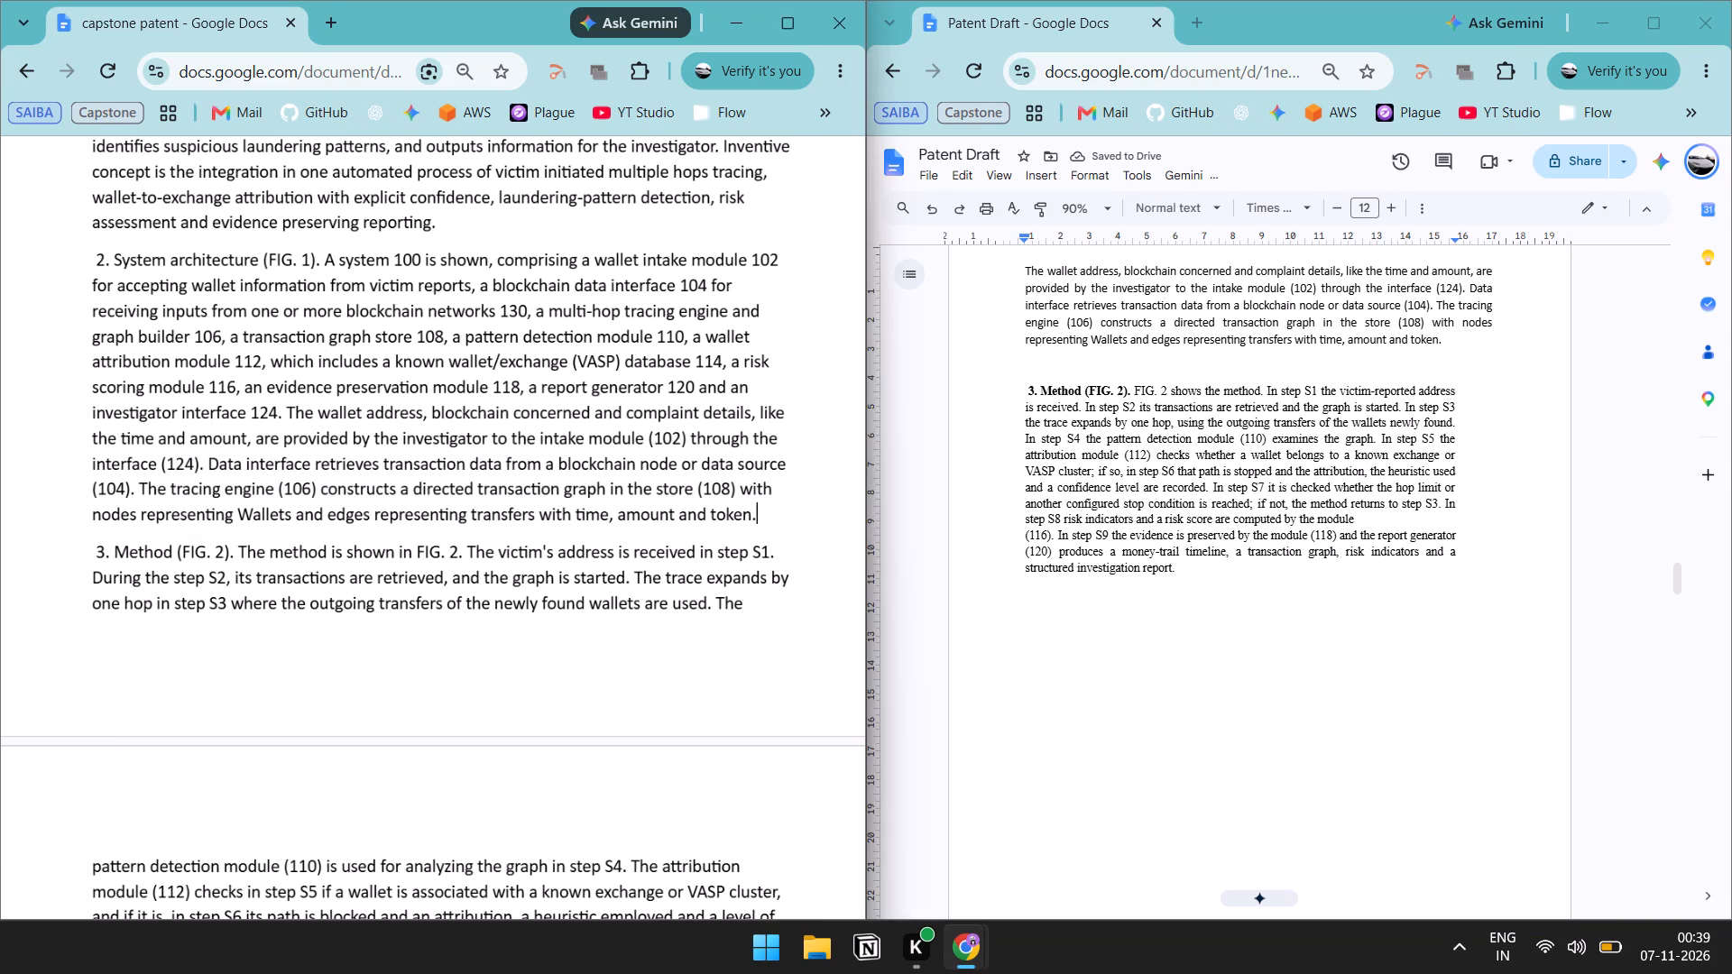
click(778, 519)
key(Return)
click(517, 227)
key(Return)
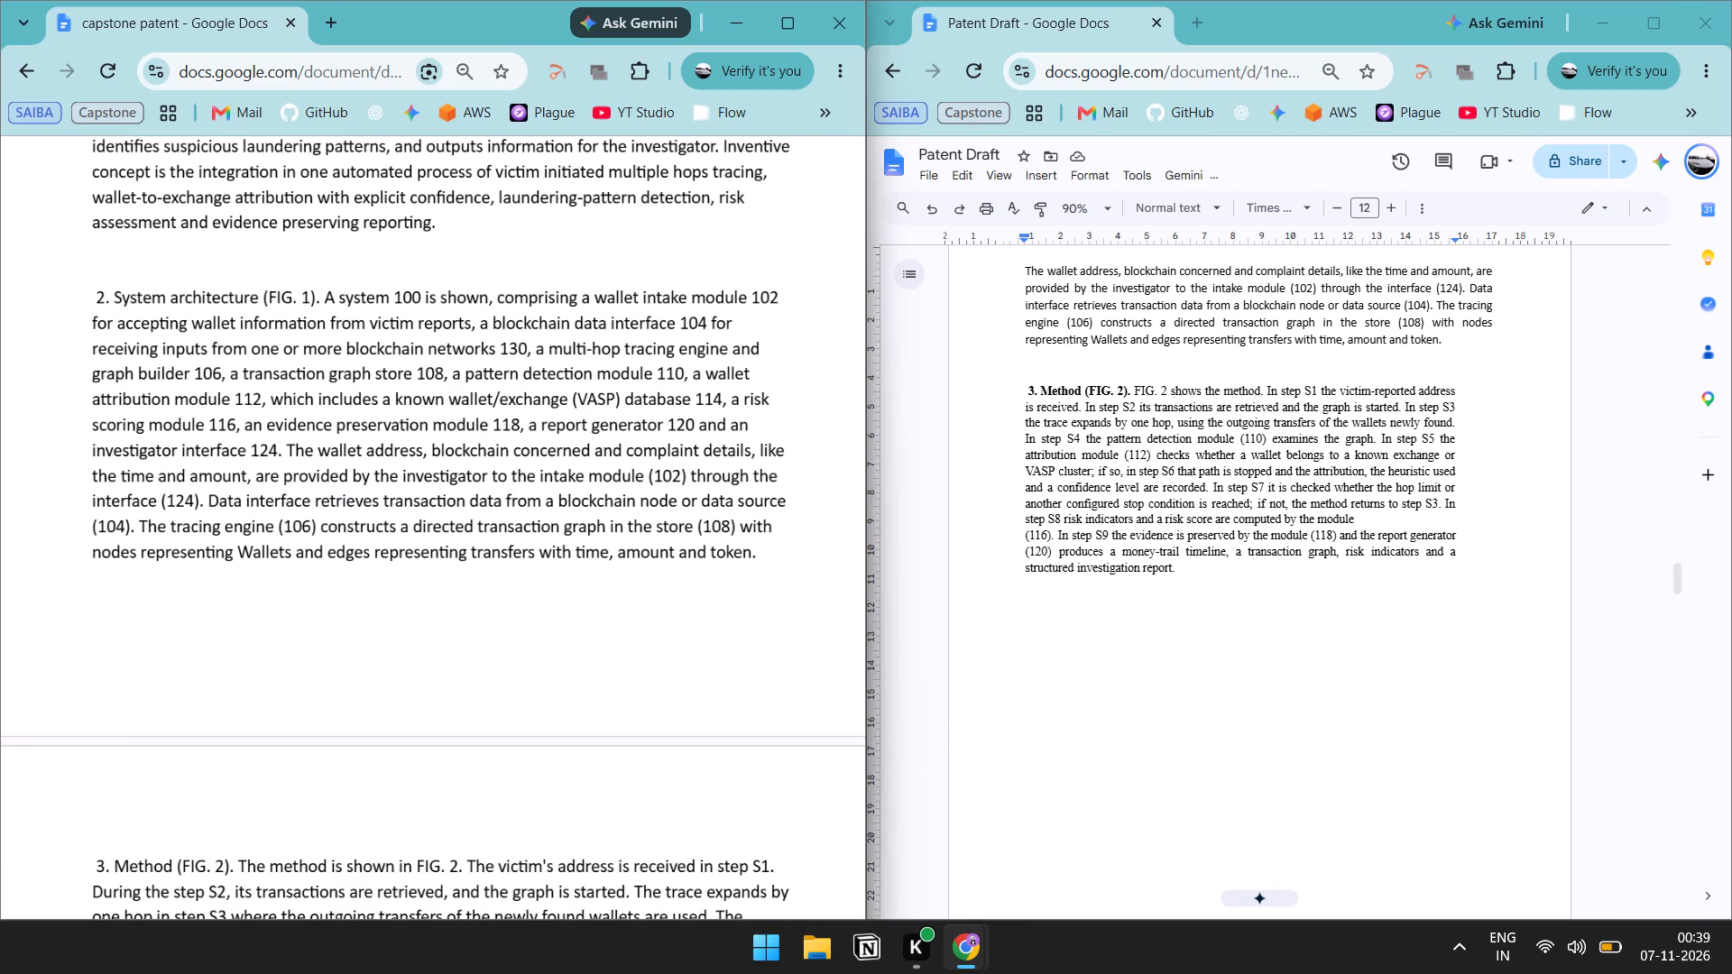
Replace the word "Method" in the draft's section 3 heading with "System architecture".
double_click(1067, 385)
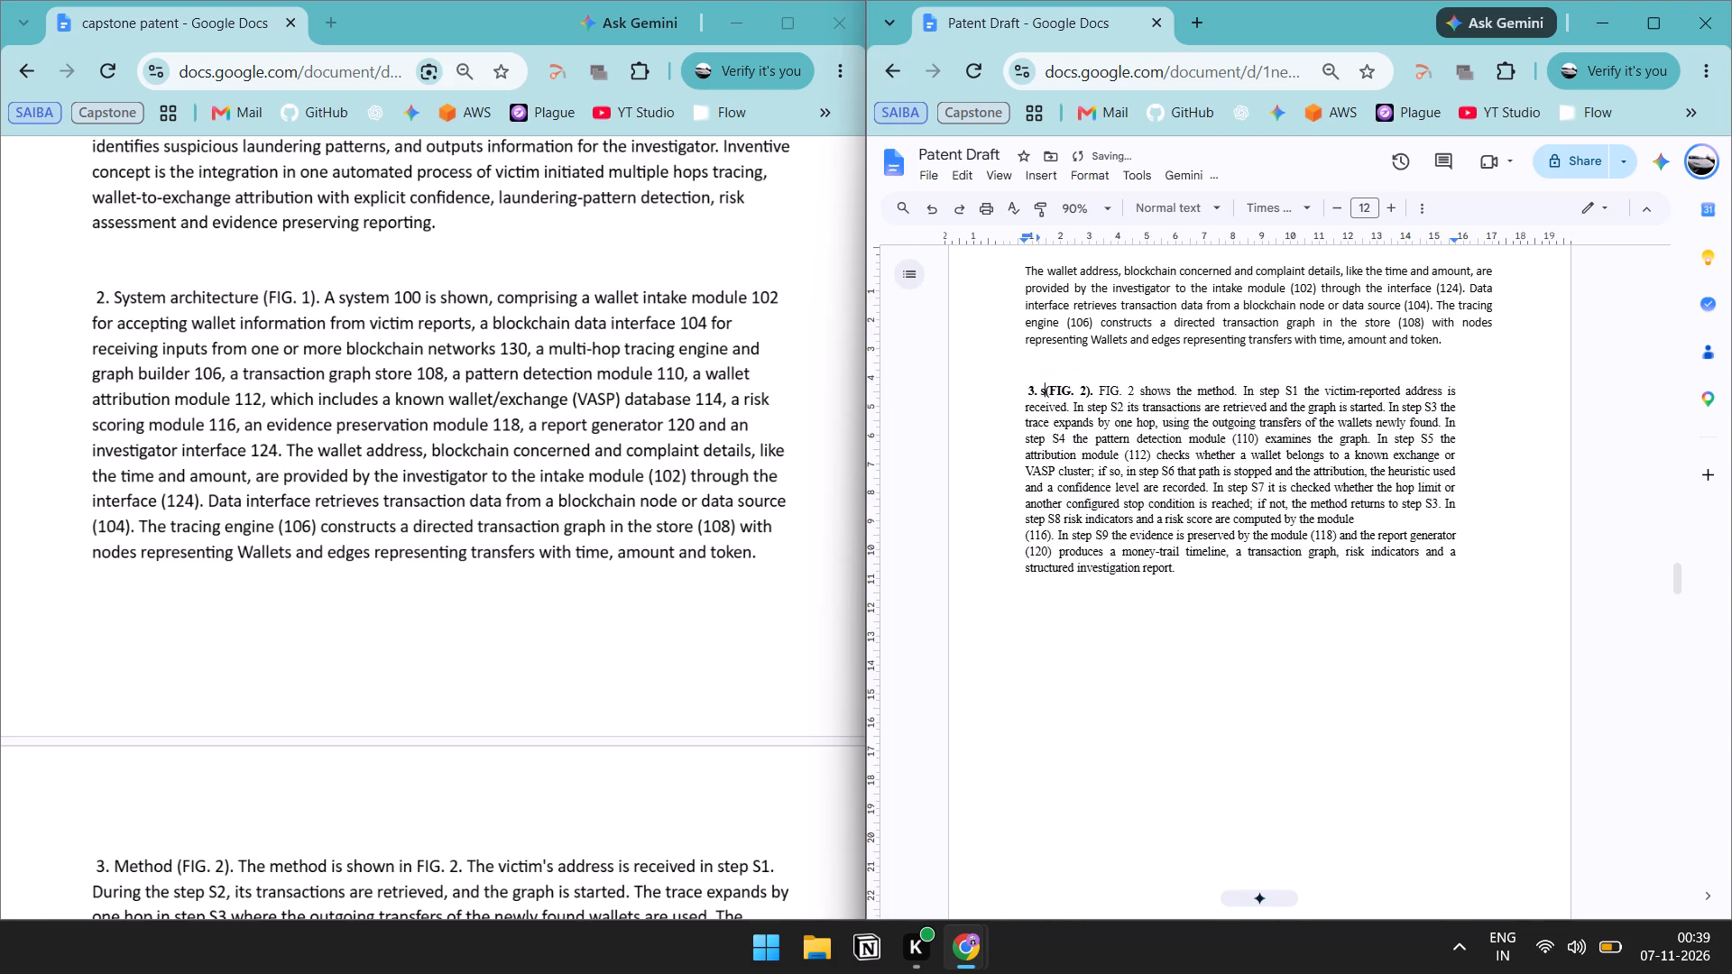
key(BackSpace)
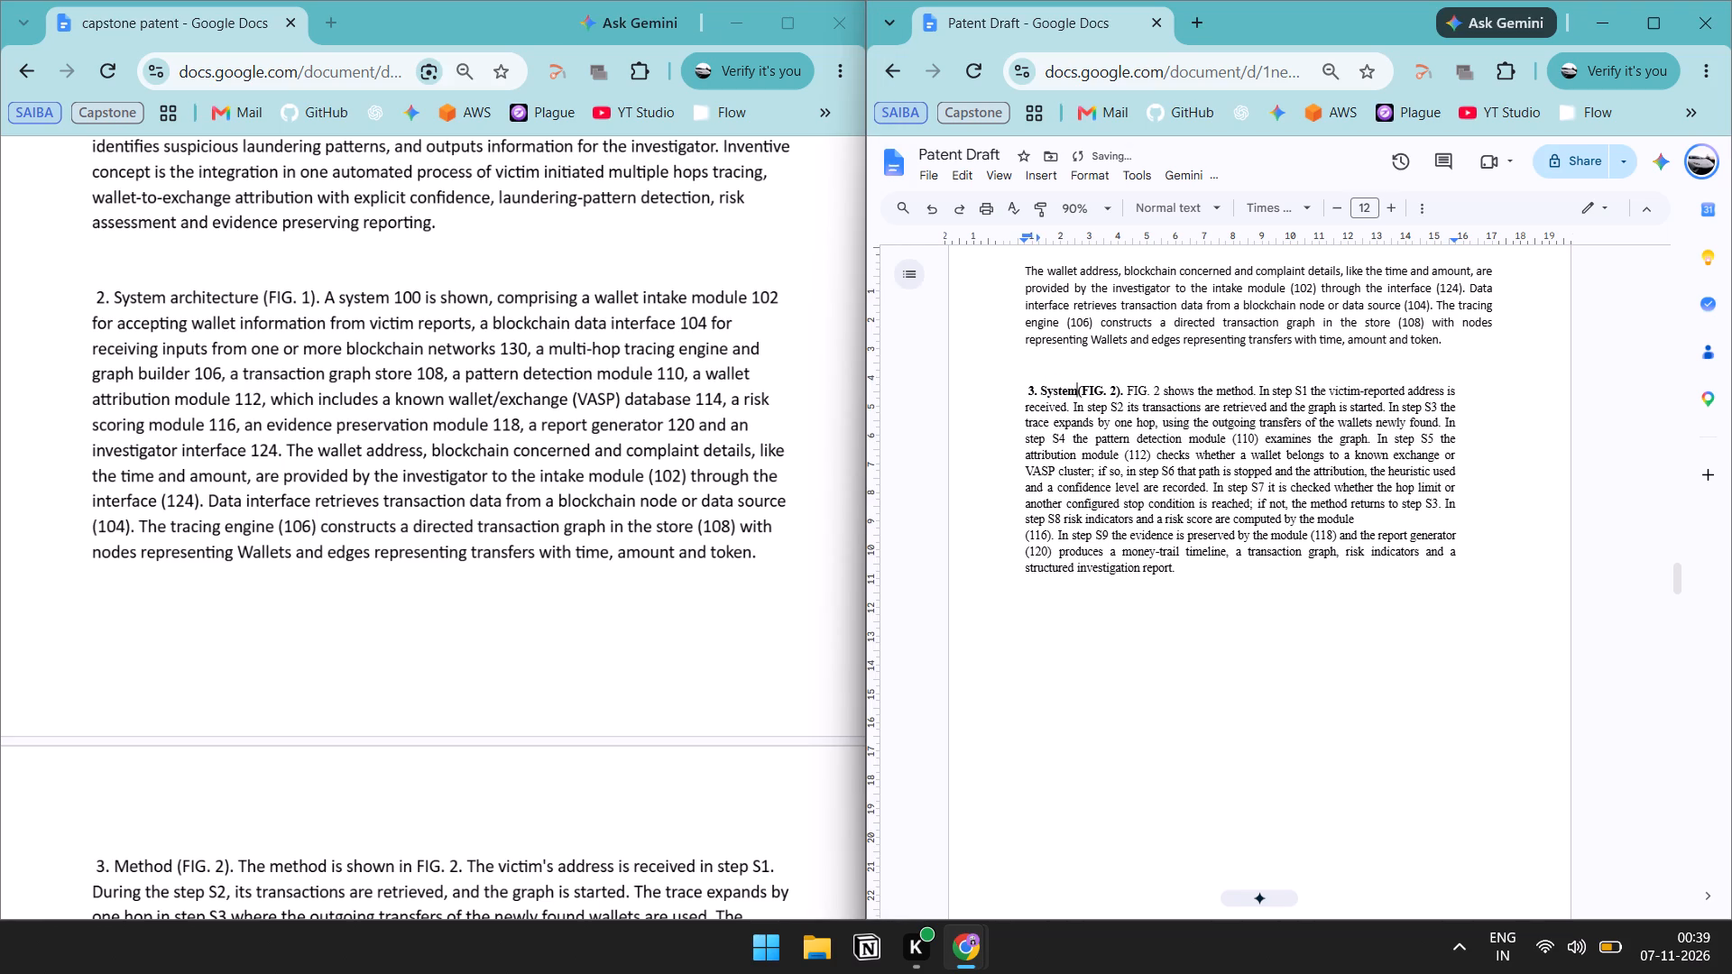
text(rchi)
key(BackSpace)
key(BackSpace)
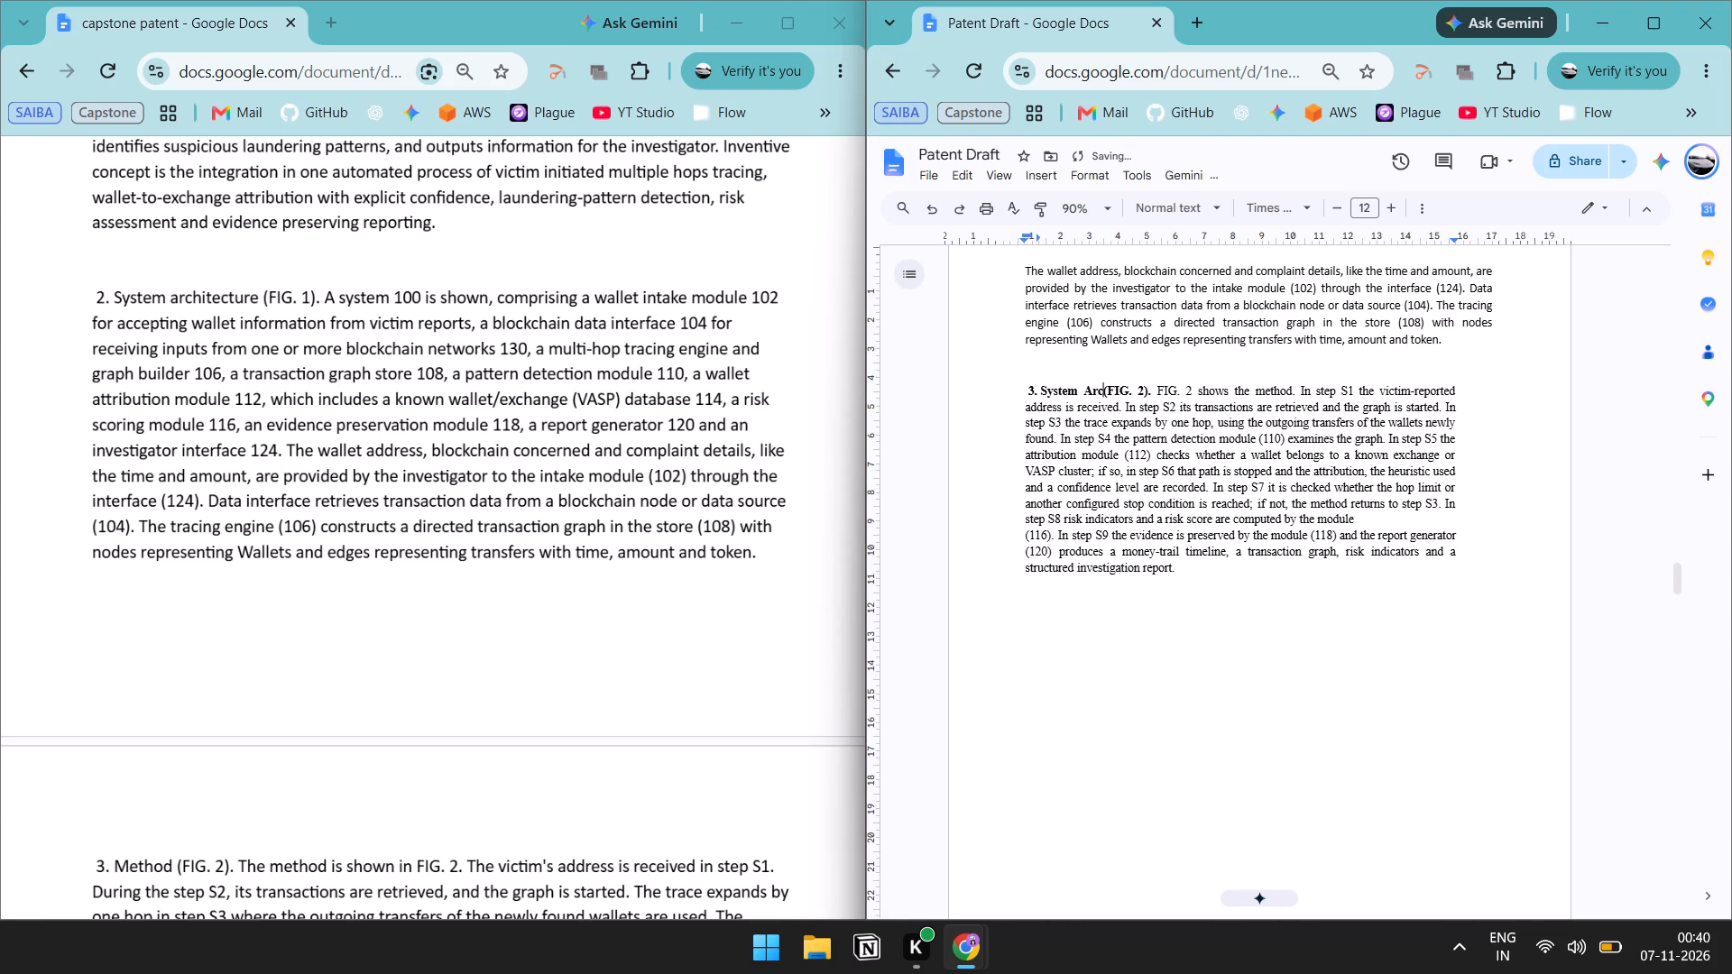
key(BackSpace)
key(BackSpace)
key(BackSpace)
text(archi)
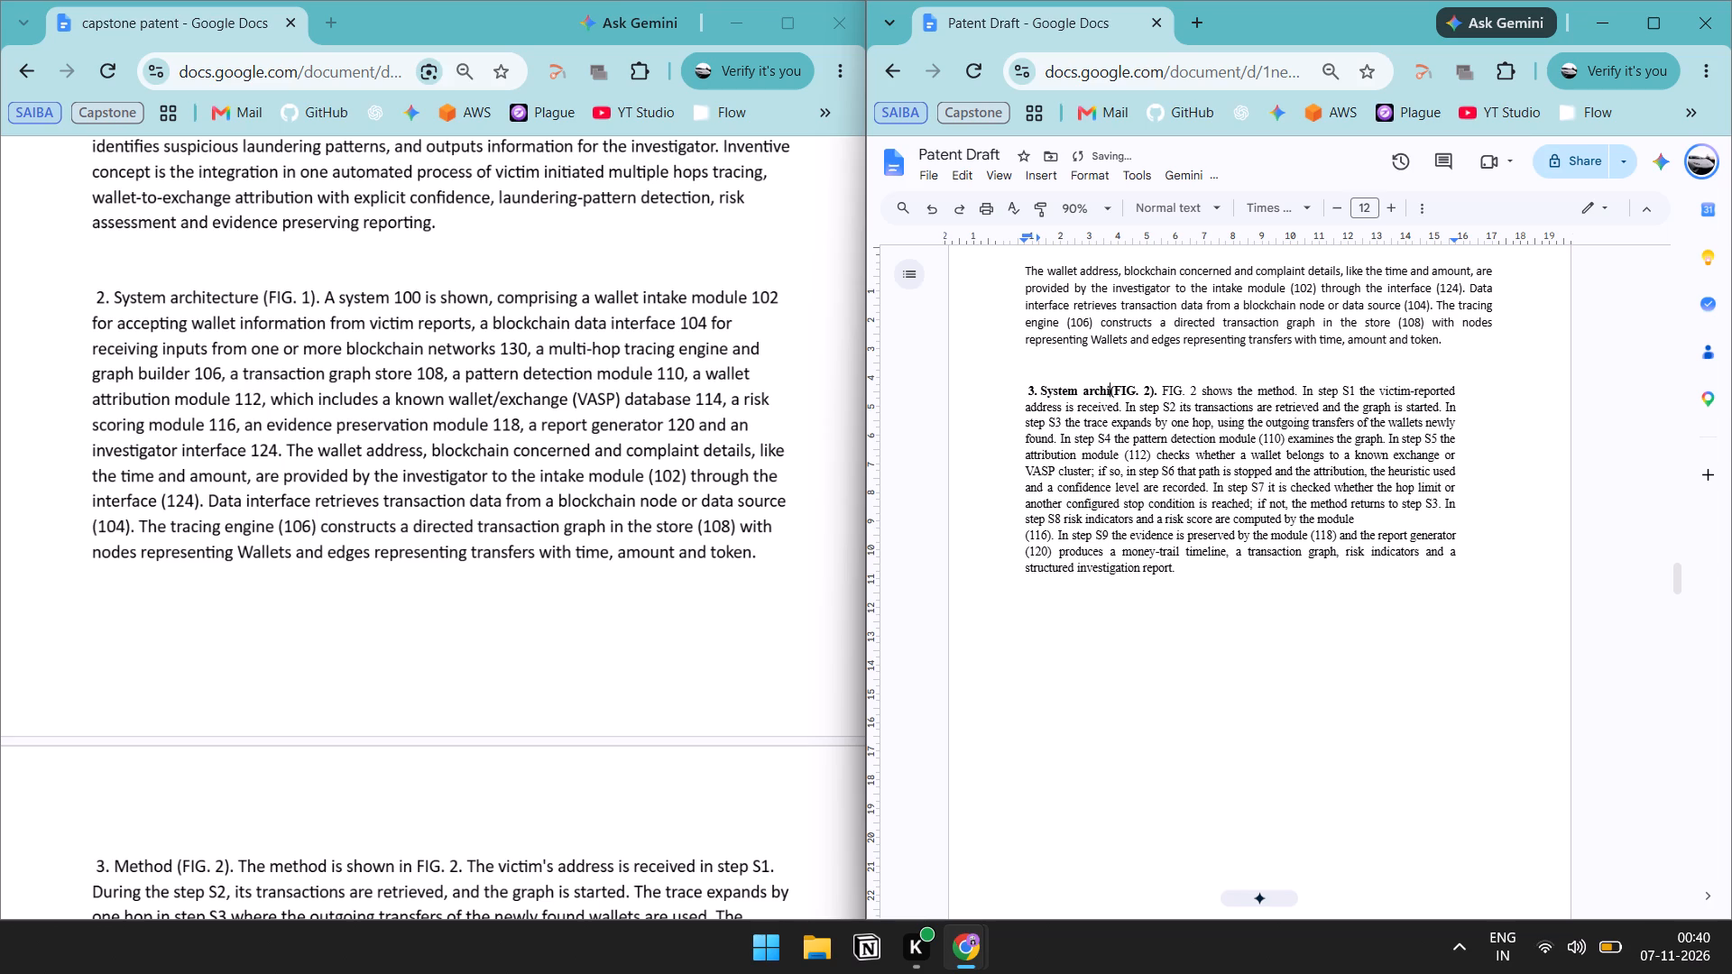
text(tecture)
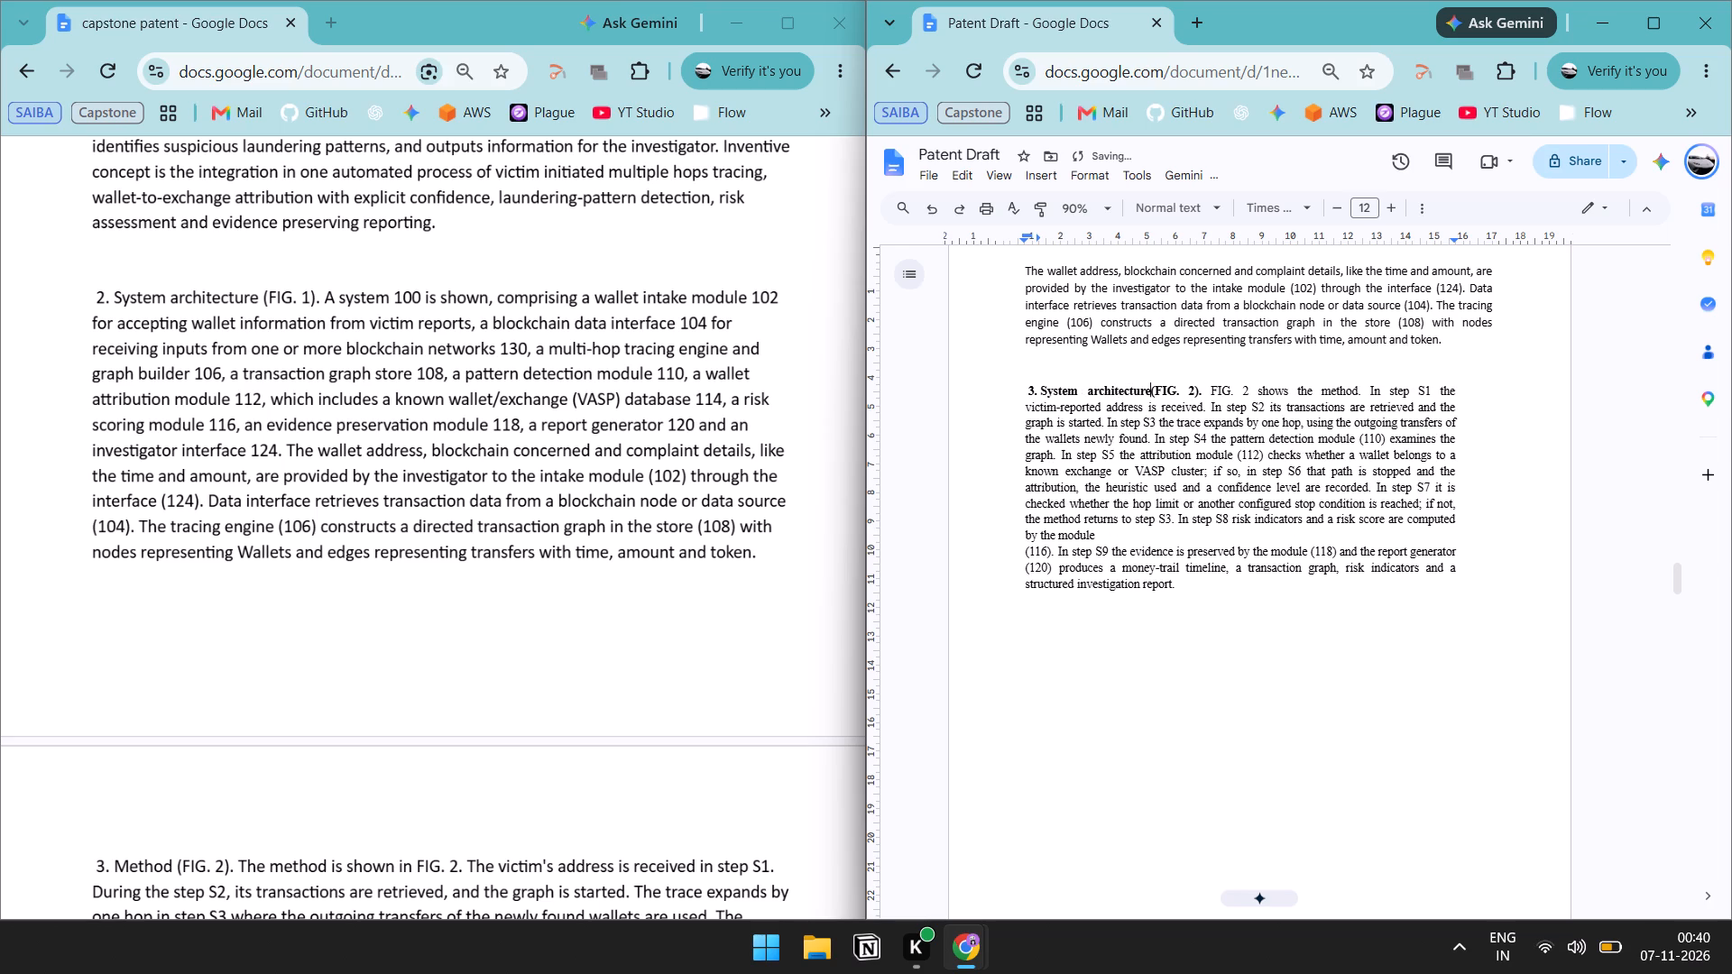
Examine the draft's FIG. 1 and the capstone notes' numbered sections to compare their content and order.
scroll(1239, 480, up, 4)
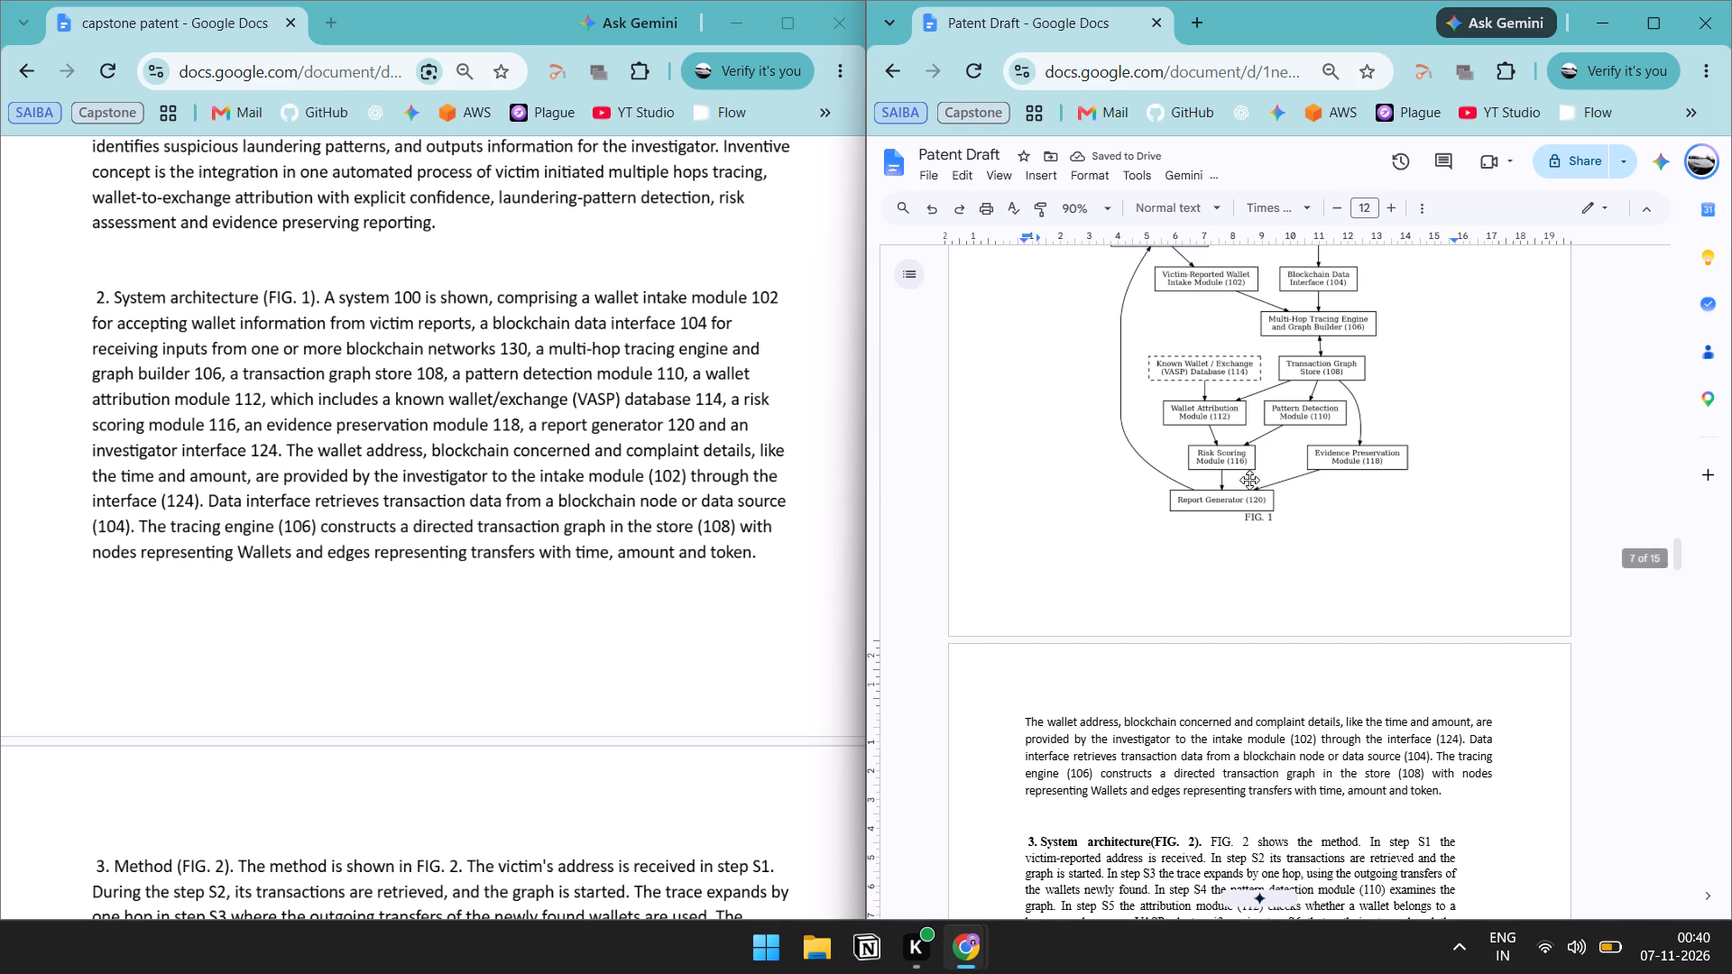
scroll(537, 465, down, 19)
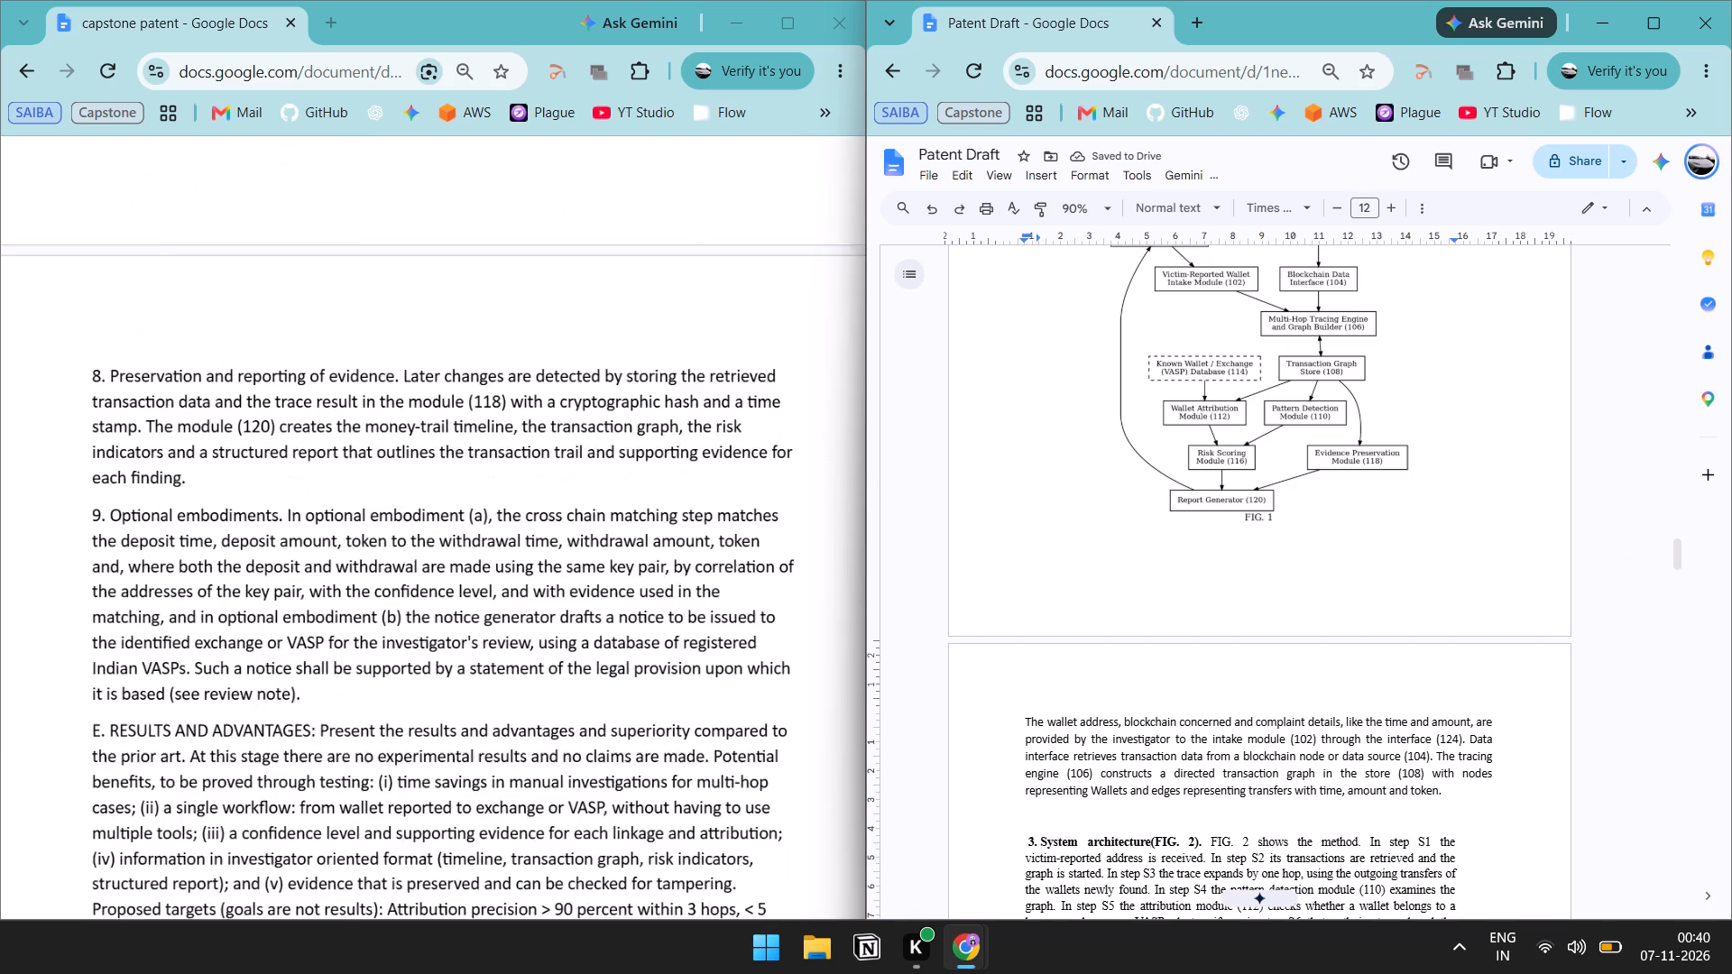
scroll(535, 463, down, 7)
scroll(535, 463, up, 19)
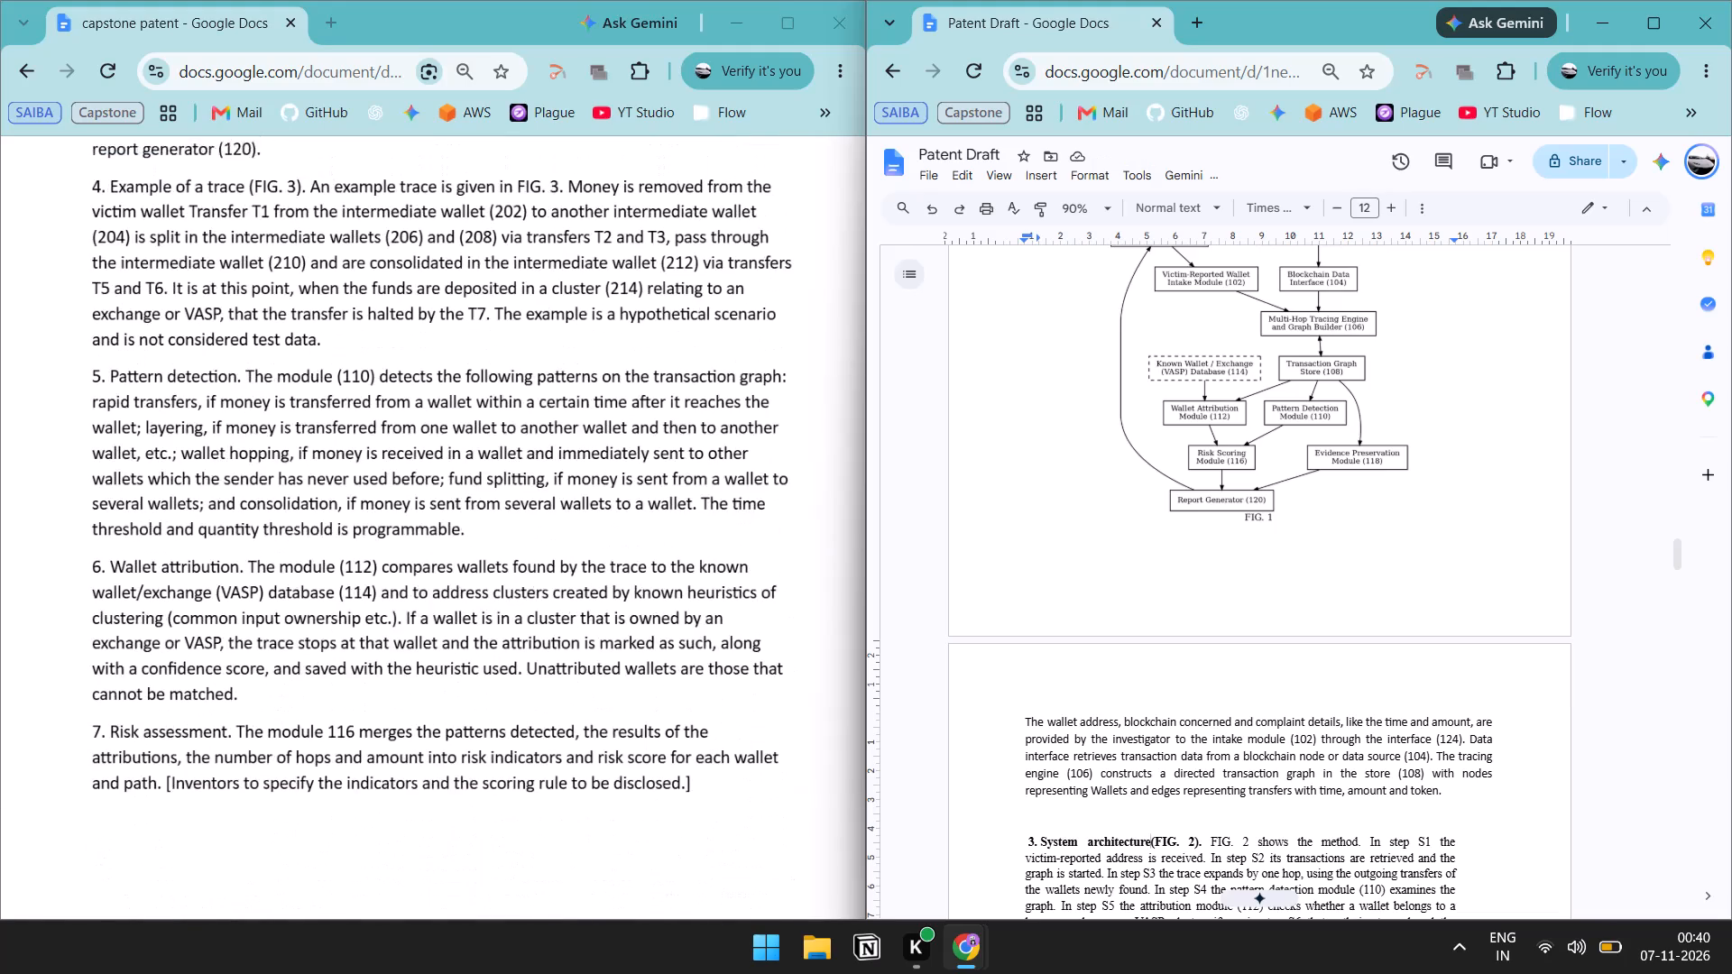
scroll(535, 463, up, 6)
scroll(1357, 575, down, 2)
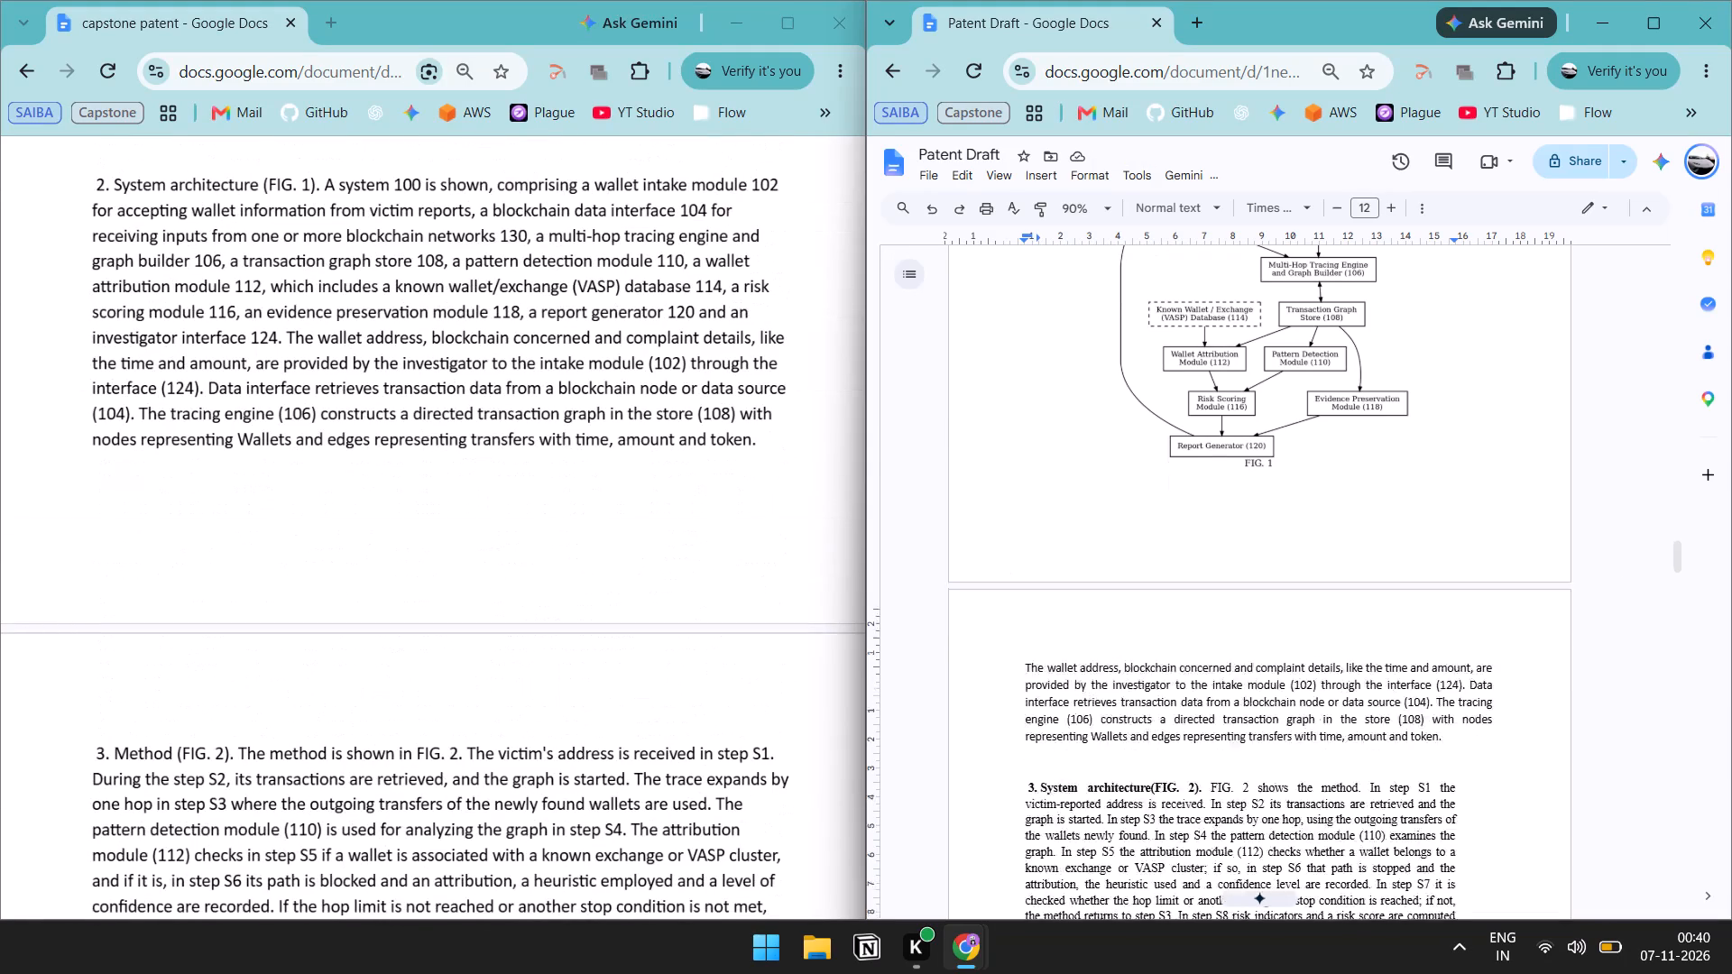
Add a space before the parenthesis in the draft's section 3 heading and change its figure reference to FIG. 1.
key(space)
click(1198, 610)
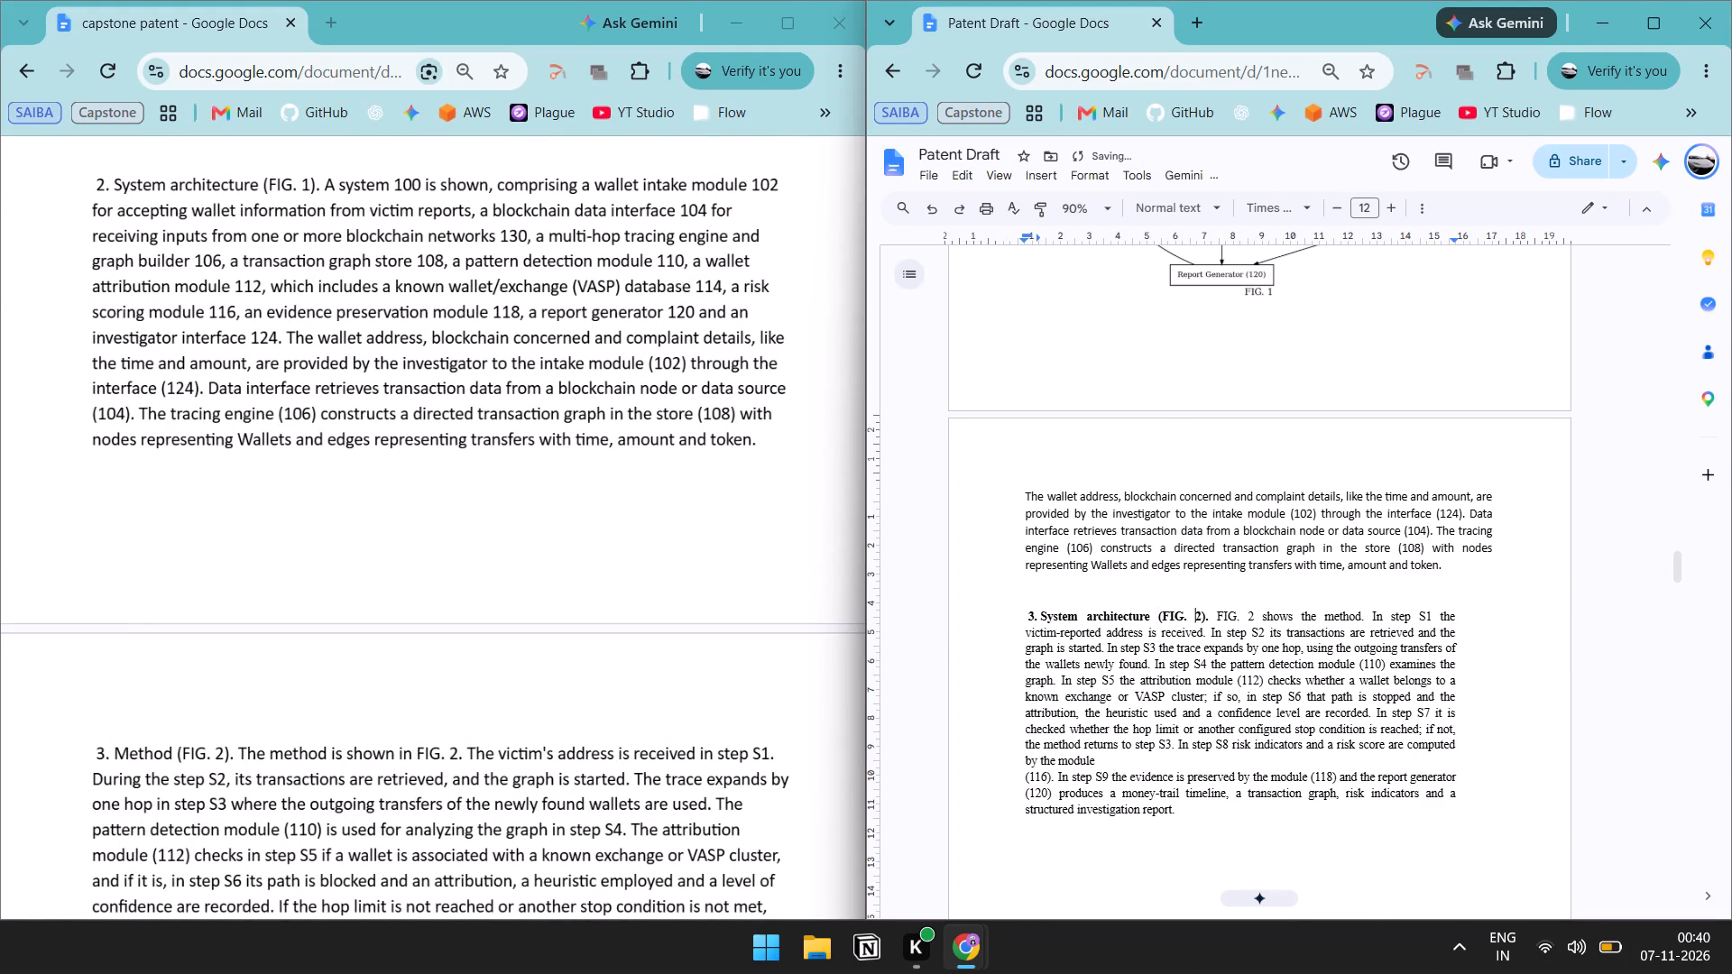
key(Delete)
key(1)
click(1250, 632)
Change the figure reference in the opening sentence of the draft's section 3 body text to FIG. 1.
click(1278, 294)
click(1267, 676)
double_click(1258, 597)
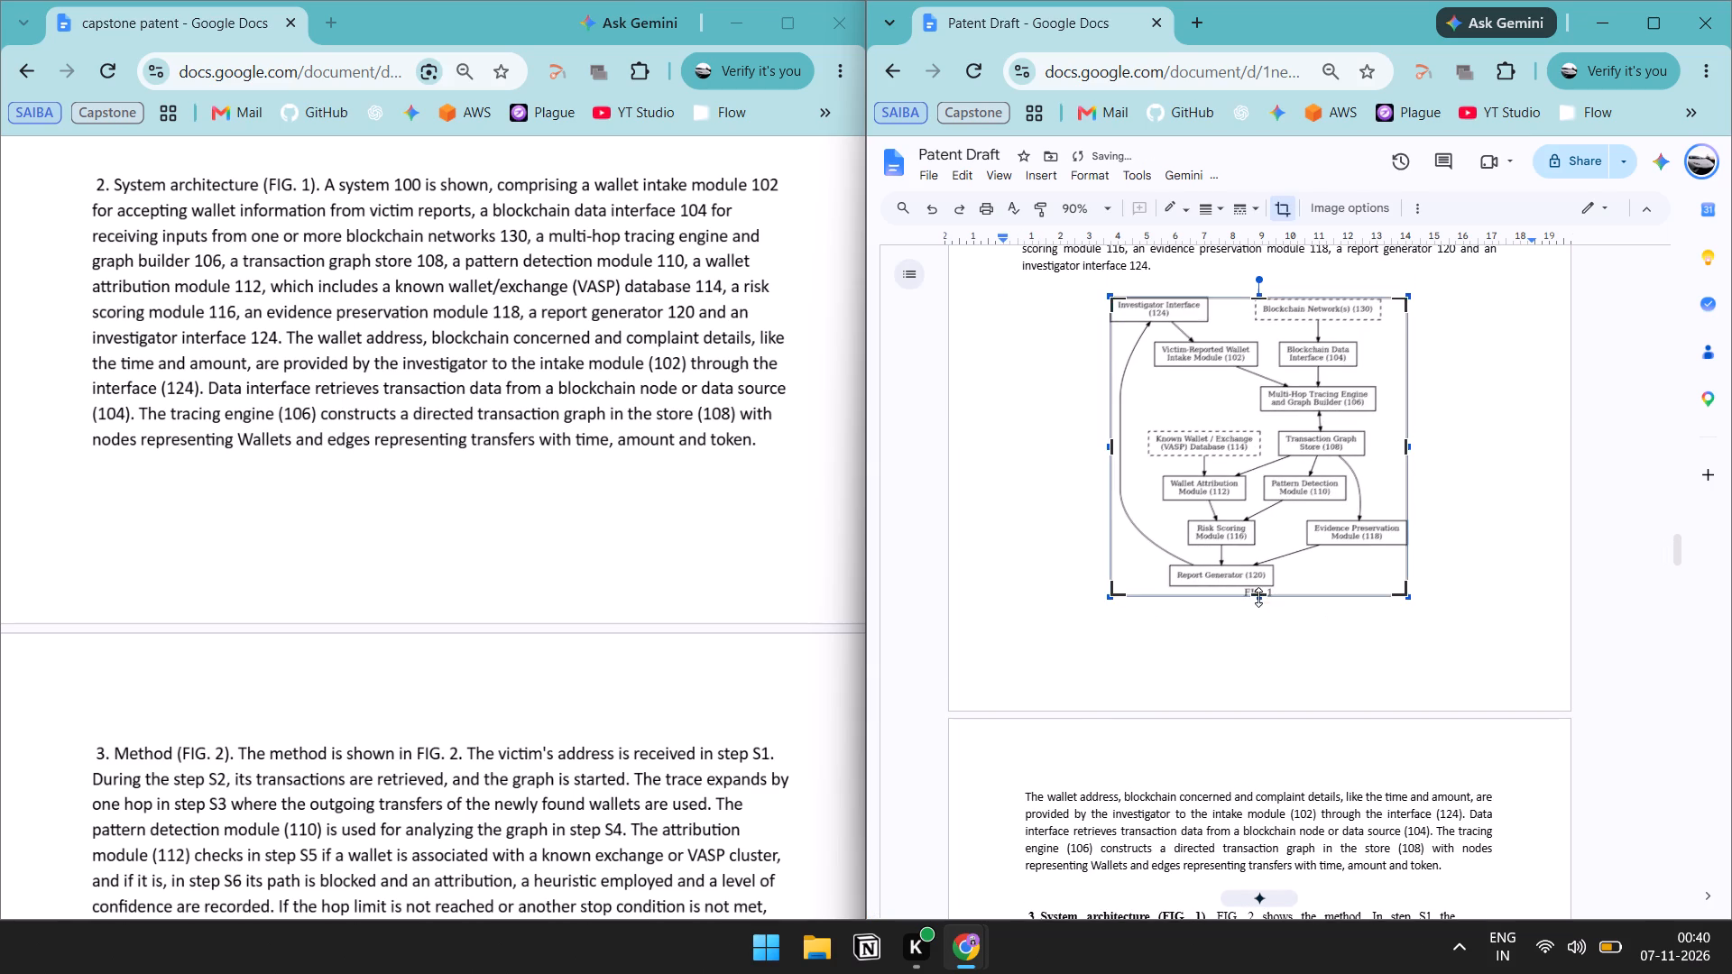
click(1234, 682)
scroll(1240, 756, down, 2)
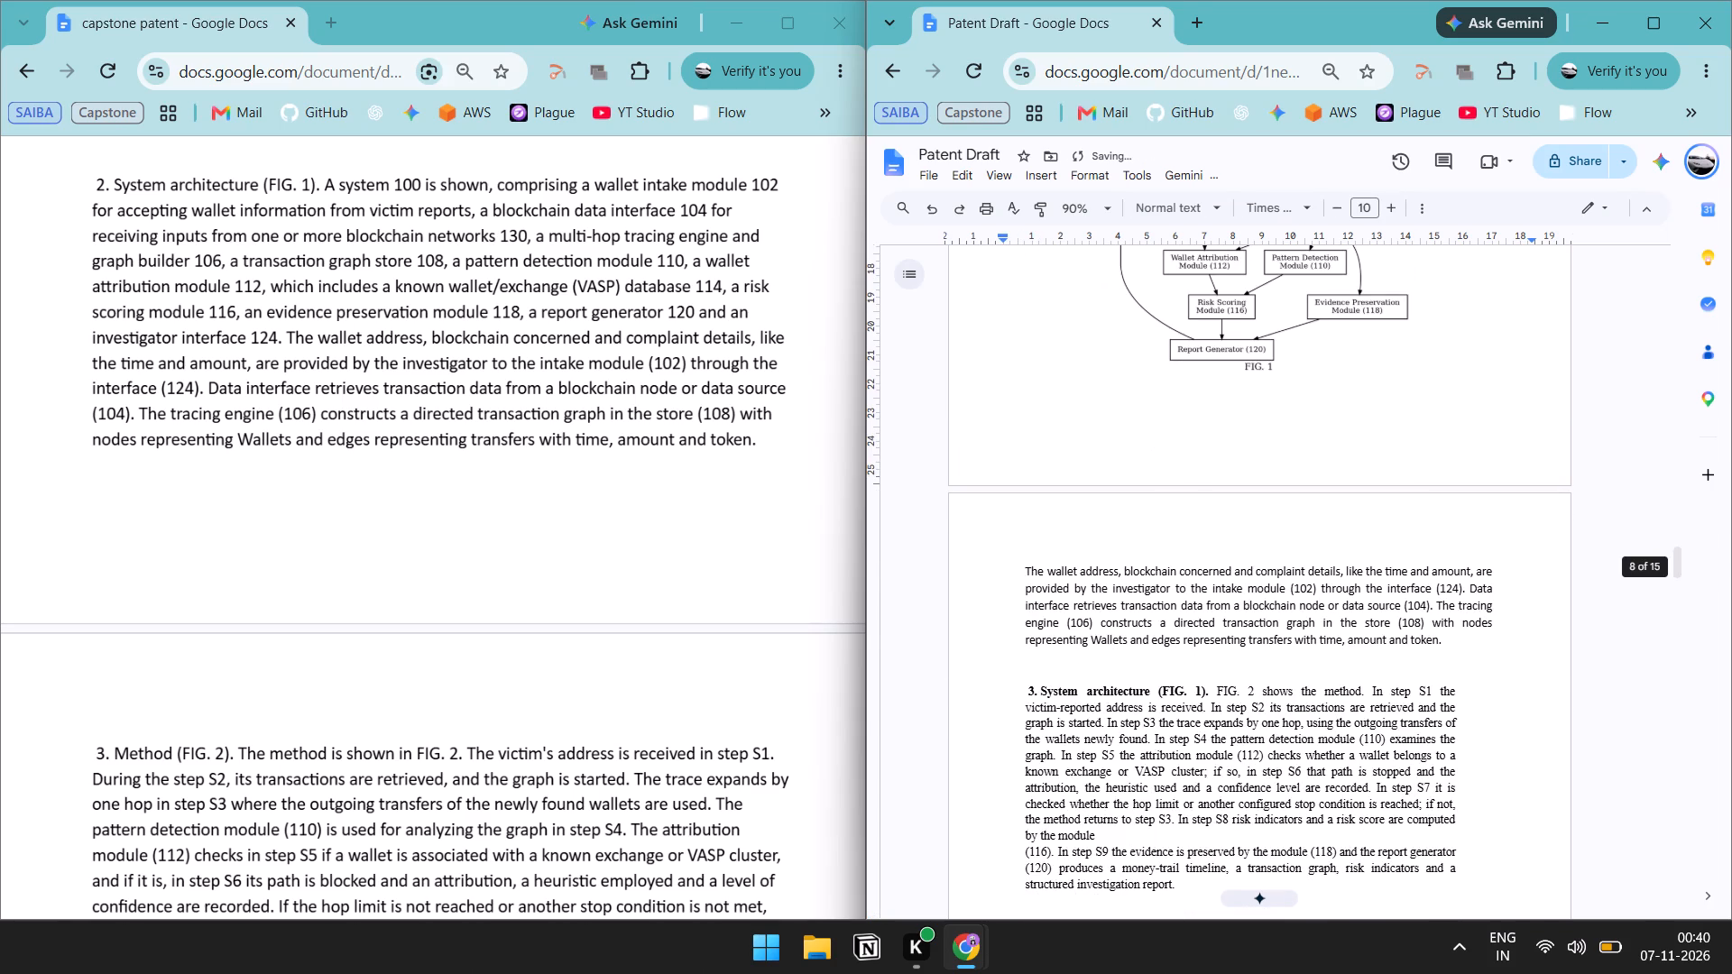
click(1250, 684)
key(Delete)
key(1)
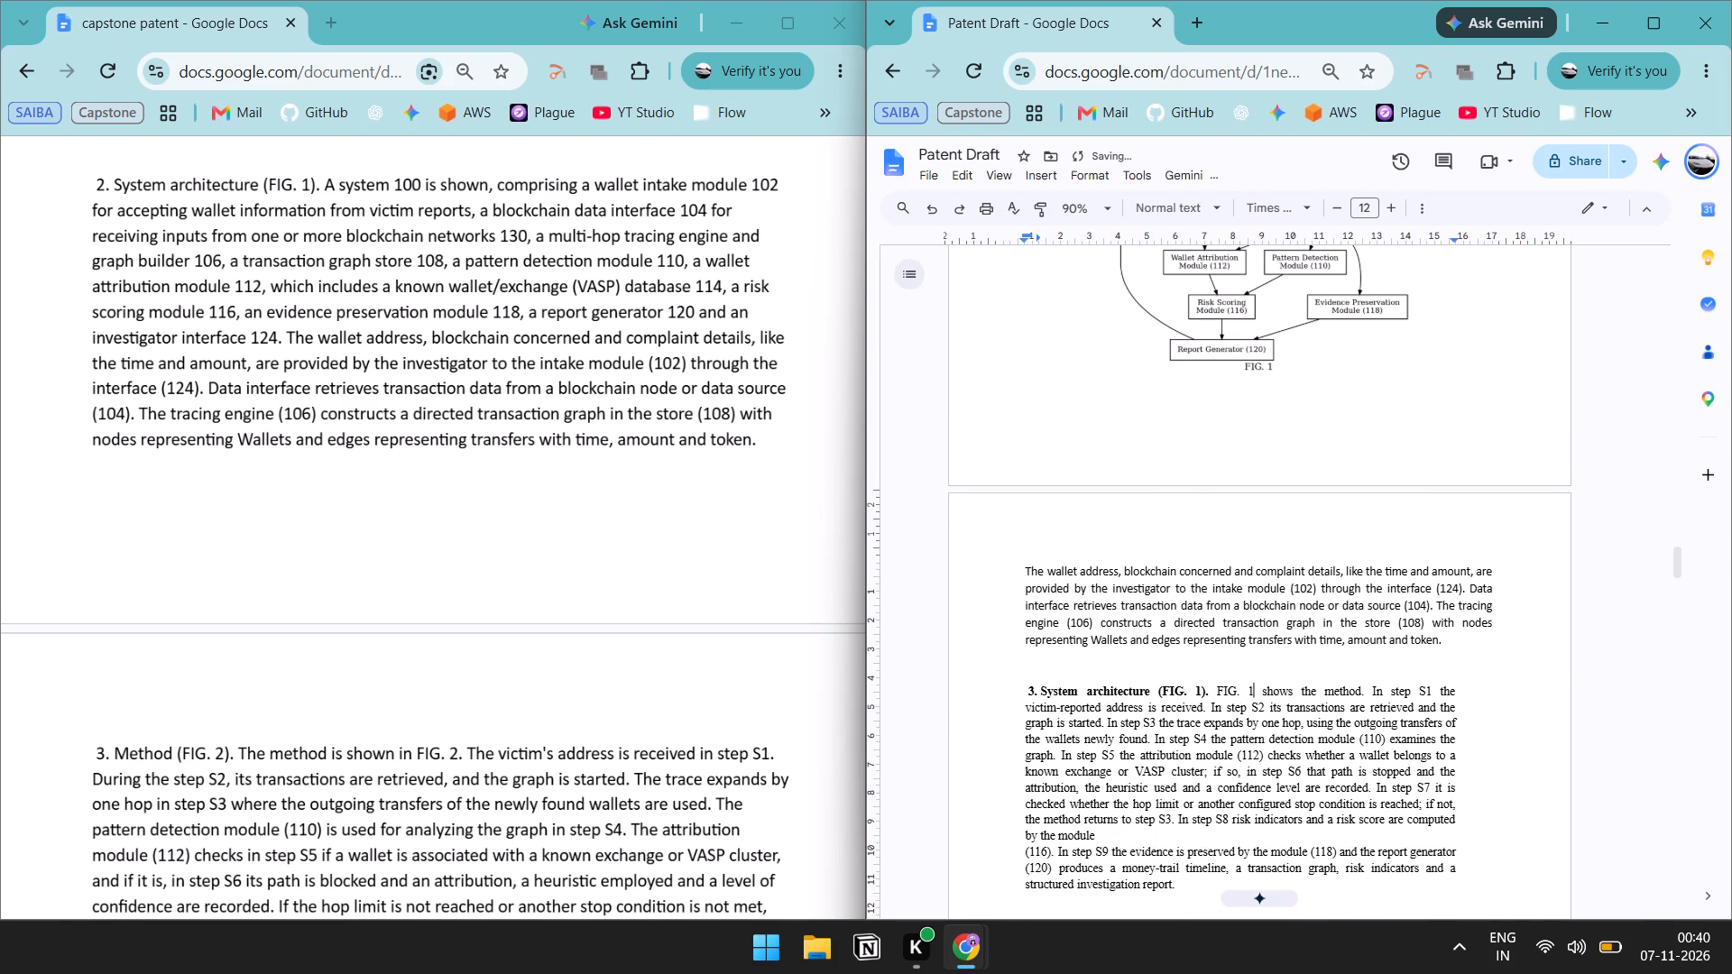
Undo the figure number edits in the draft's section 3 body text and heading, and save the document.
scroll(498, 617, down, 2)
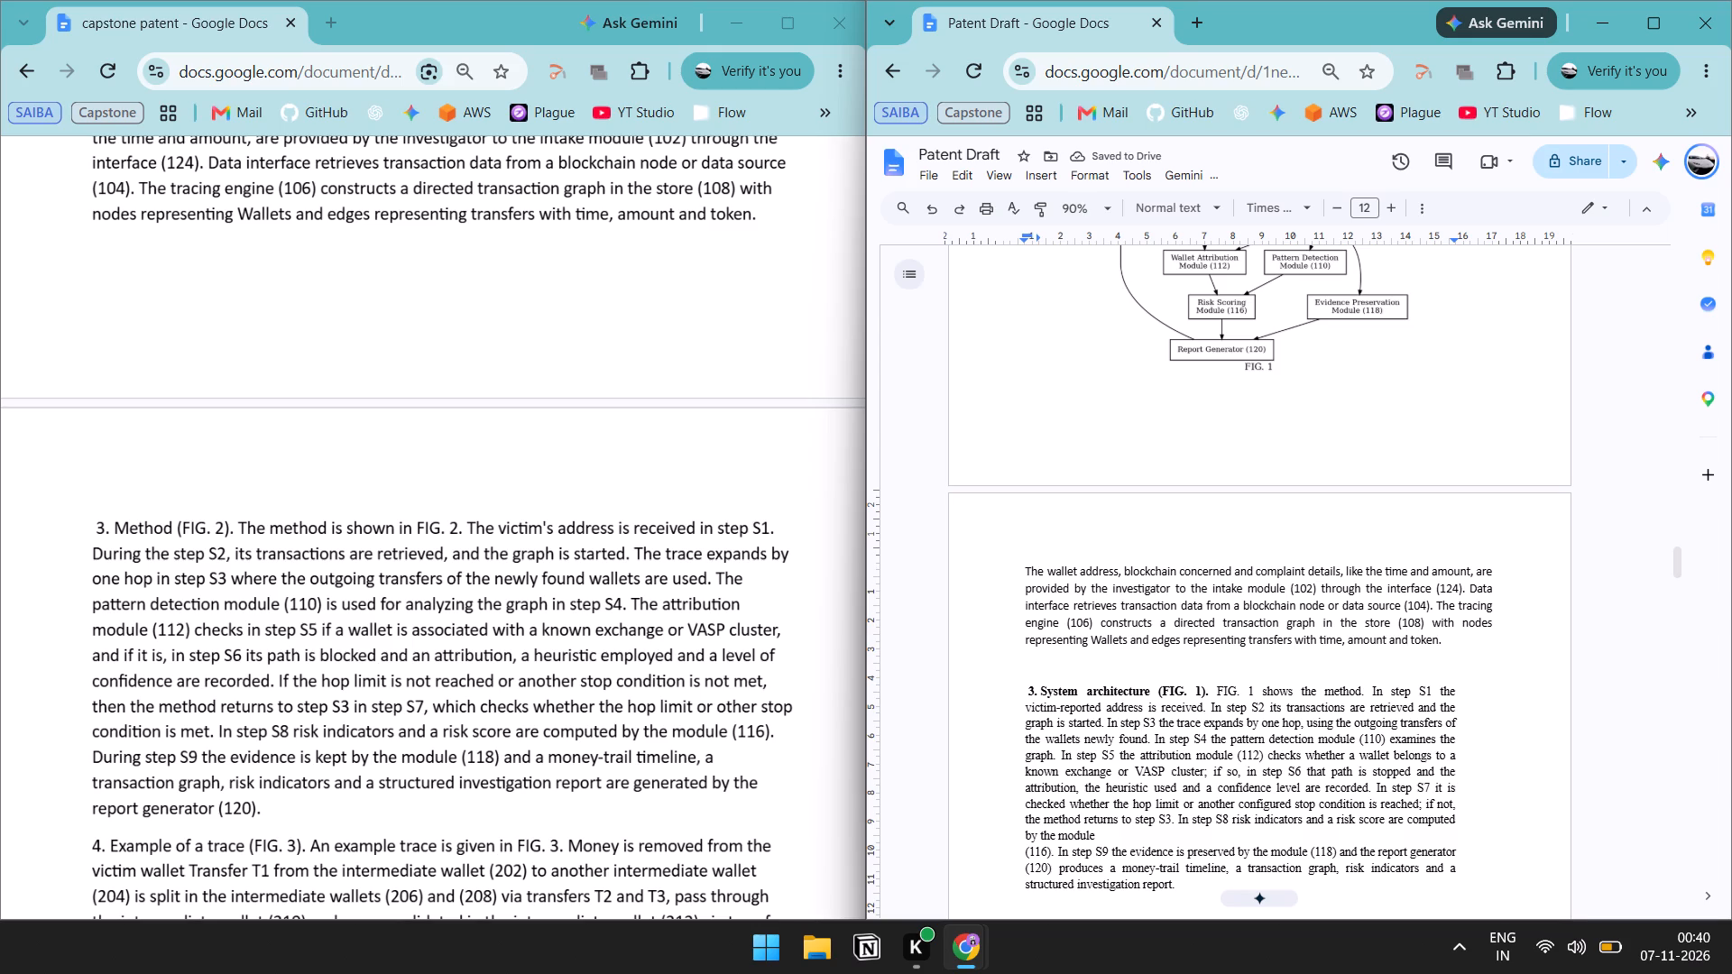
scroll(1102, 592, down, 9)
scroll(1237, 549, up, 5)
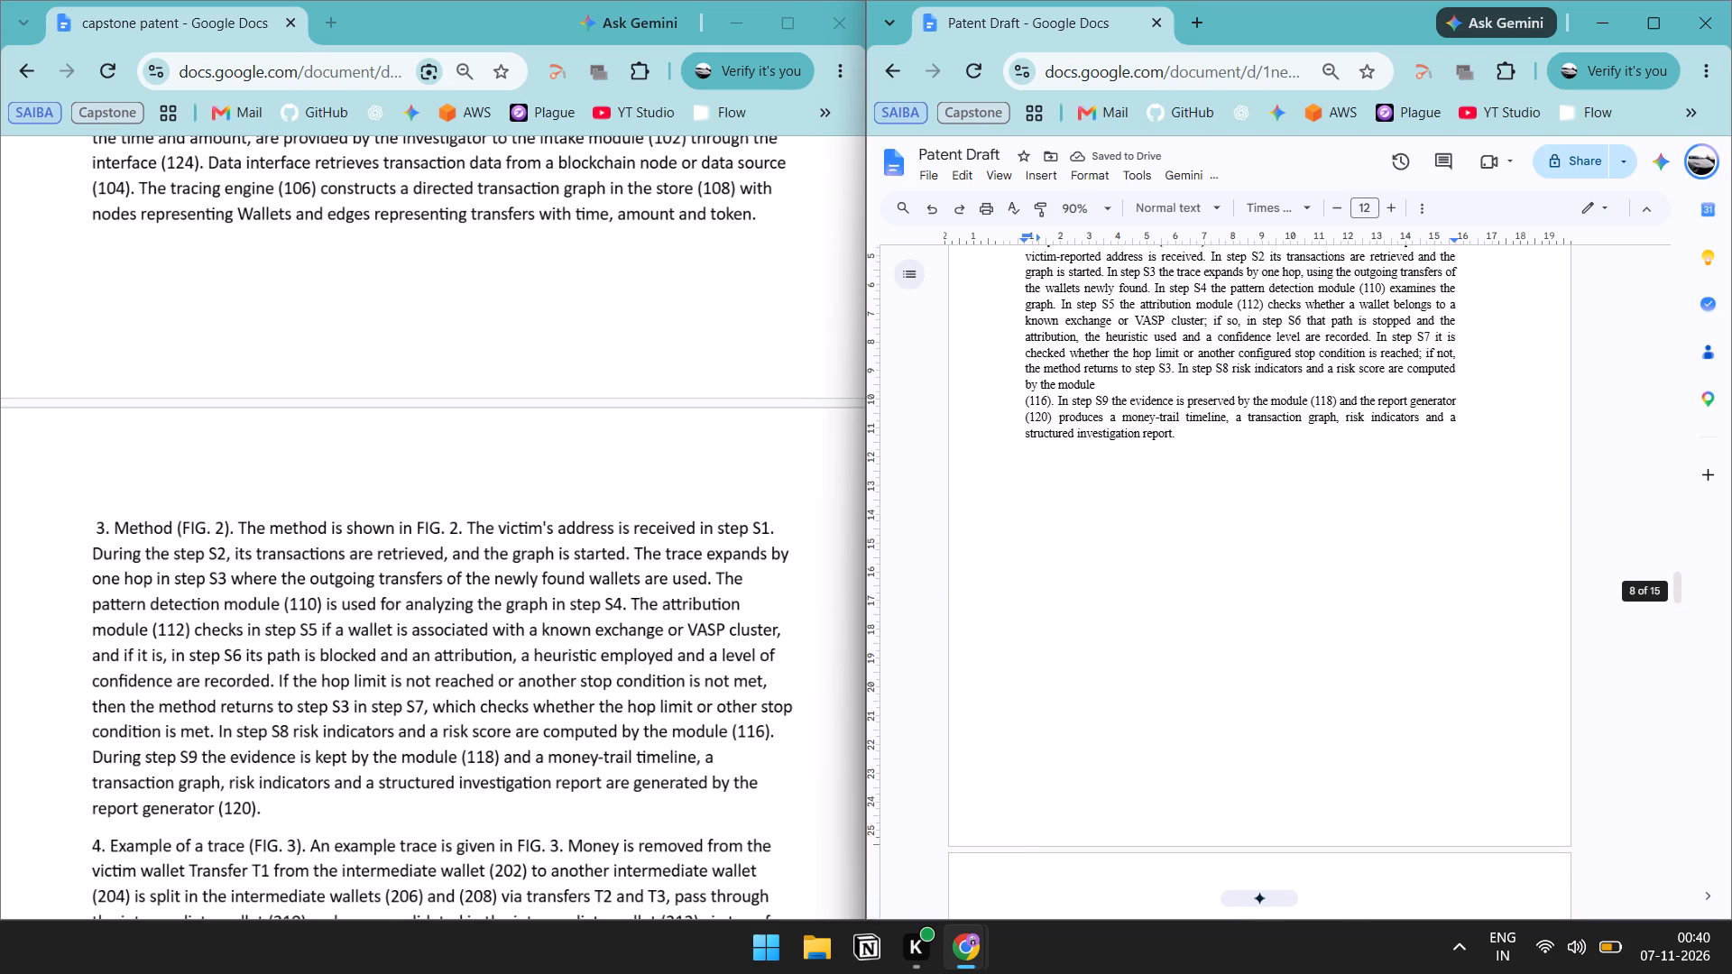
scroll(1235, 538, up, 2)
key(ctrl+z)
key(ctrl+z)
key(ctrl+z)
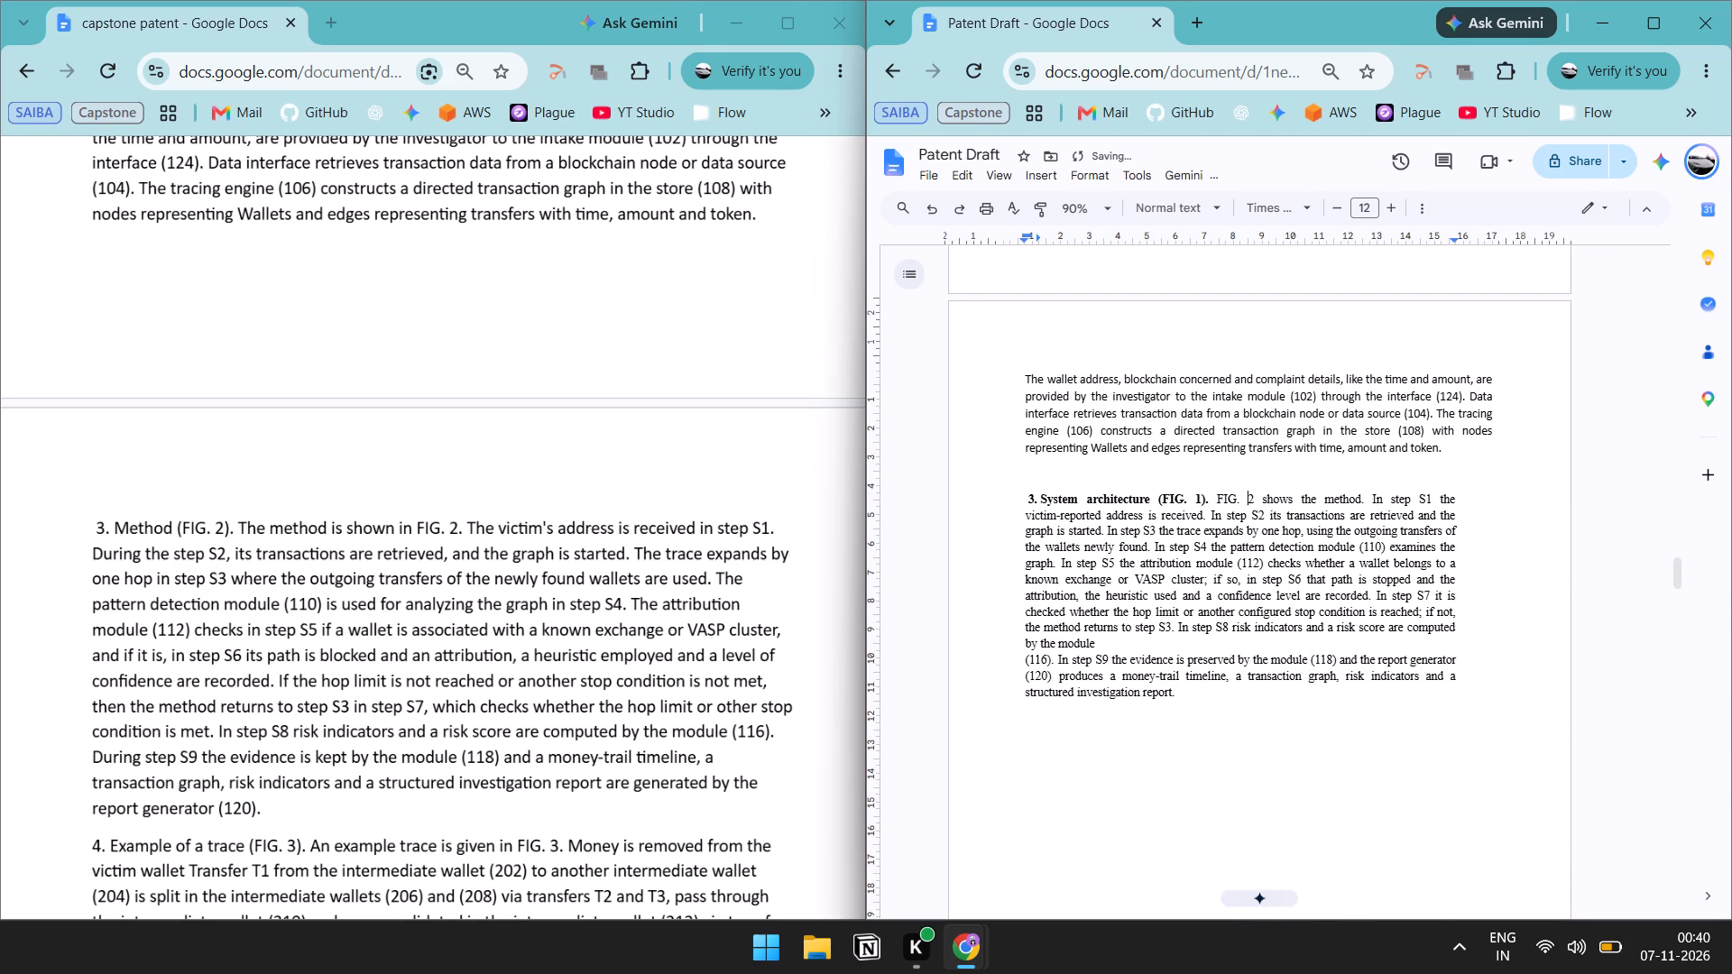
key(ctrl+z)
scroll(1235, 538, down, 1)
key(ctrl+z)
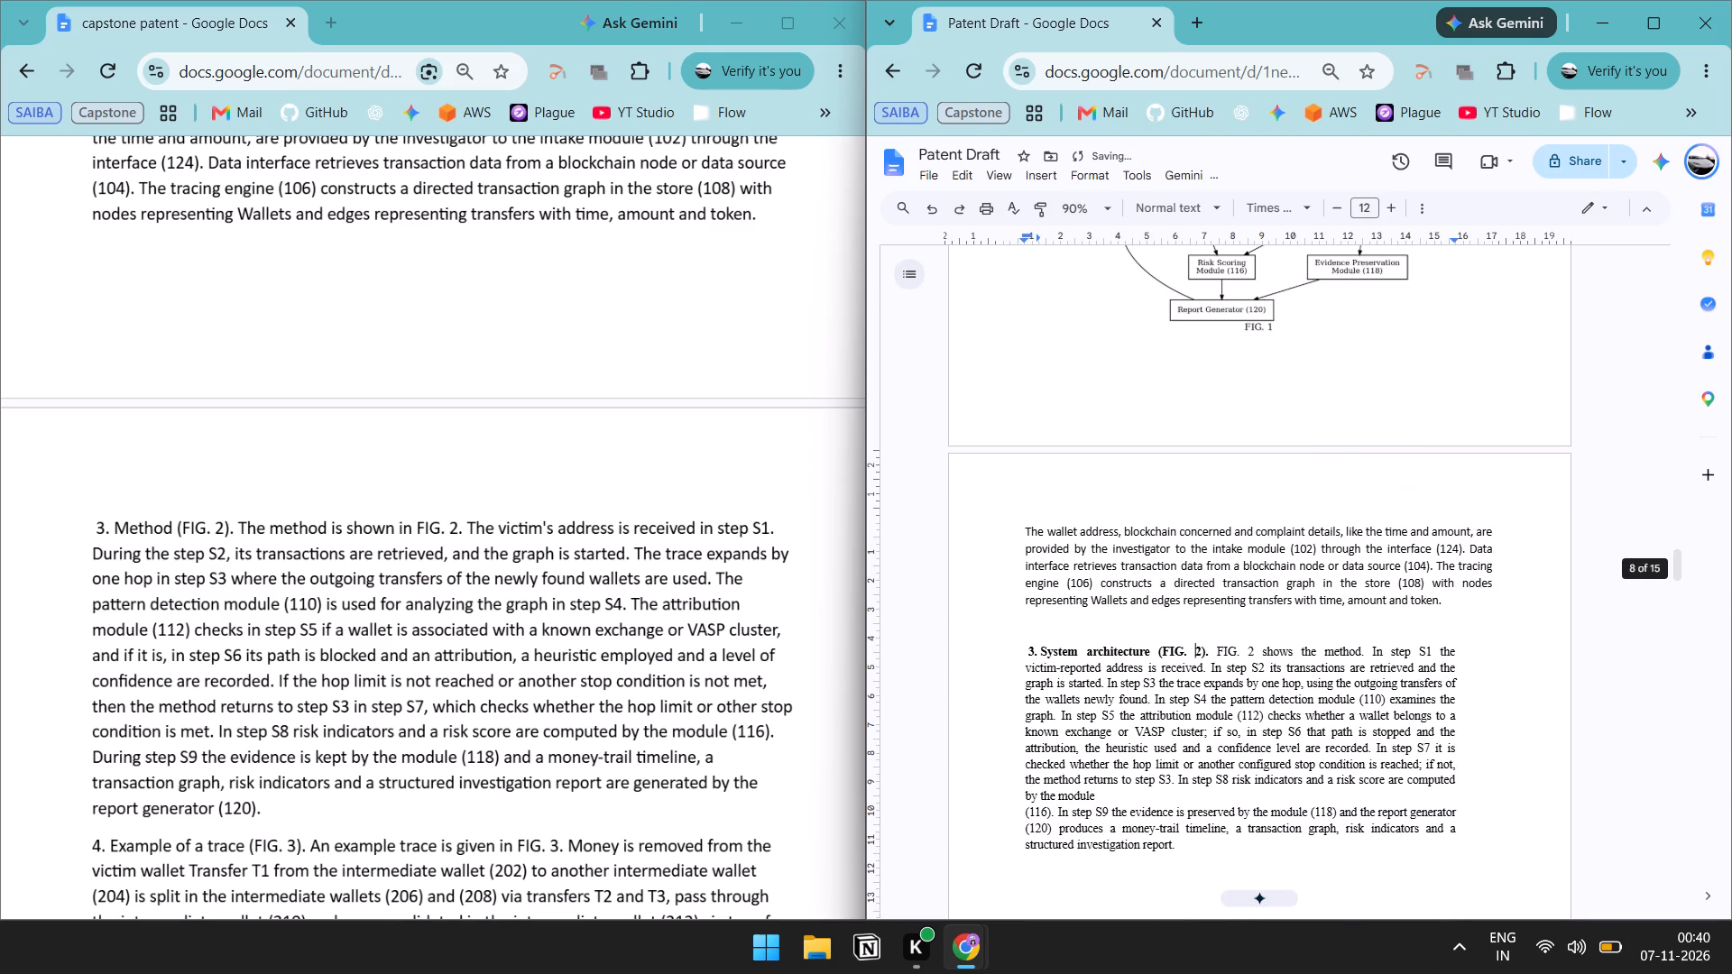
key(ctrl+s)
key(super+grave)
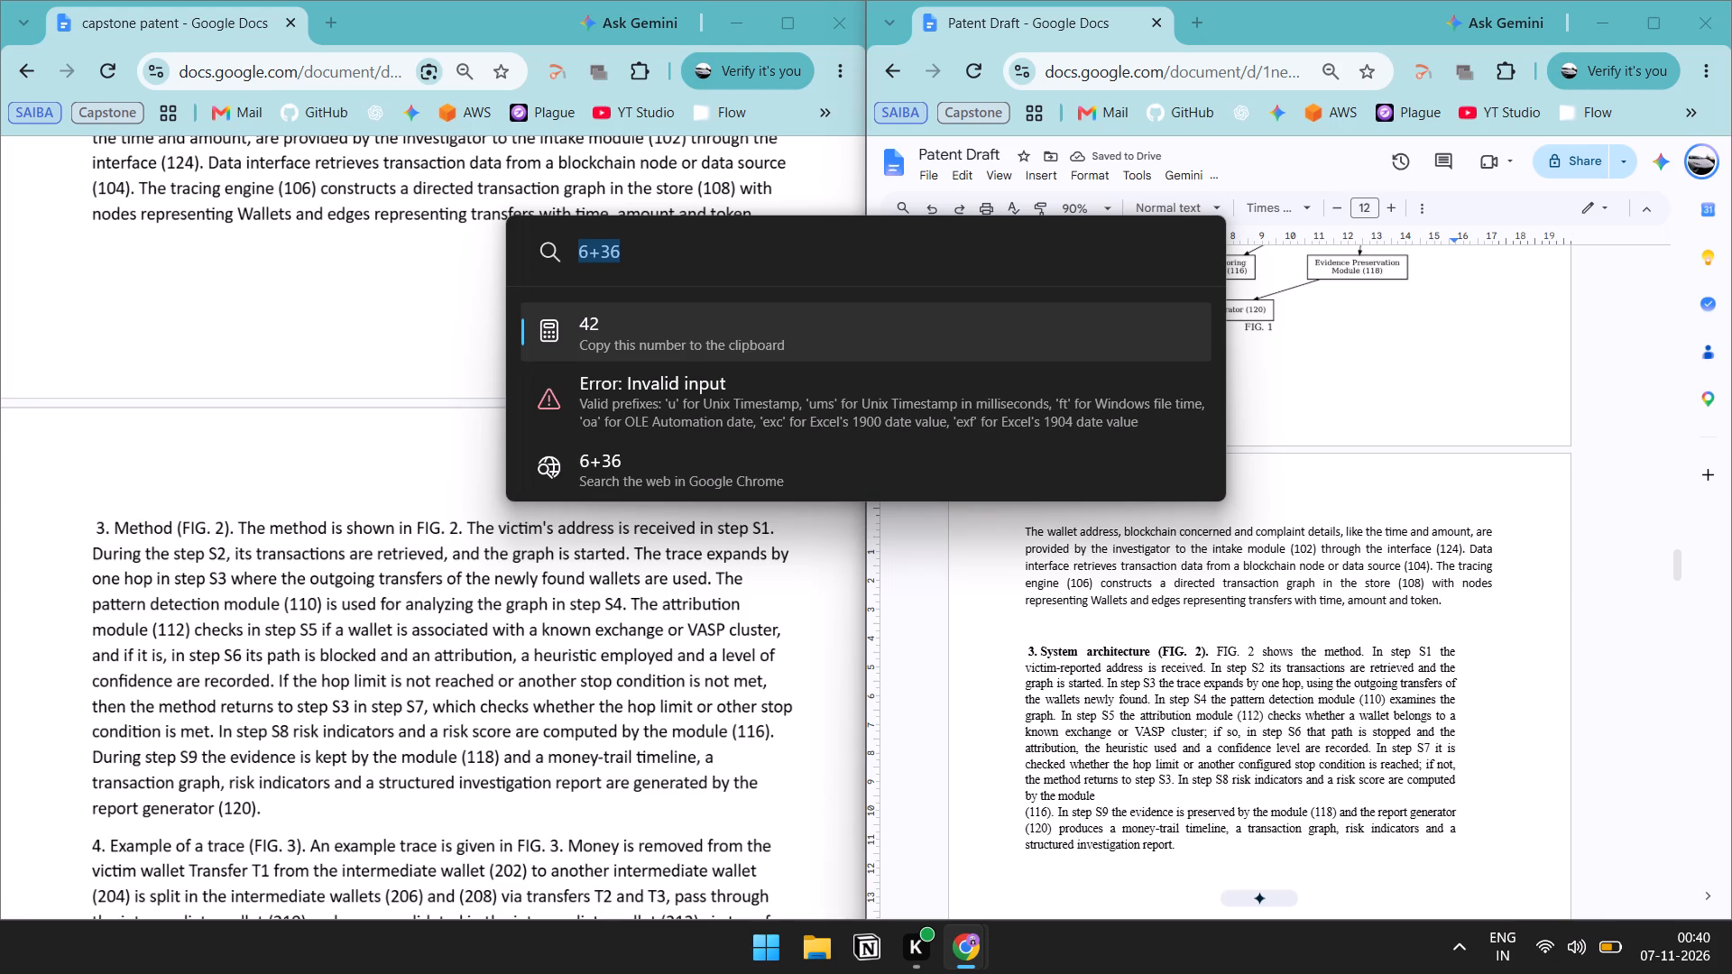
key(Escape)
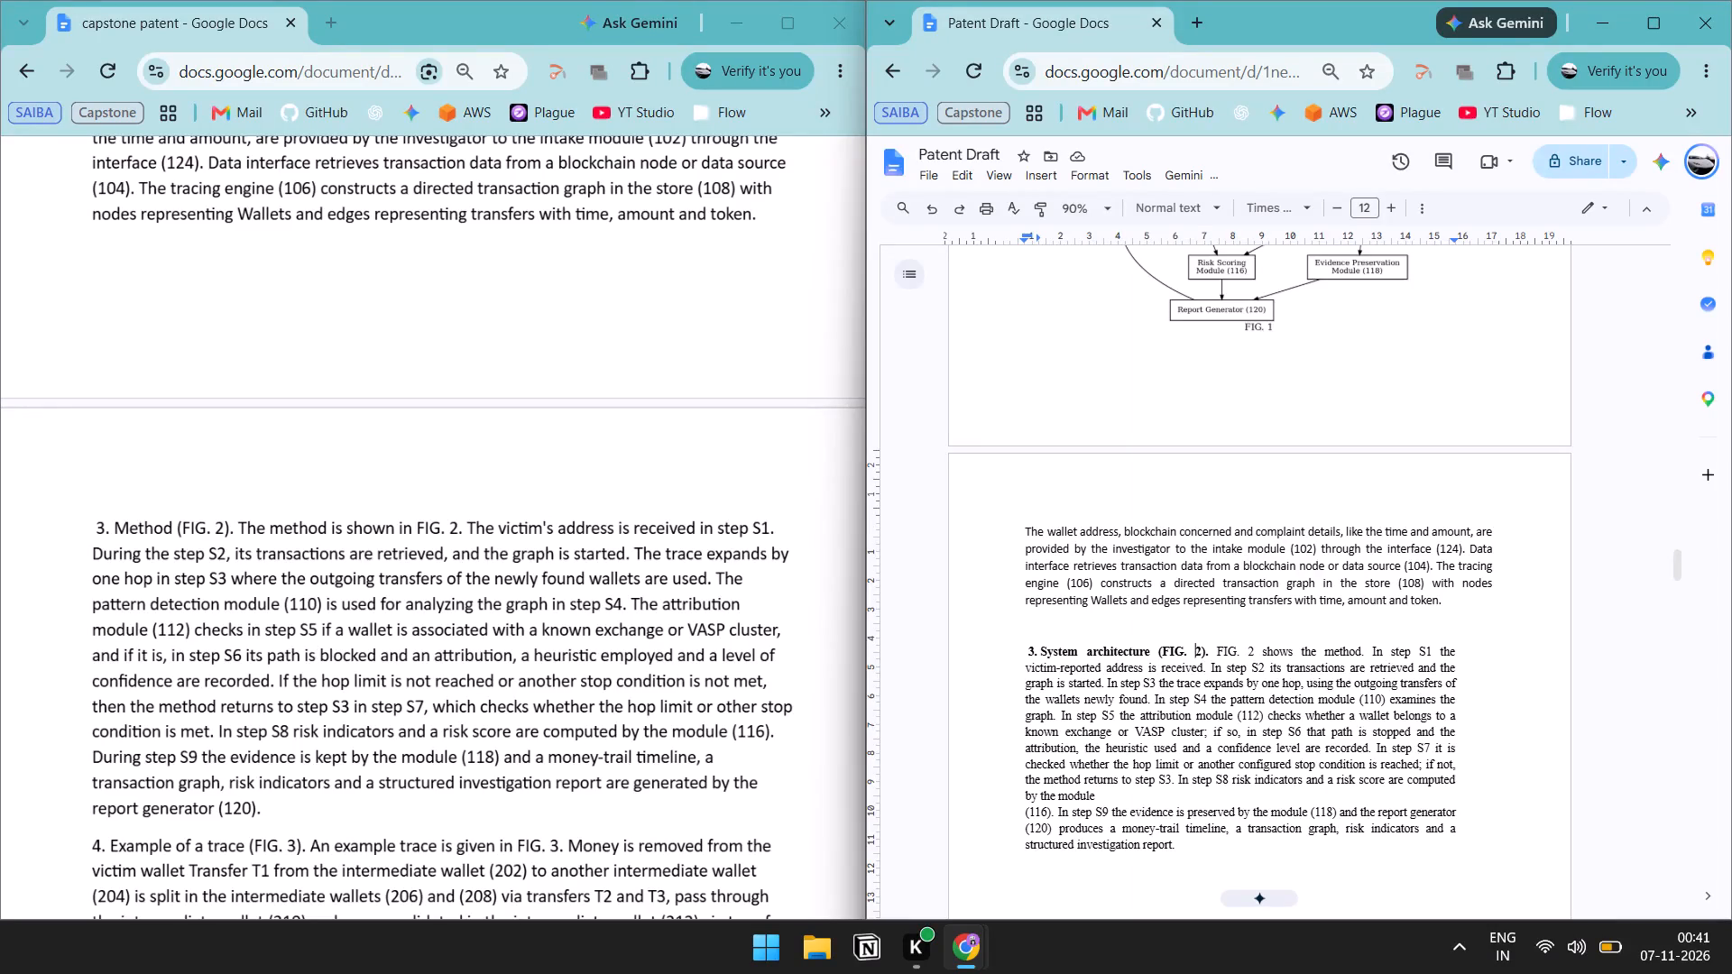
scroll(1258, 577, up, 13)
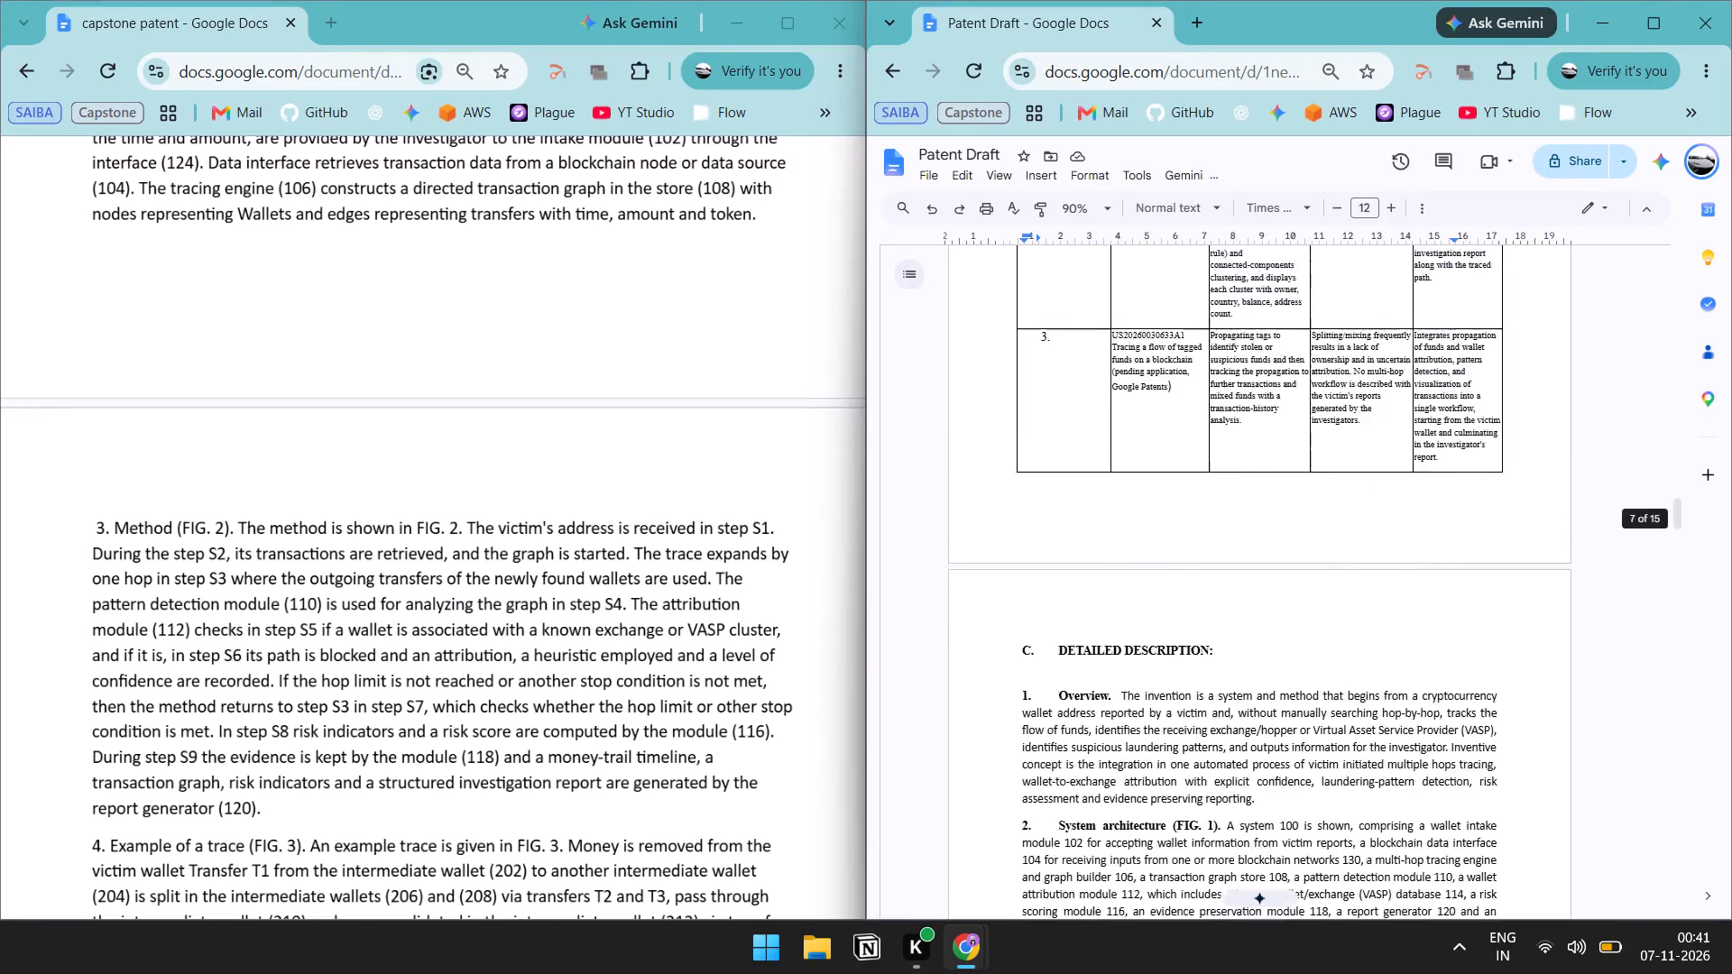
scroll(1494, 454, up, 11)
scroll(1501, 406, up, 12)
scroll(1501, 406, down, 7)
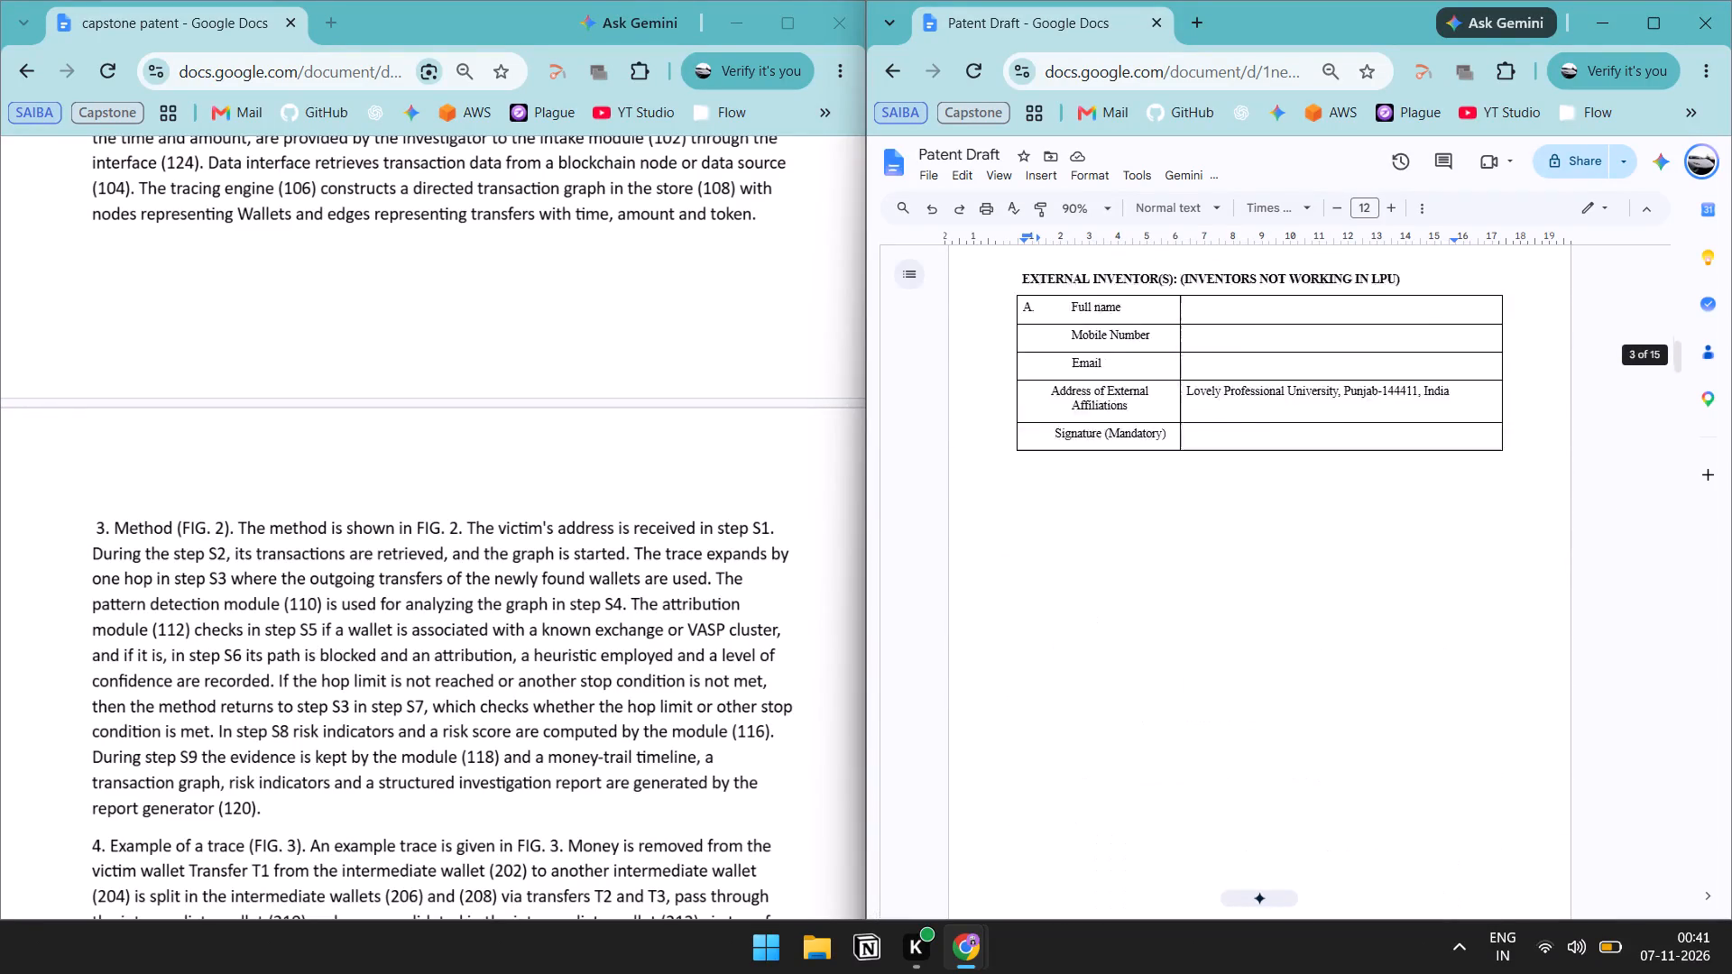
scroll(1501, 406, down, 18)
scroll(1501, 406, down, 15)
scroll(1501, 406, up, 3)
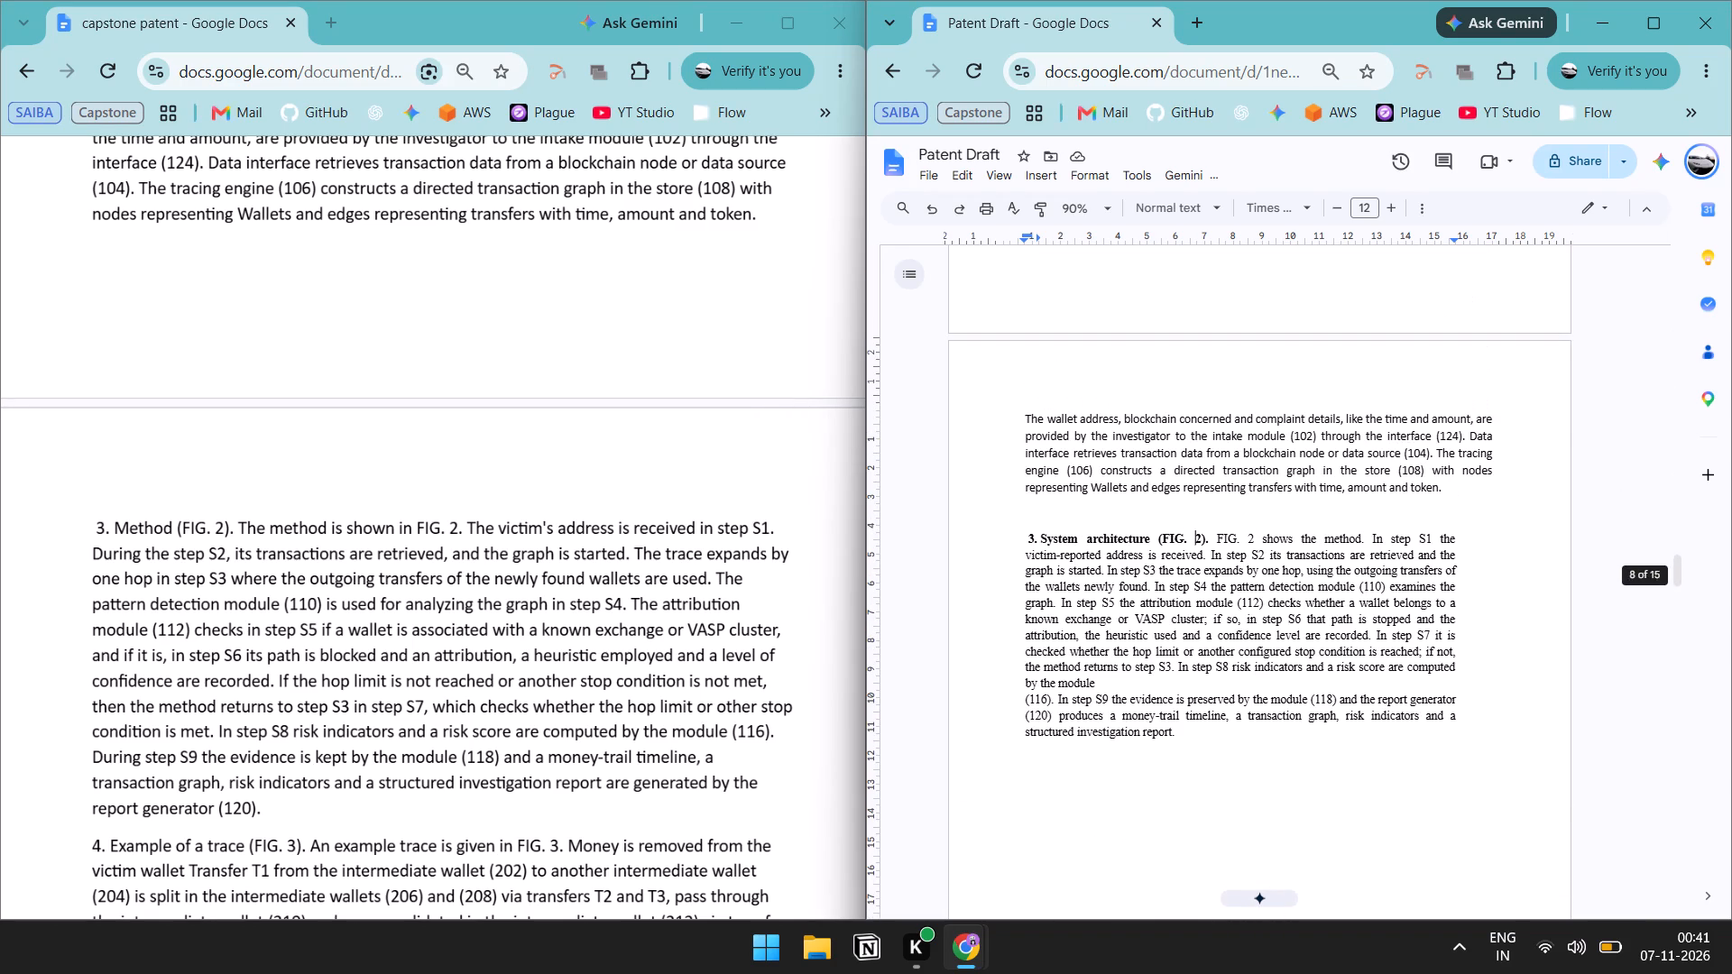
Extend the right indent of both section 3 paragraphs in the draft to about 17 cm, matching the paragraph above.
click(1489, 519)
click(1489, 539)
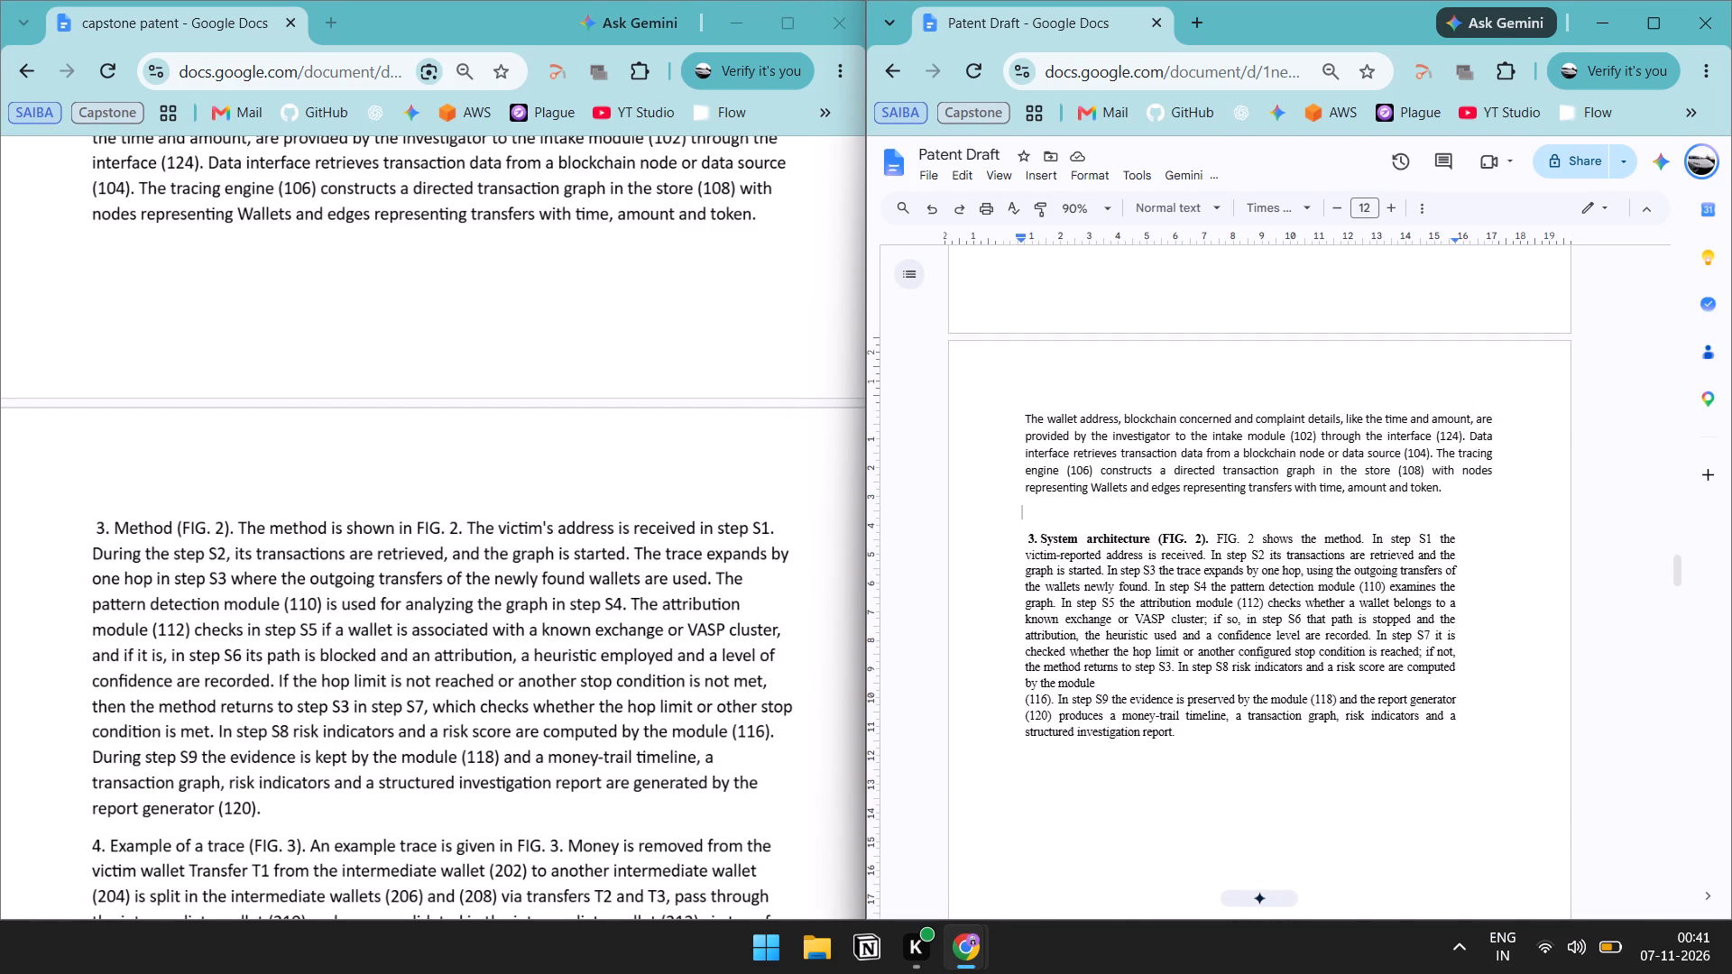
drag(1454, 239, 1493, 237)
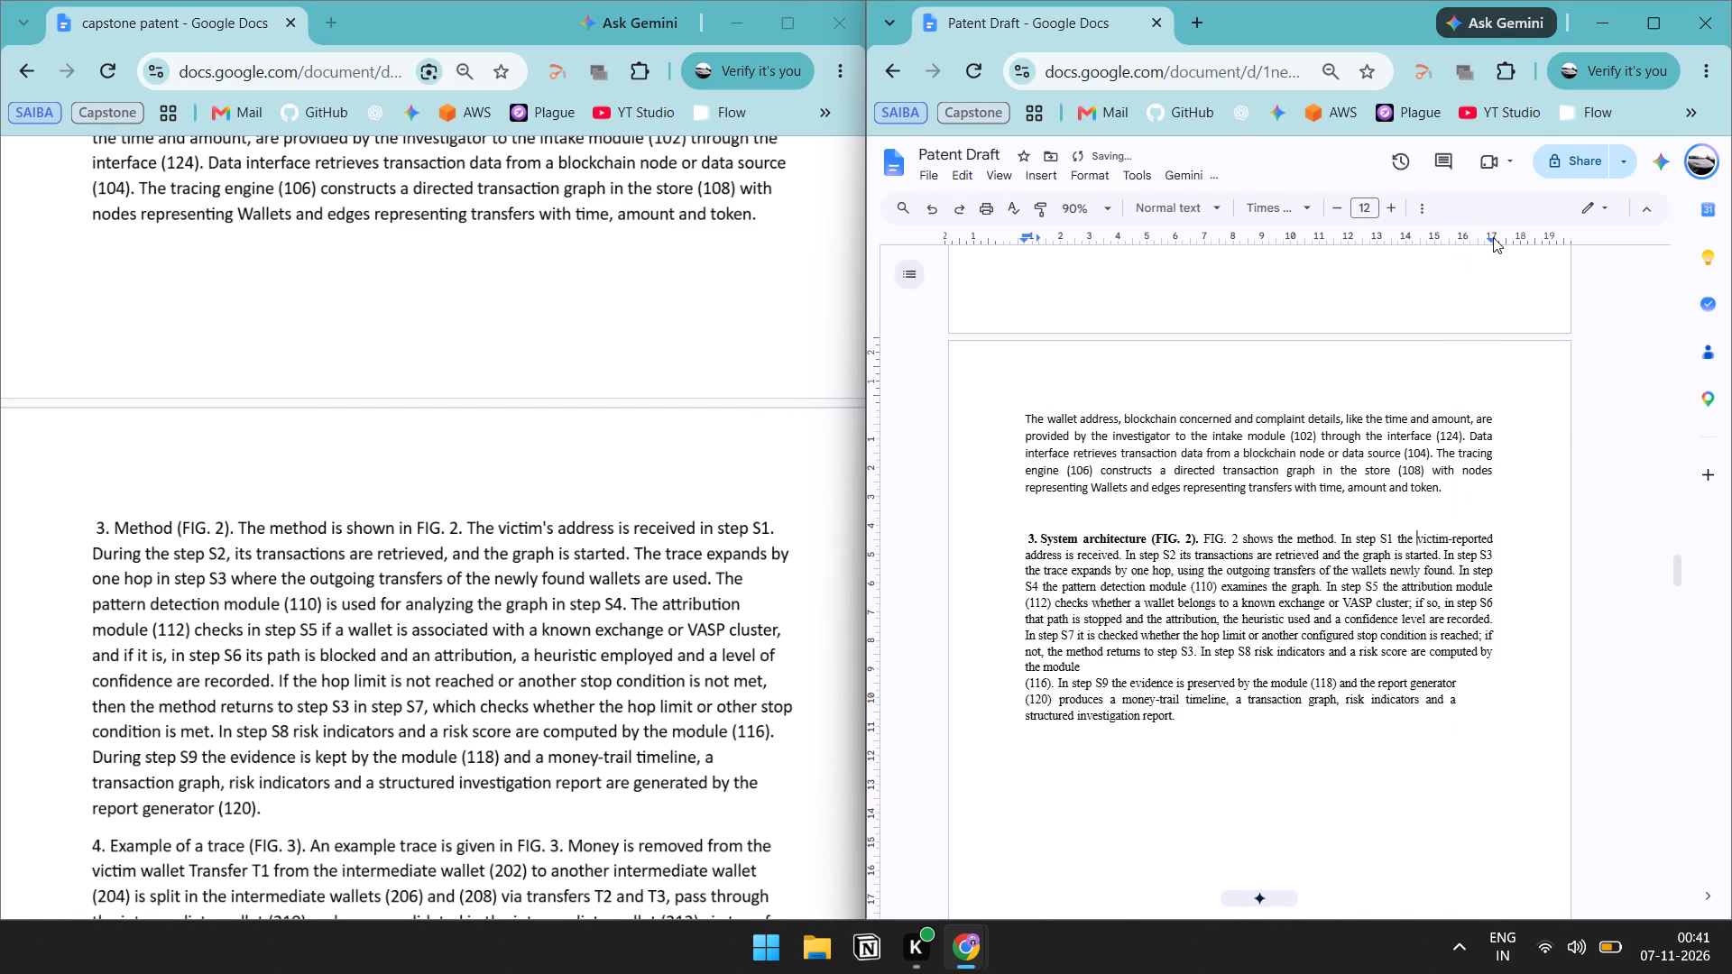
click(1457, 688)
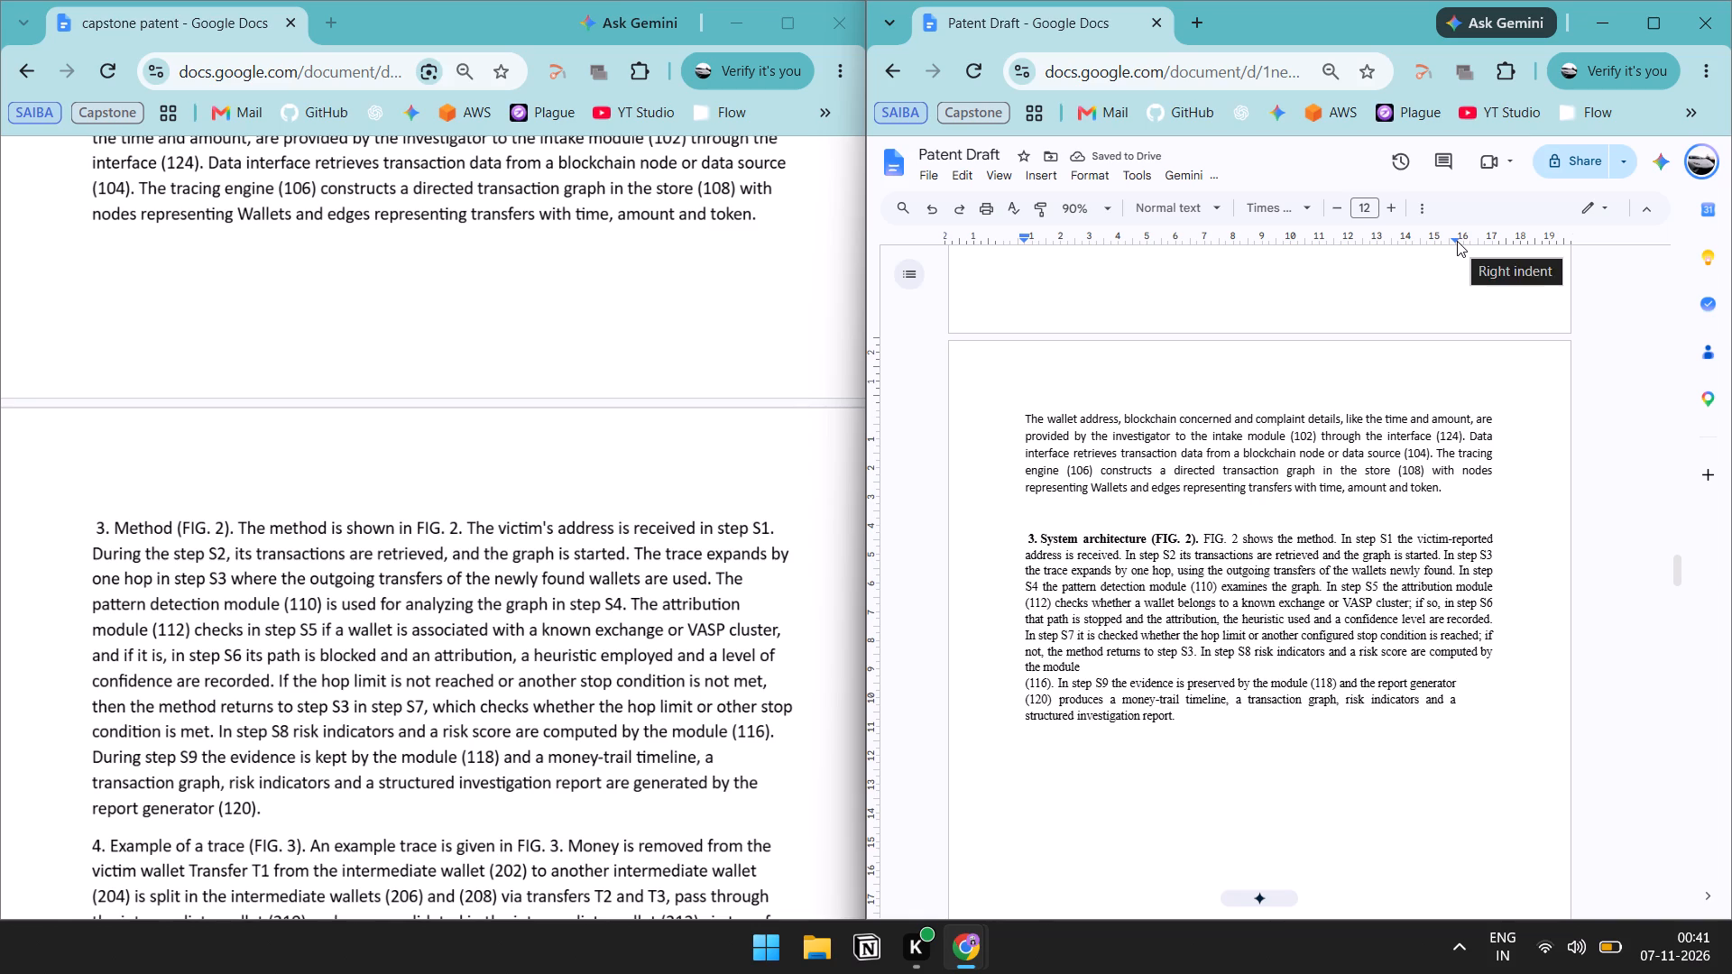
drag(1457, 241, 1496, 235)
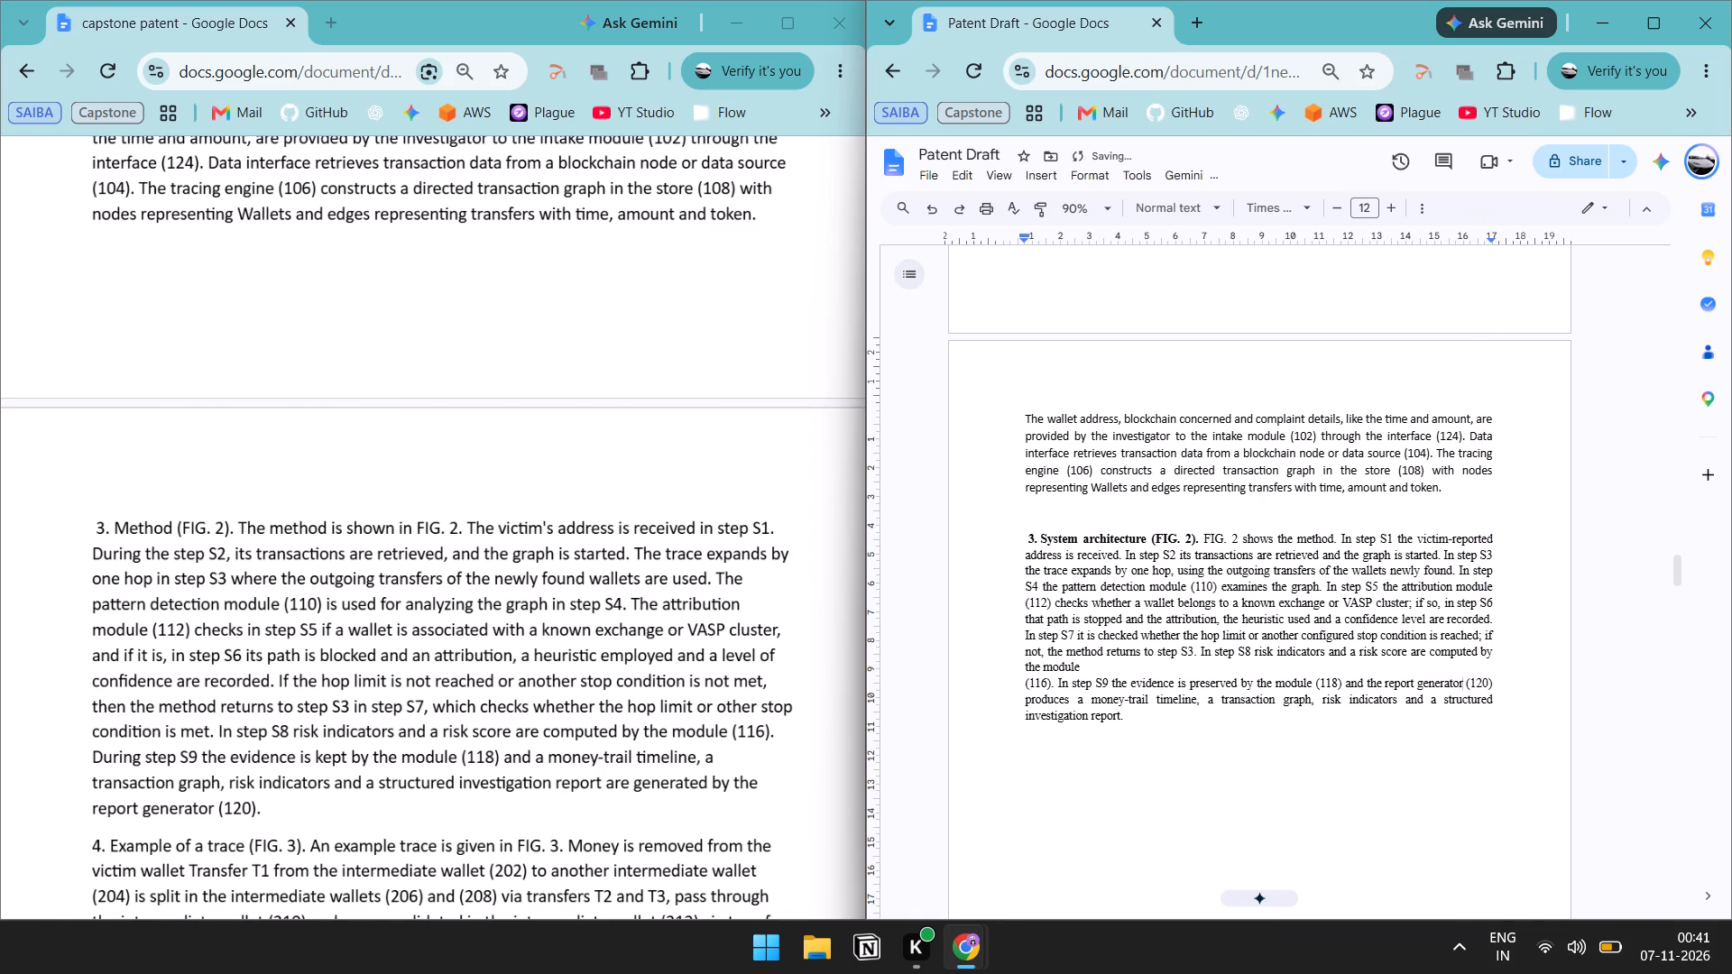
Replace the draft's section 3 body text with the notes' Method (FIG. 2) text and remove the leftover empty numbered item.
scroll(380, 587, down, 2)
drag(239, 299, 299, 576)
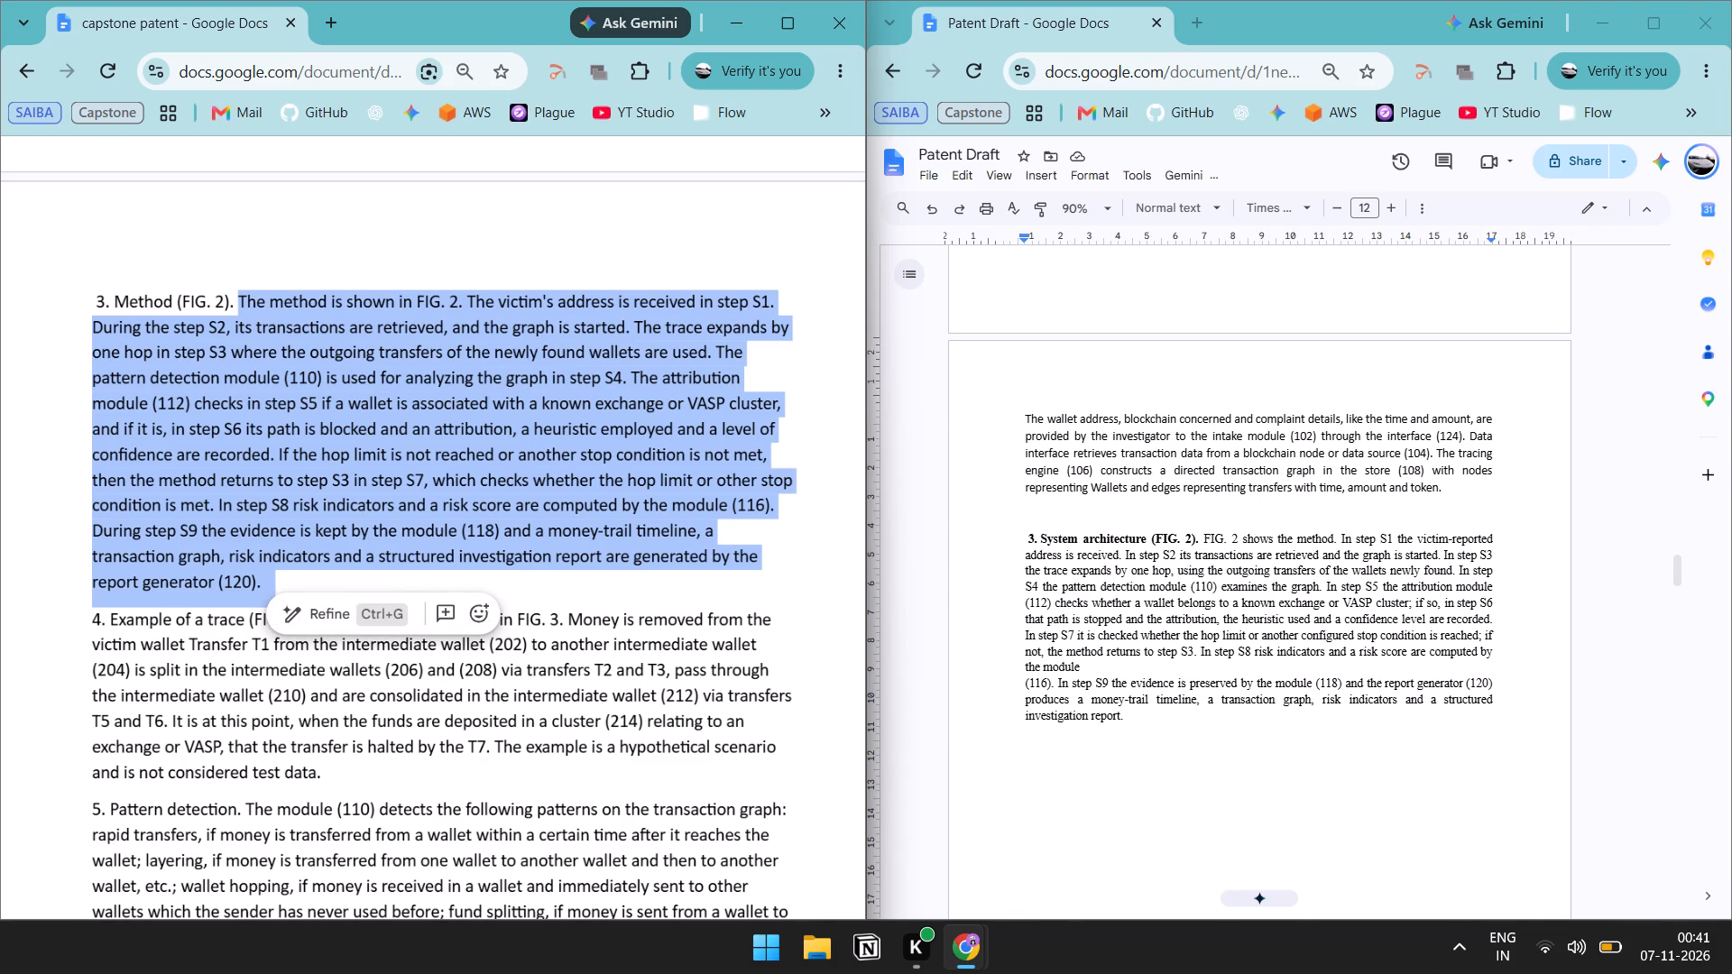
key(ctrl+c)
drag(1205, 538, 1196, 703)
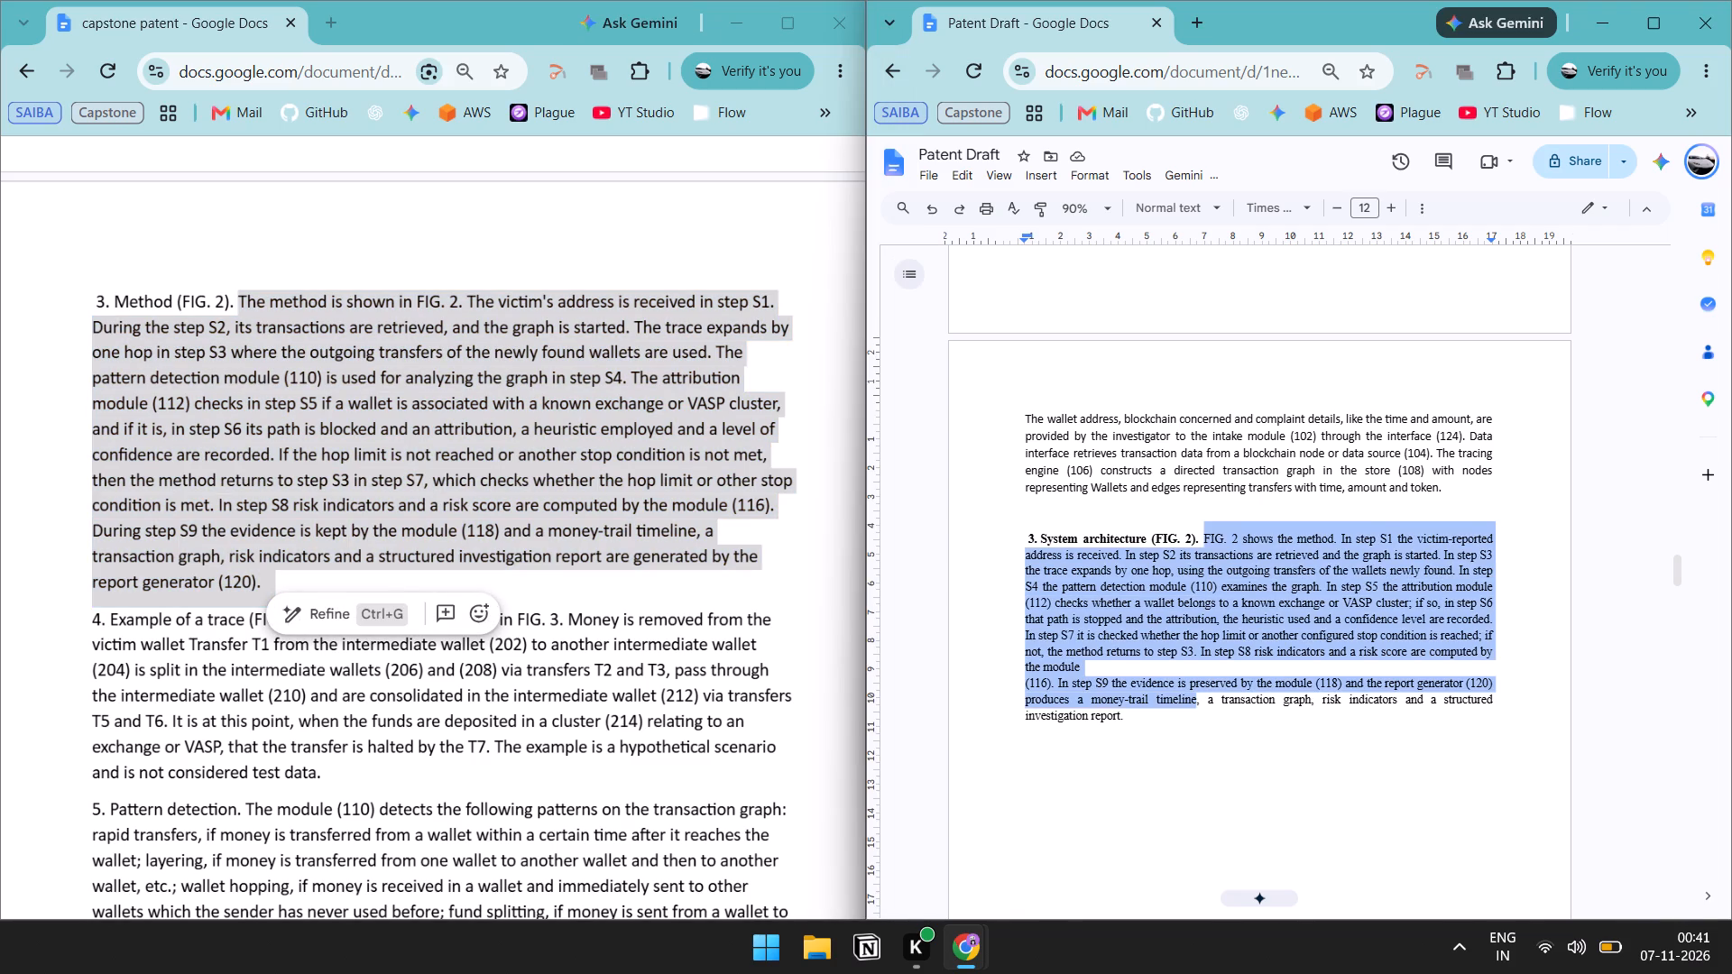
drag(1196, 703, 1194, 719)
key(ctrl+v)
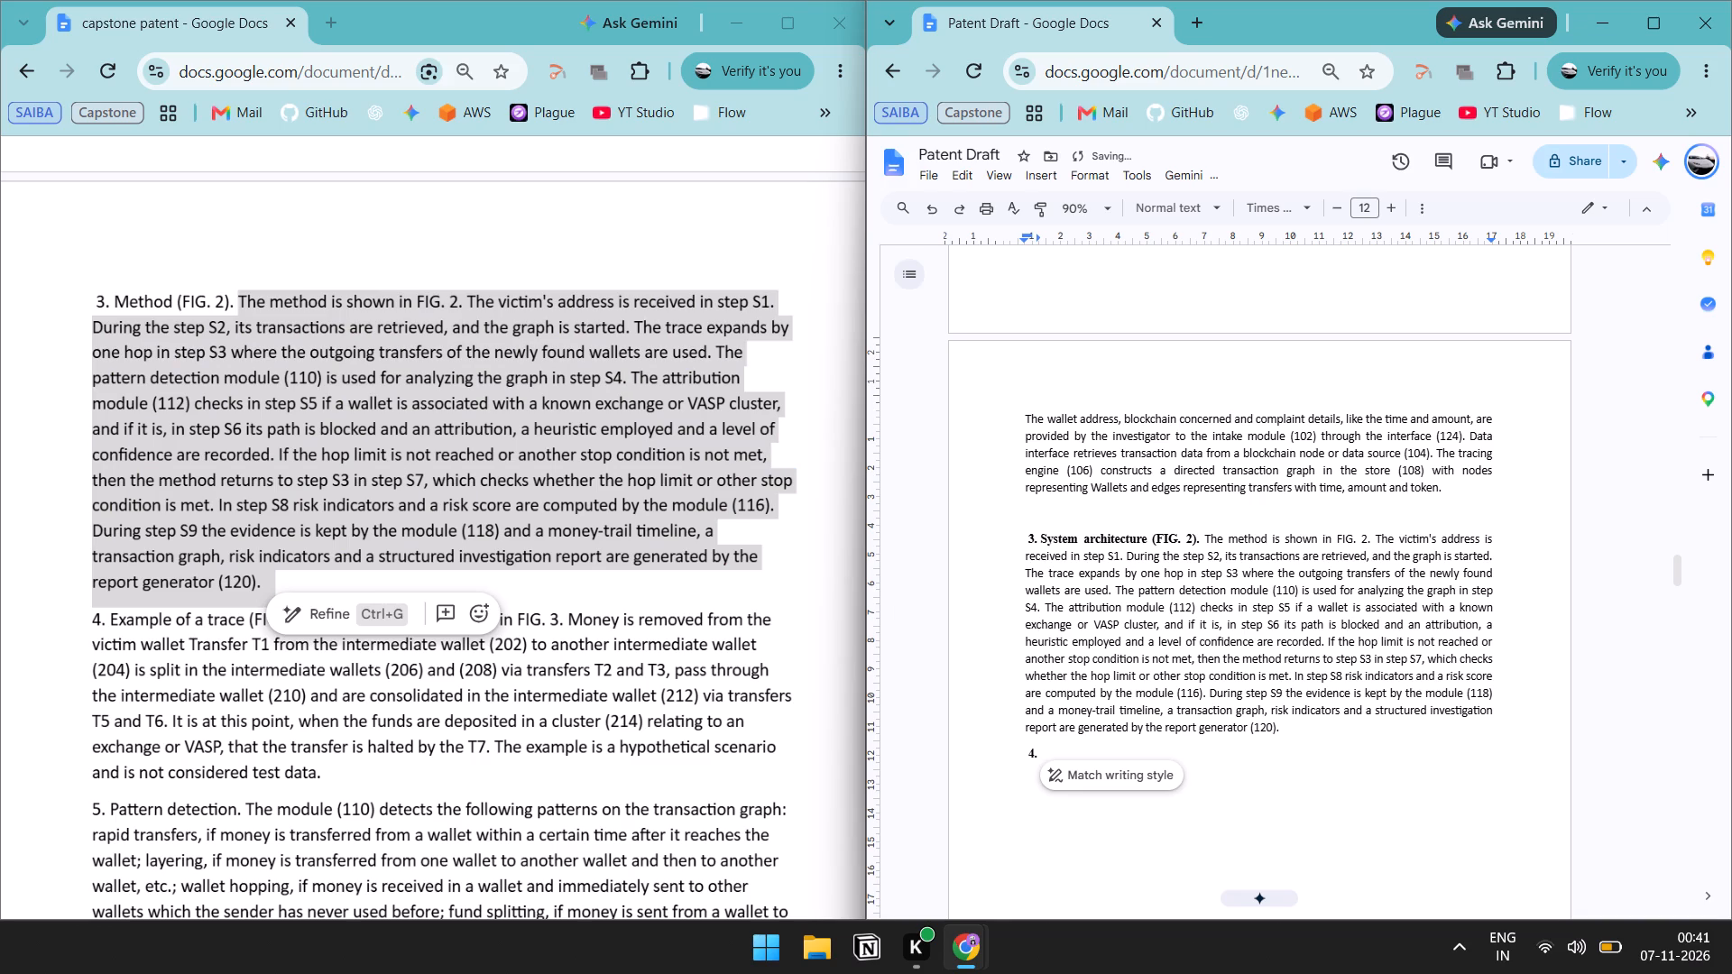
key(BackSpace)
key(BackSpace)
key(BackSpace)
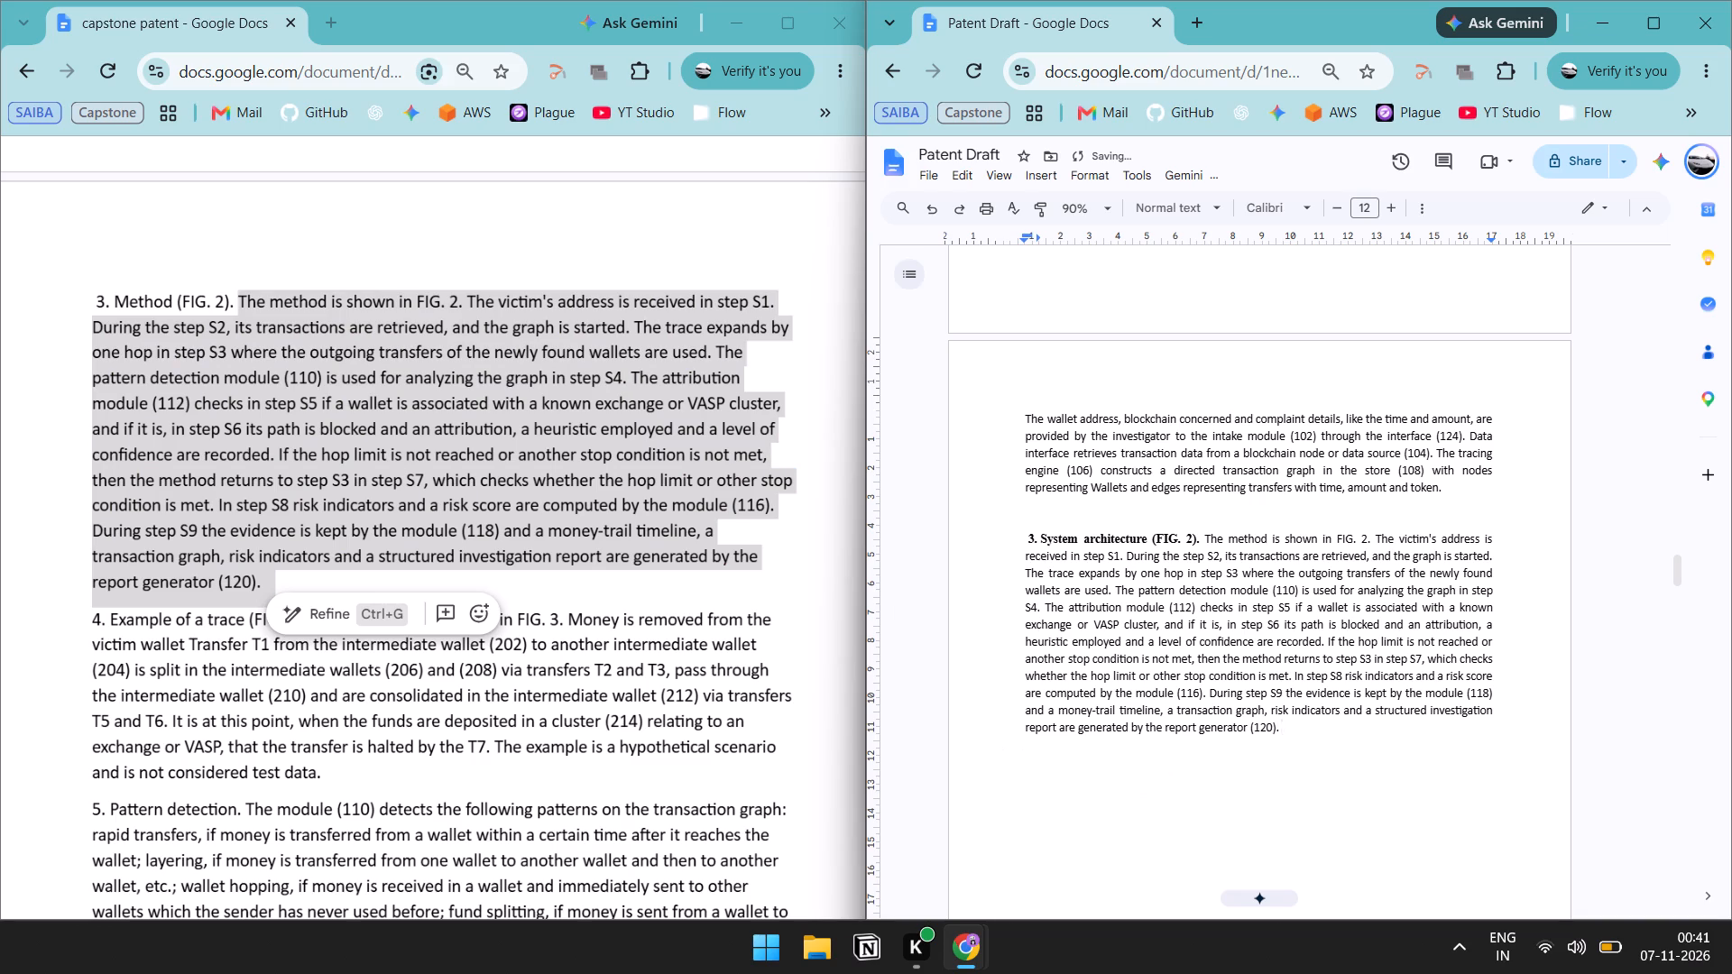
Replace the draft's section 4 Example of a trace body text with the notes' section 4 text and remove the extra numbered line.
scroll(1170, 655, down, 2)
scroll(1171, 528, down, 2)
scroll(1036, 641, down, 3)
scroll(1156, 608, down, 1)
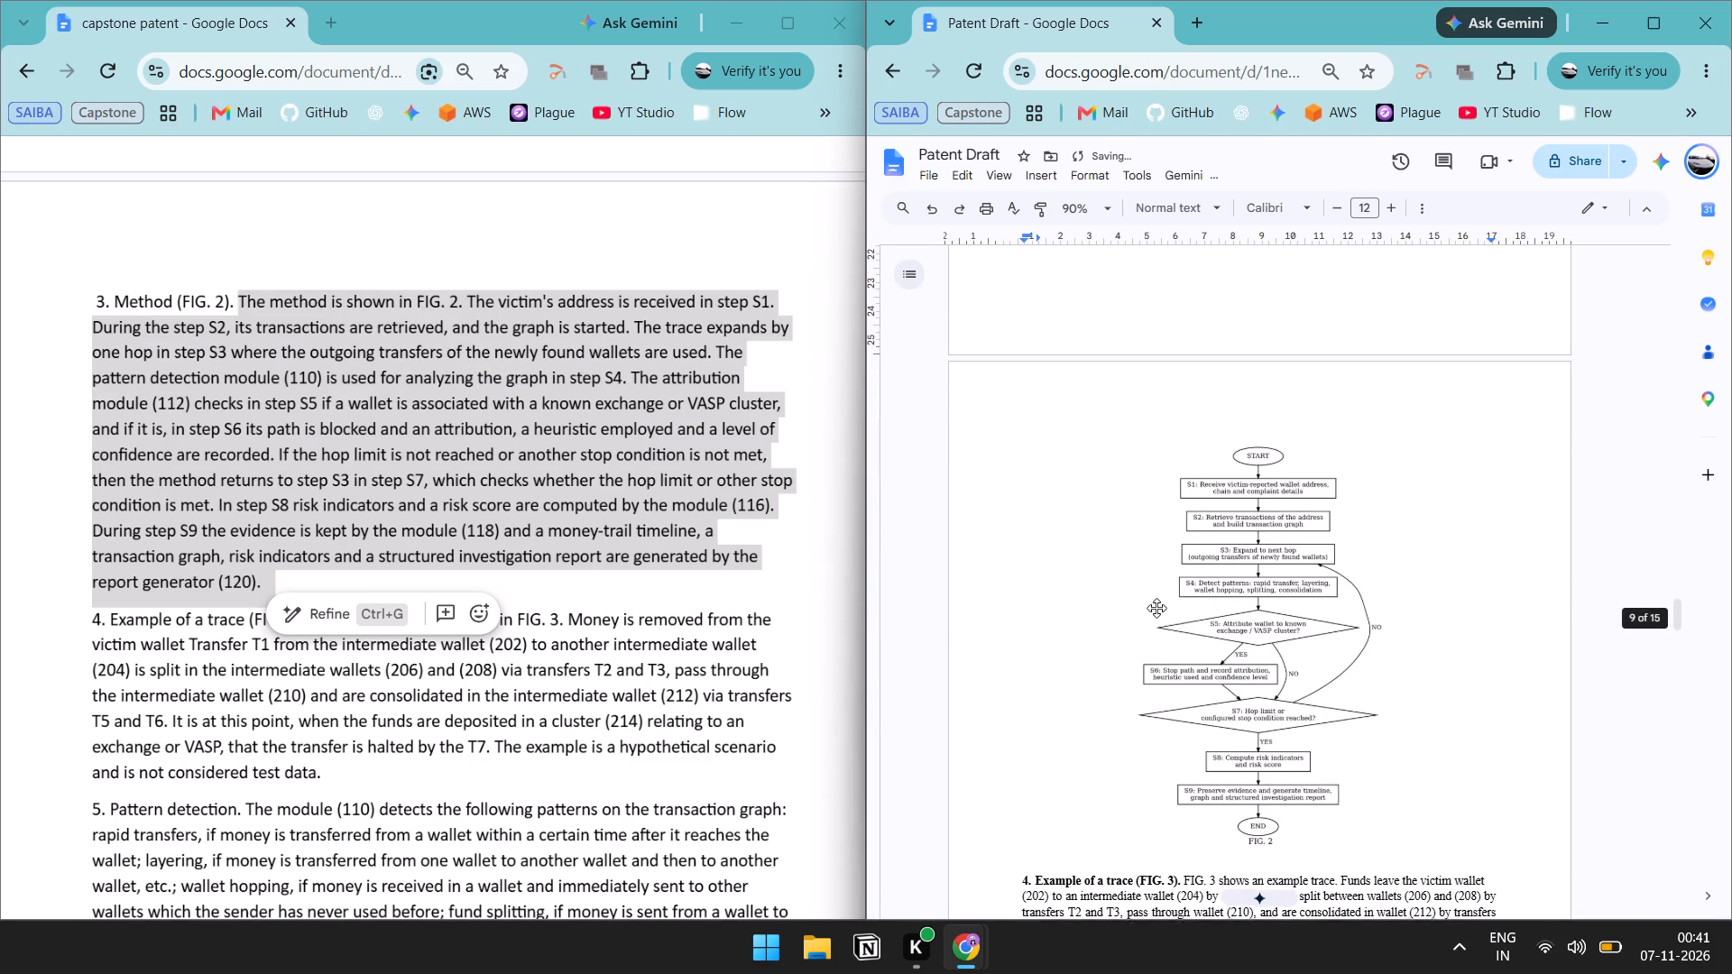
scroll(1086, 567, down, 2)
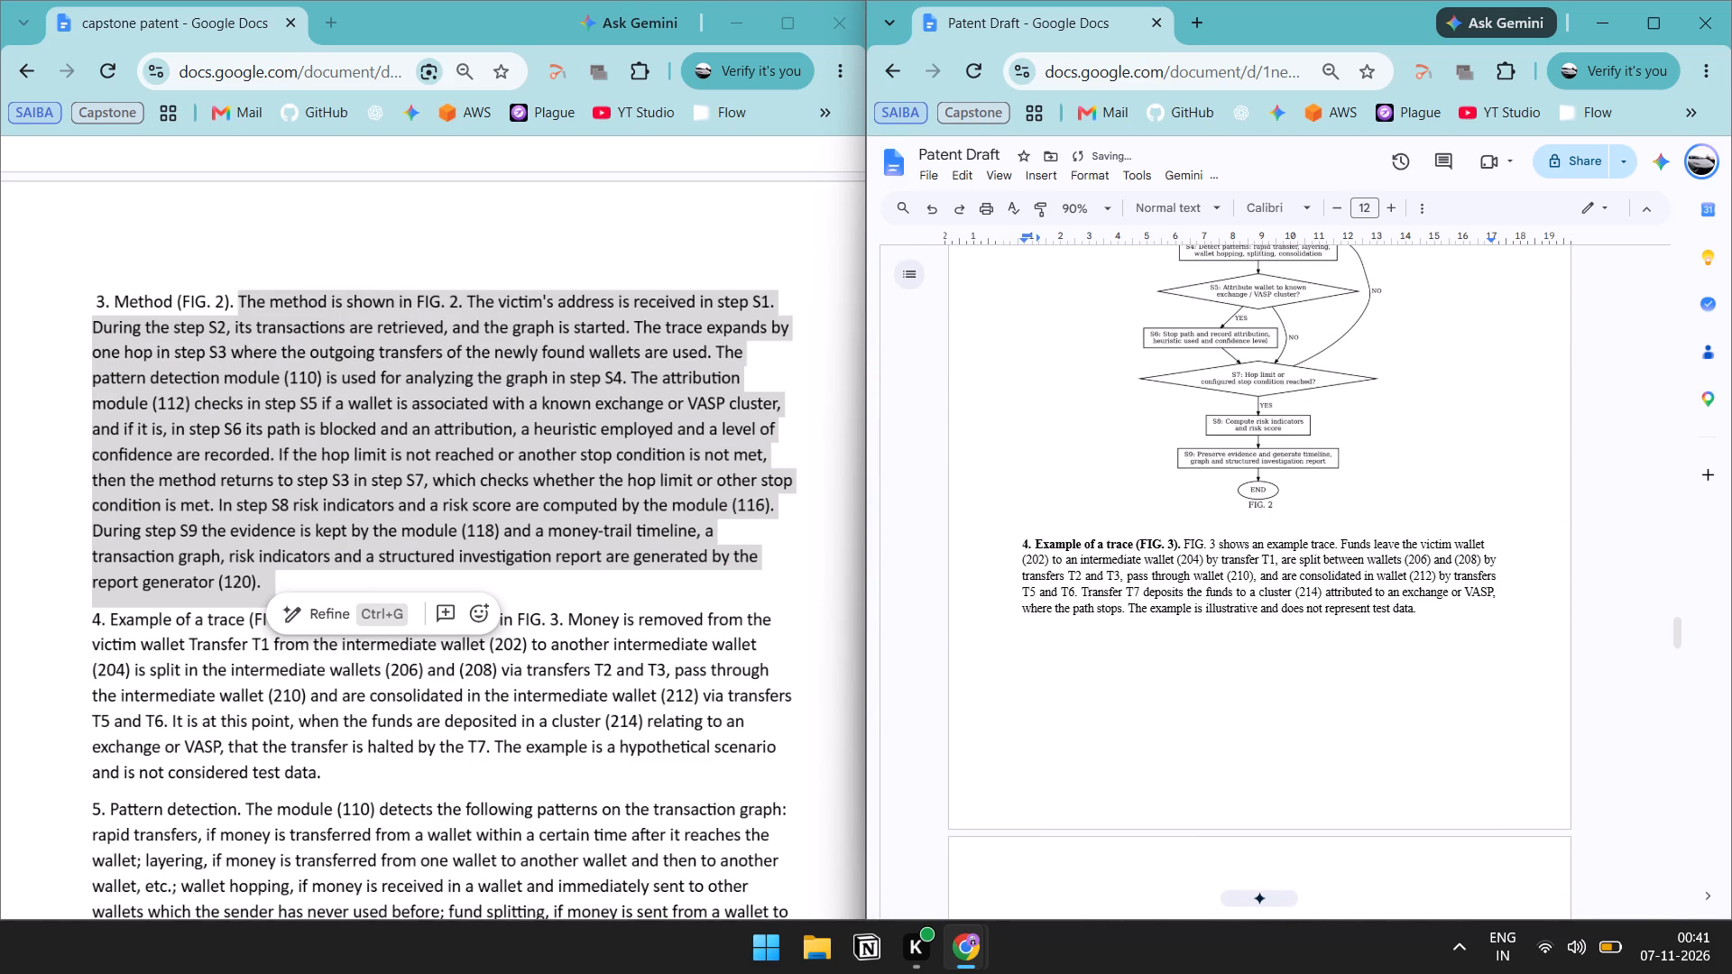
click(165, 490)
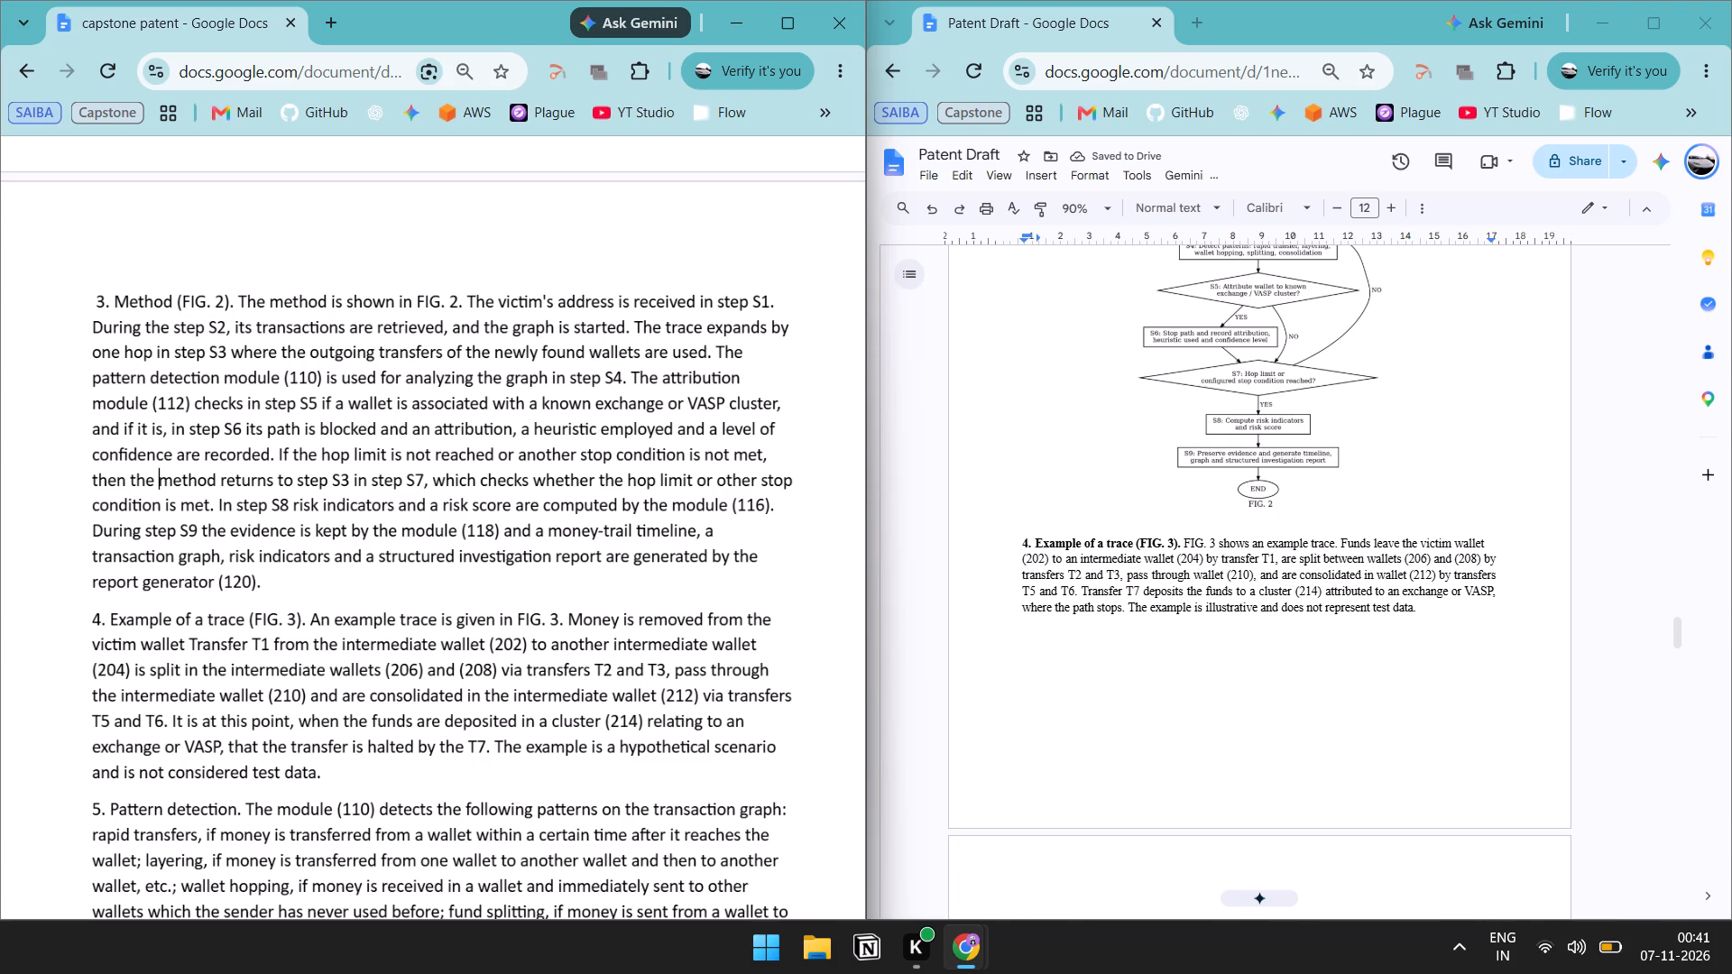
drag(311, 621, 337, 770)
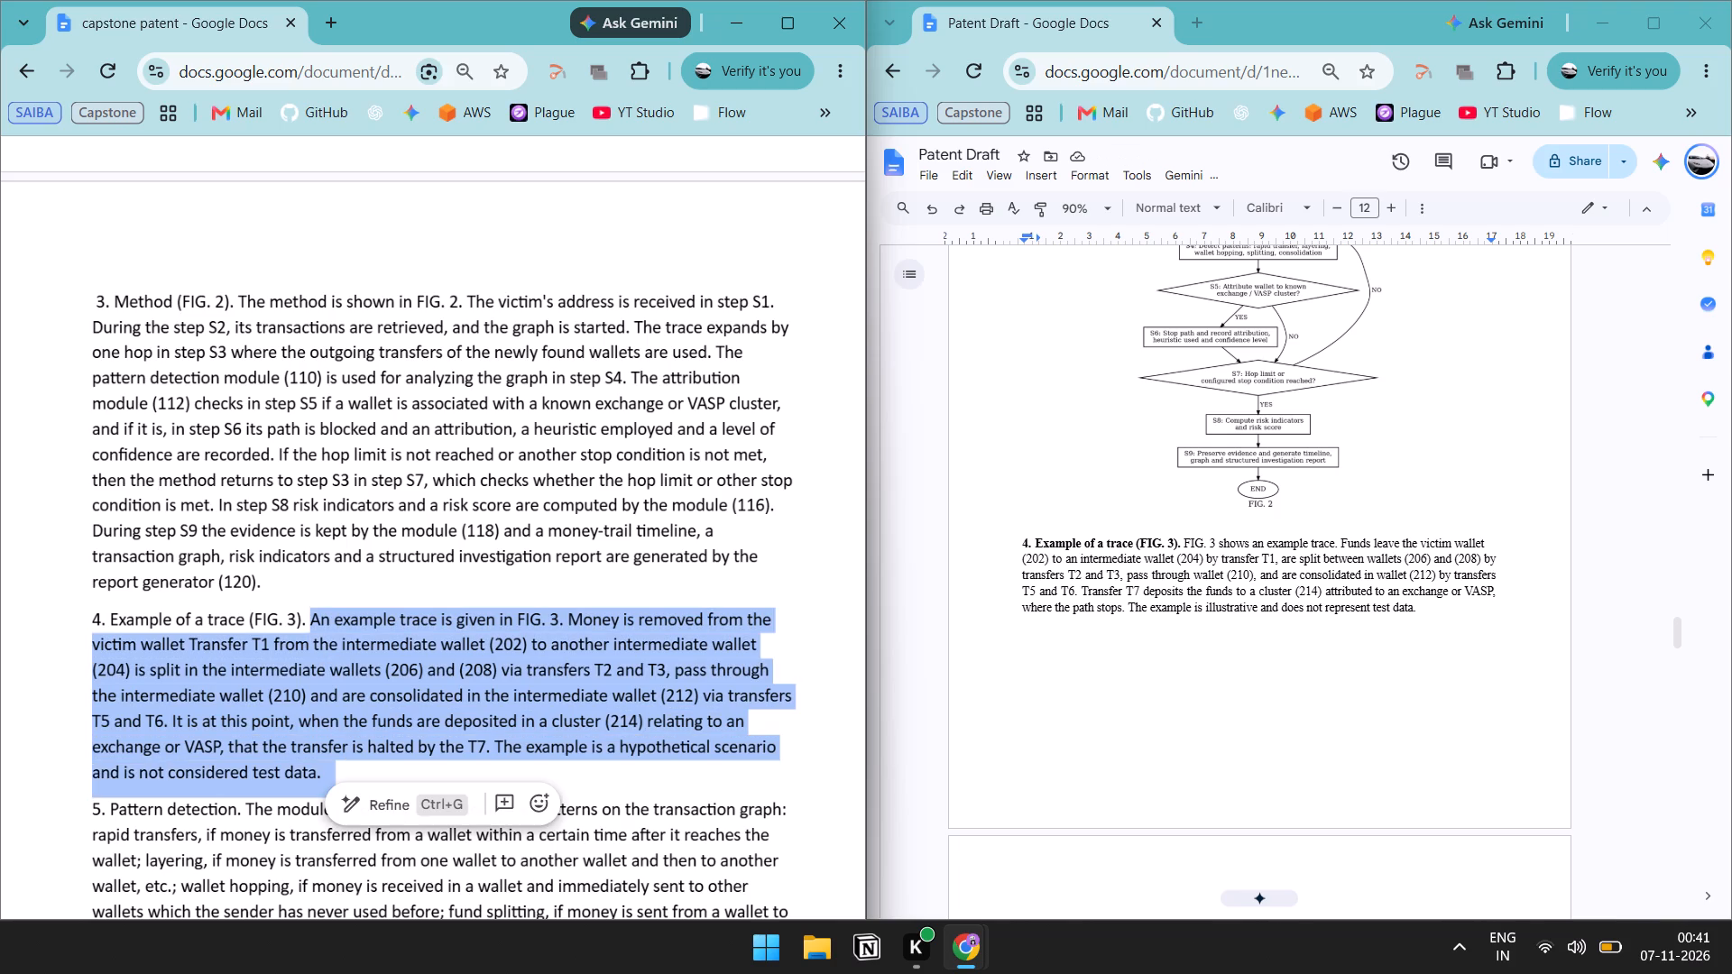
key(ctrl+c)
drag(1184, 539, 1506, 616)
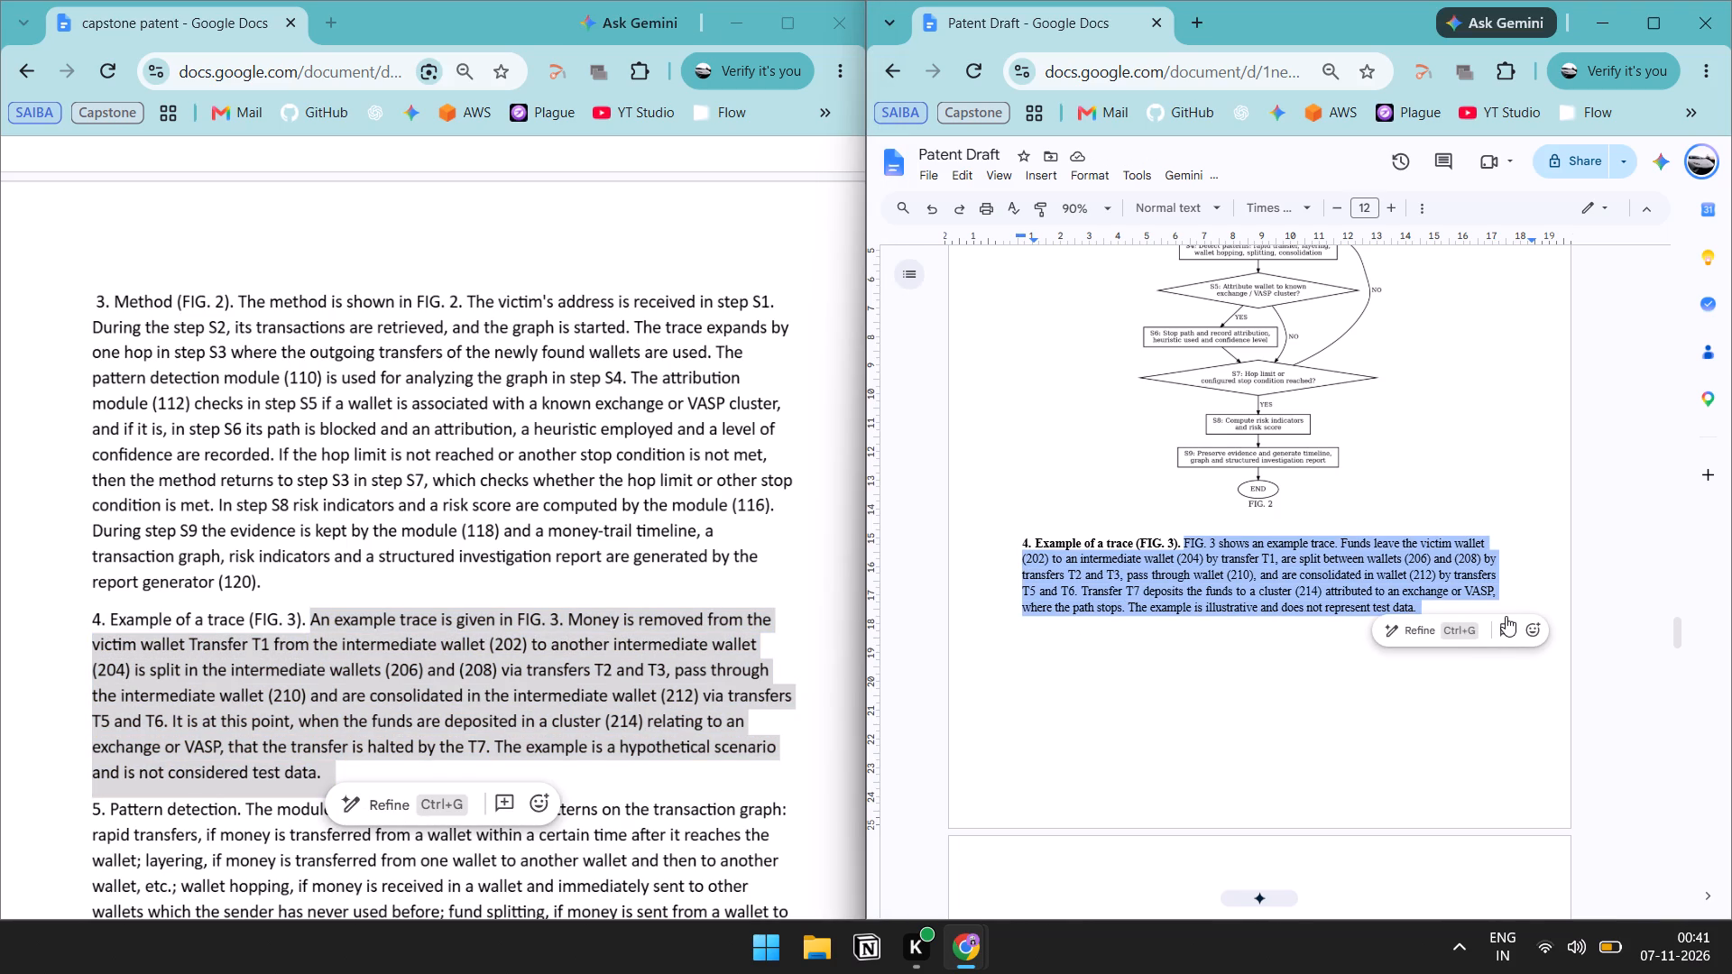
key(ctrl+v)
scroll(1506, 616, down, 3)
scroll(1506, 616, up, 1)
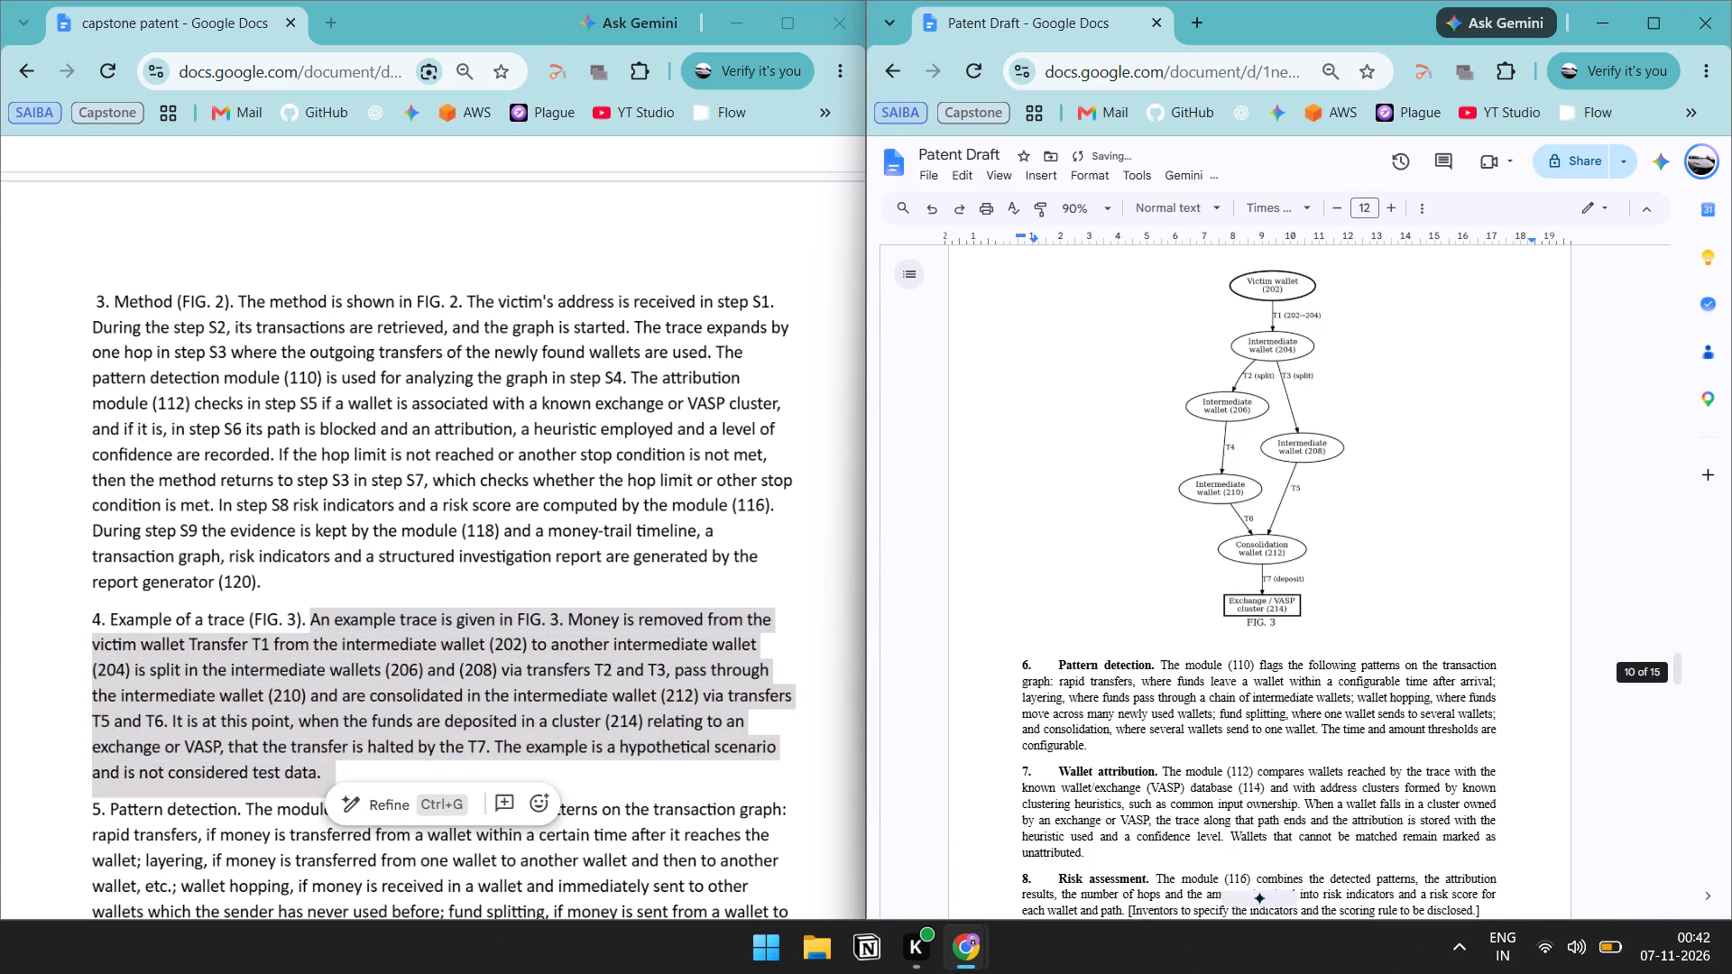
scroll(1506, 616, up, 1)
key(BackSpace)
key(BackSpace)
key(BackSpace)
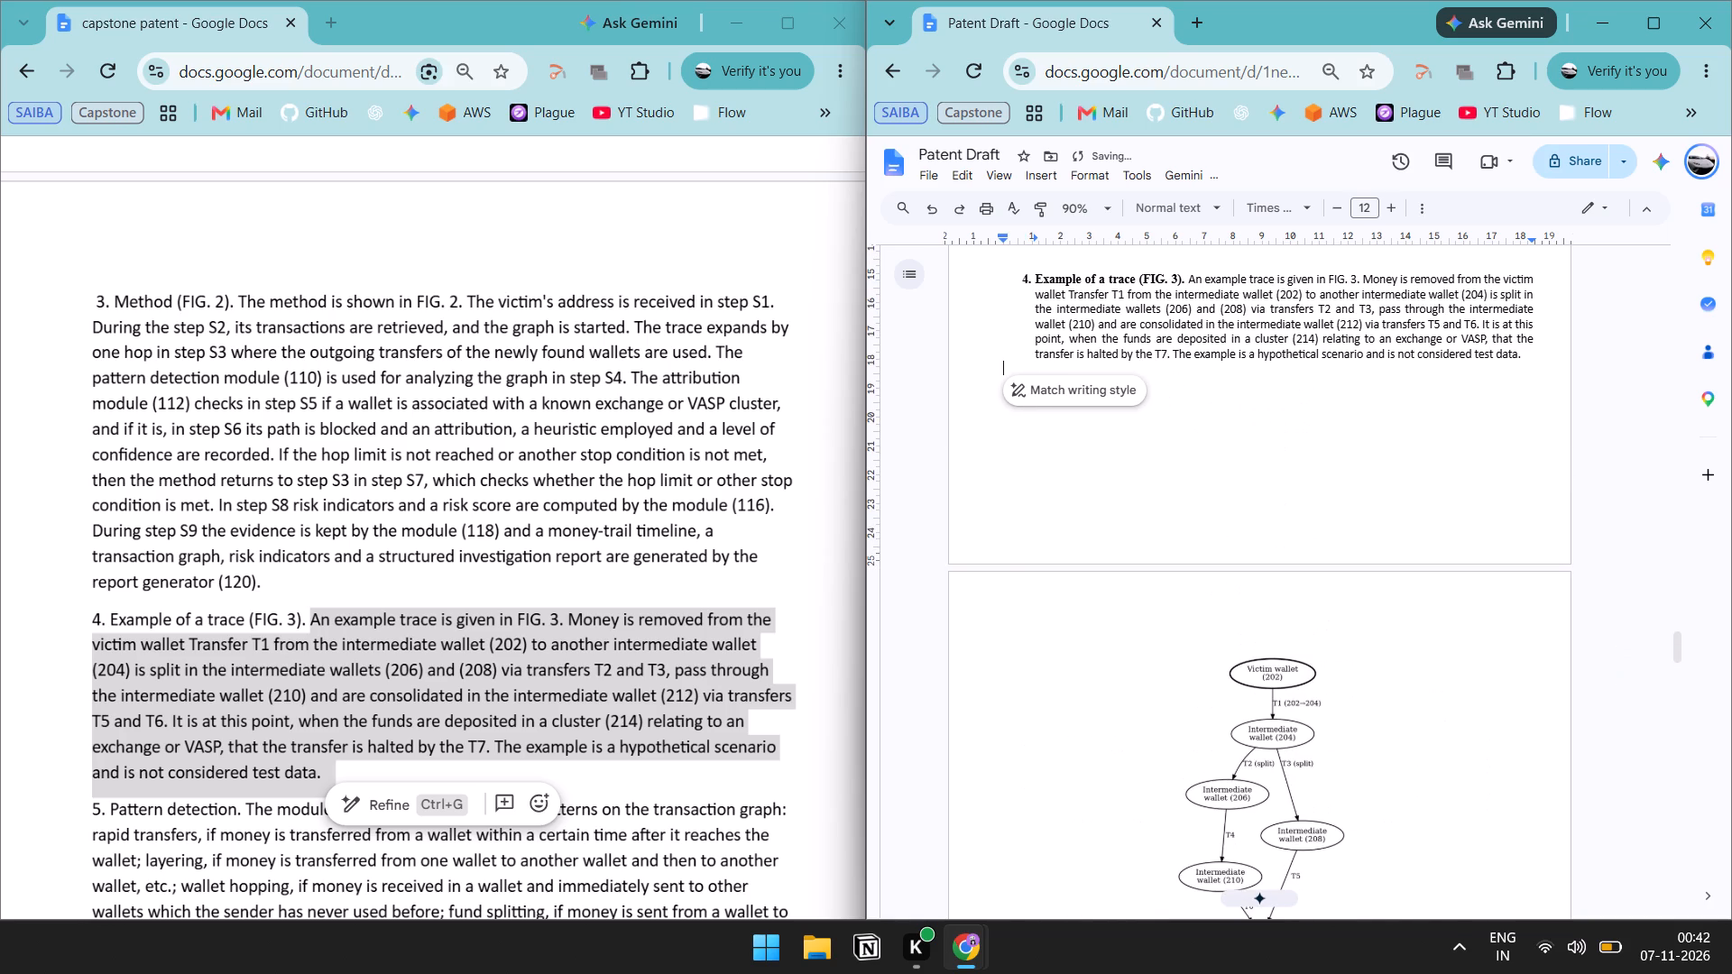
Replace the draft's section 5 Pattern detection body text with the notes' section 5 text and clear the numbering from the leftover line.
scroll(1506, 616, down, 3)
scroll(1506, 616, up, 3)
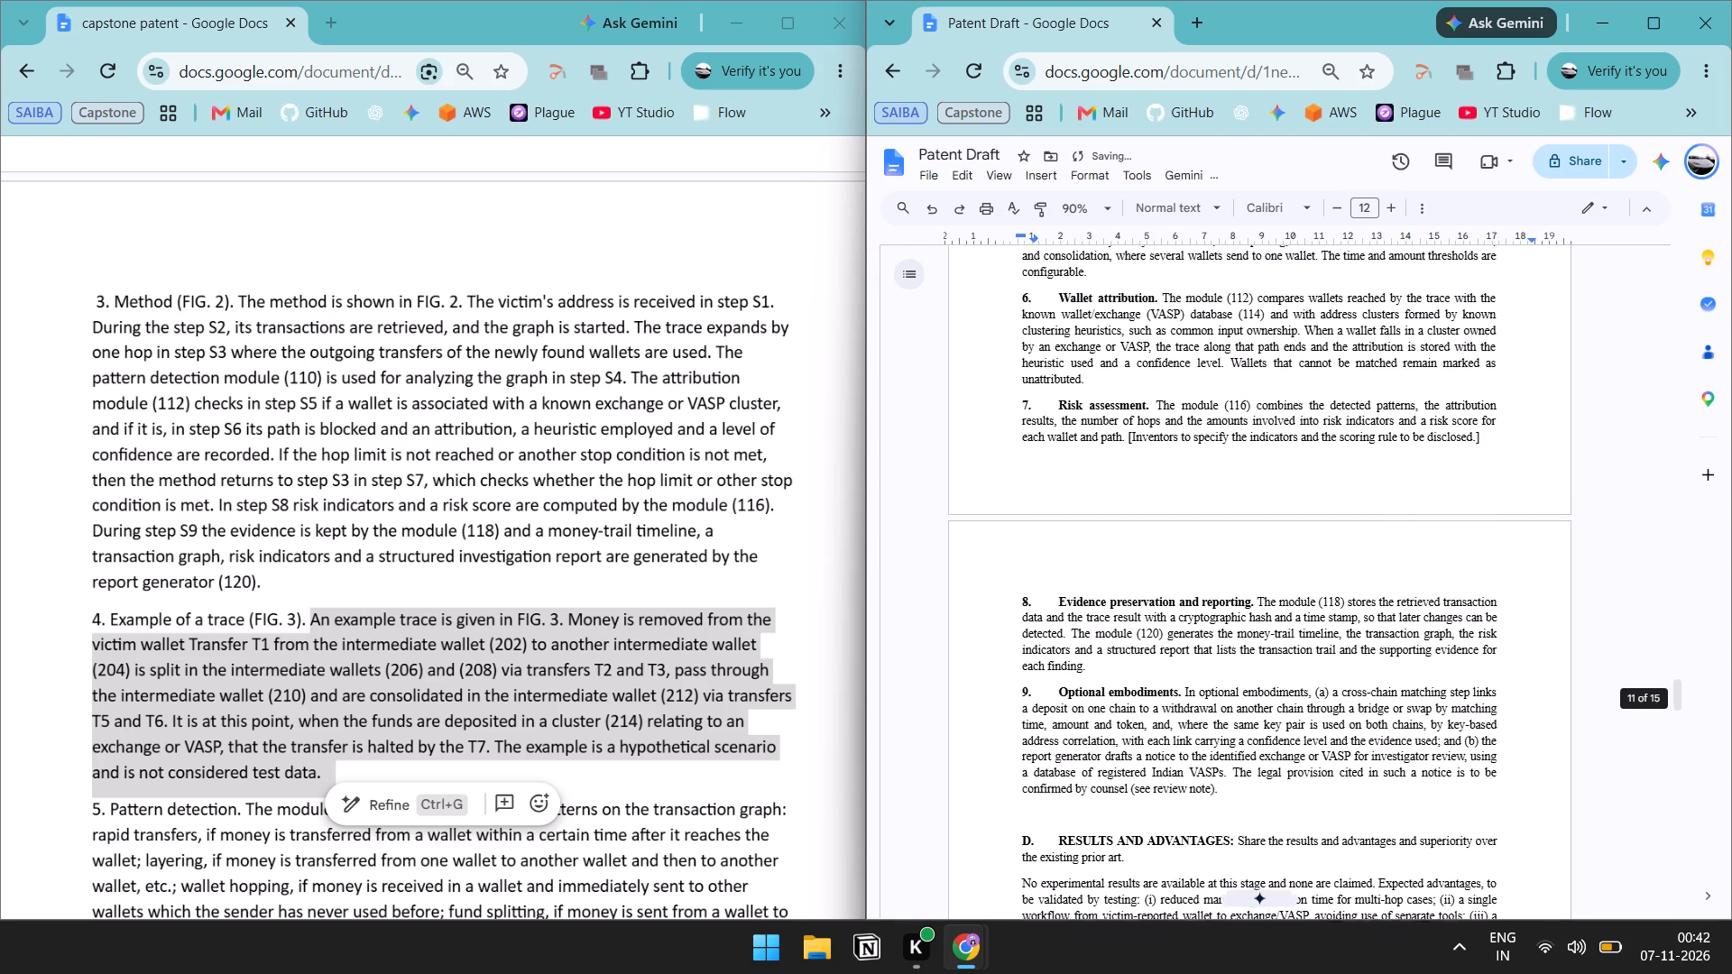
scroll(1523, 527, up, 1)
scroll(345, 506, down, 2)
scroll(213, 504, down, 2)
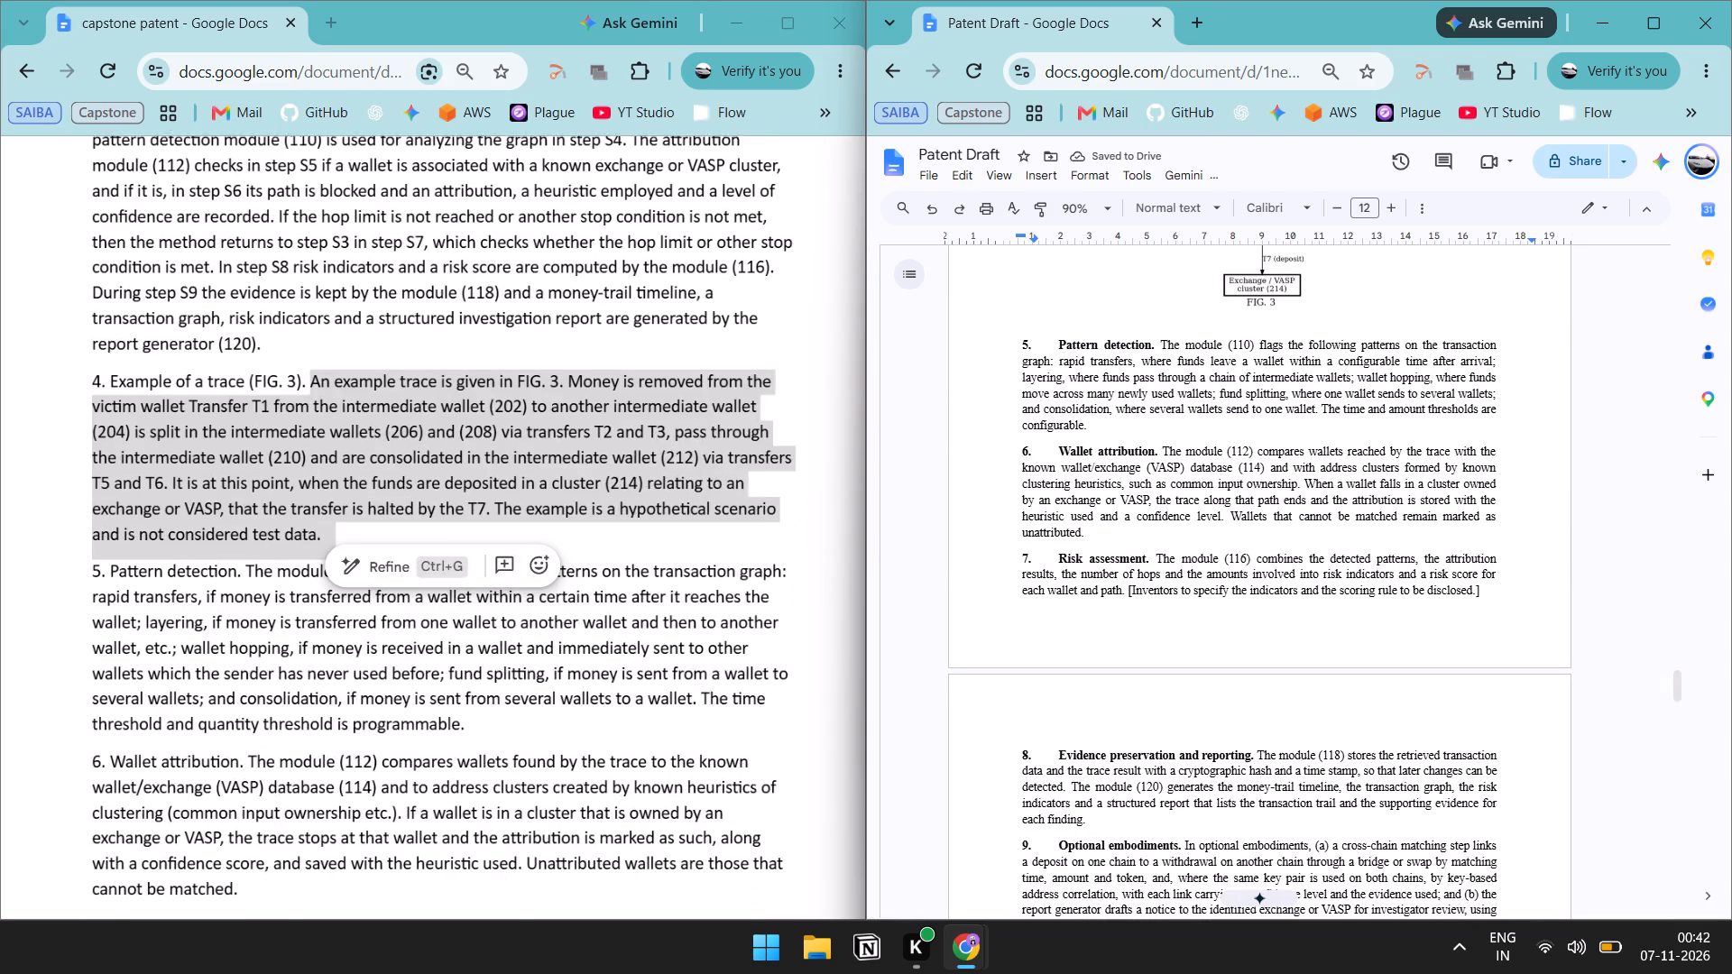
scroll(203, 504, down, 1)
click(234, 317)
drag(244, 240, 489, 381)
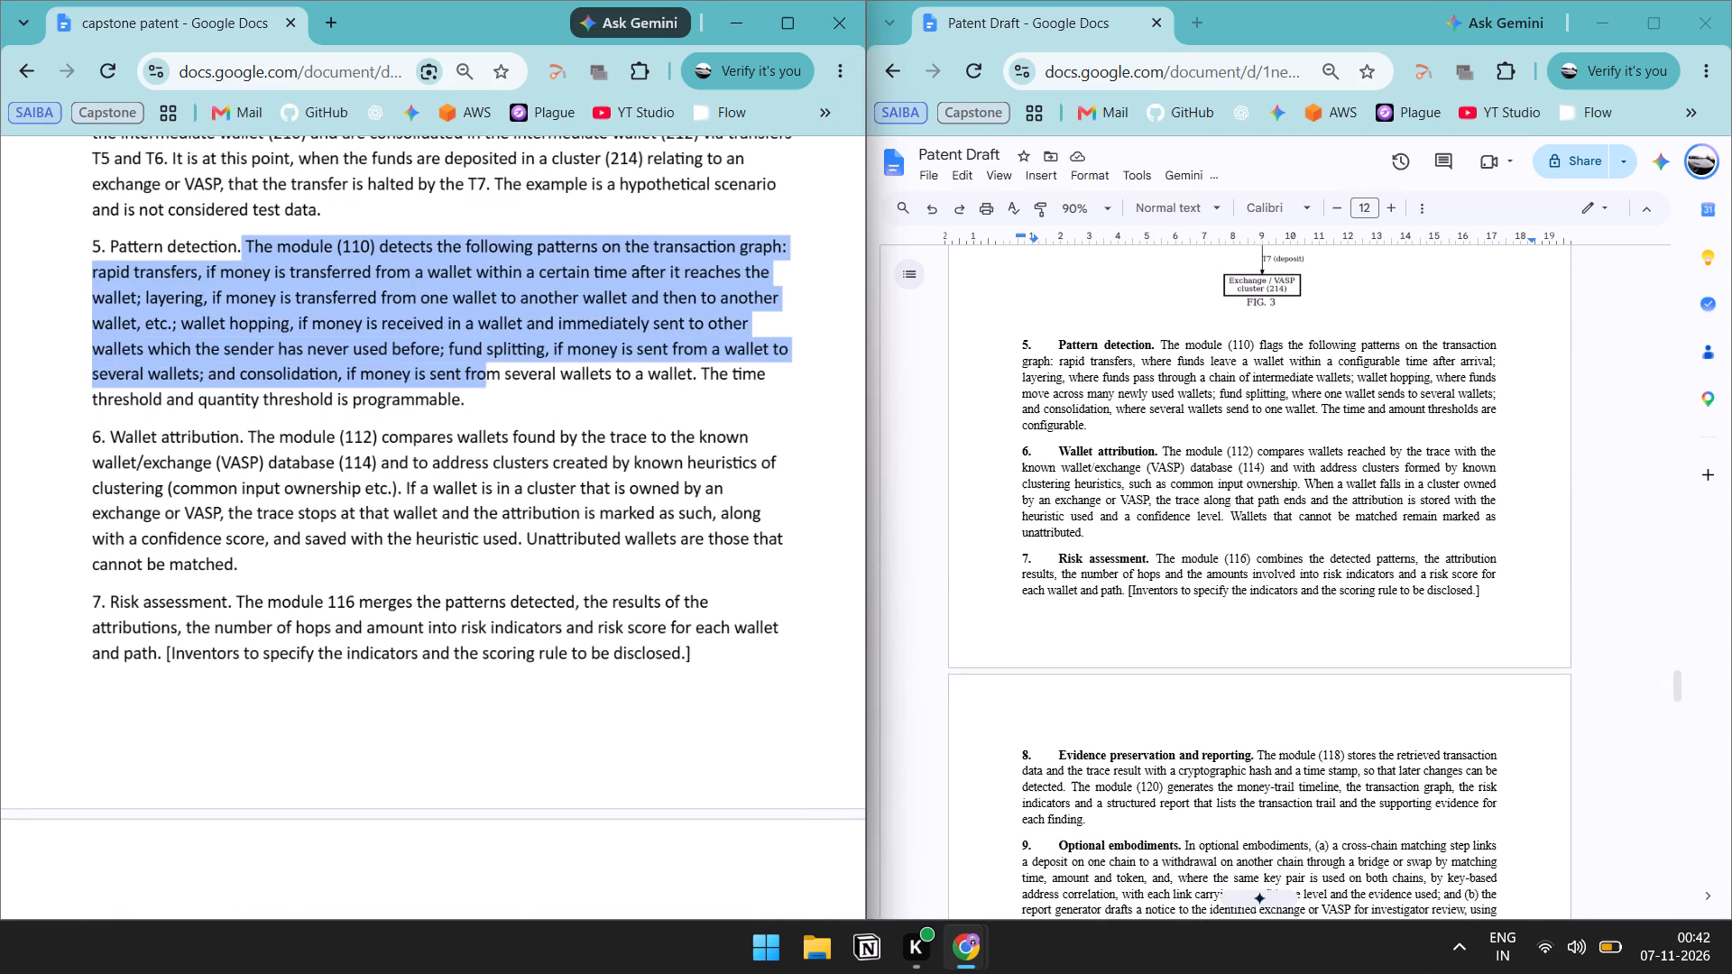
drag(489, 381, 490, 396)
key(ctrl+c)
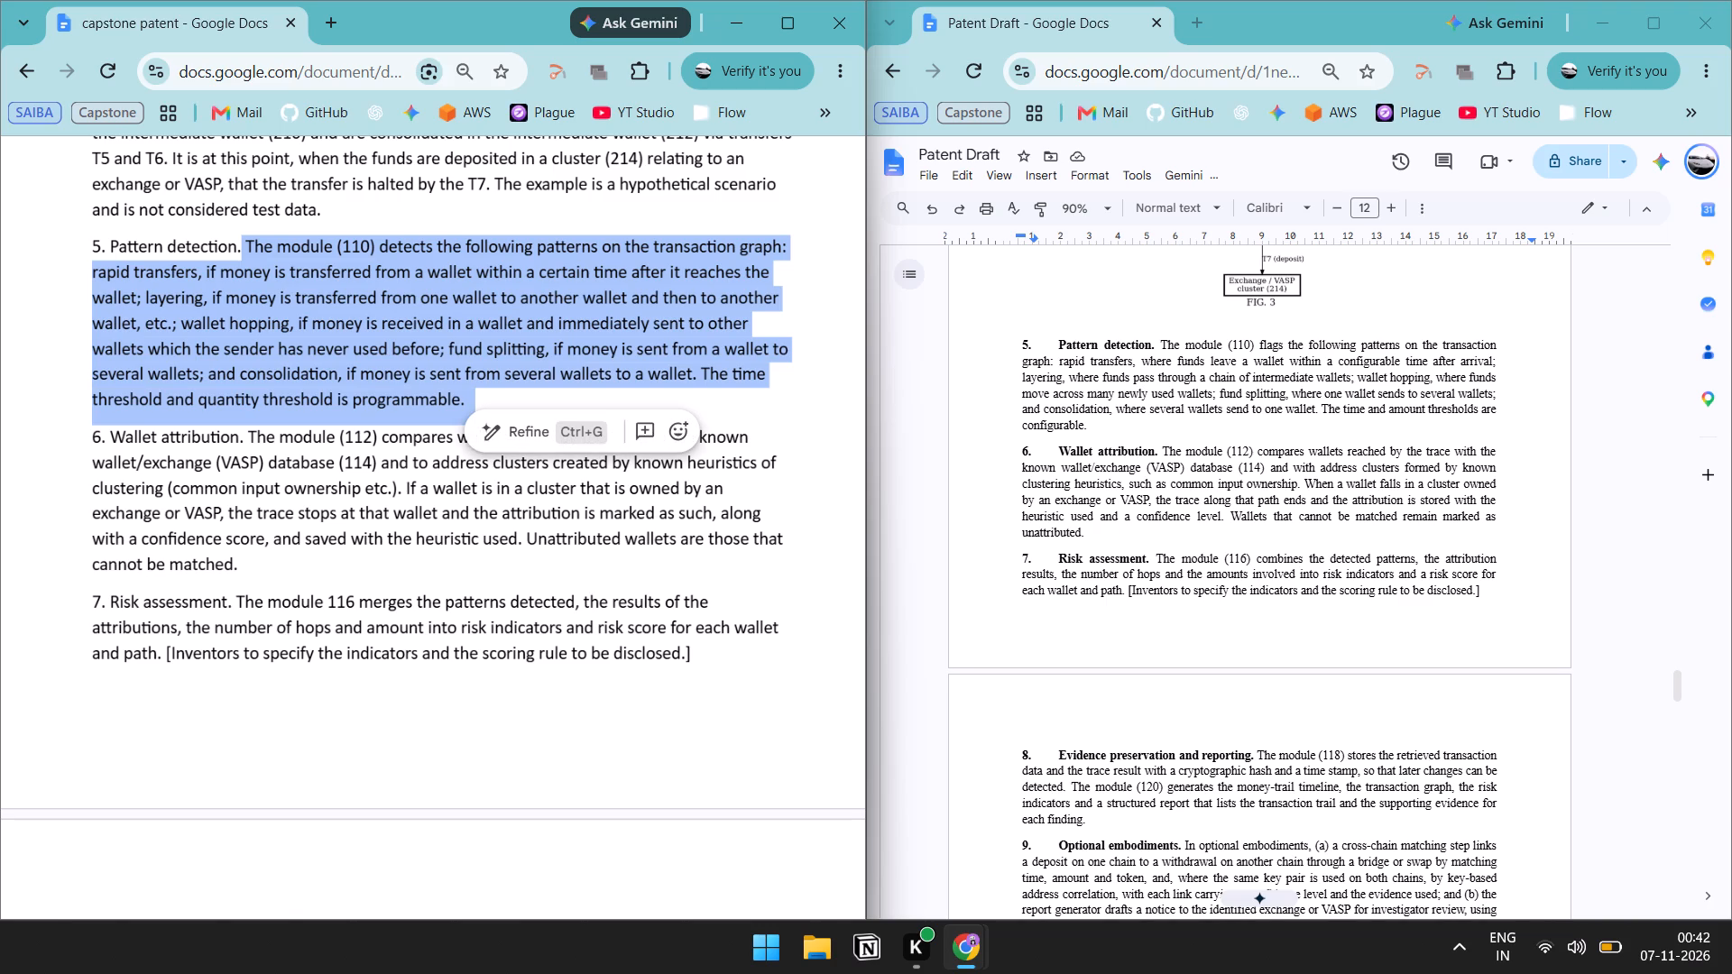
drag(1160, 345, 1162, 422)
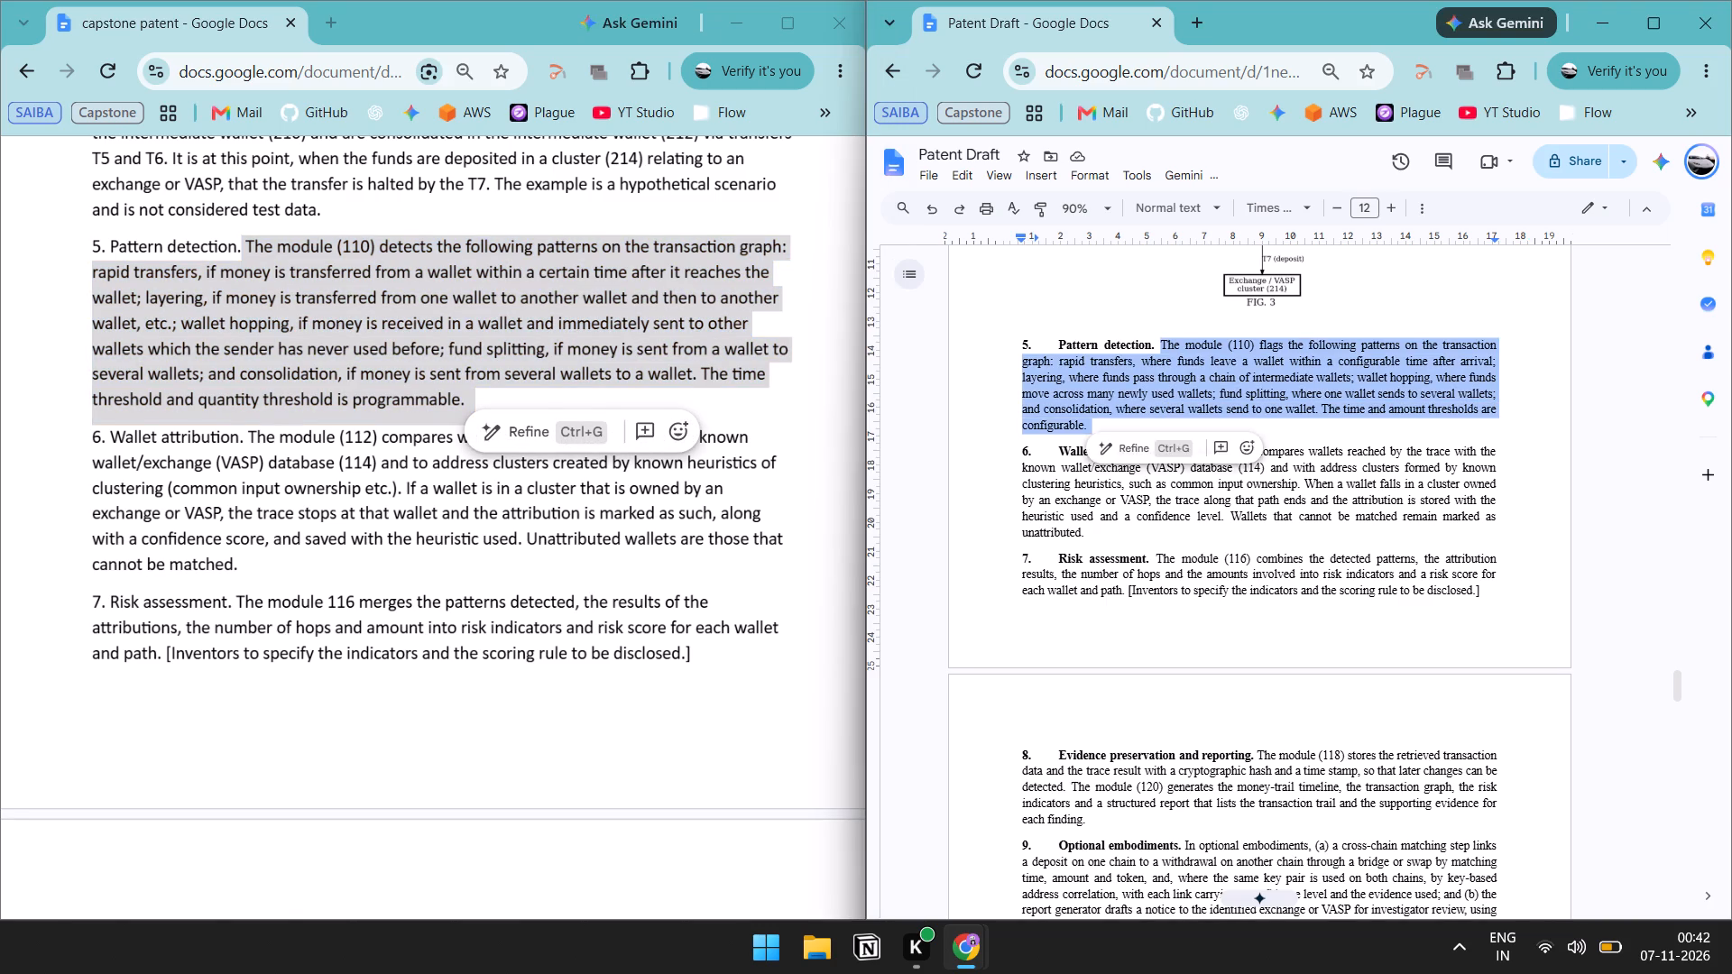
key(ctrl+v)
key(BackSpace)
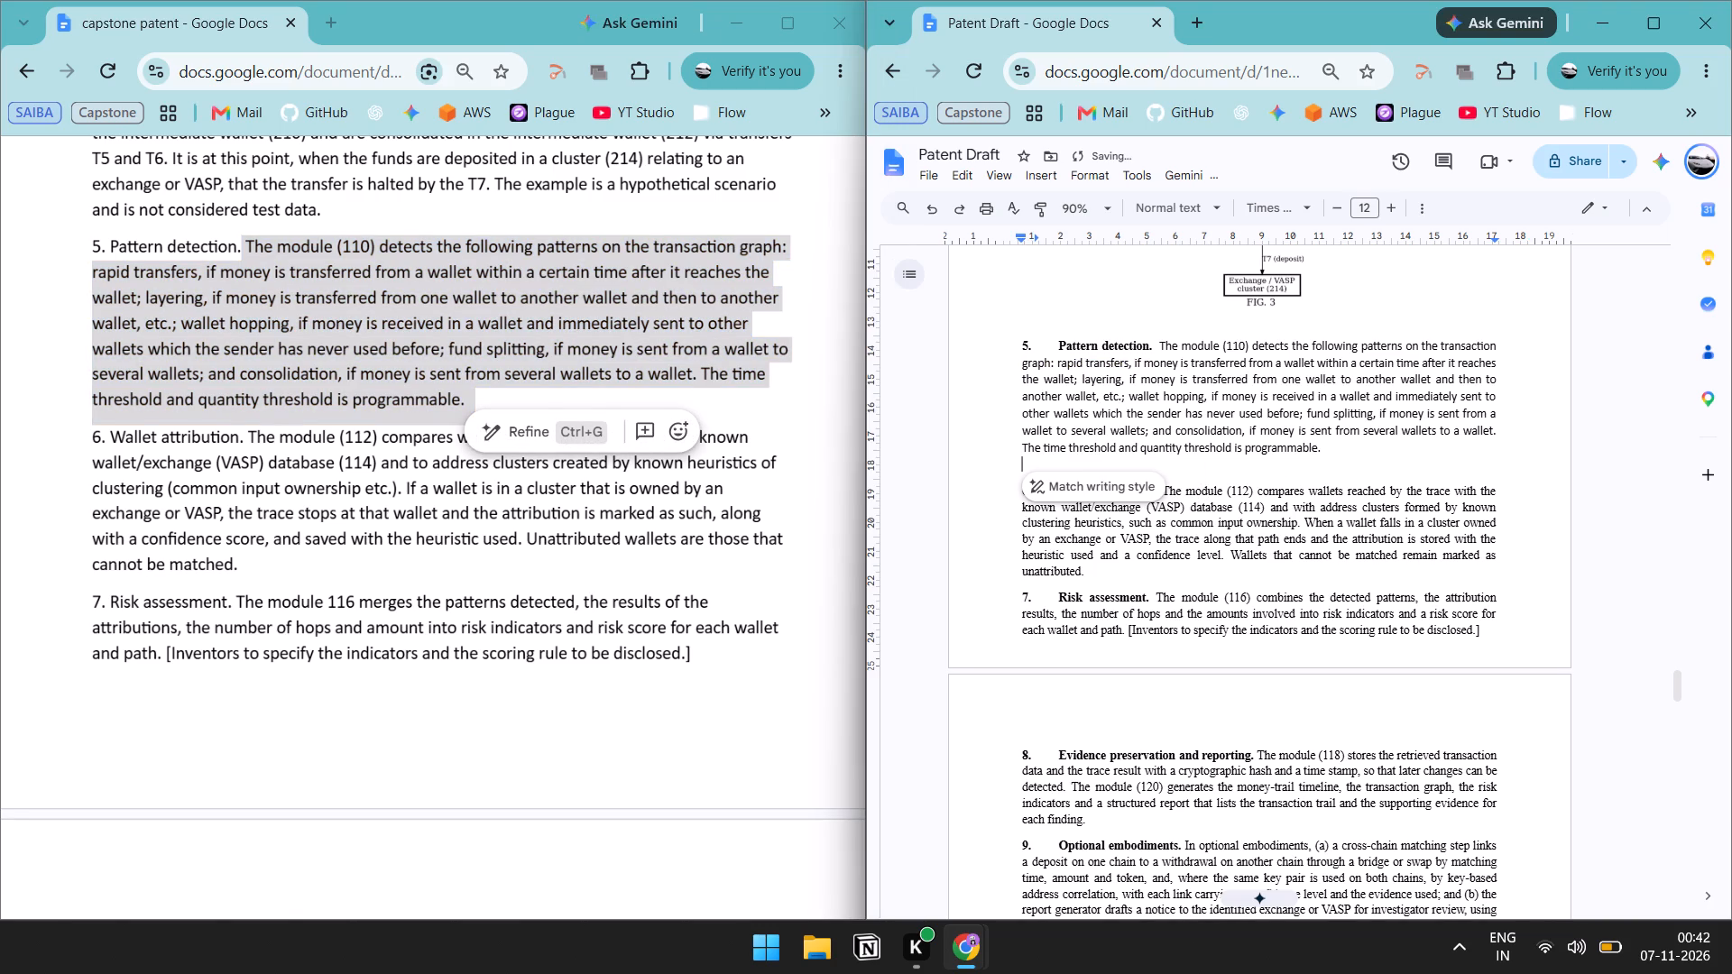
key(BackSpace)
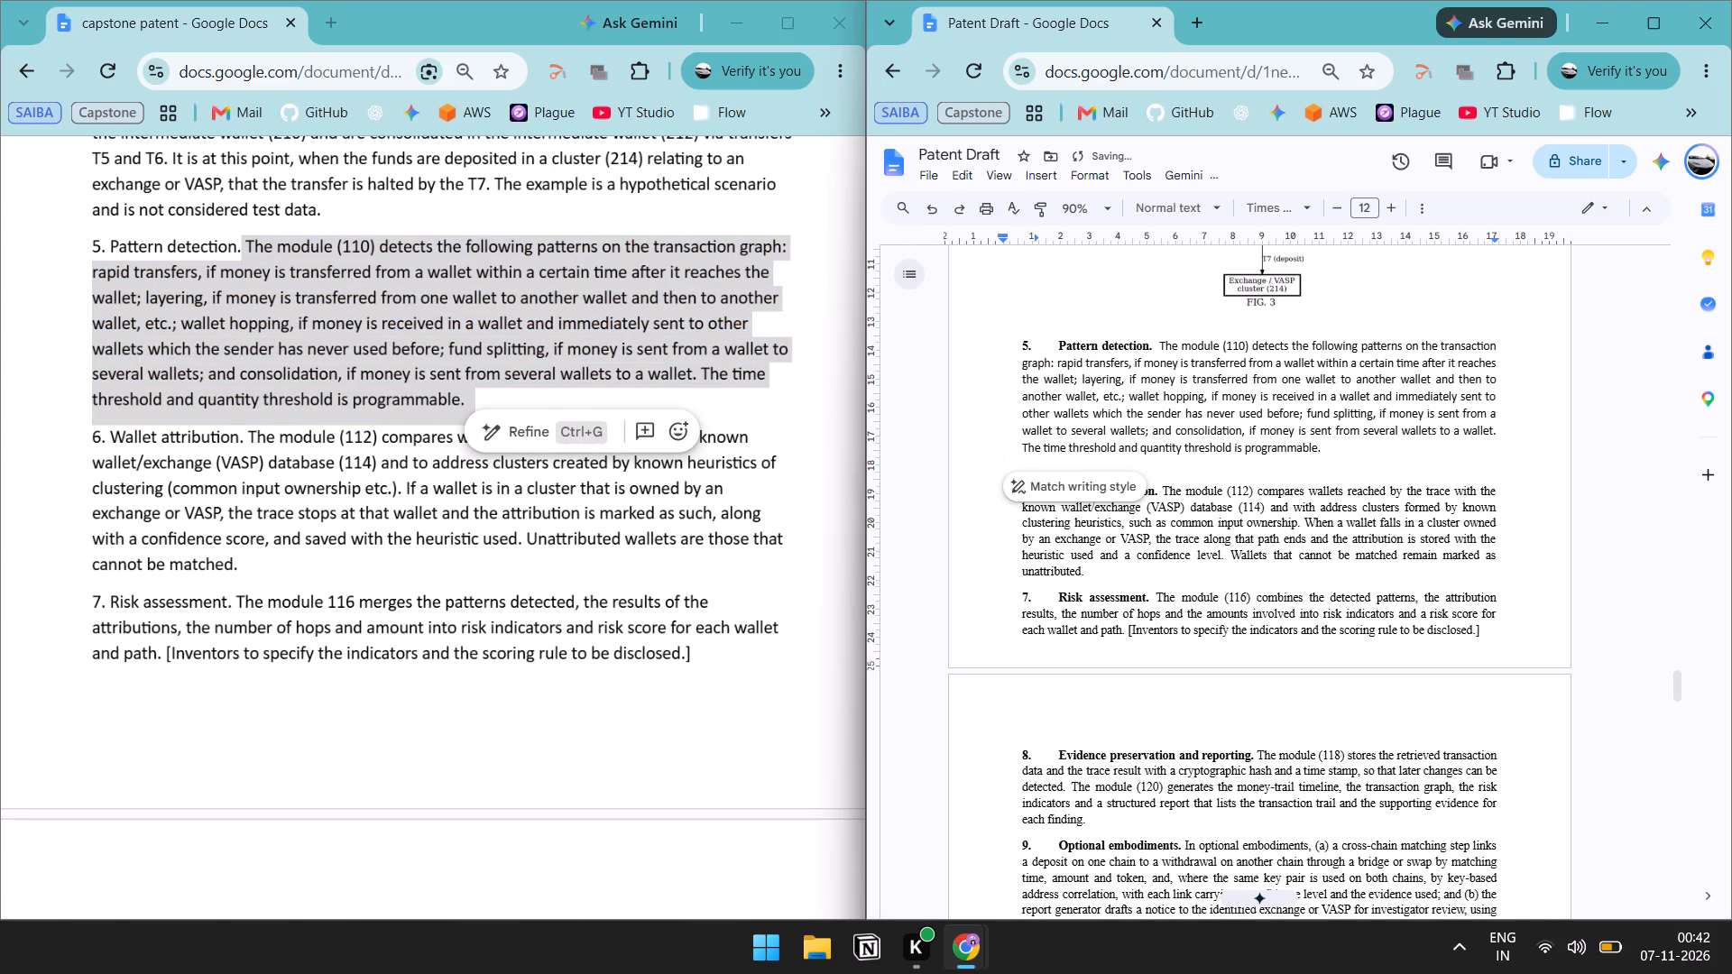
Replace the draft's section 6 Wallet attribution body text with the notes' section 6 text.
drag(246, 435, 246, 546)
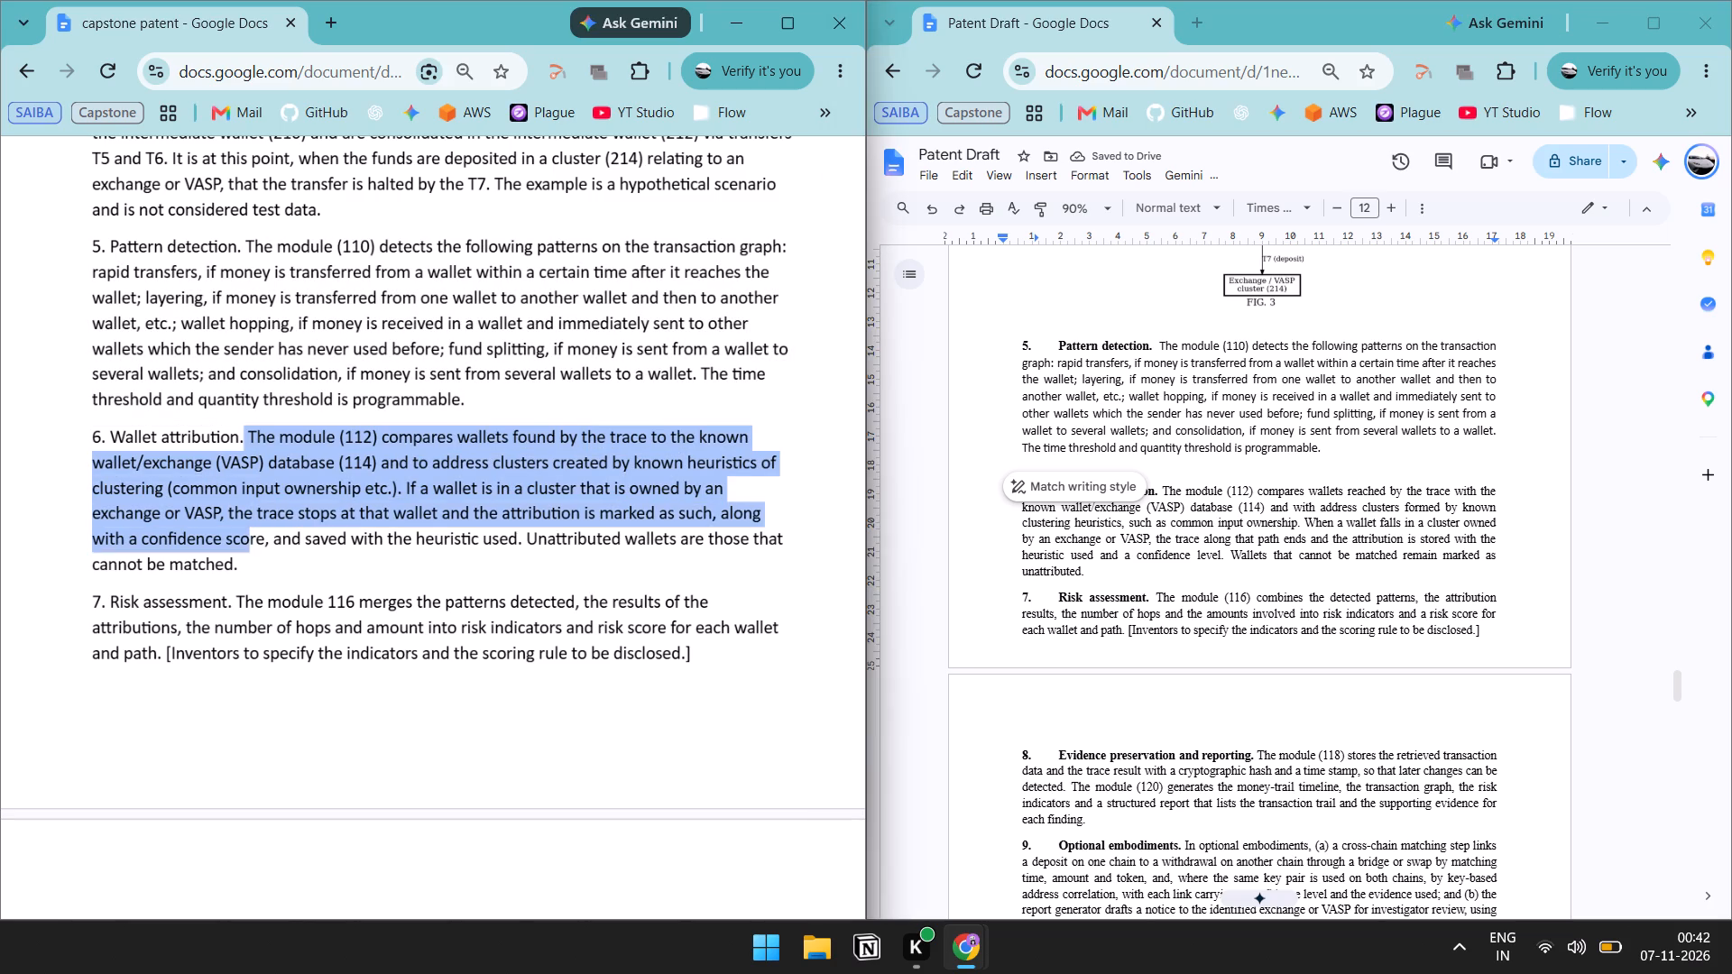
drag(246, 546, 246, 555)
key(ctrl+c)
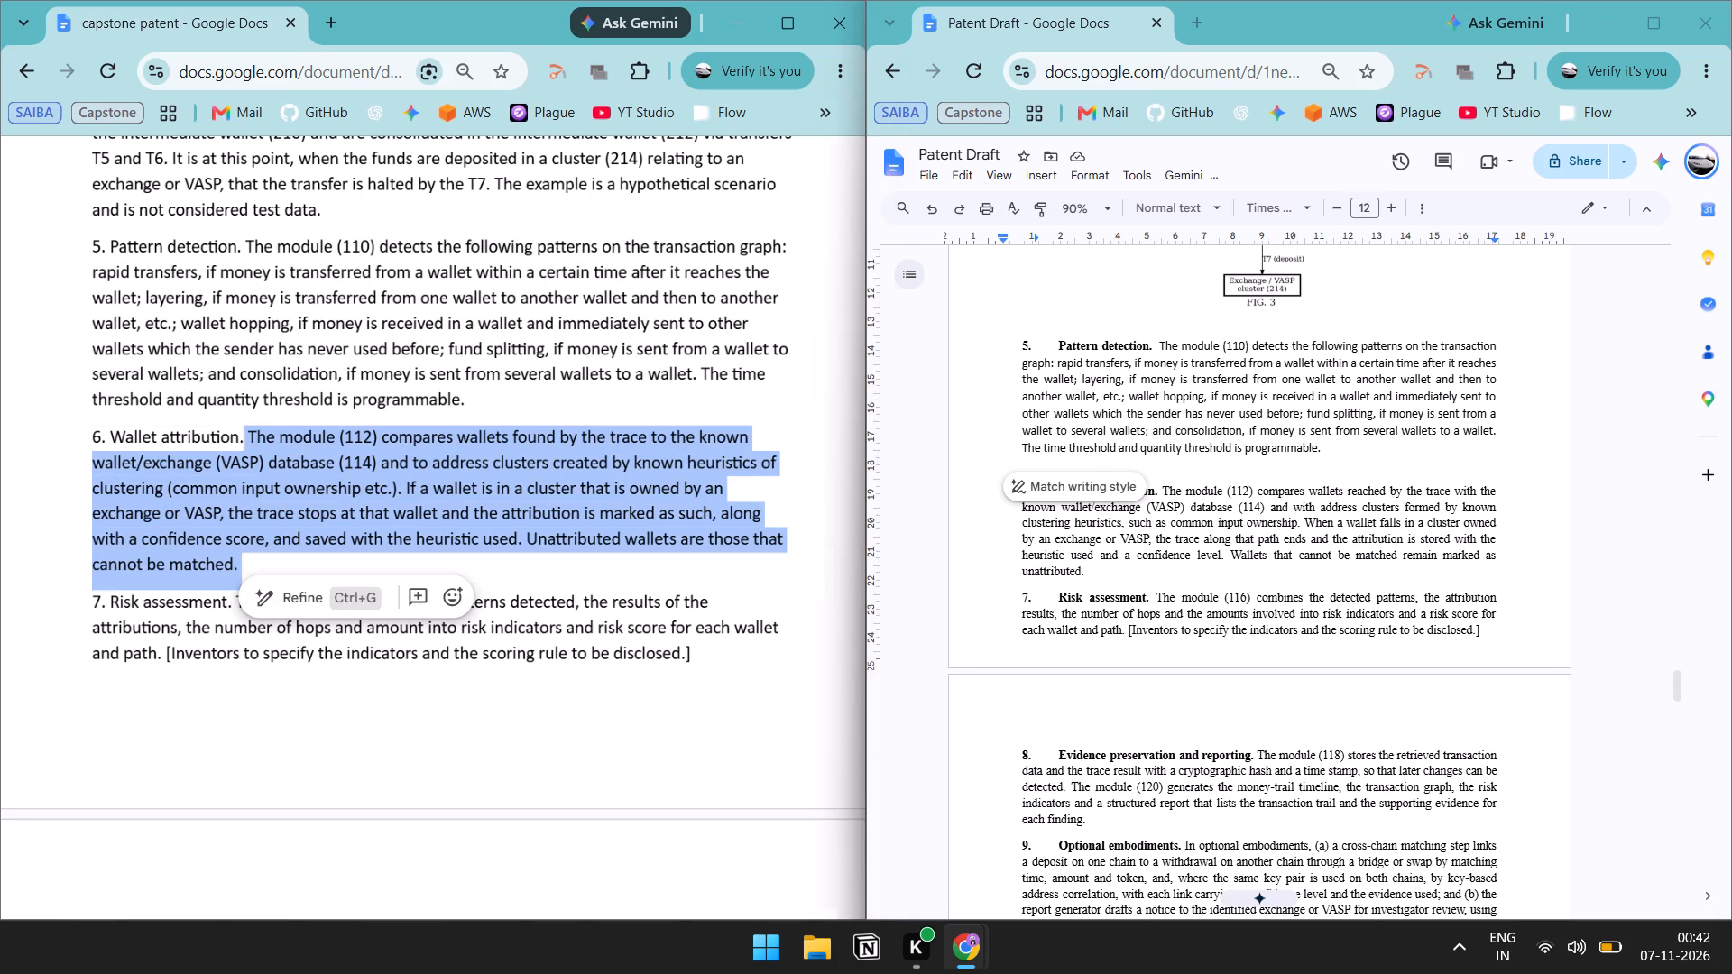
click(1185, 514)
drag(1165, 489, 1166, 552)
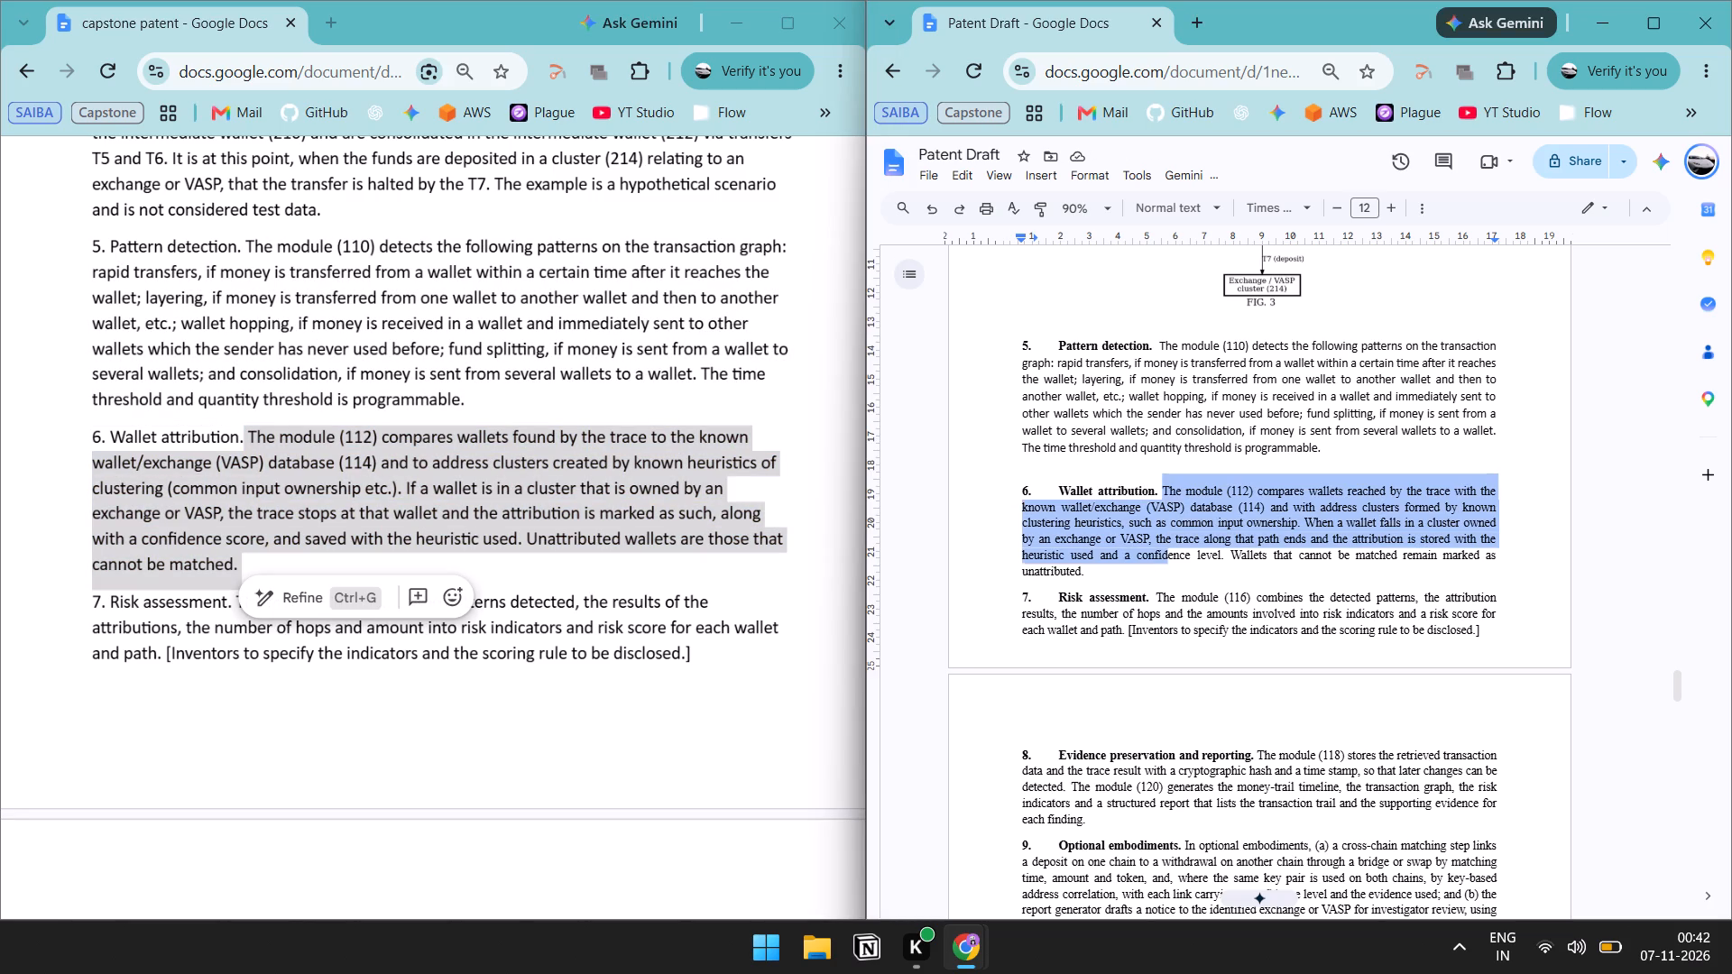
drag(1166, 552, 1164, 572)
key(ctrl+v)
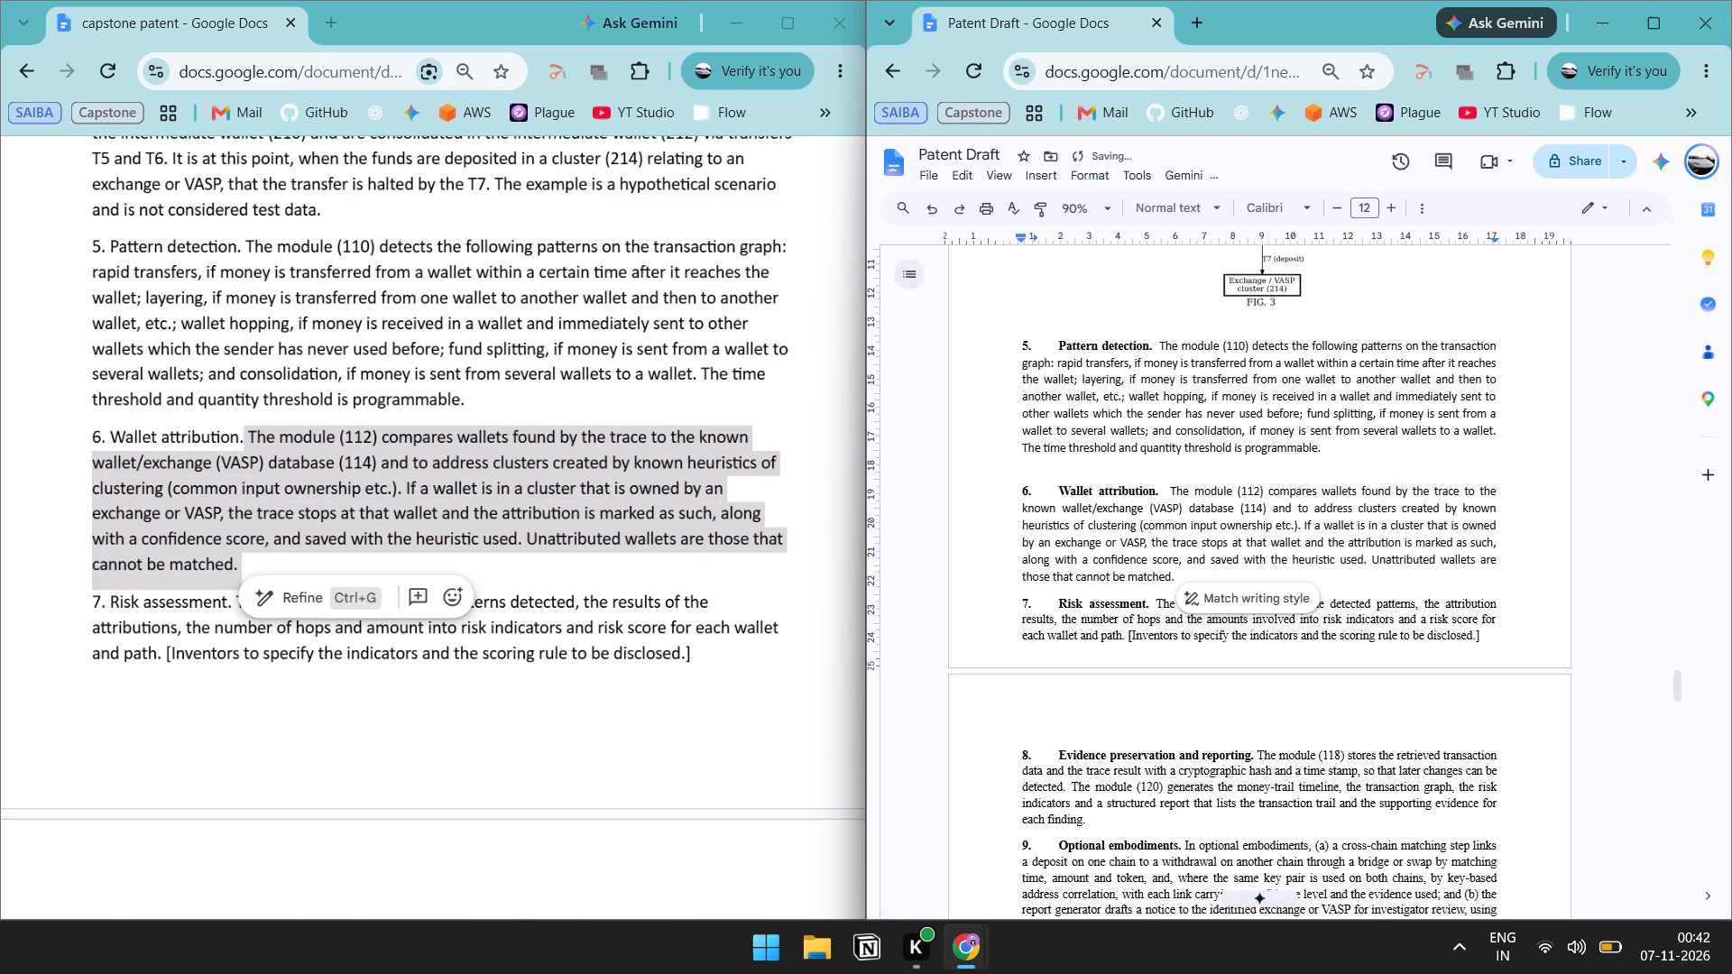
Replace the draft's section 7 Risk assessment body text with the notes' section 7 text and remove the extra numbered line.
click(115, 607)
drag(235, 599, 468, 629)
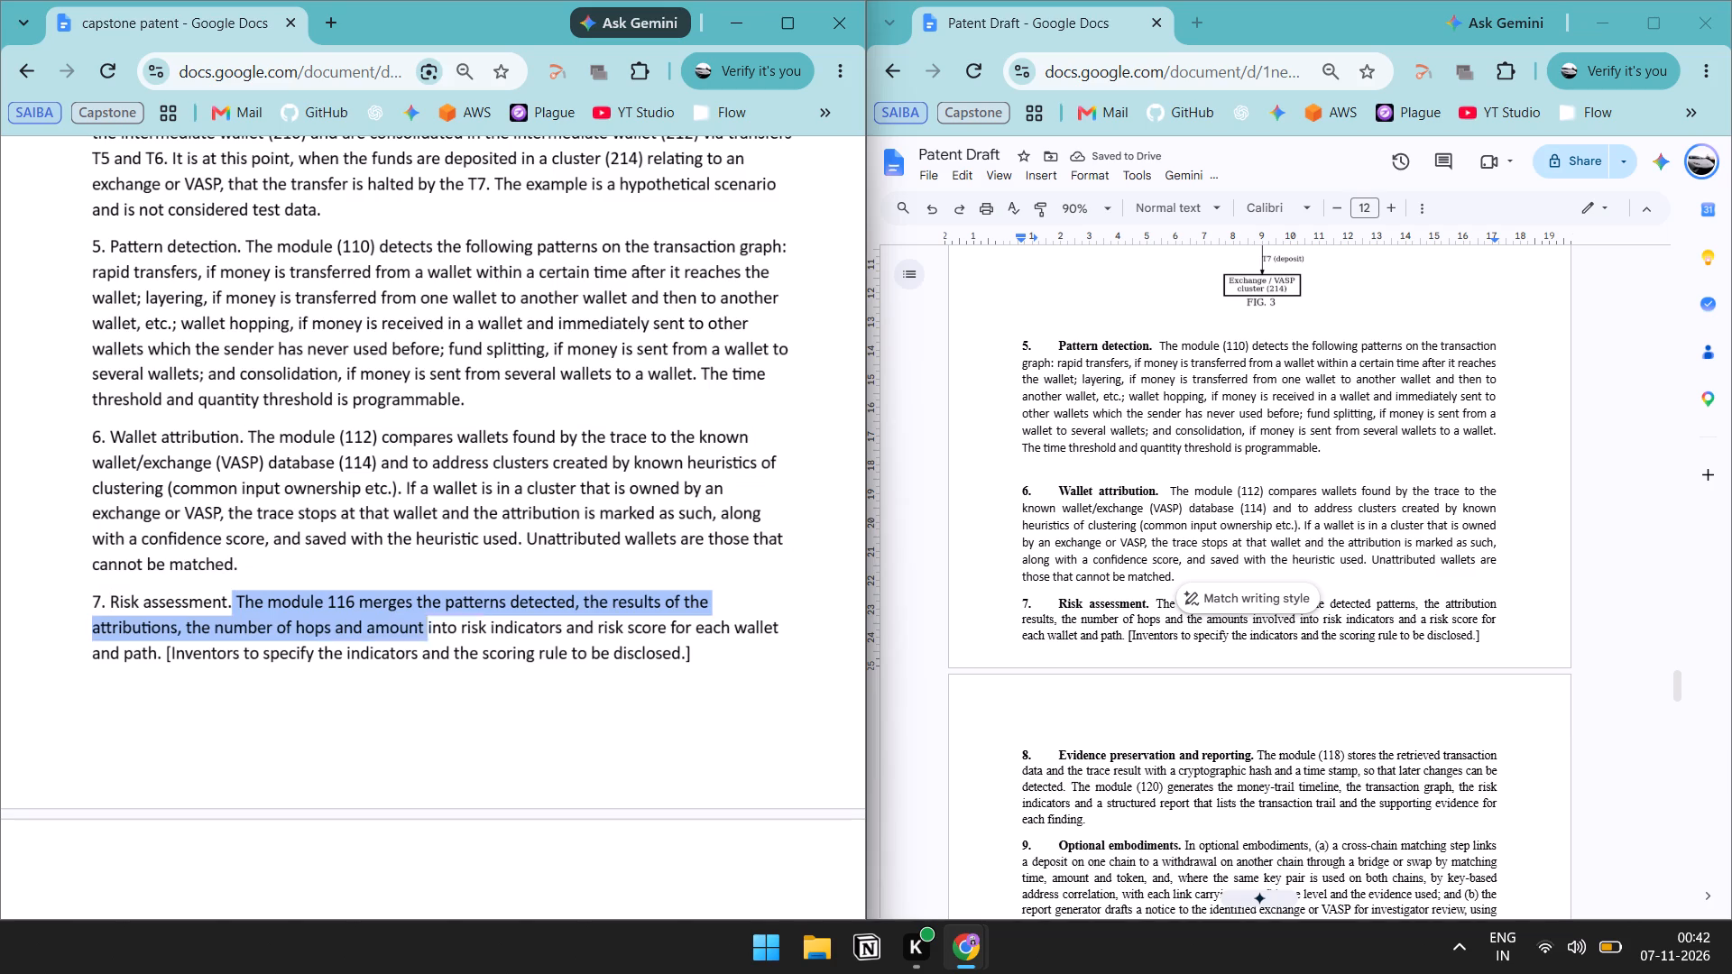
drag(468, 629, 716, 657)
scroll(1134, 485, down, 1)
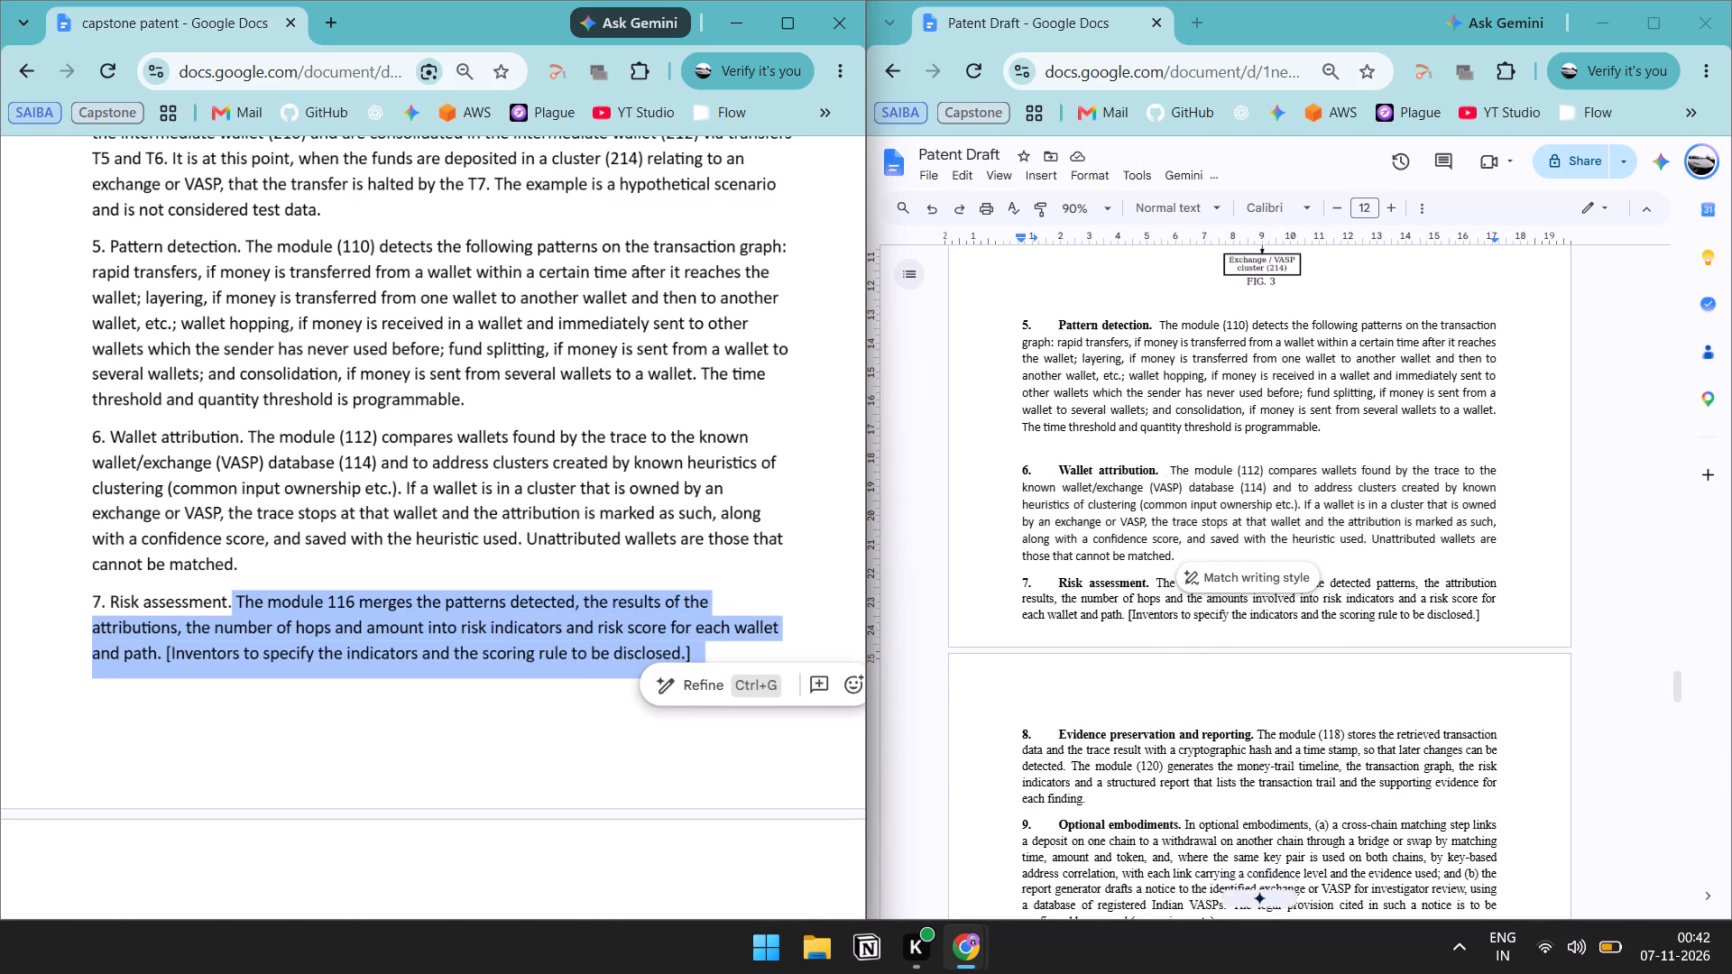
scroll(1134, 485, down, 1)
key(ctrl+c)
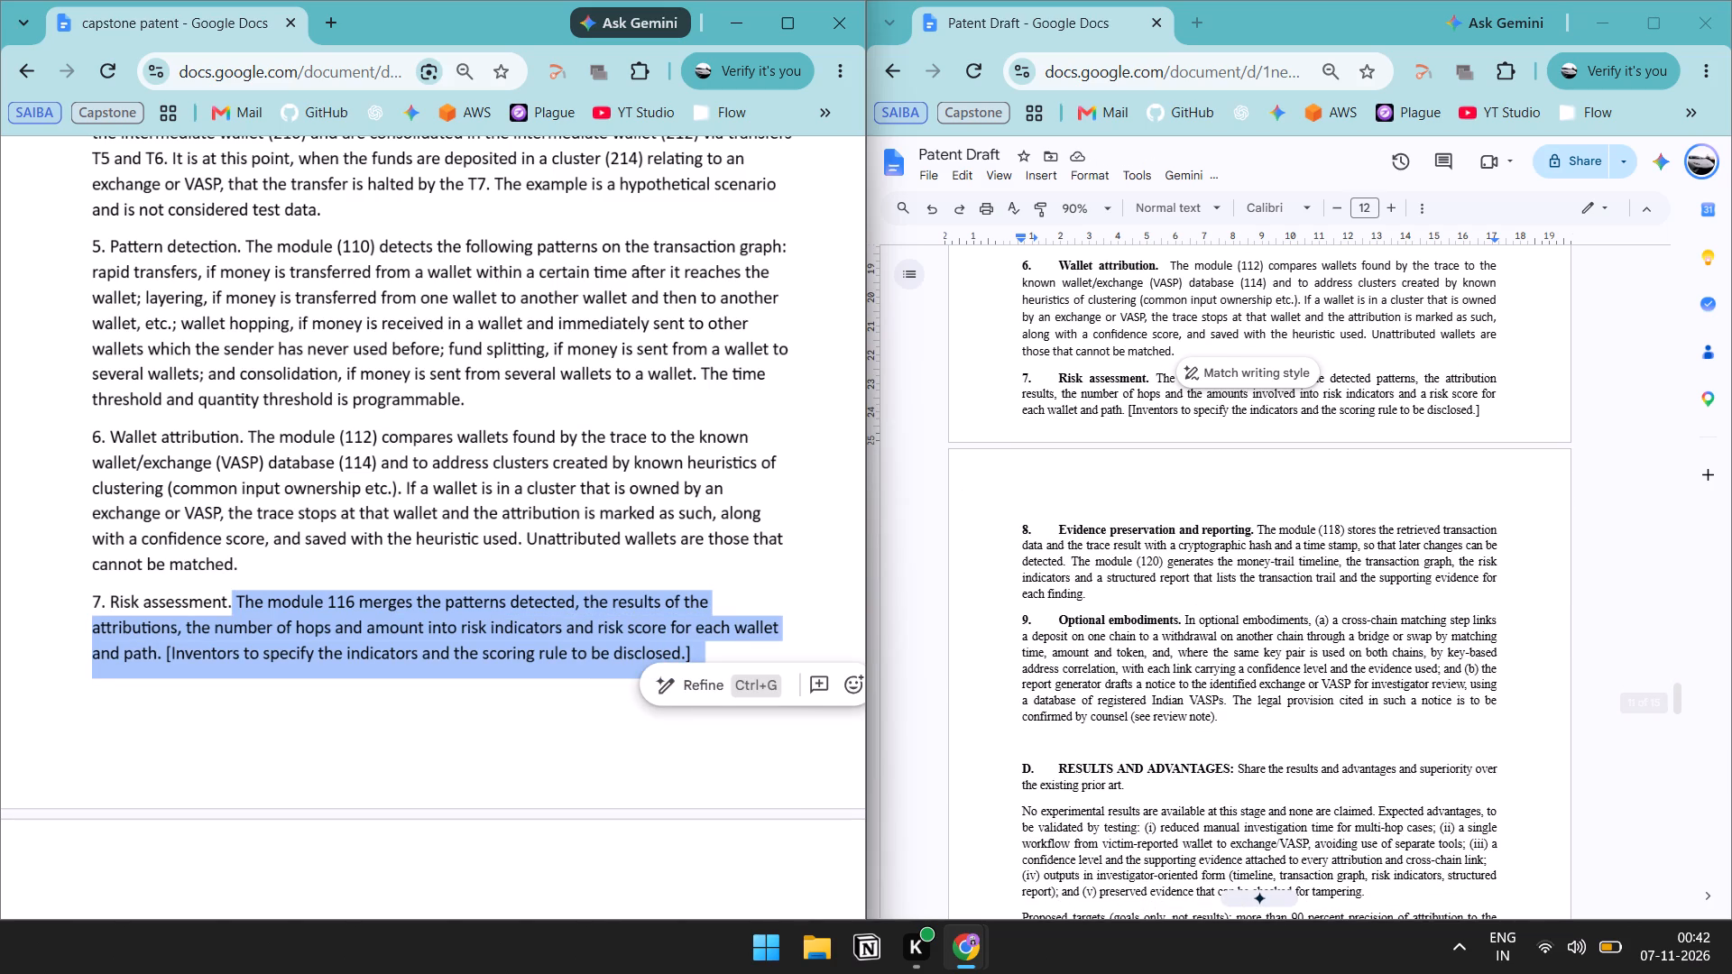
click(1178, 399)
drag(1156, 374, 1494, 412)
key(ctrl+v)
key(BackSpace)
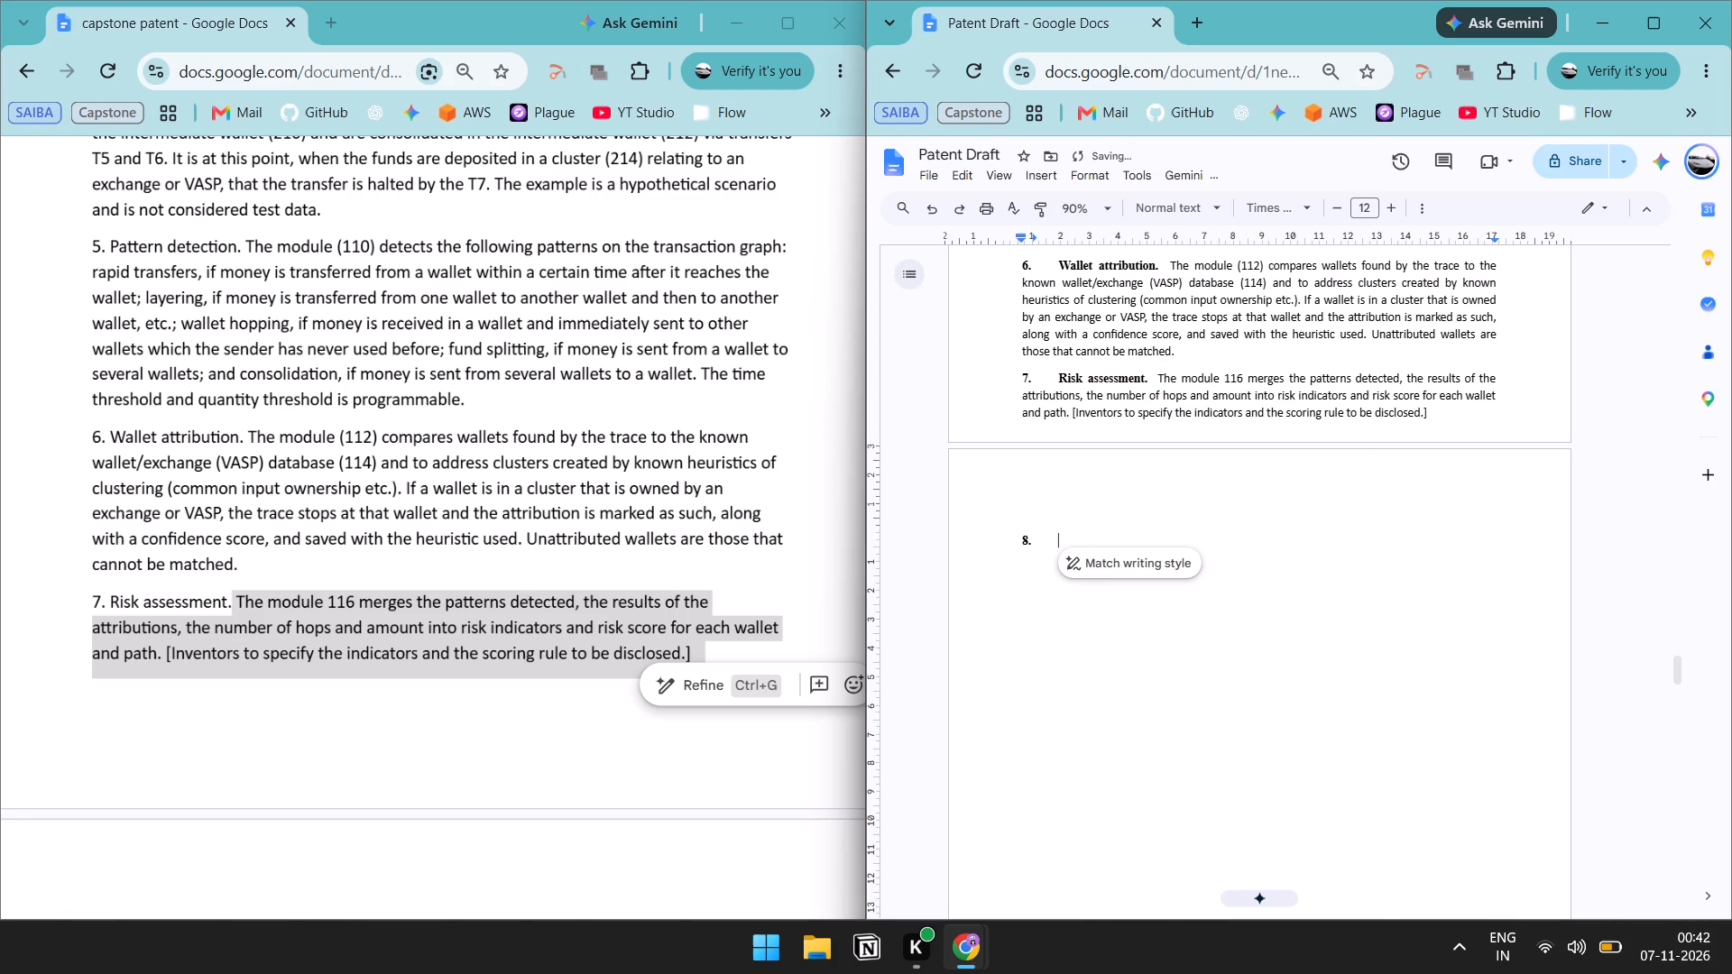
key(BackSpace)
key(BackSpace)
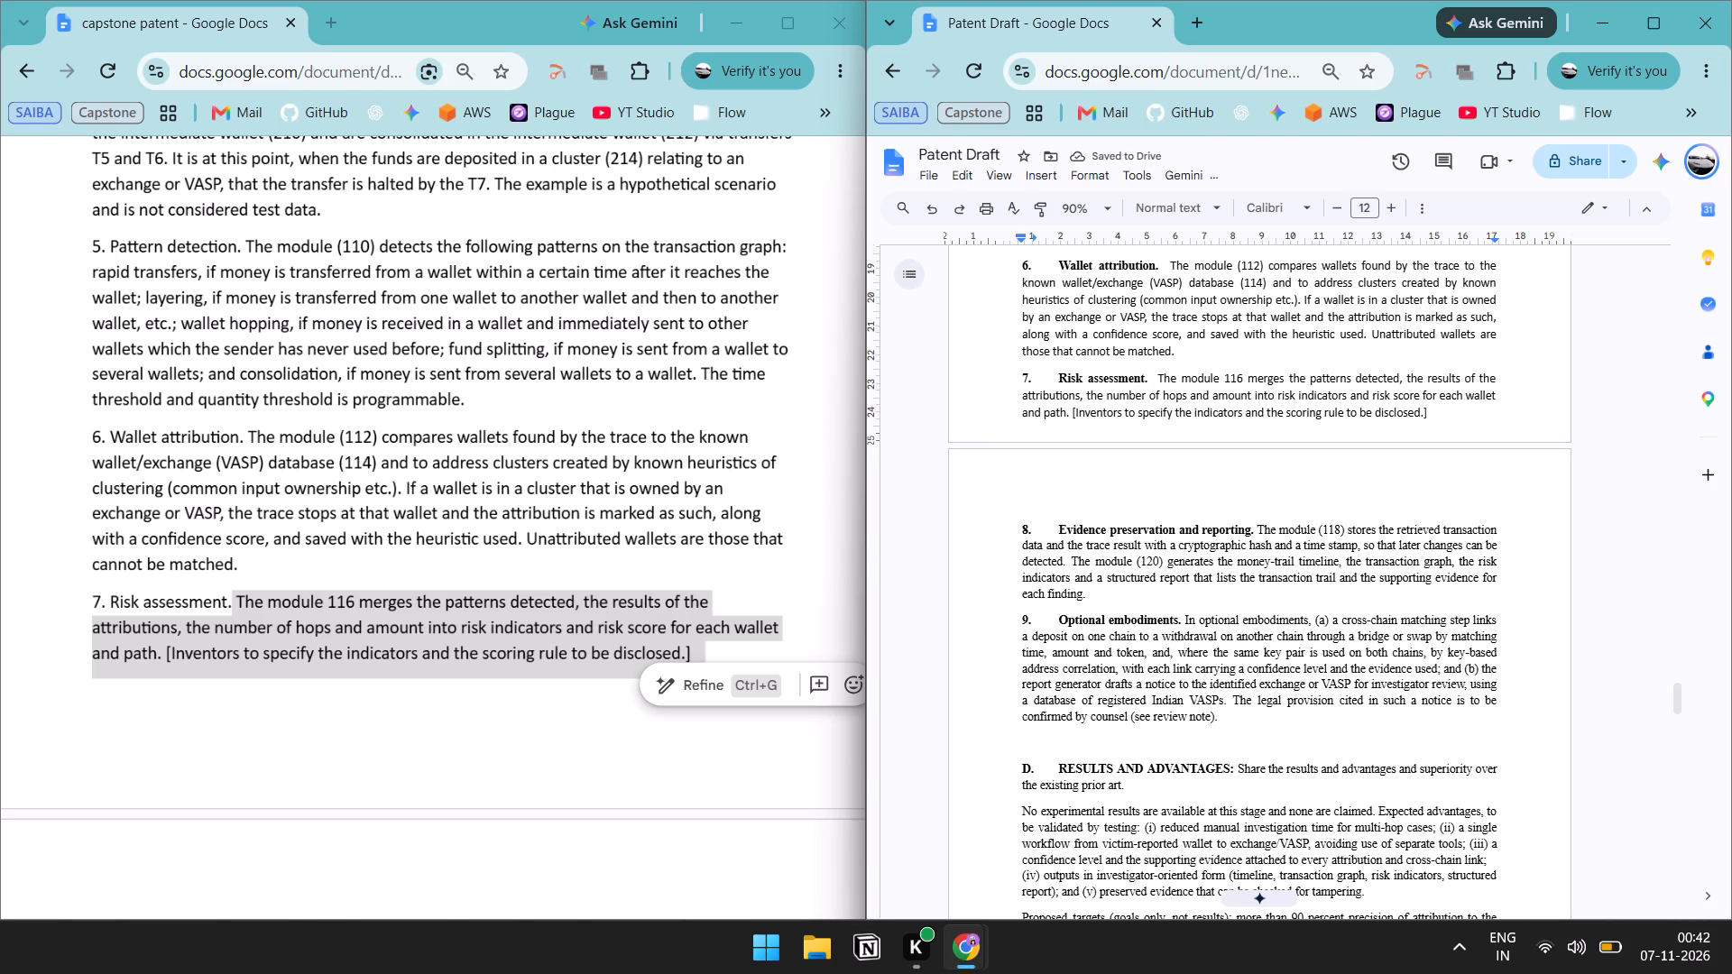
Delete the bracketed note to the inventors about indicators and the scoring rule from the end of the draft's section 7.
drag(1070, 413, 1445, 411)
key(BackSpace)
key(BackSpace)
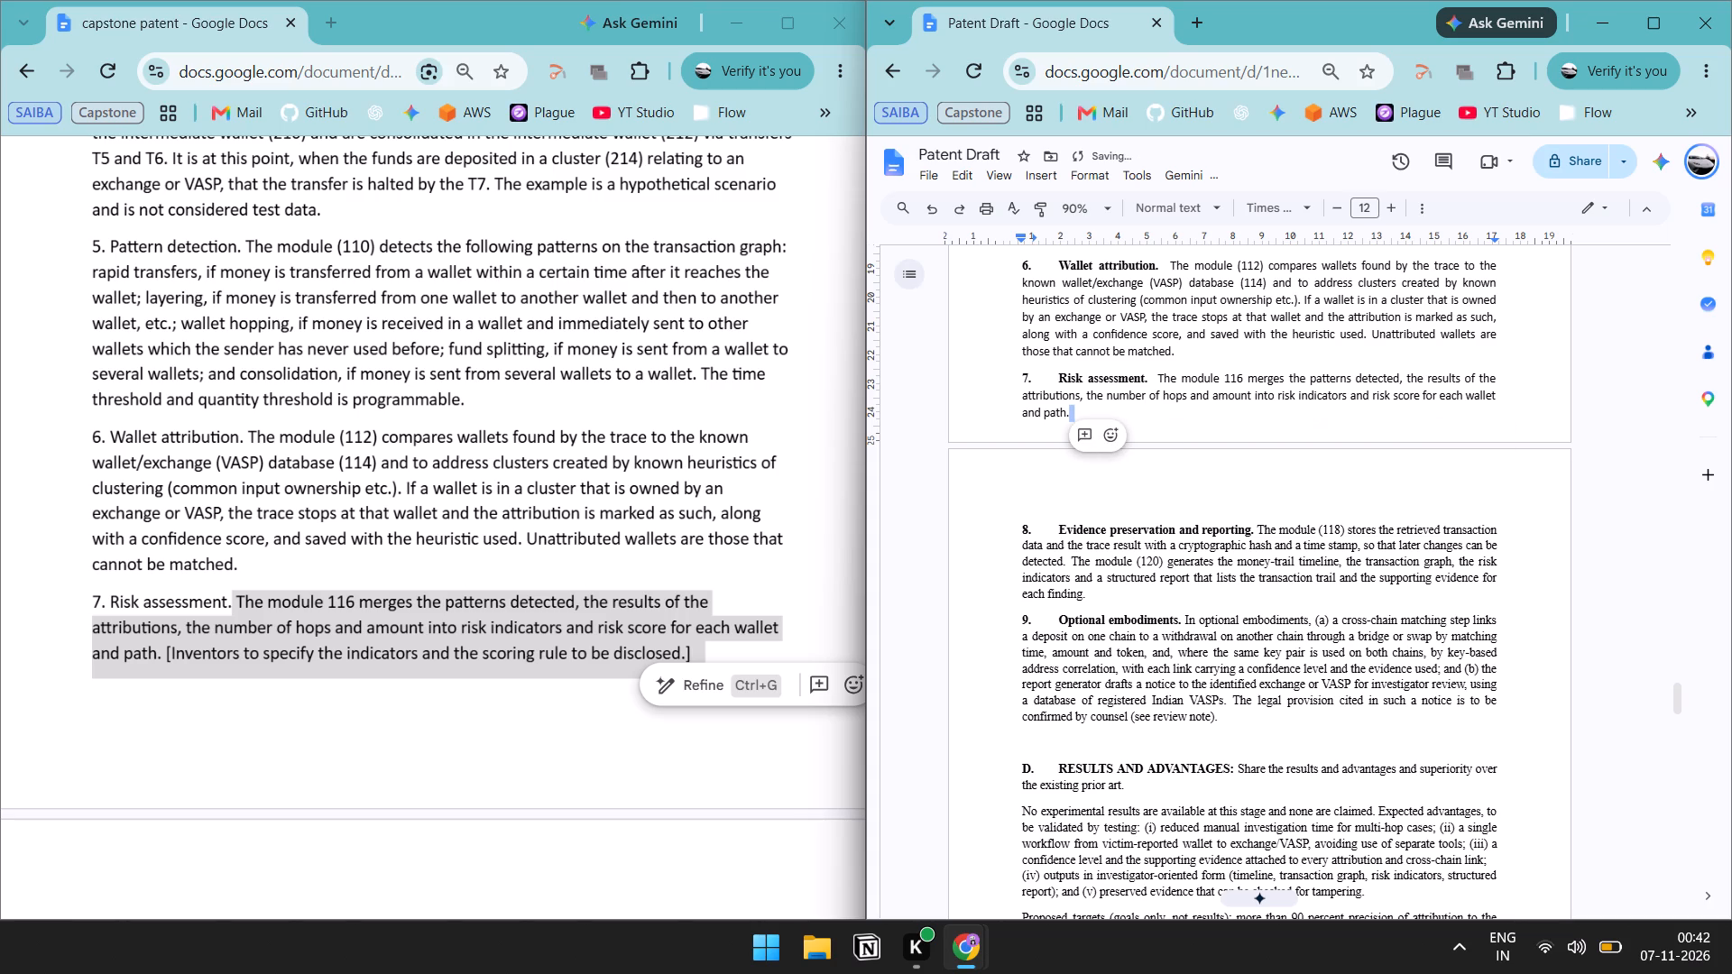
click(1211, 407)
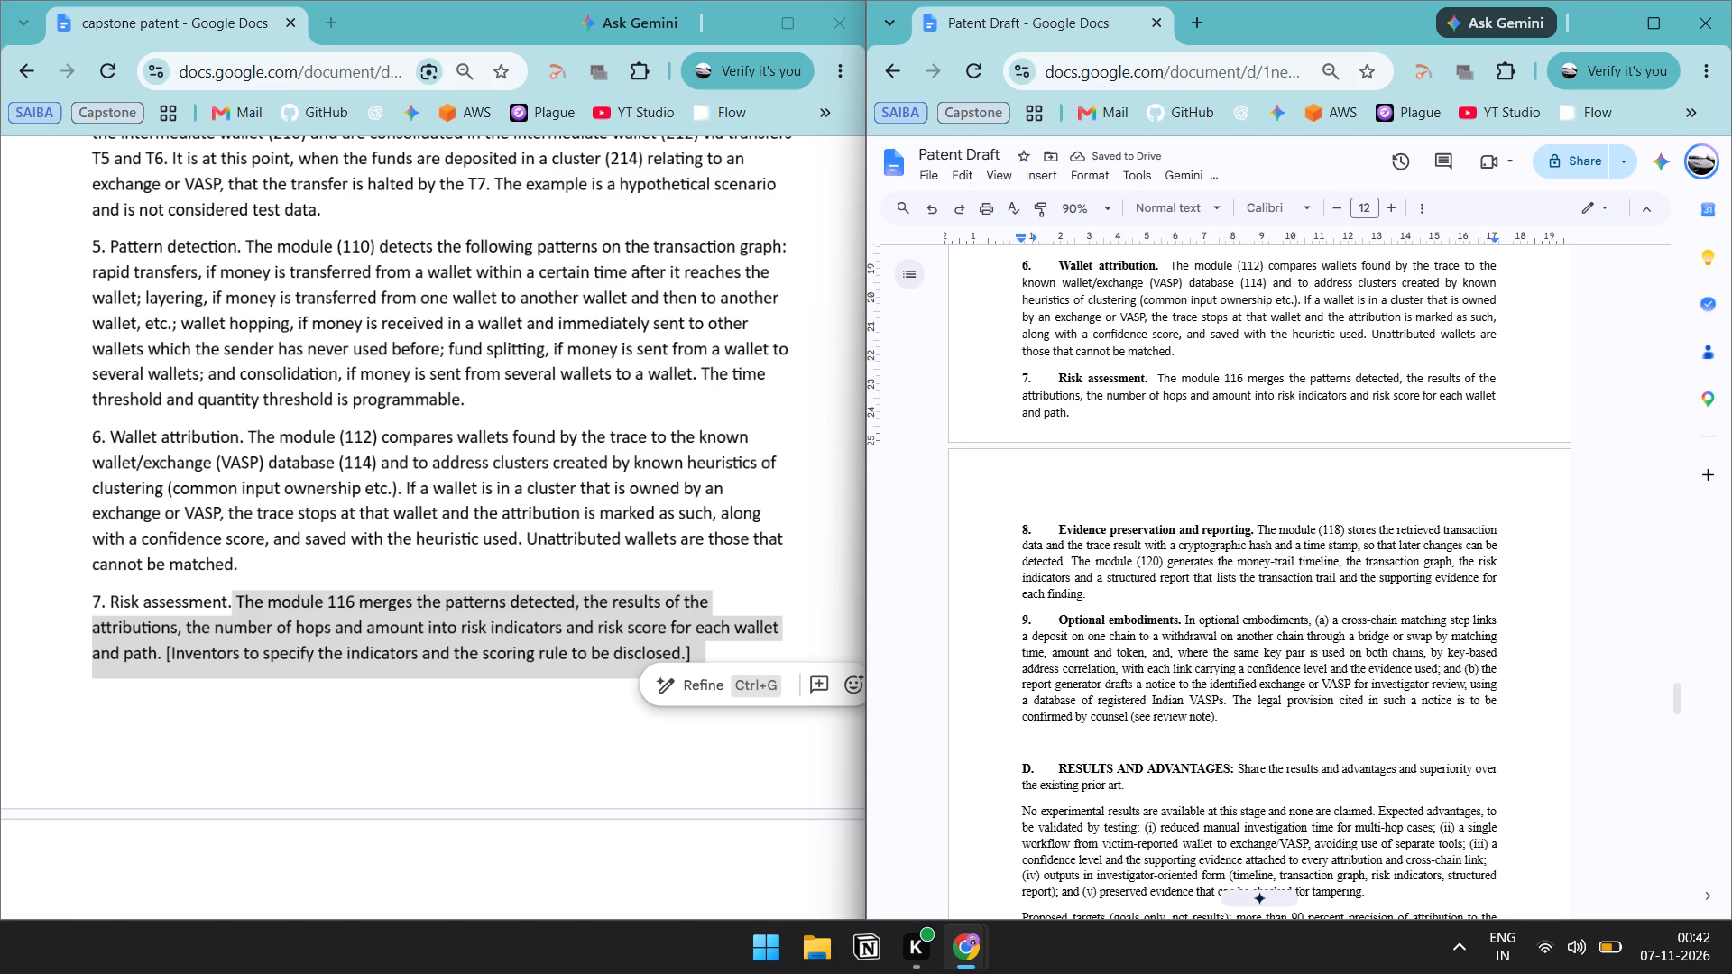
Review the draft's replaced sections 4 to 7 and compare the upcoming sections 8 and 9 with the notes.
scroll(344, 416, down, 5)
scroll(1055, 400, down, 2)
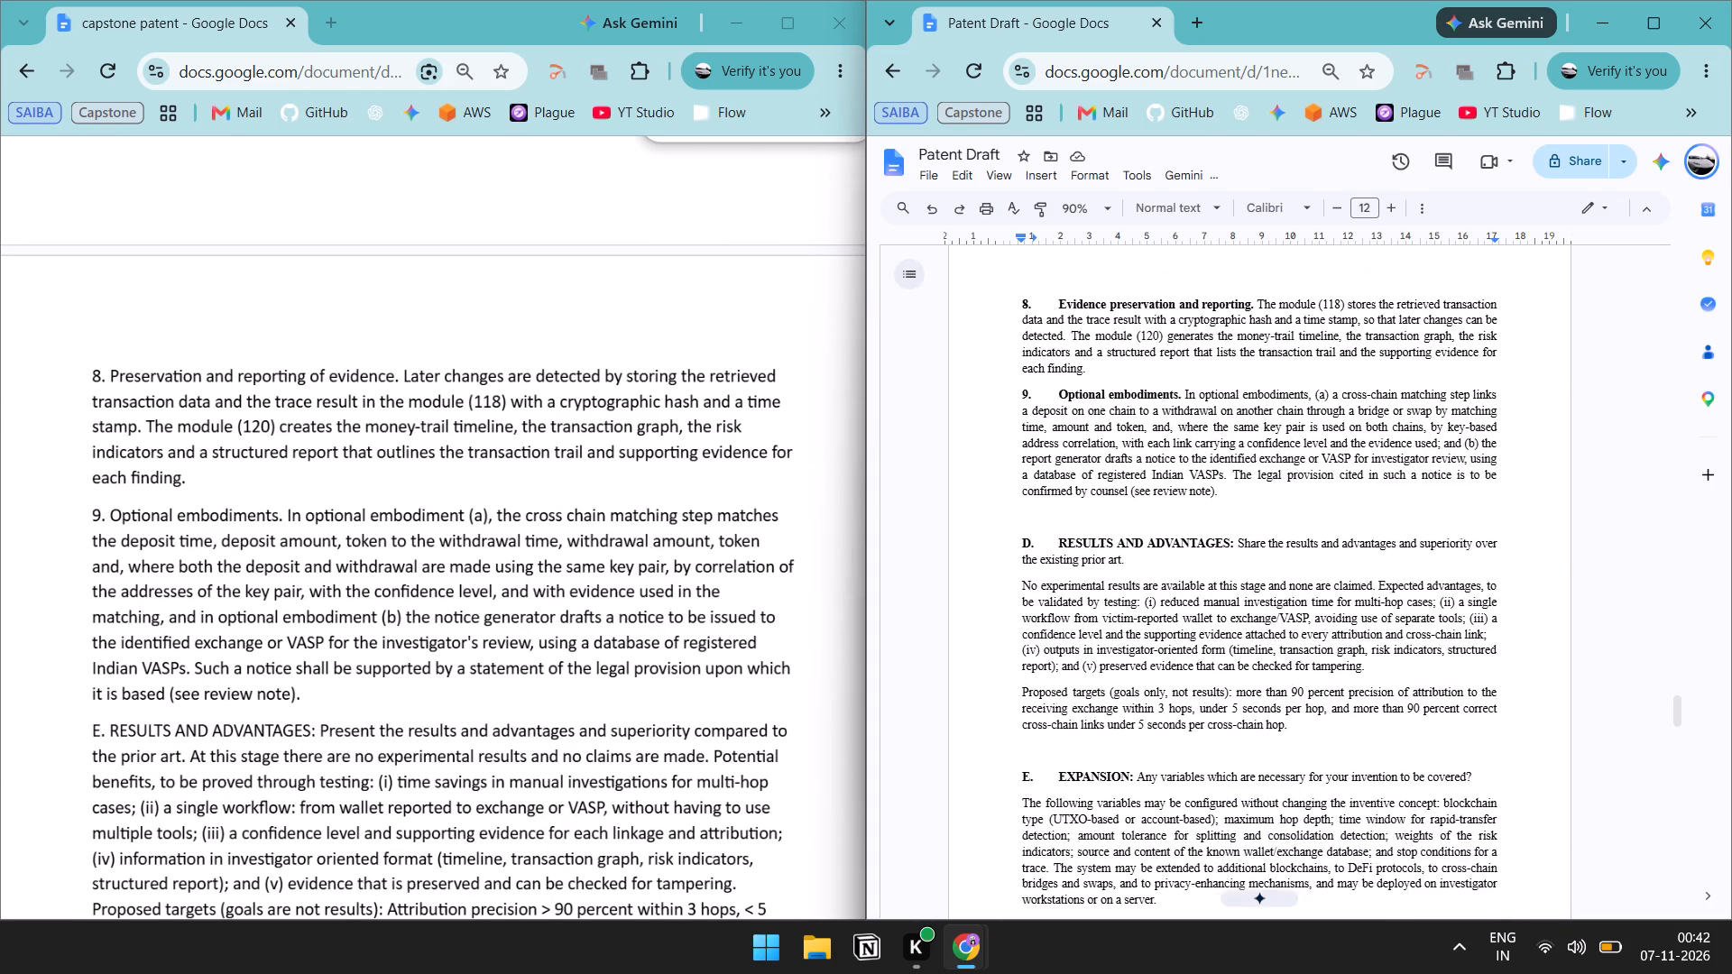
scroll(1064, 389, up, 12)
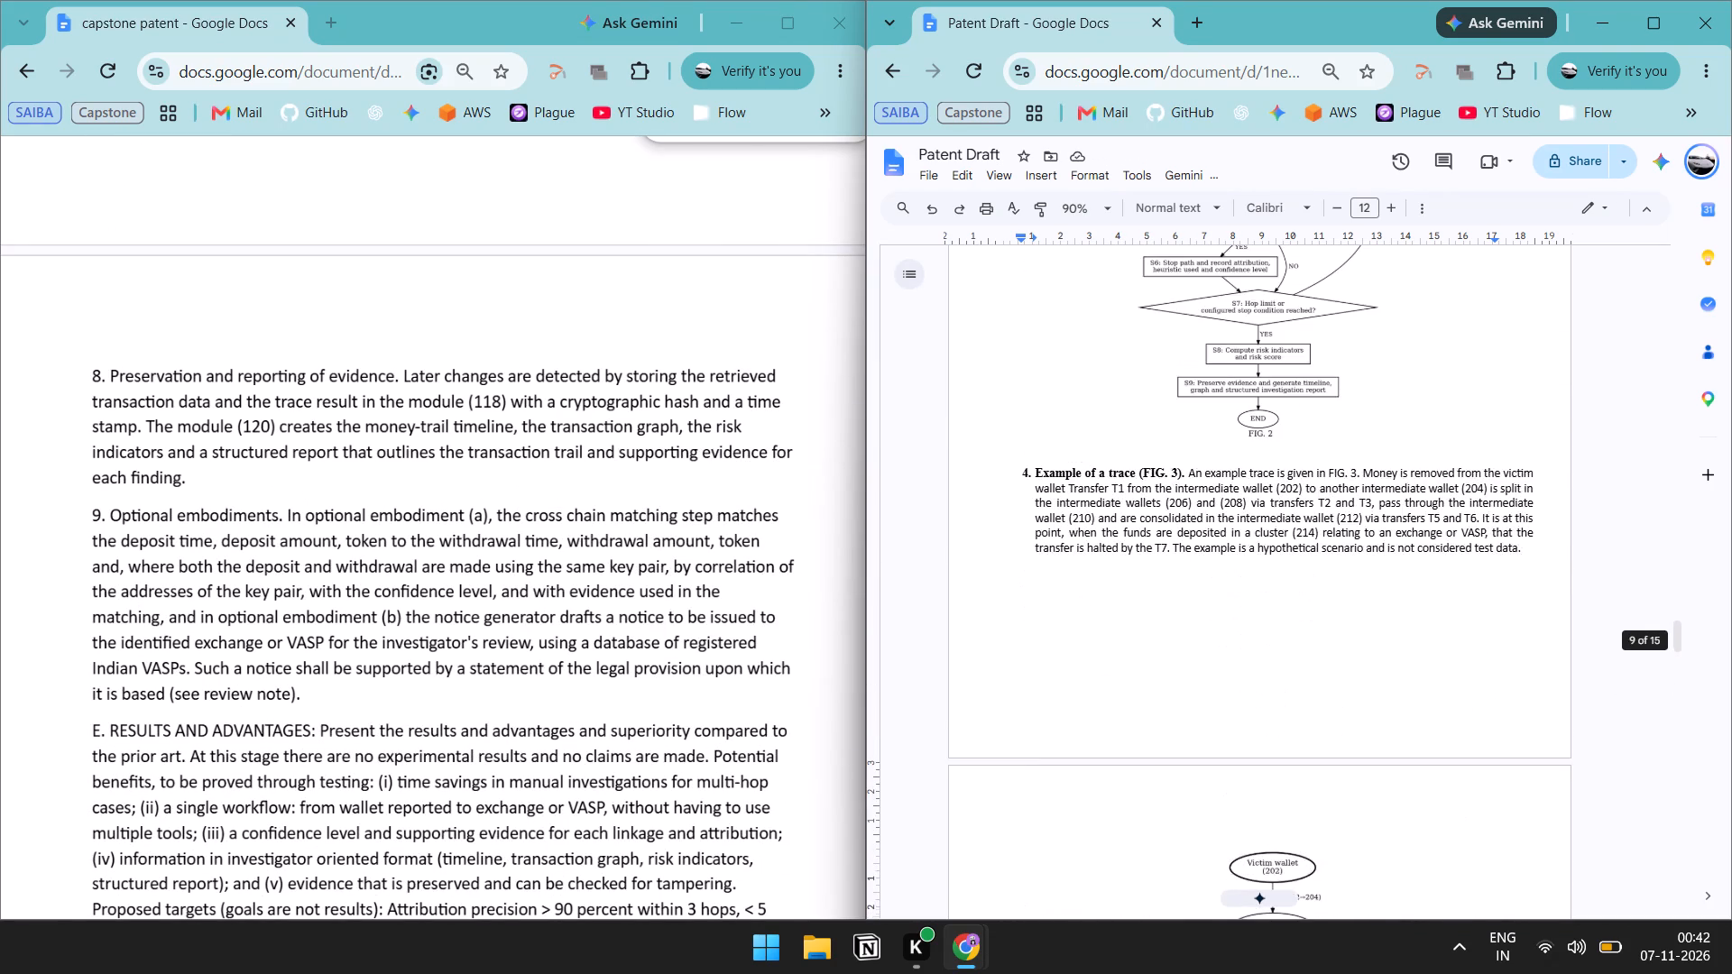
scroll(1085, 379, down, 3)
scroll(1631, 565, down, 3)
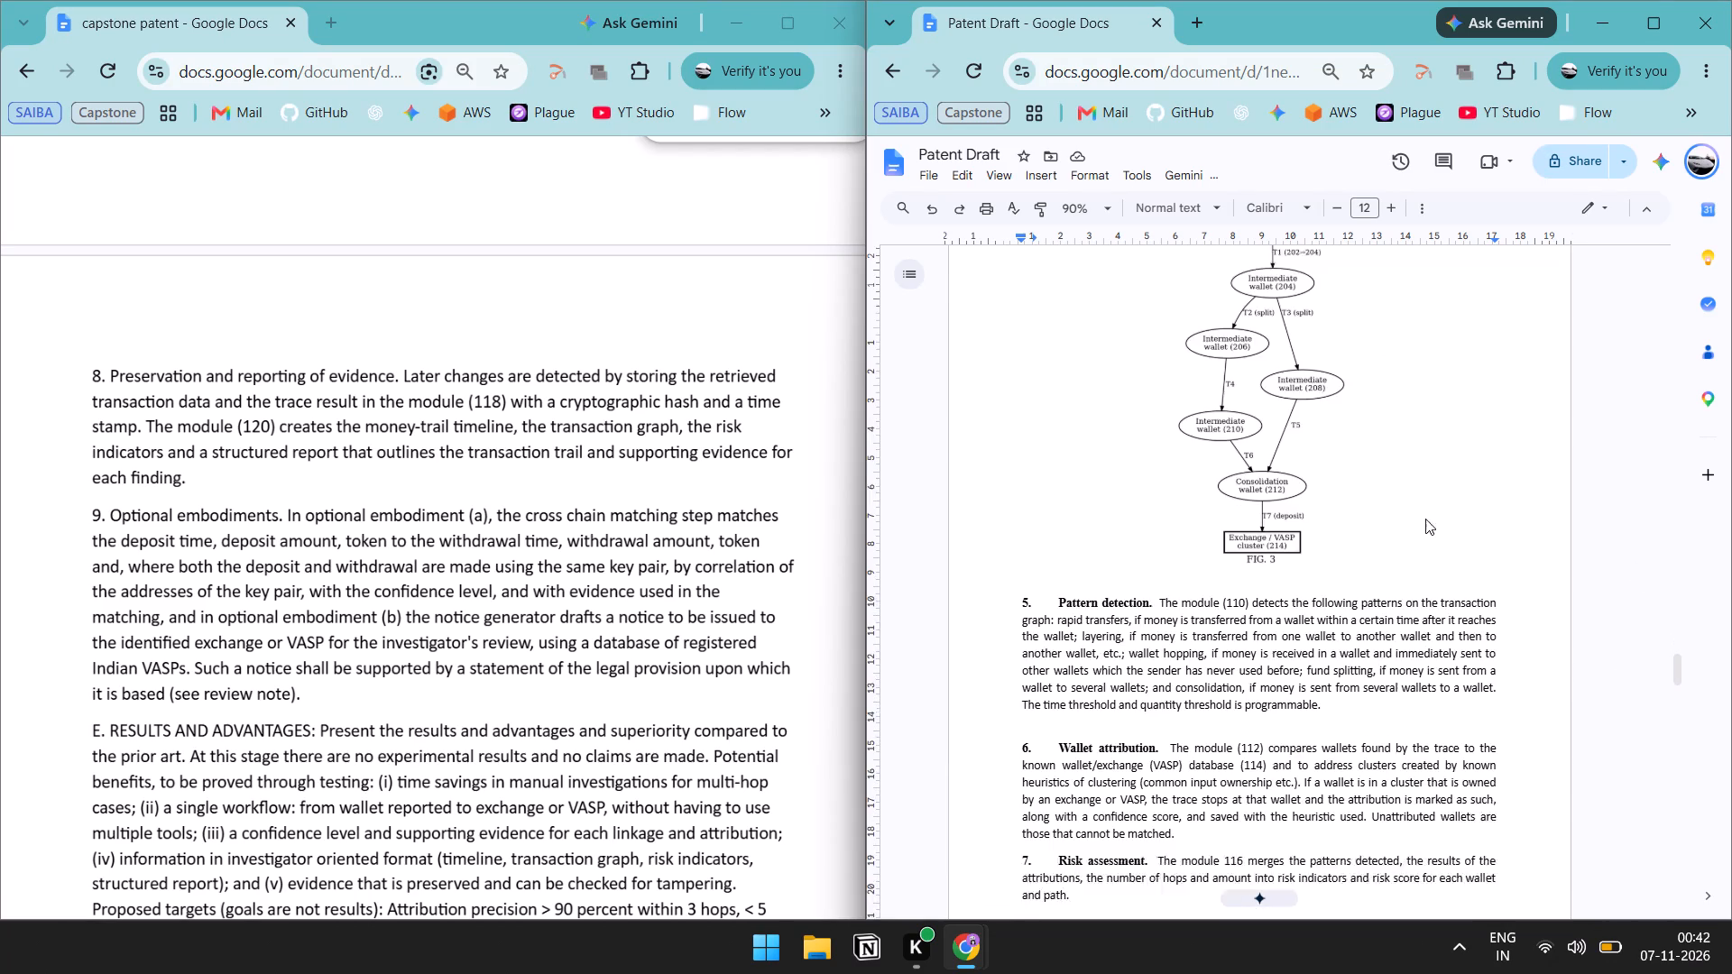
scroll(1185, 454, down, 4)
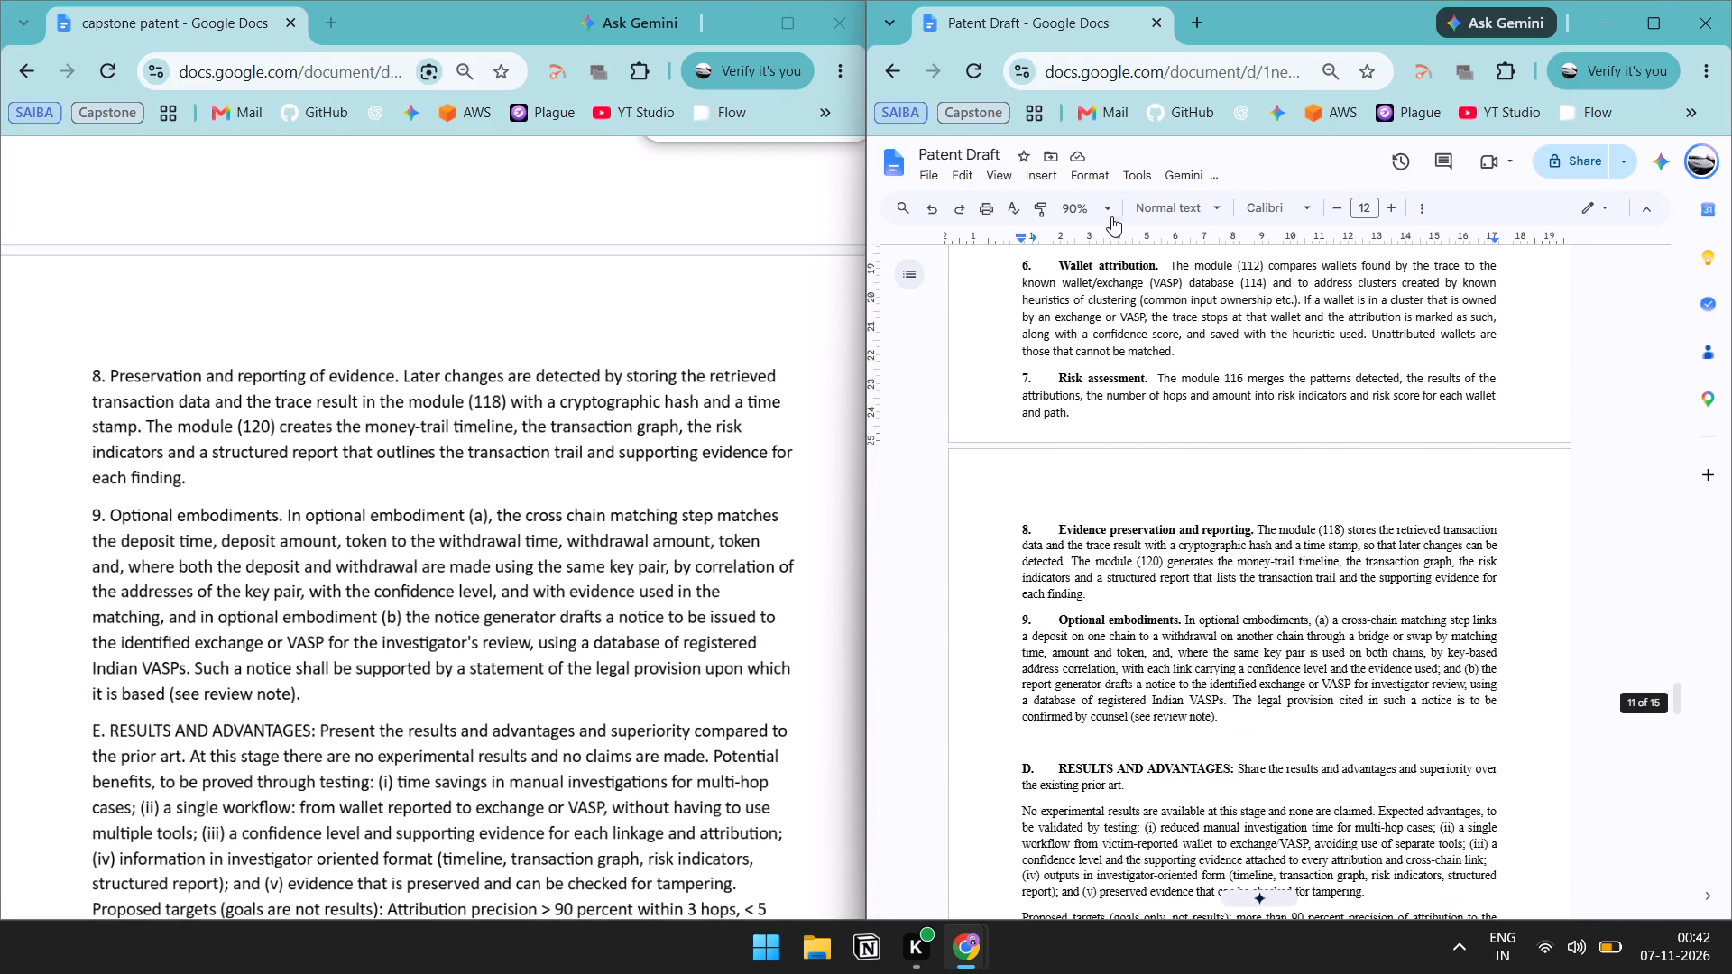
Replace the draft's section 8 Evidence preservation and reporting body text with the notes' section 8 text and remove the extra numbered line.
click(1108, 216)
click(1088, 381)
scroll(1154, 453, down, 1)
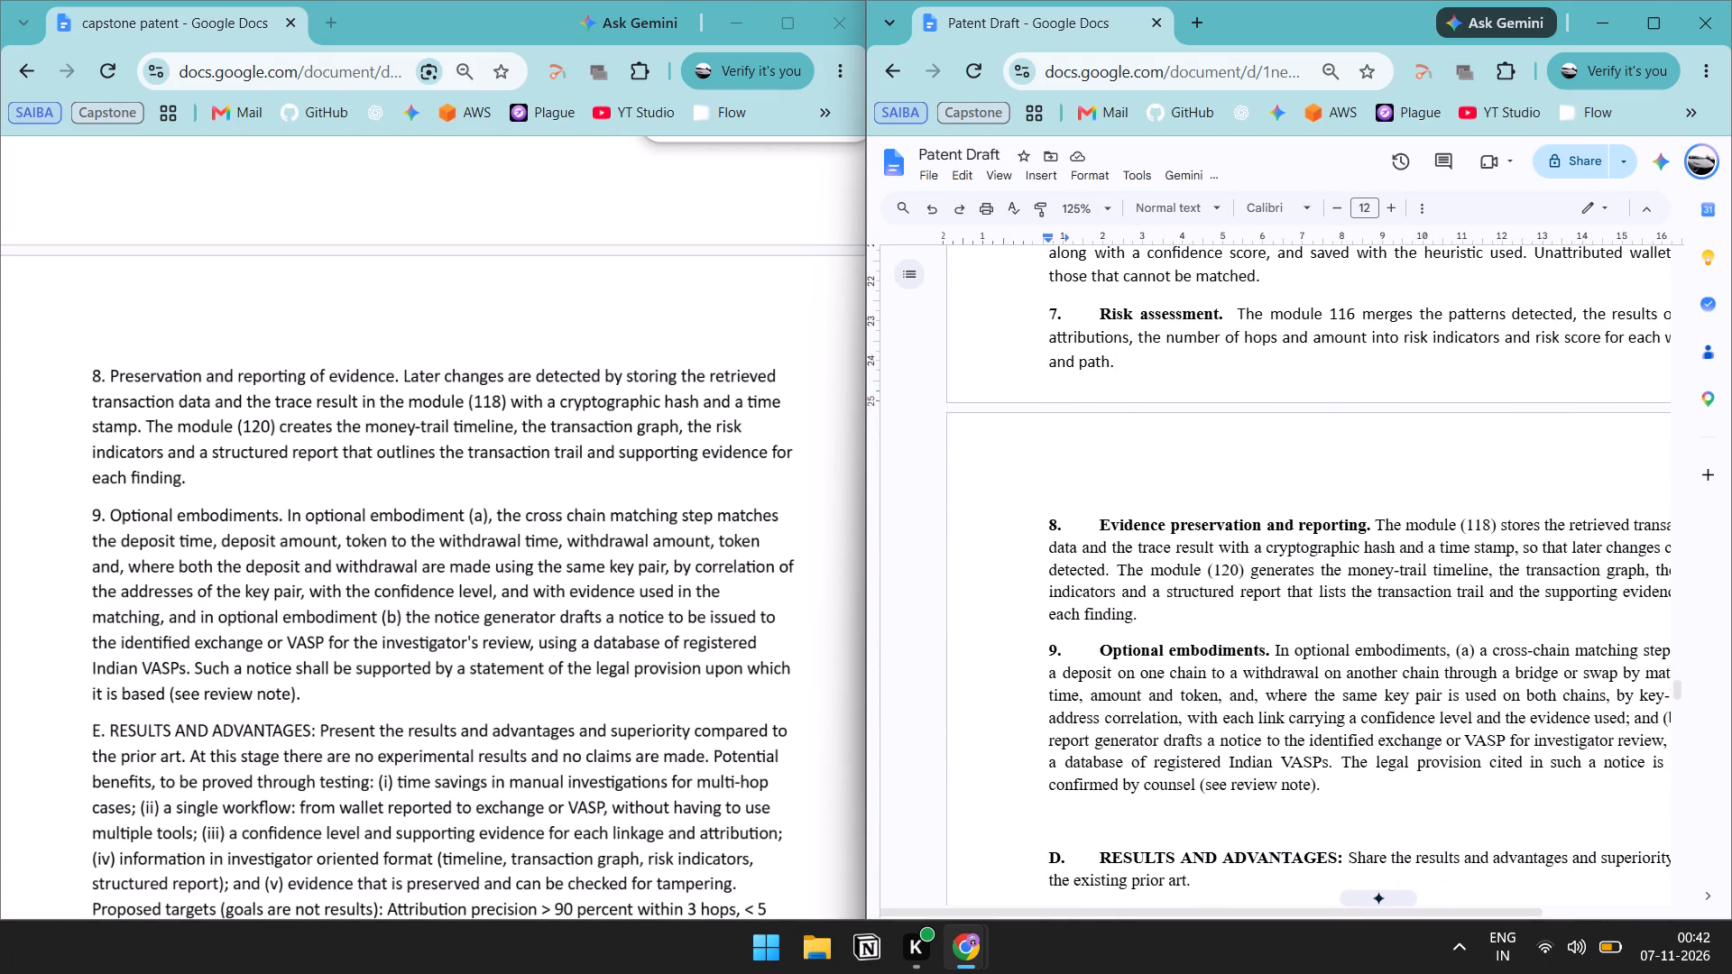
scroll(1154, 453, left, 1)
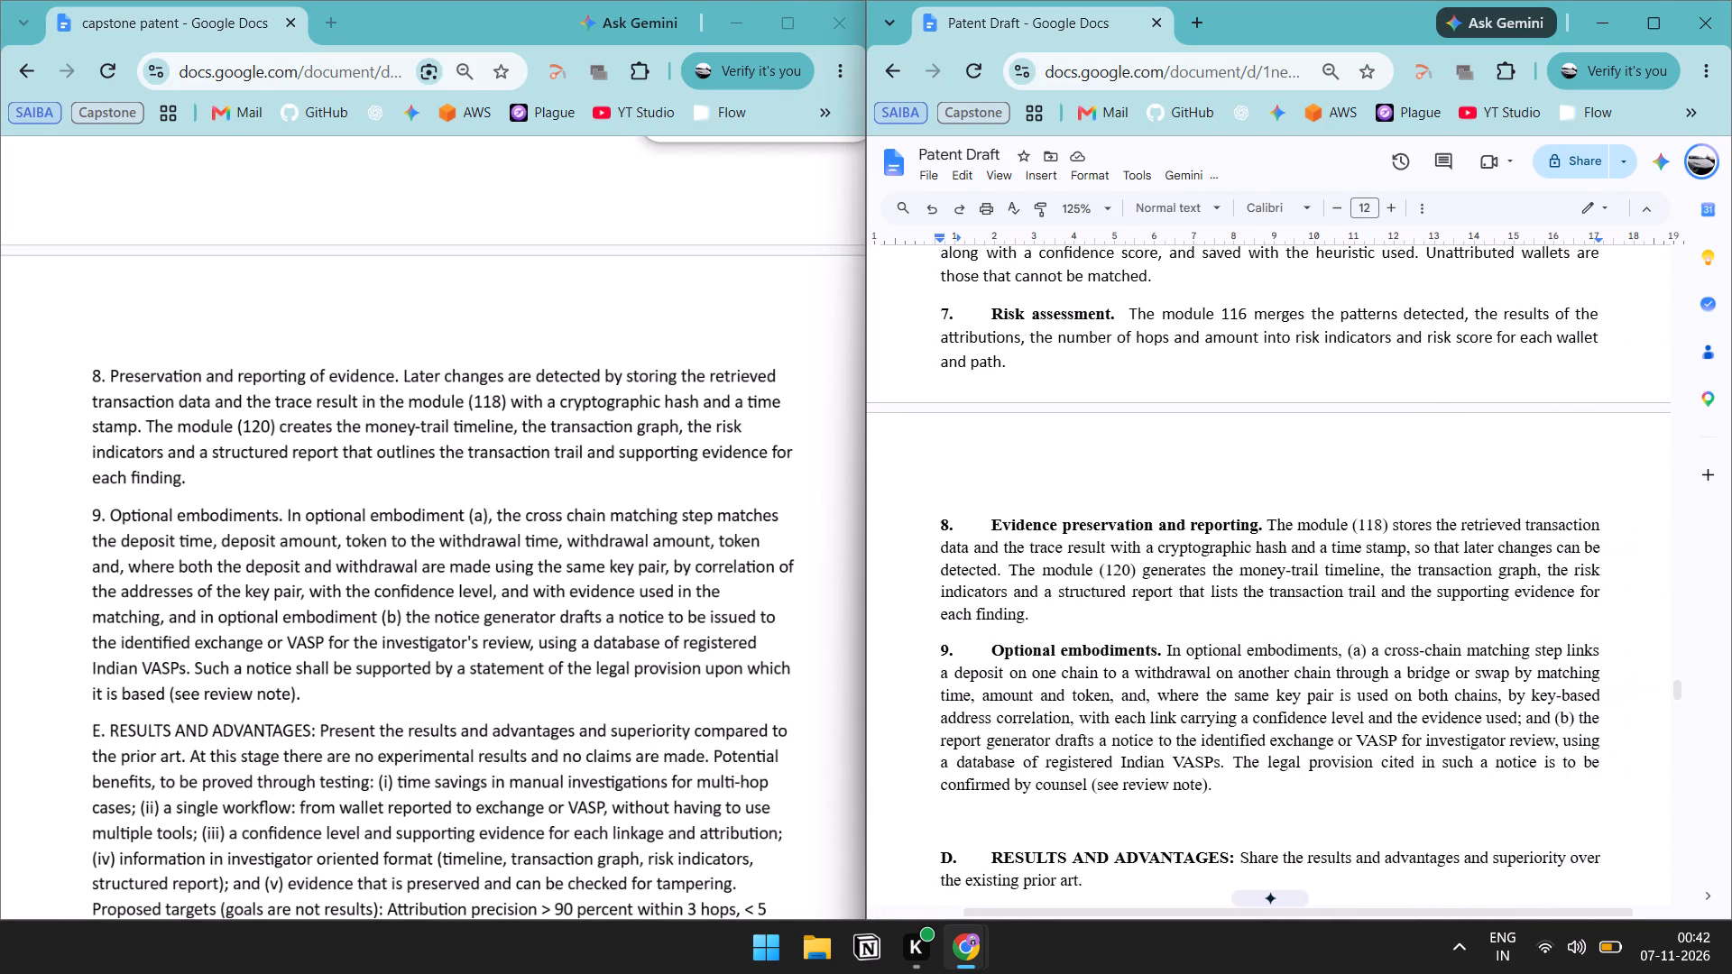
scroll(1154, 453, left, 1)
scroll(1154, 453, down, 1)
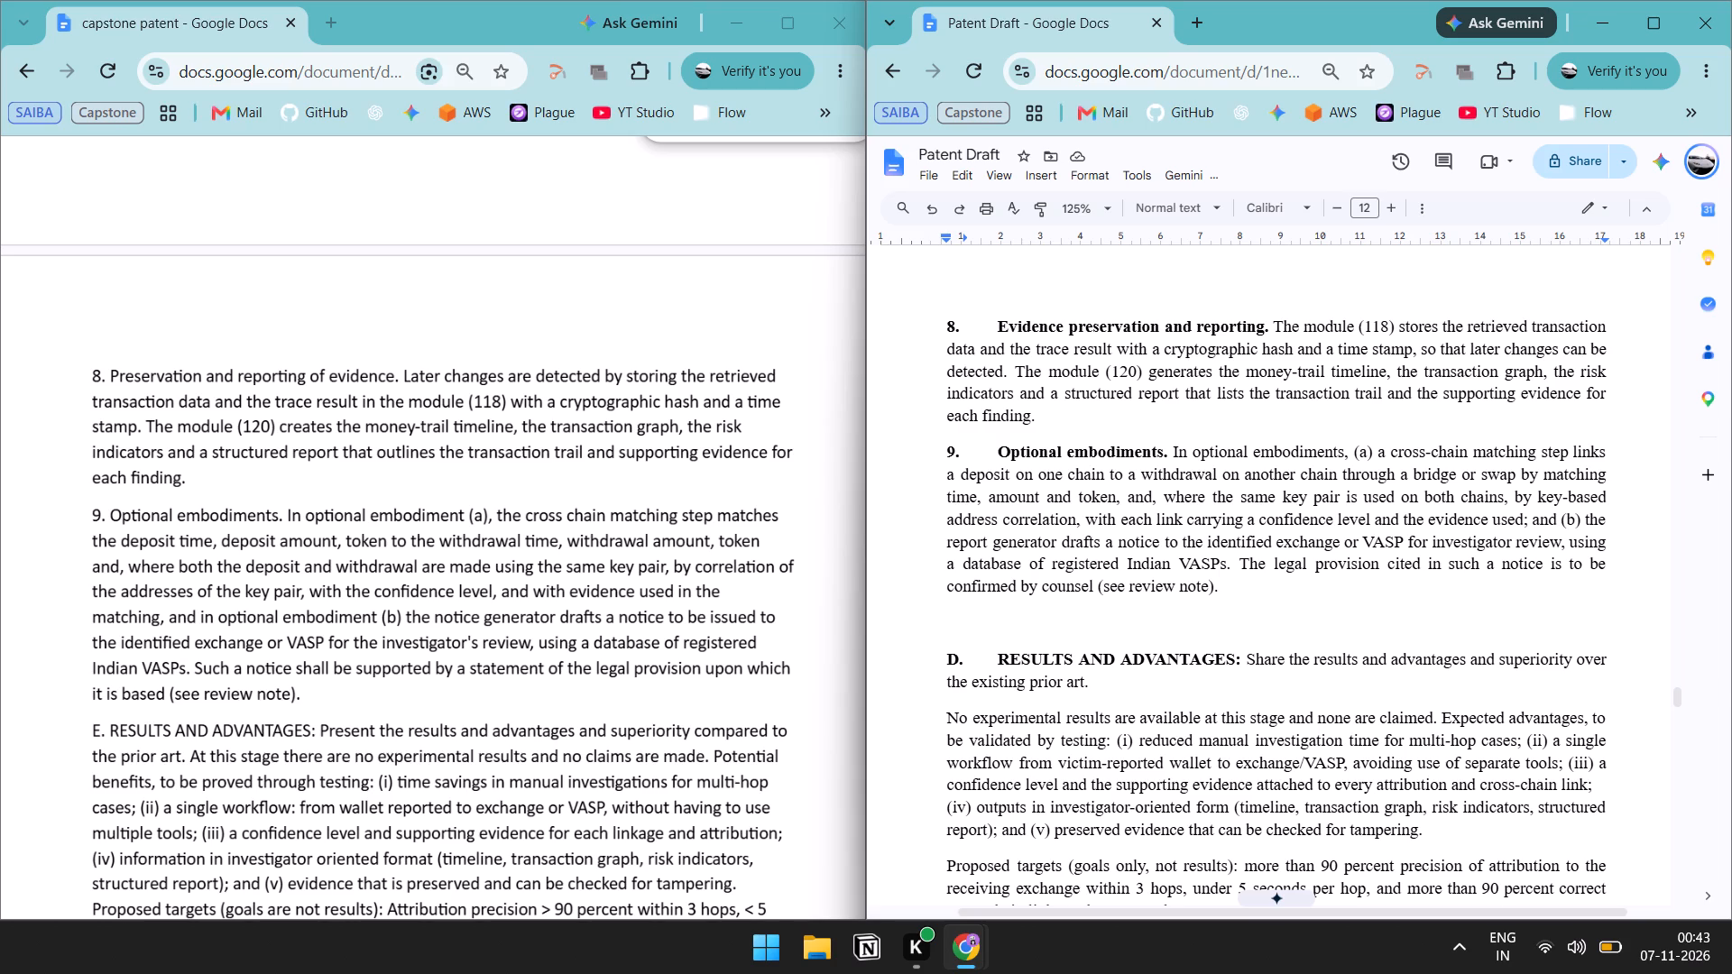
drag(404, 372, 395, 484)
key(ctrl+c)
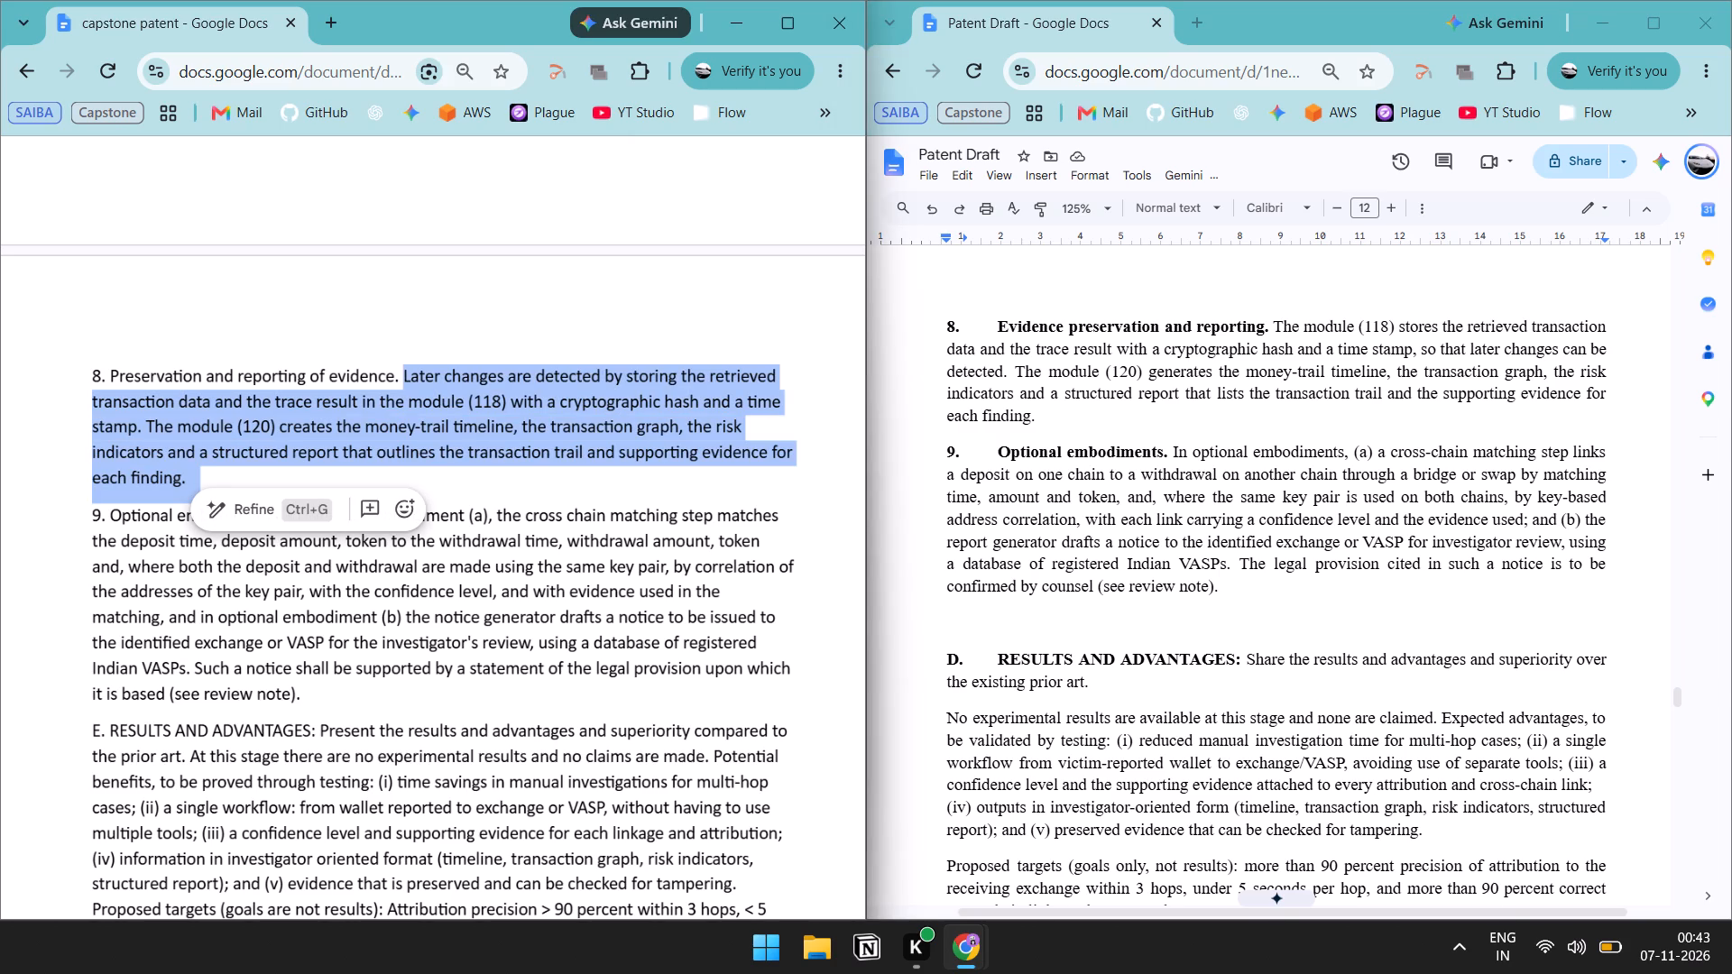
drag(1276, 326, 1268, 414)
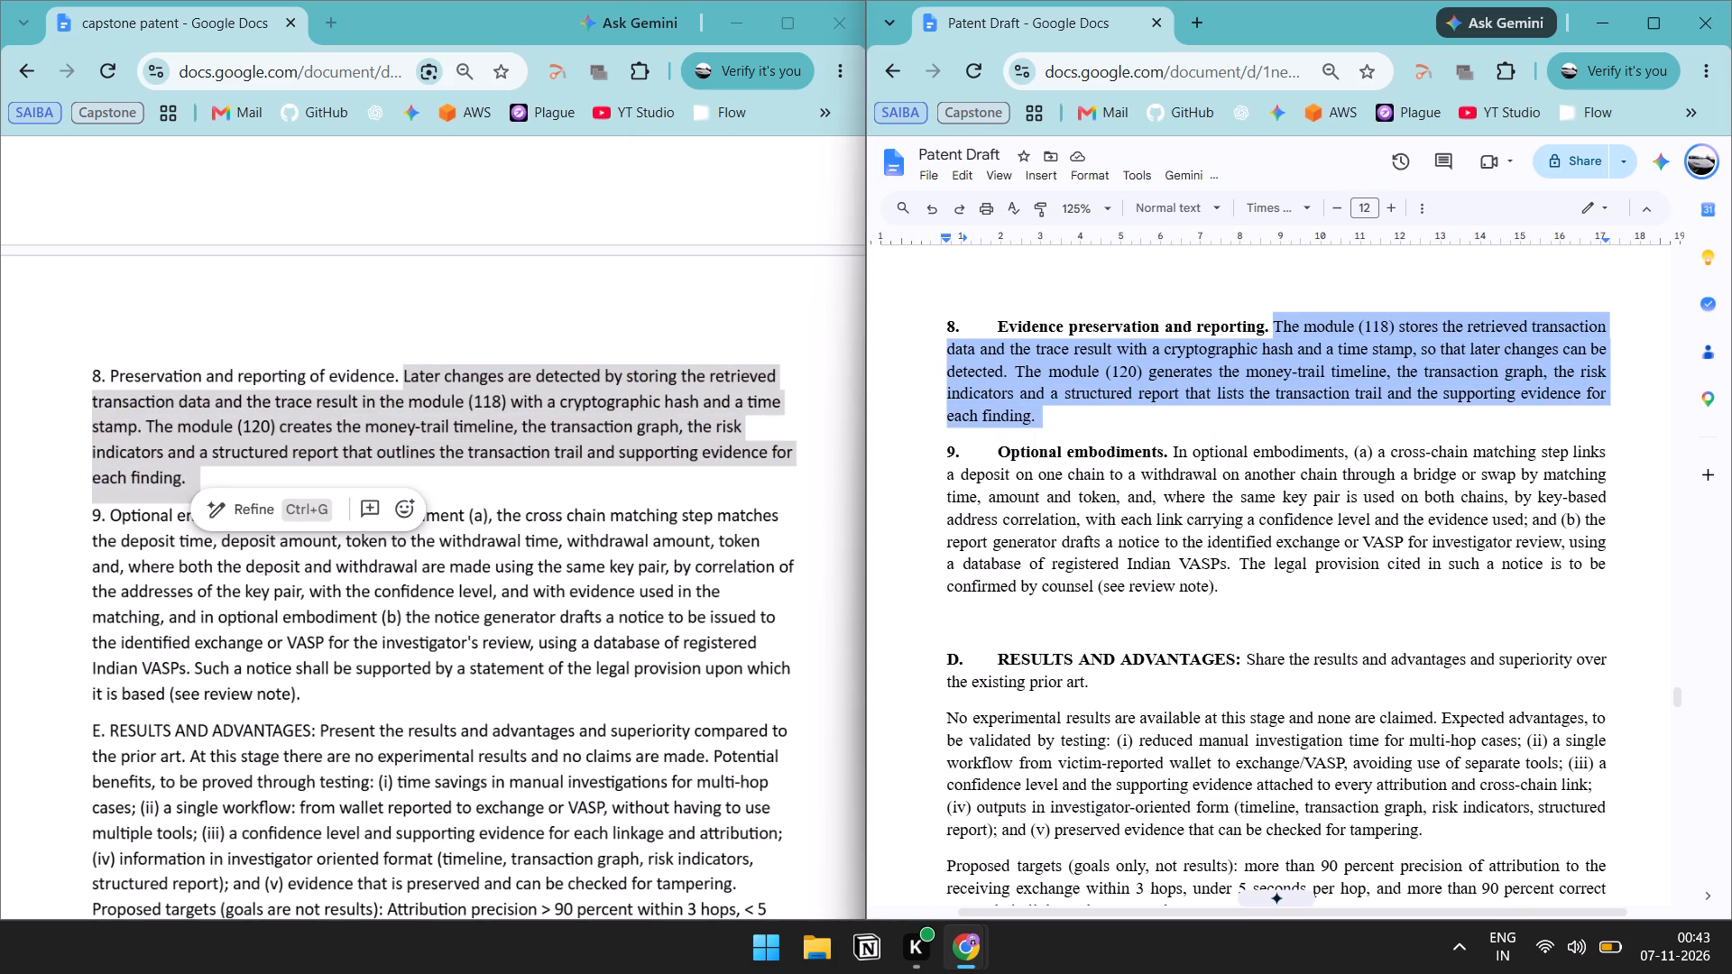
key(ctrl+v)
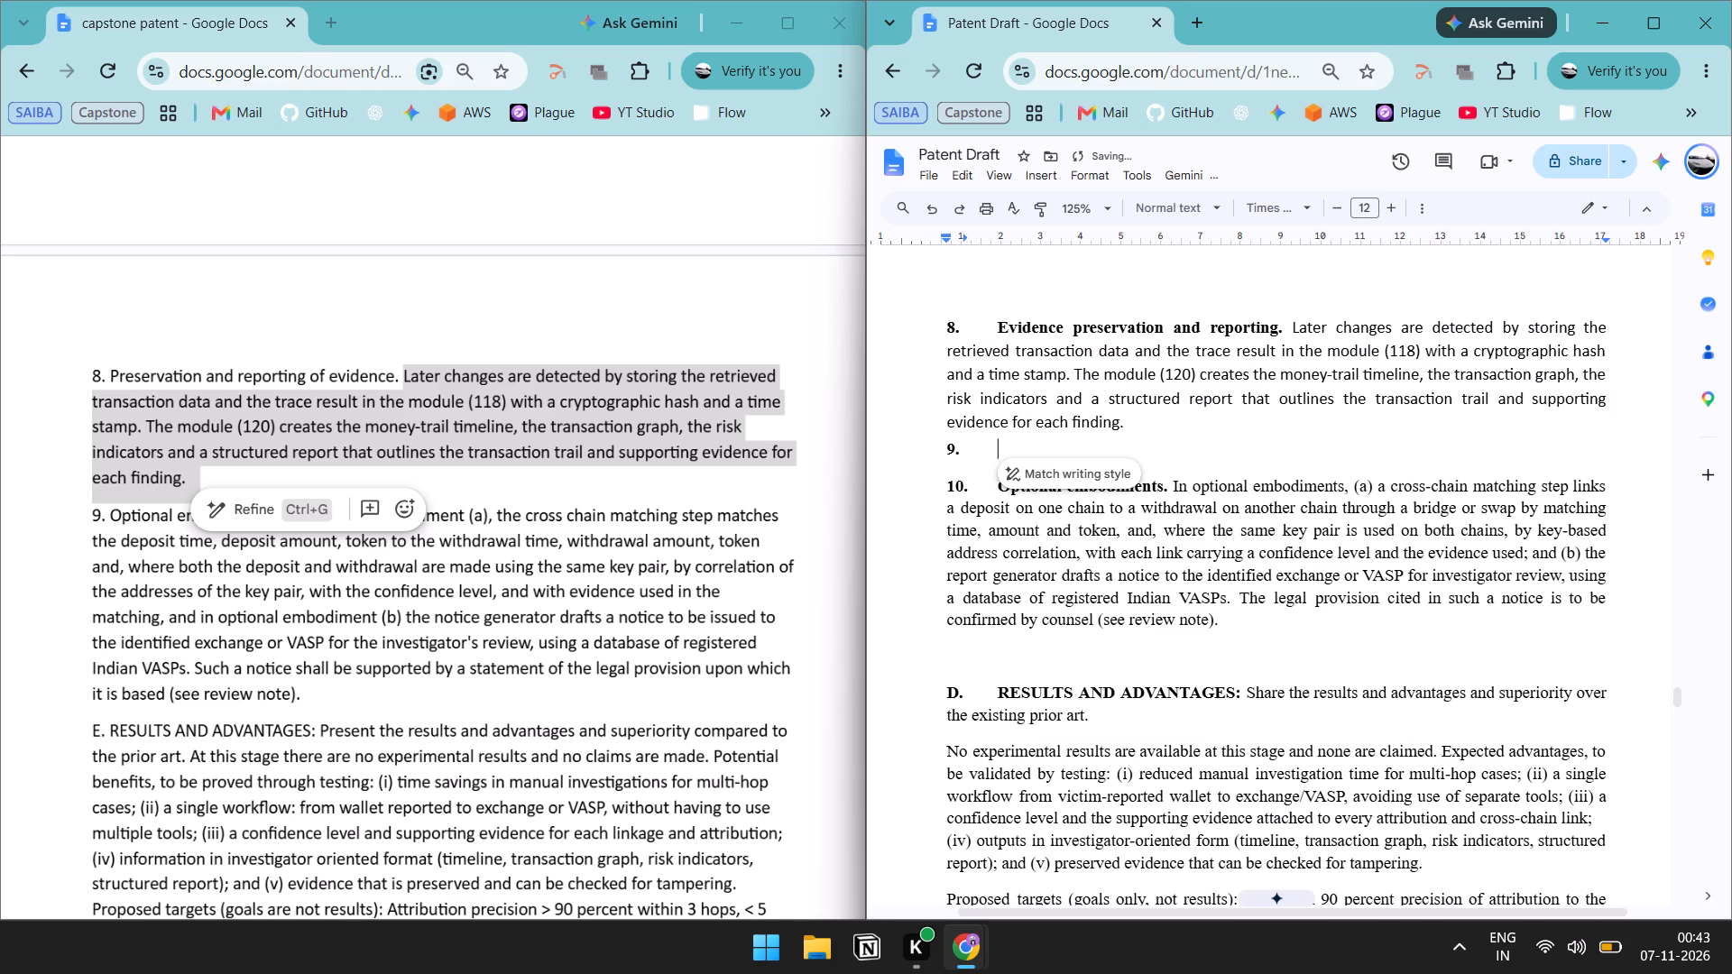
key(BackSpace)
key(BackSpace)
key(BackSpace)
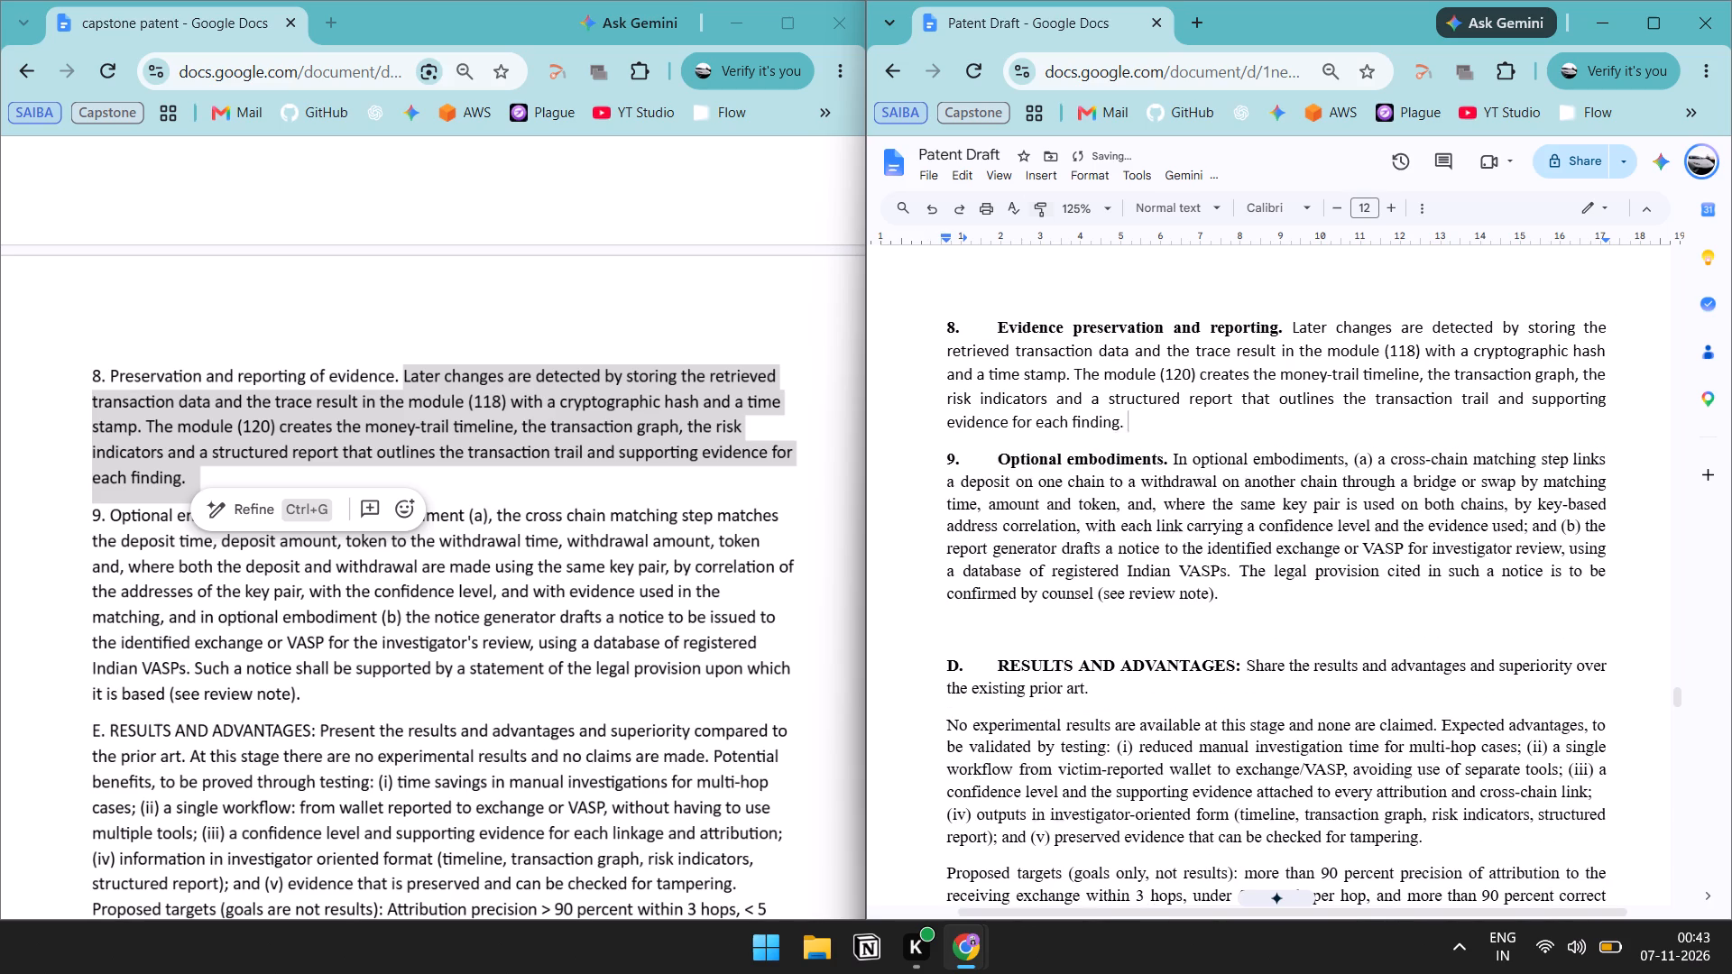
Replace the draft's section 9 Optional embodiments body text with the notes' section 9 text and remove the extra numbered line.
click(286, 590)
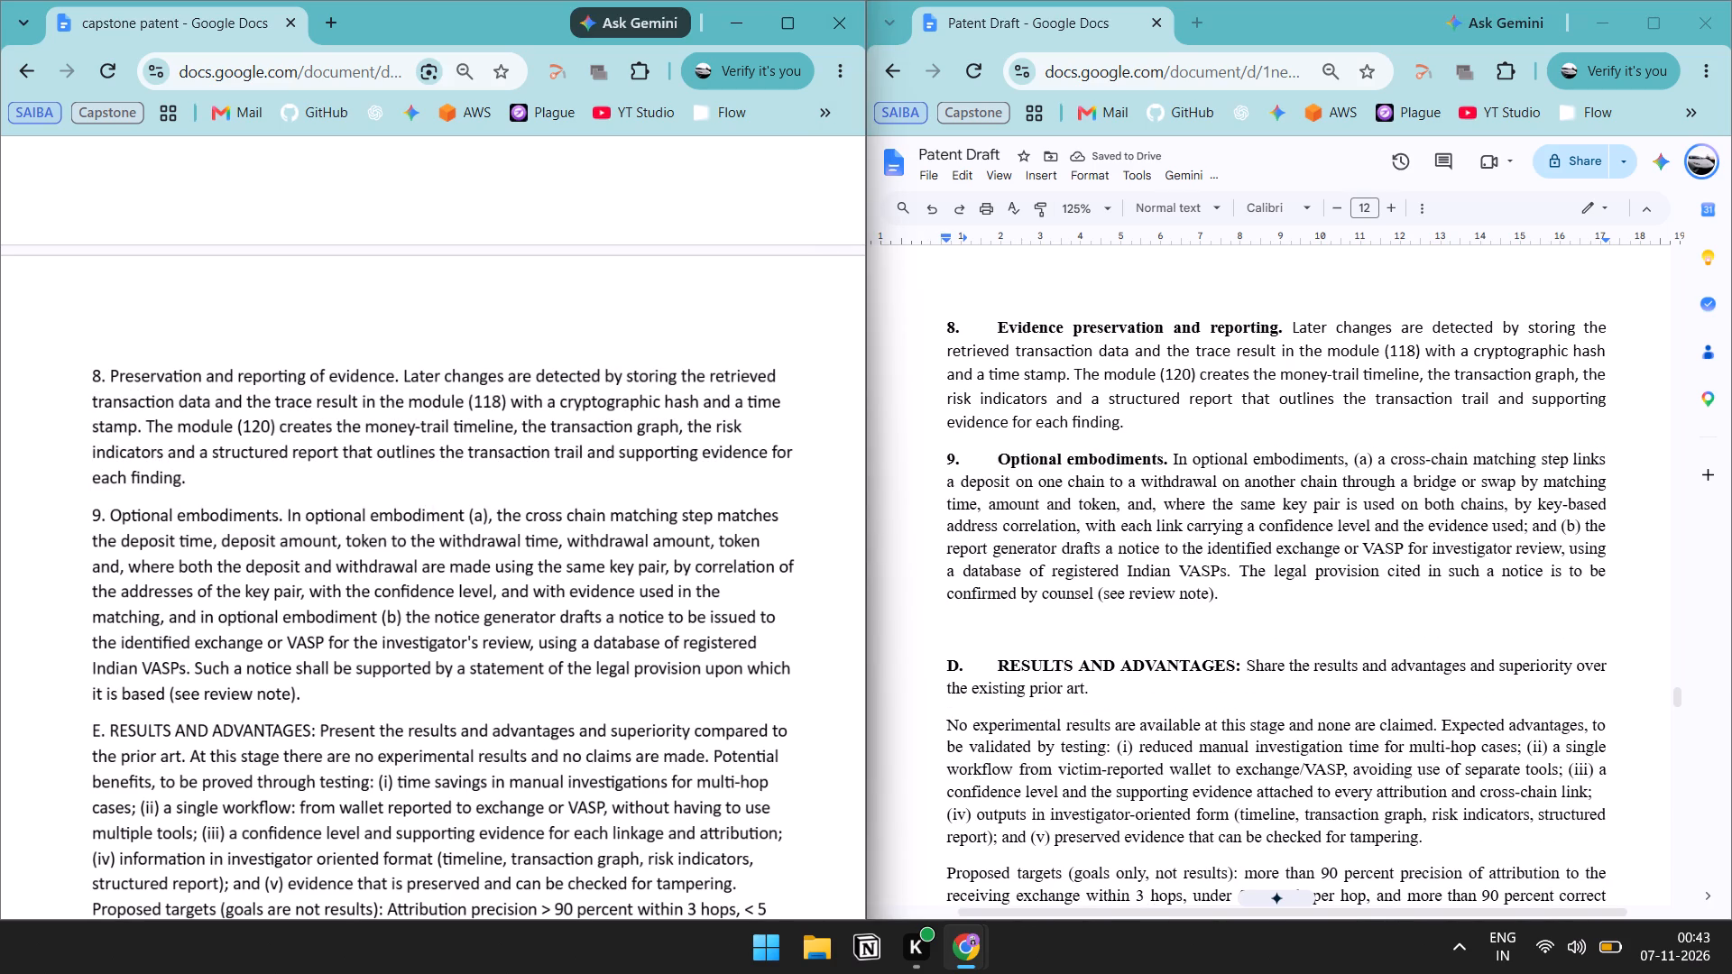
drag(288, 513, 316, 685)
key(ctrl+c)
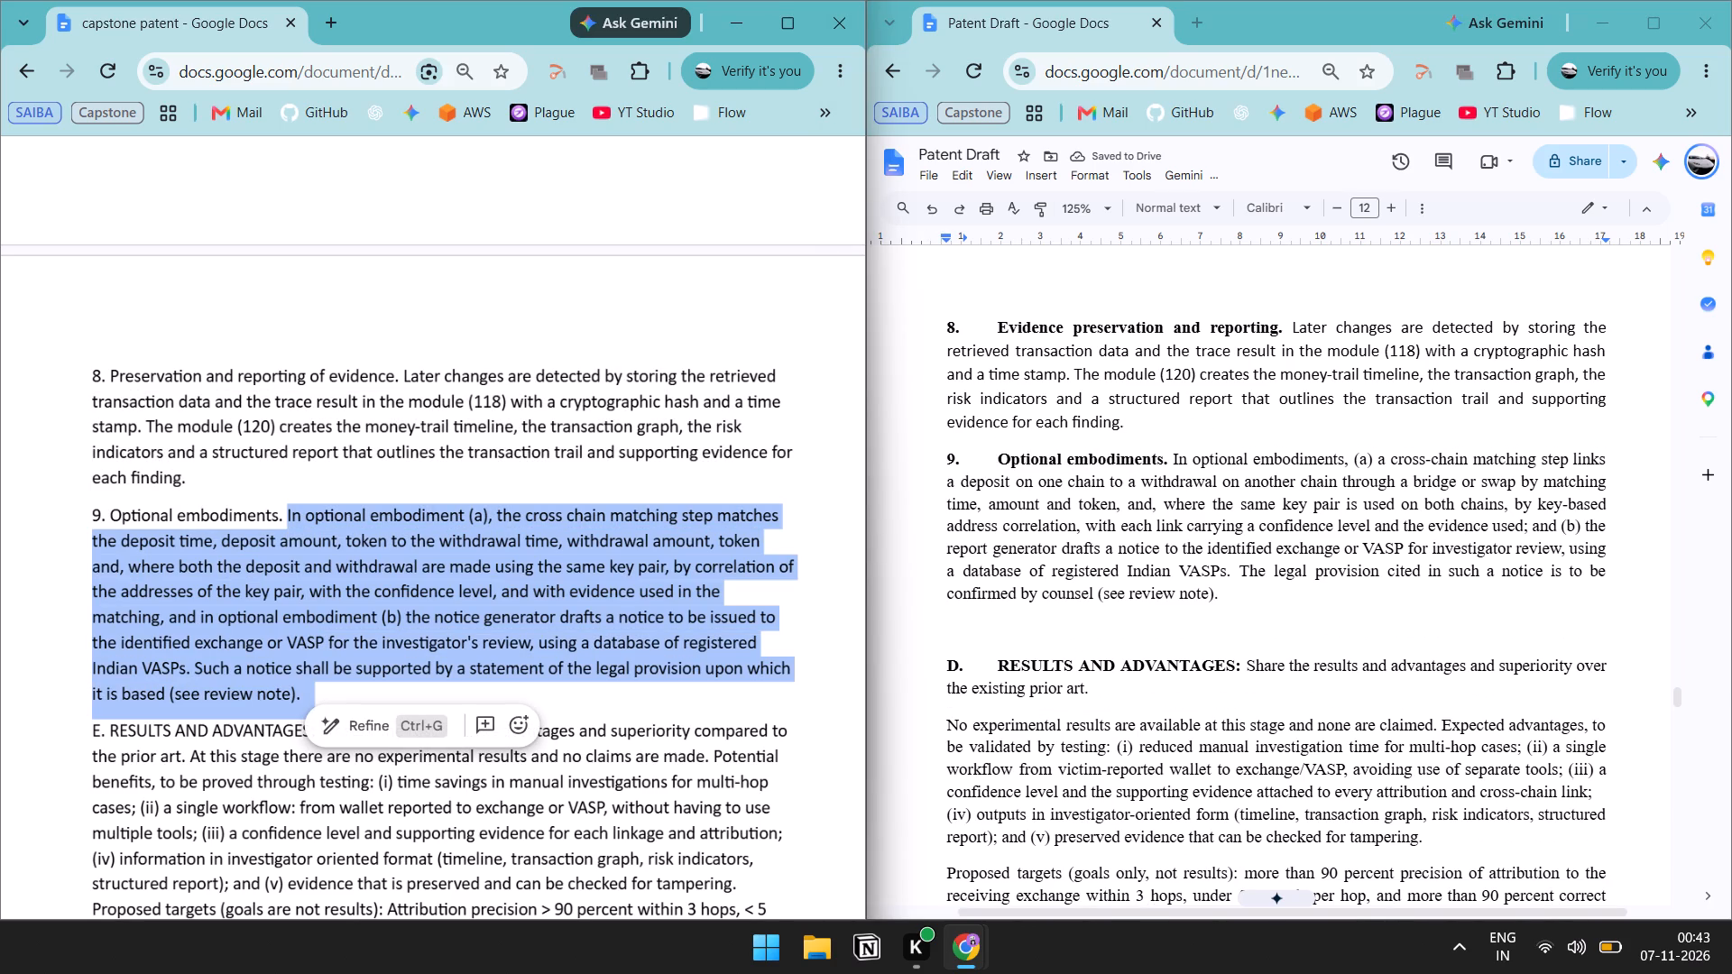
drag(1172, 455, 1229, 580)
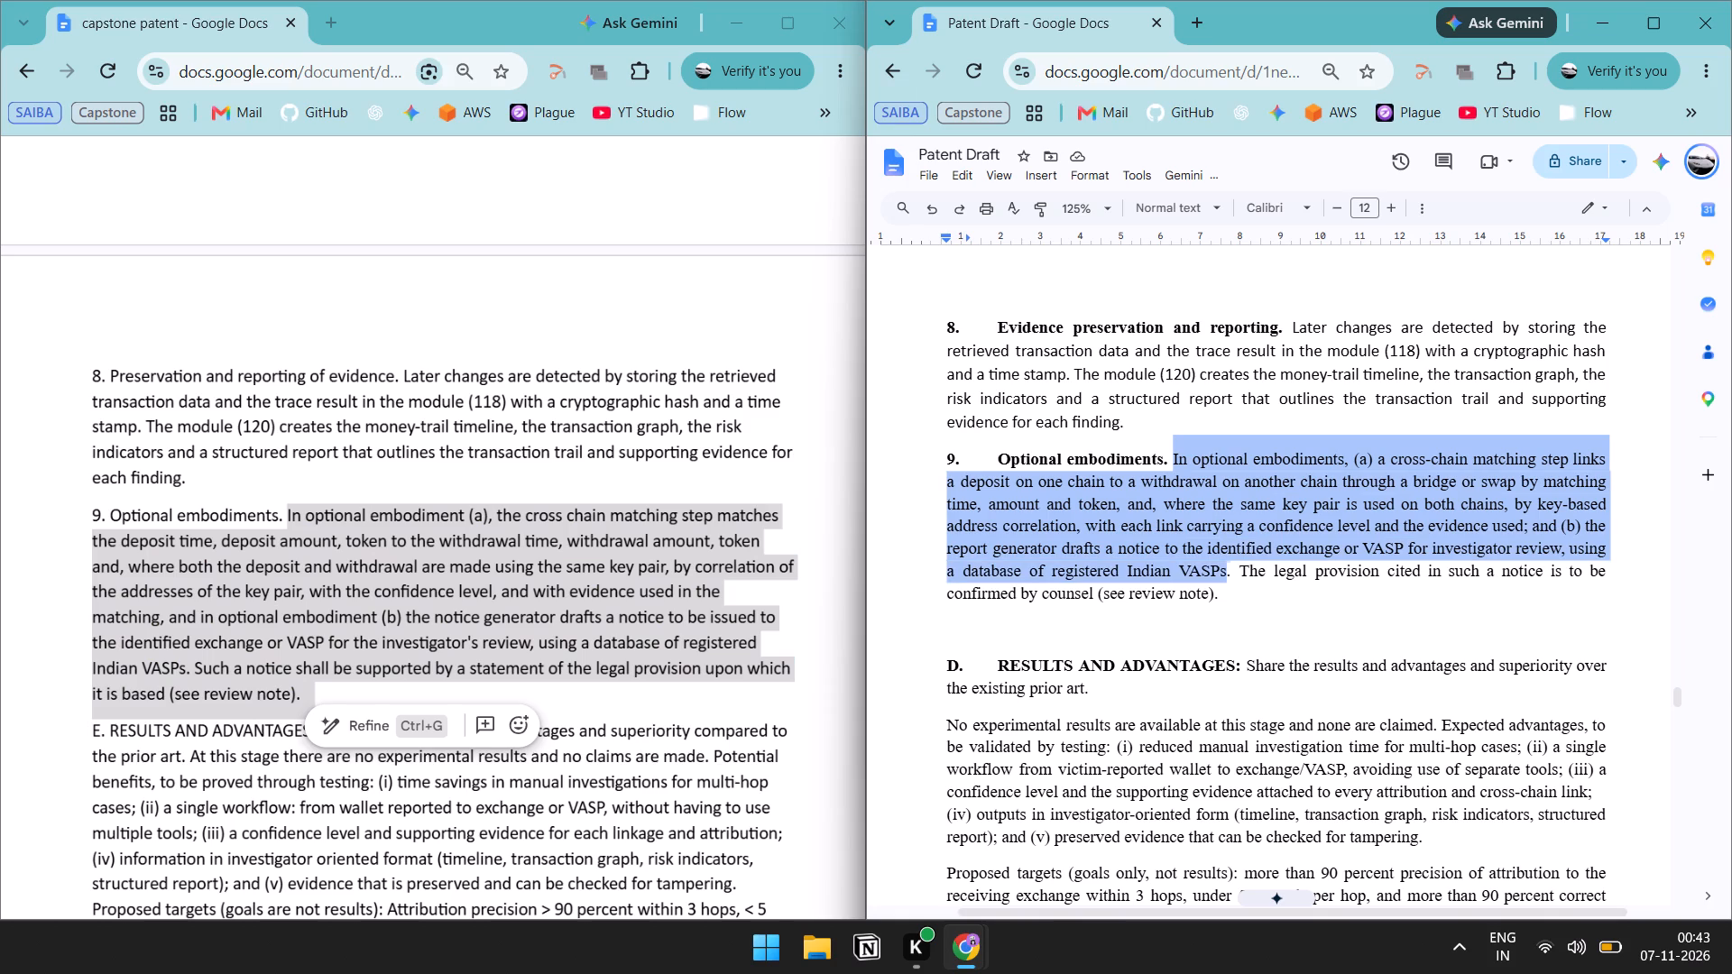
drag(1229, 580, 1232, 596)
key(ctrl+v)
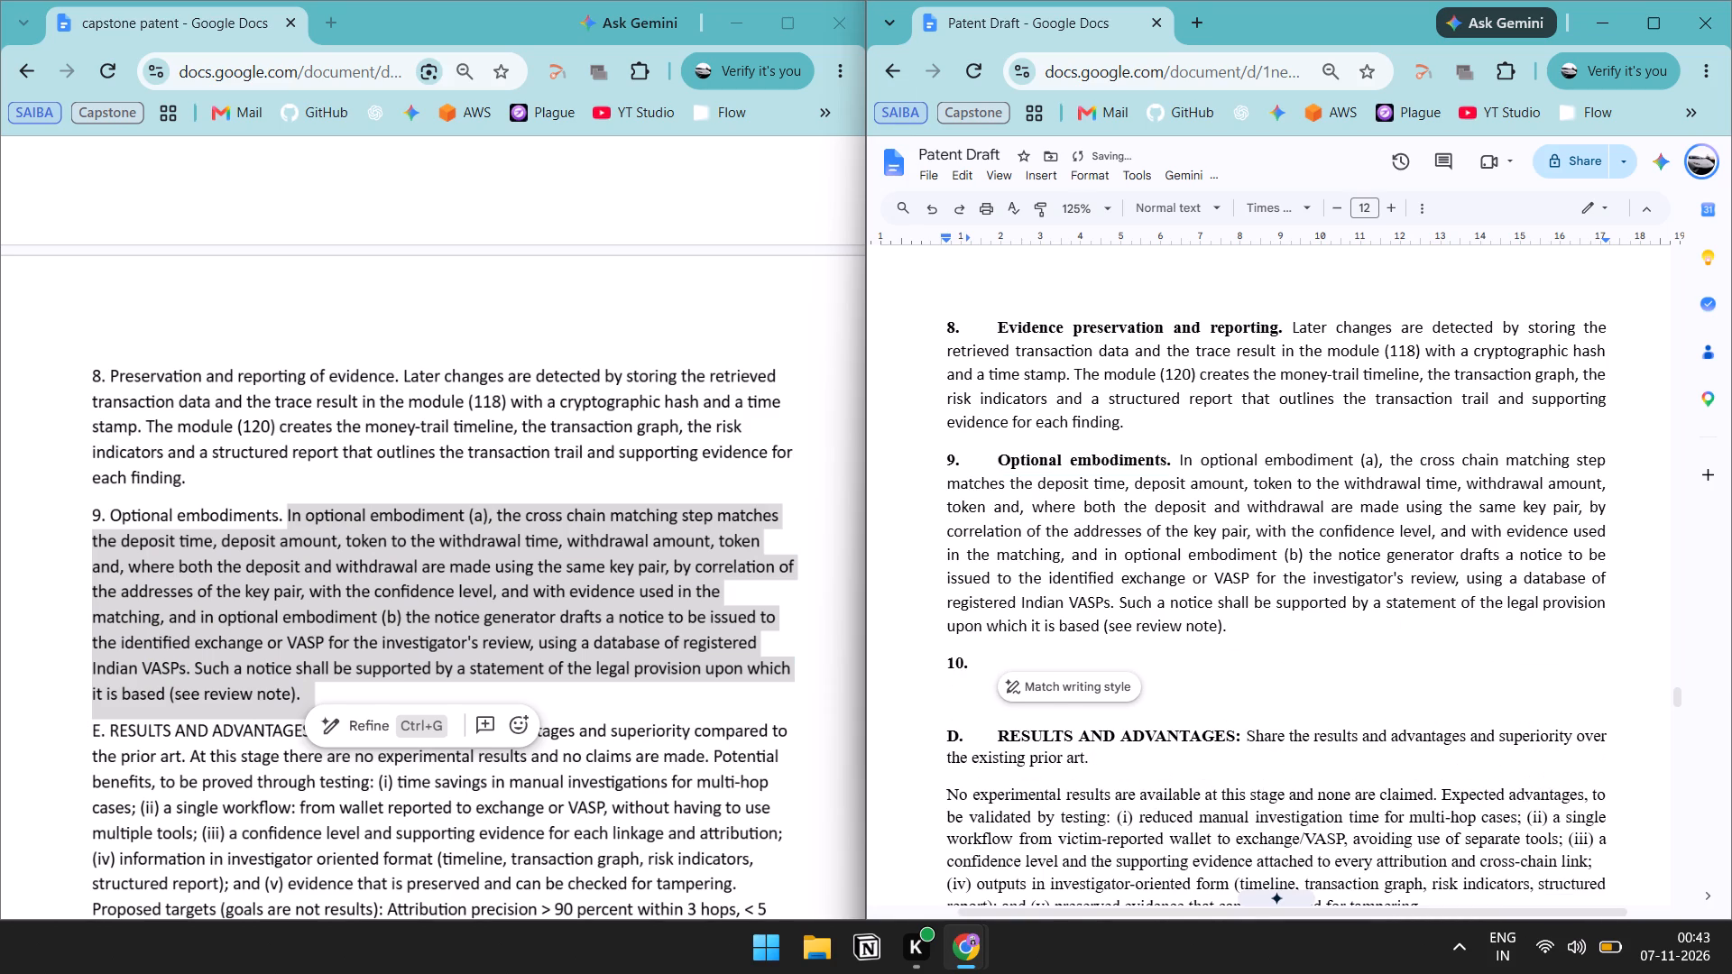
key(BackSpace)
key(BackSpace)
key(BackSpace)
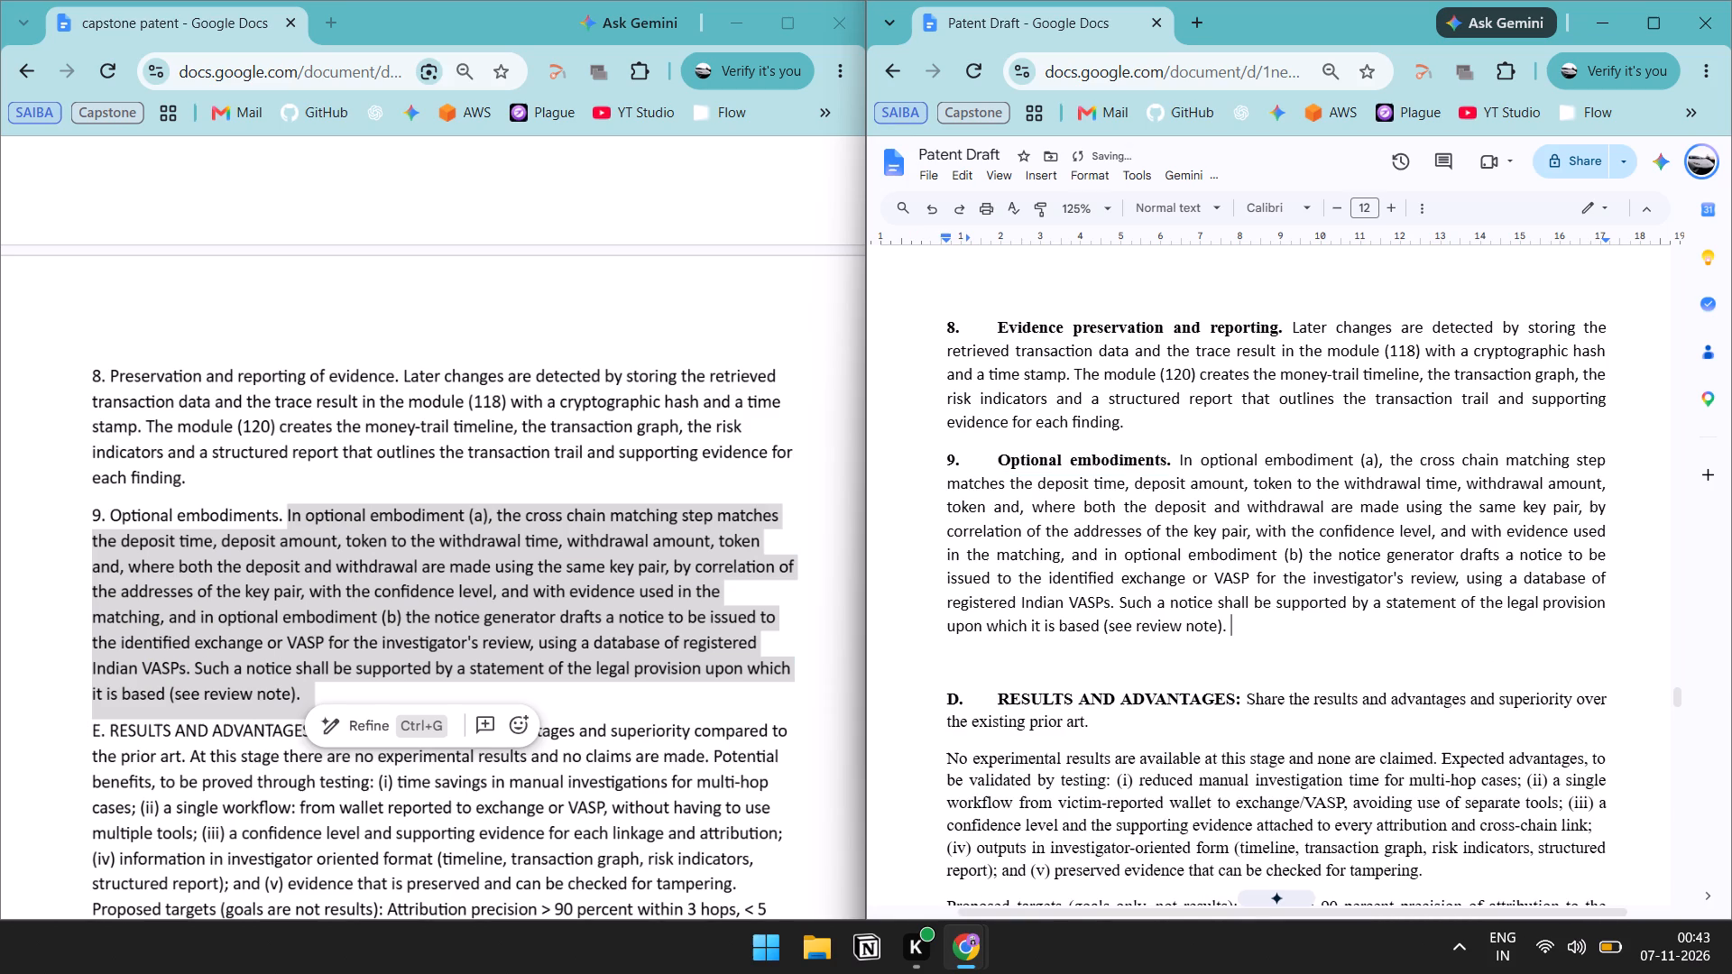
click(1086, 564)
scroll(401, 543, down, 2)
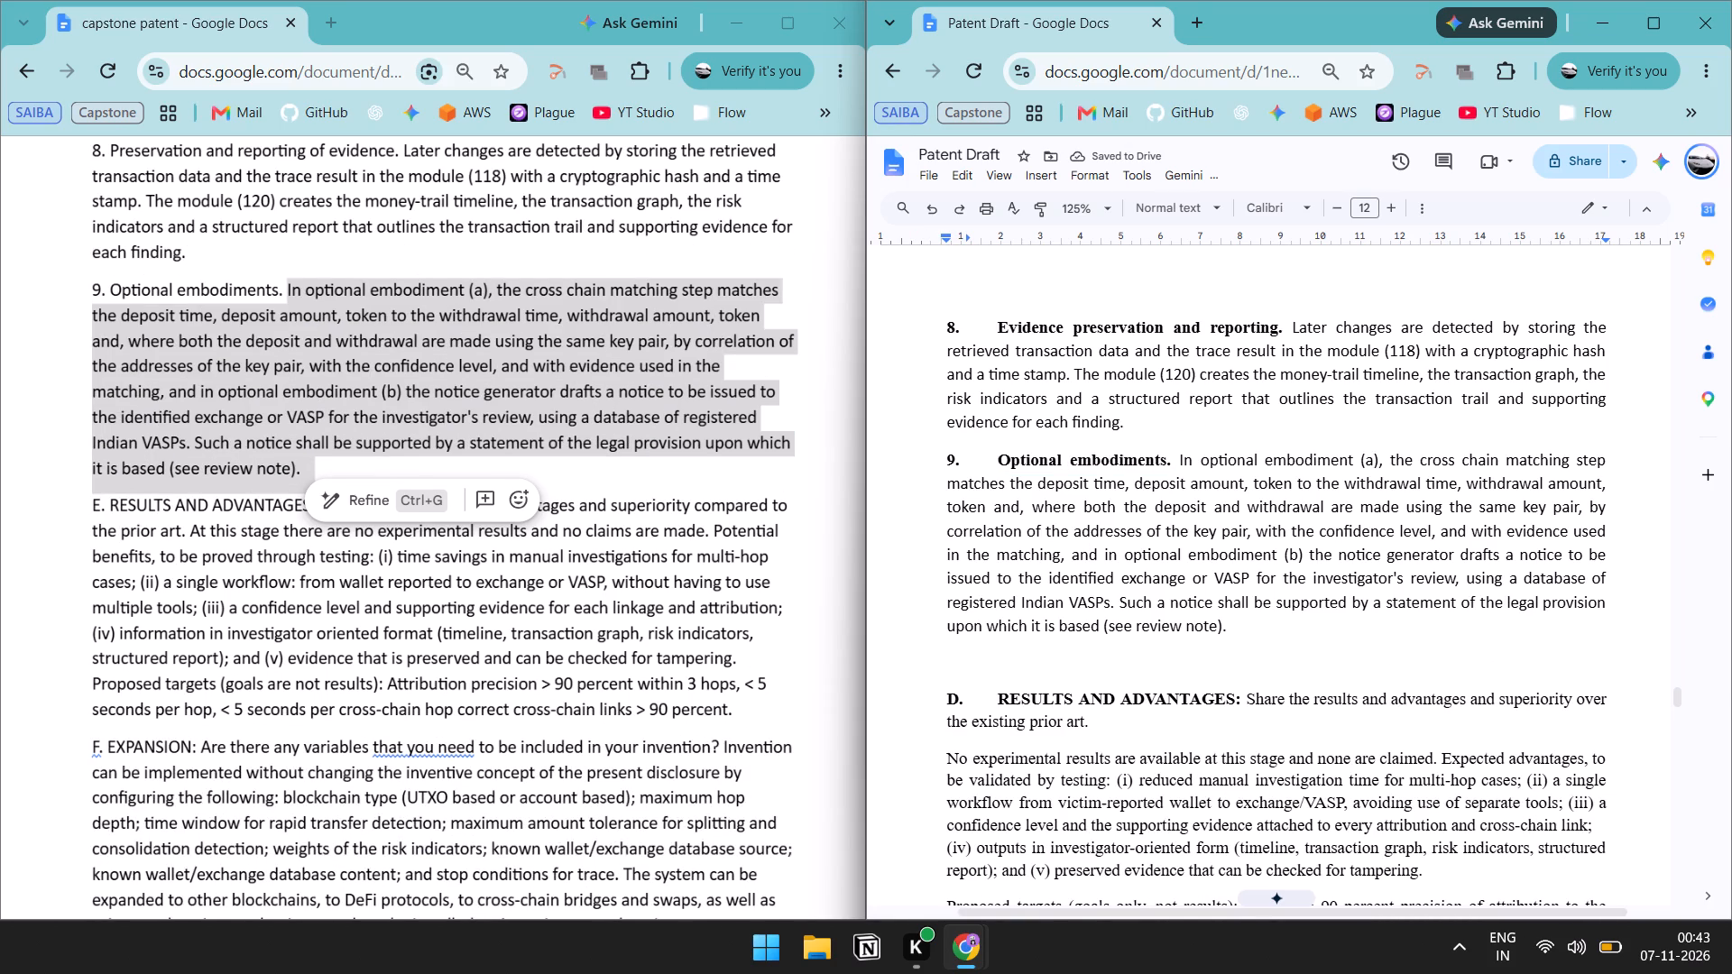
Compare the draft's lettered section headings, from Results and Advantages back to Problem Addressed by the Invention, with the notes' lettering.
click(782, 412)
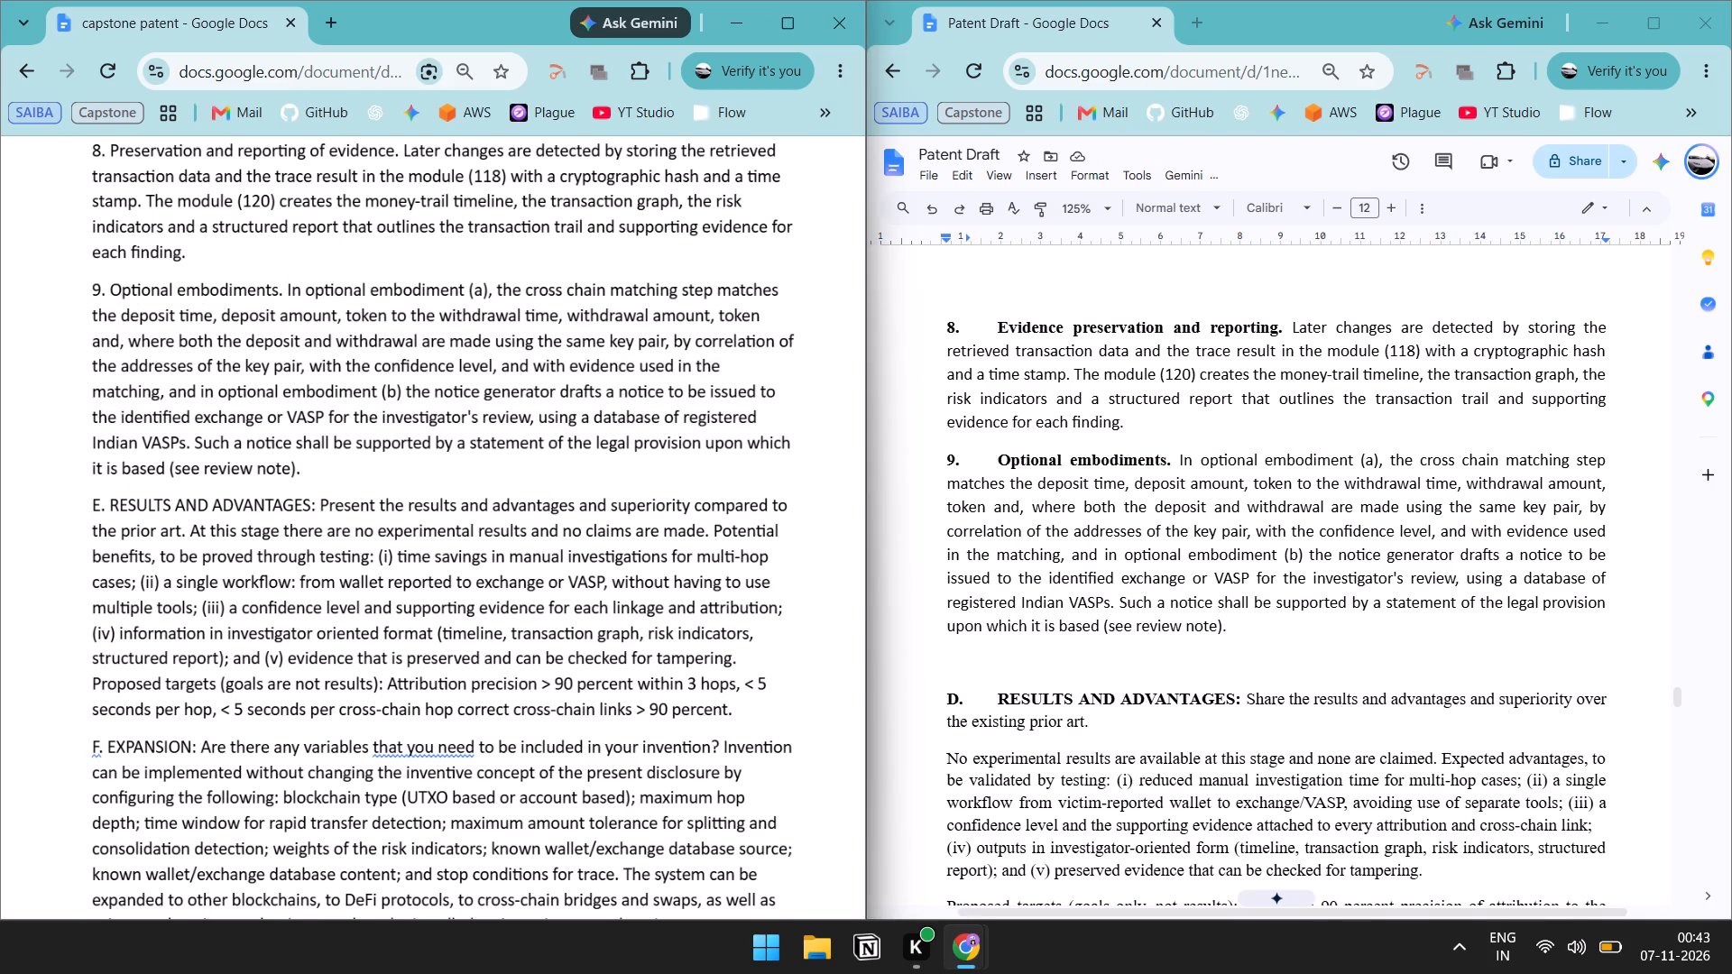
scroll(1216, 532, down, 2)
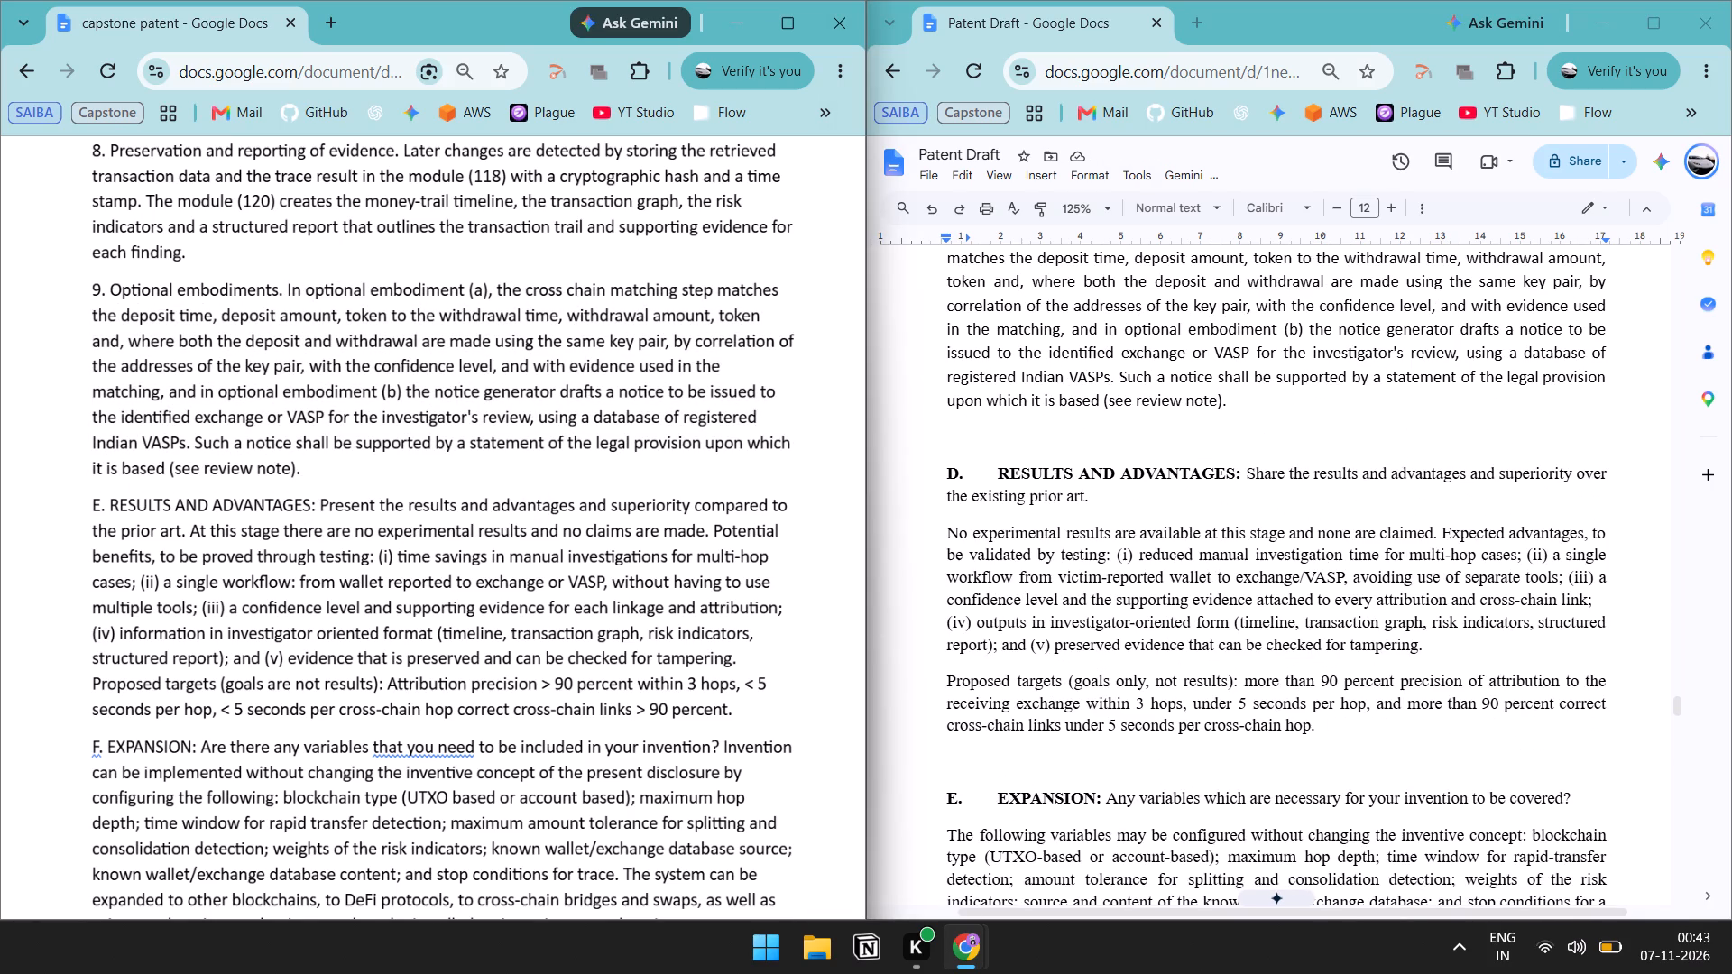
scroll(1207, 455, up, 17)
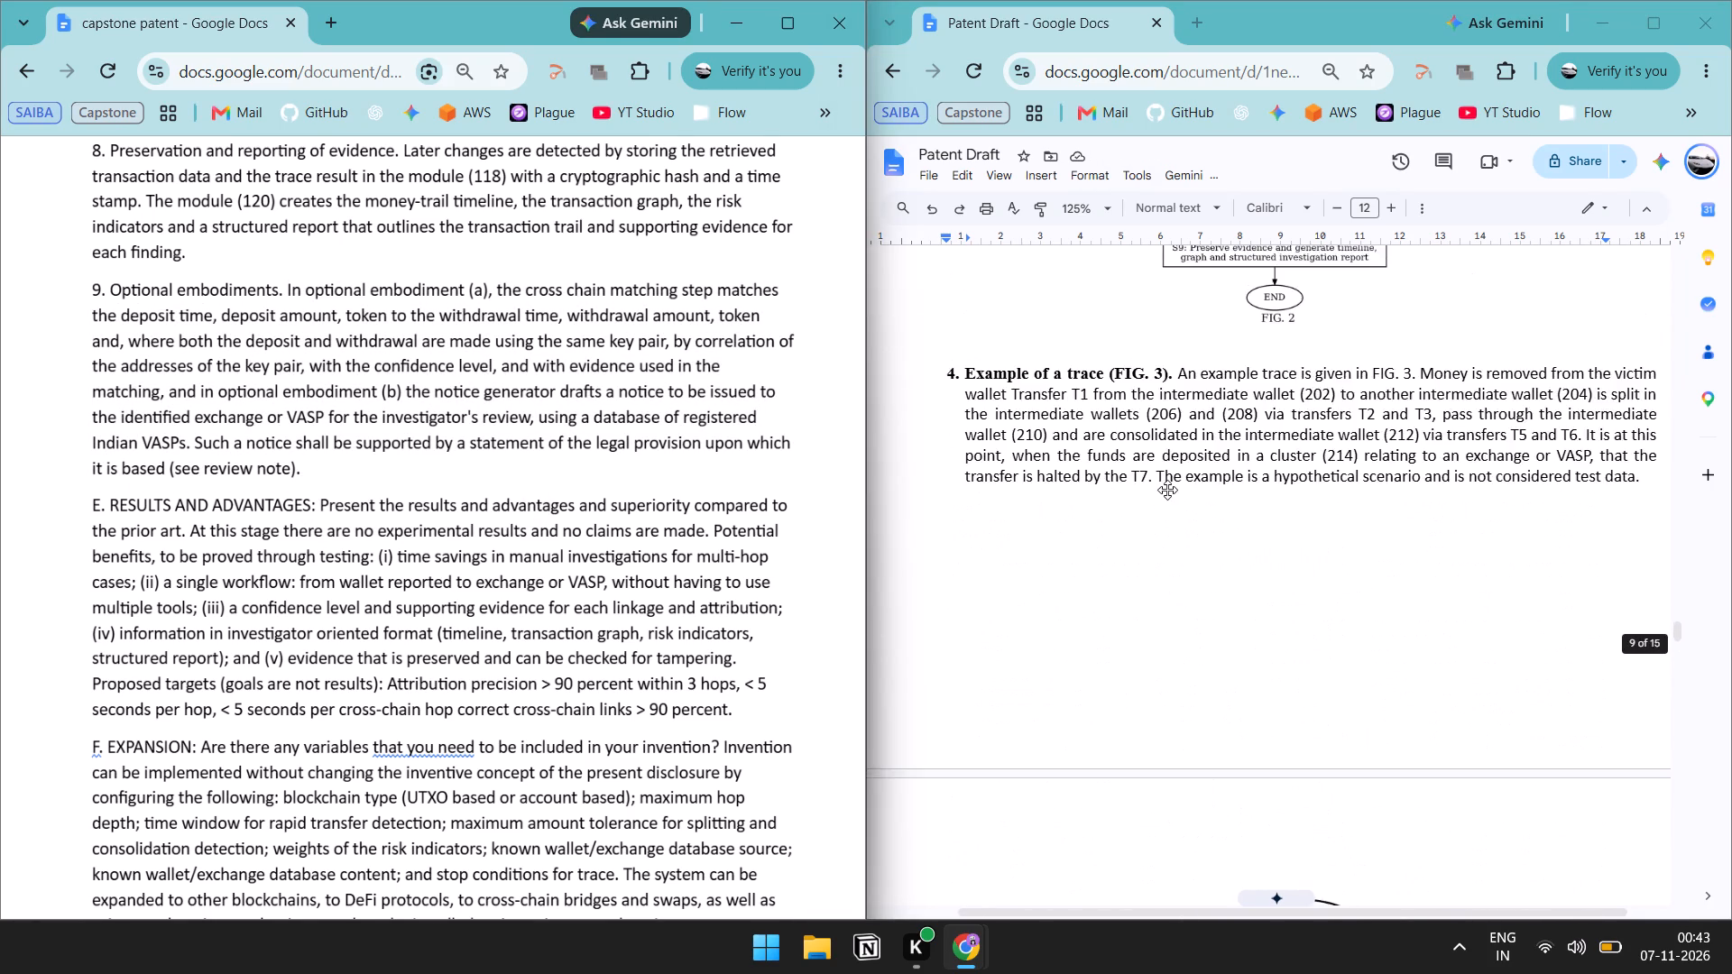
scroll(1166, 492, up, 16)
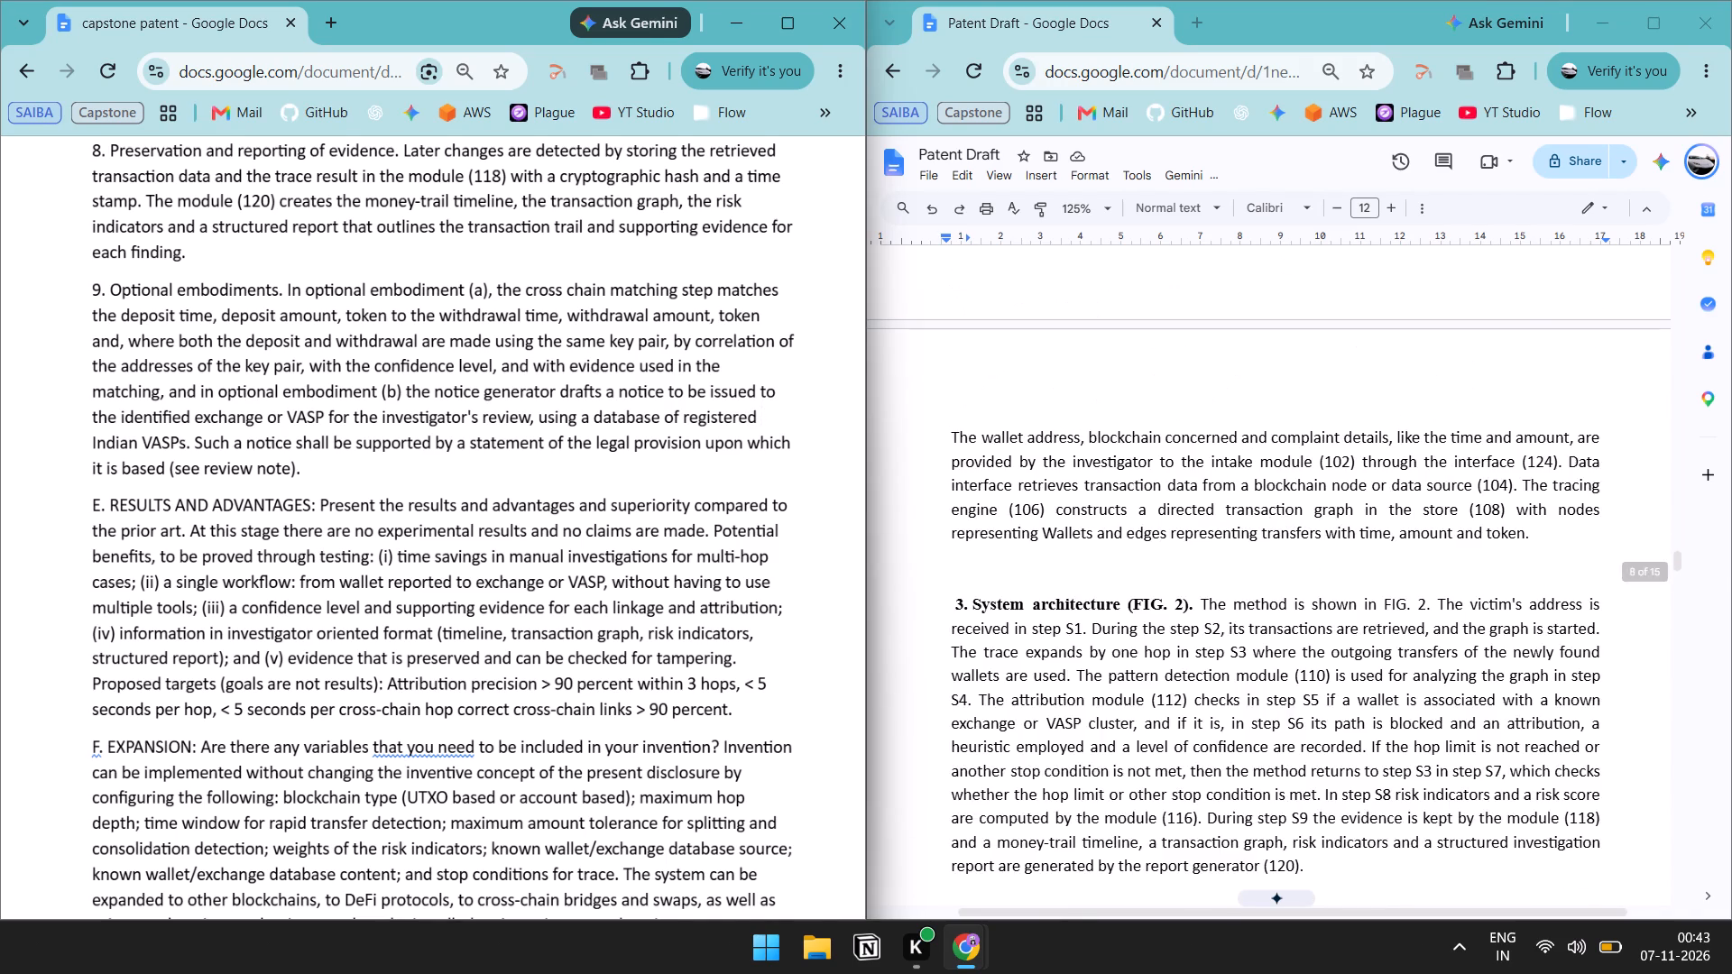
scroll(1166, 492, up, 9)
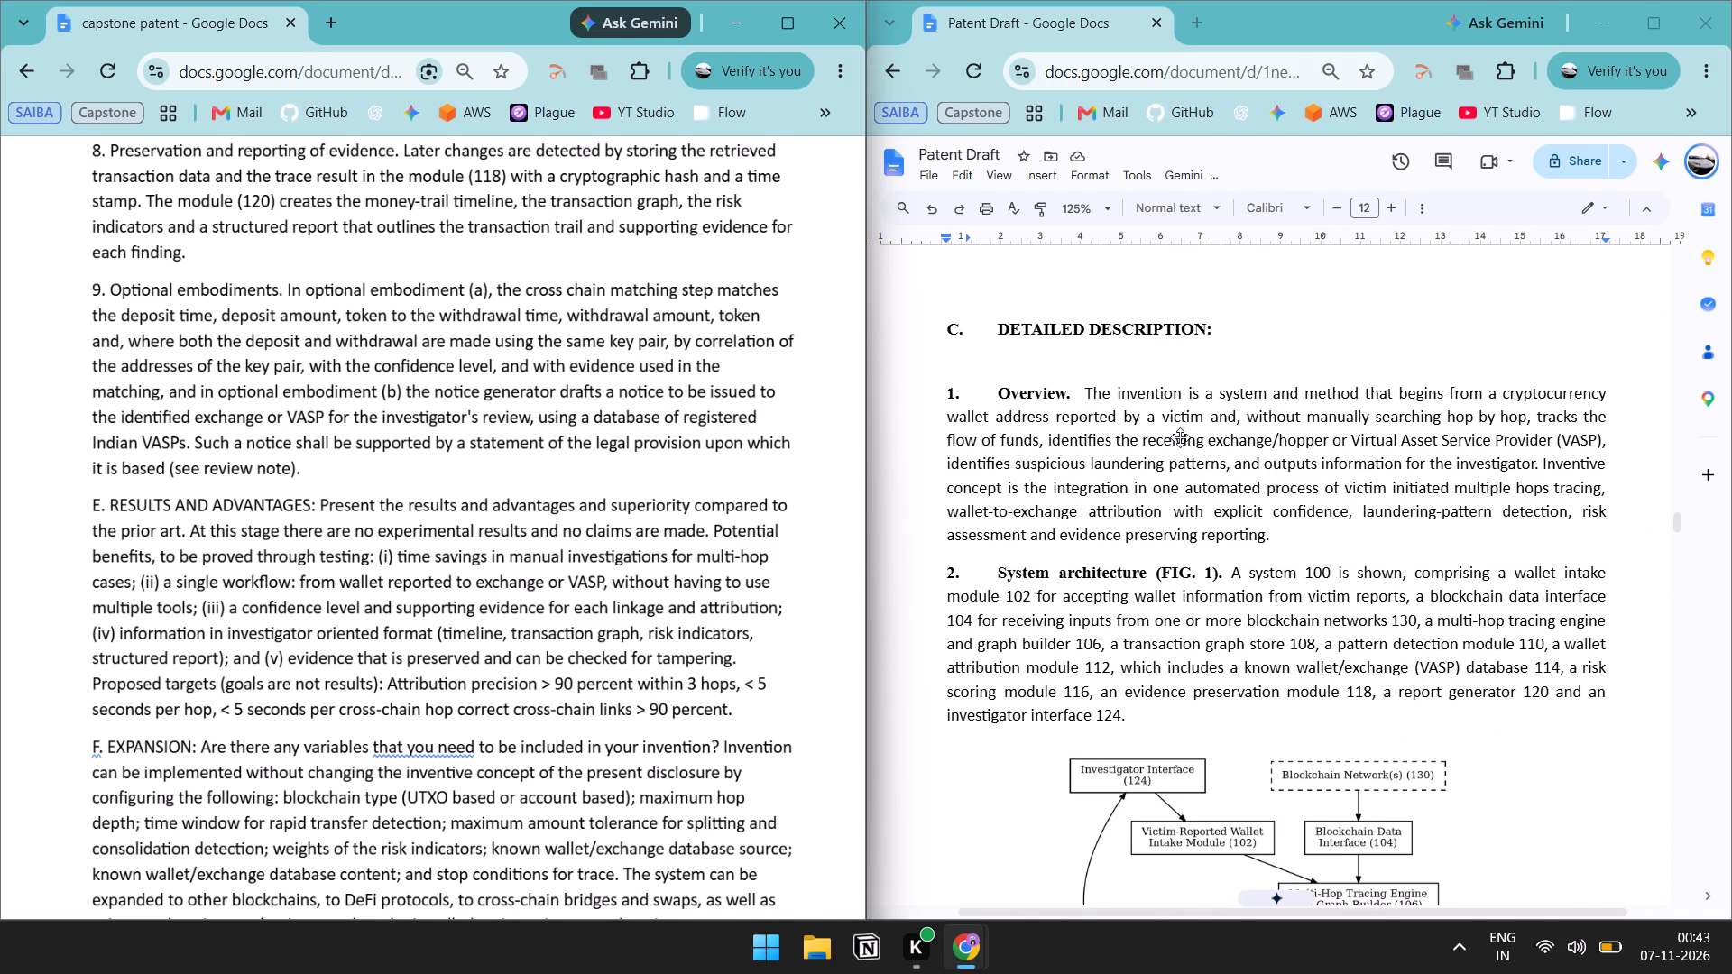
scroll(1229, 501, down, 4)
scroll(405, 518, up, 16)
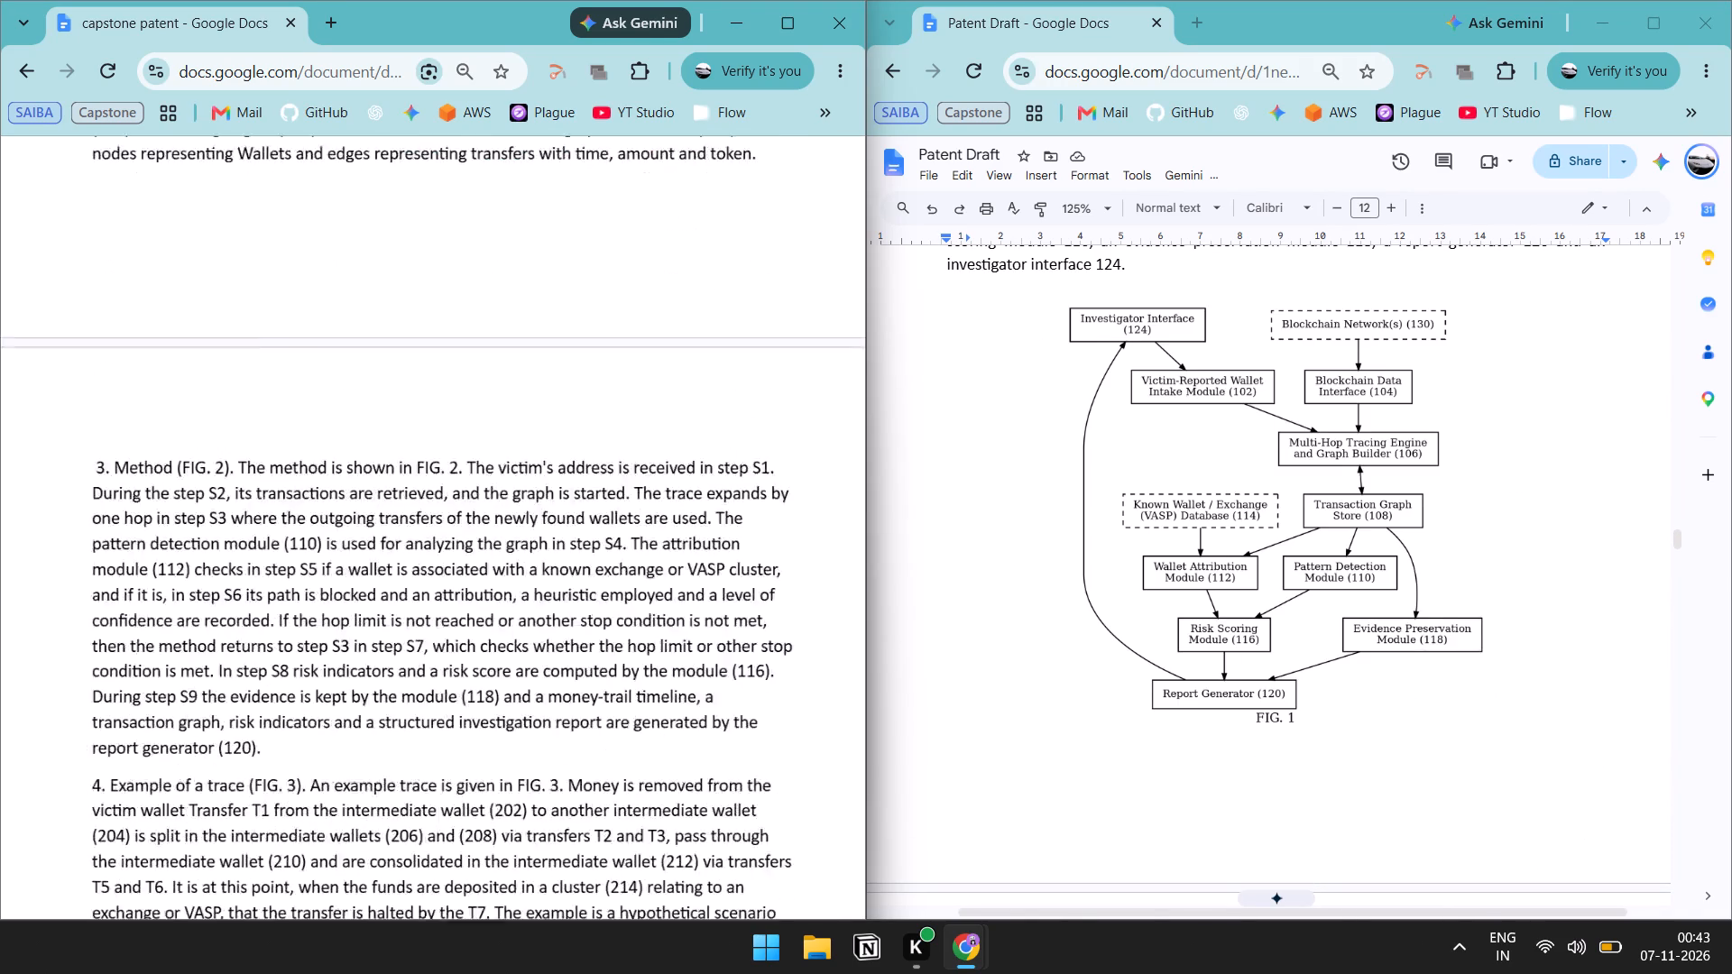
scroll(399, 485, up, 9)
scroll(1410, 445, up, 6)
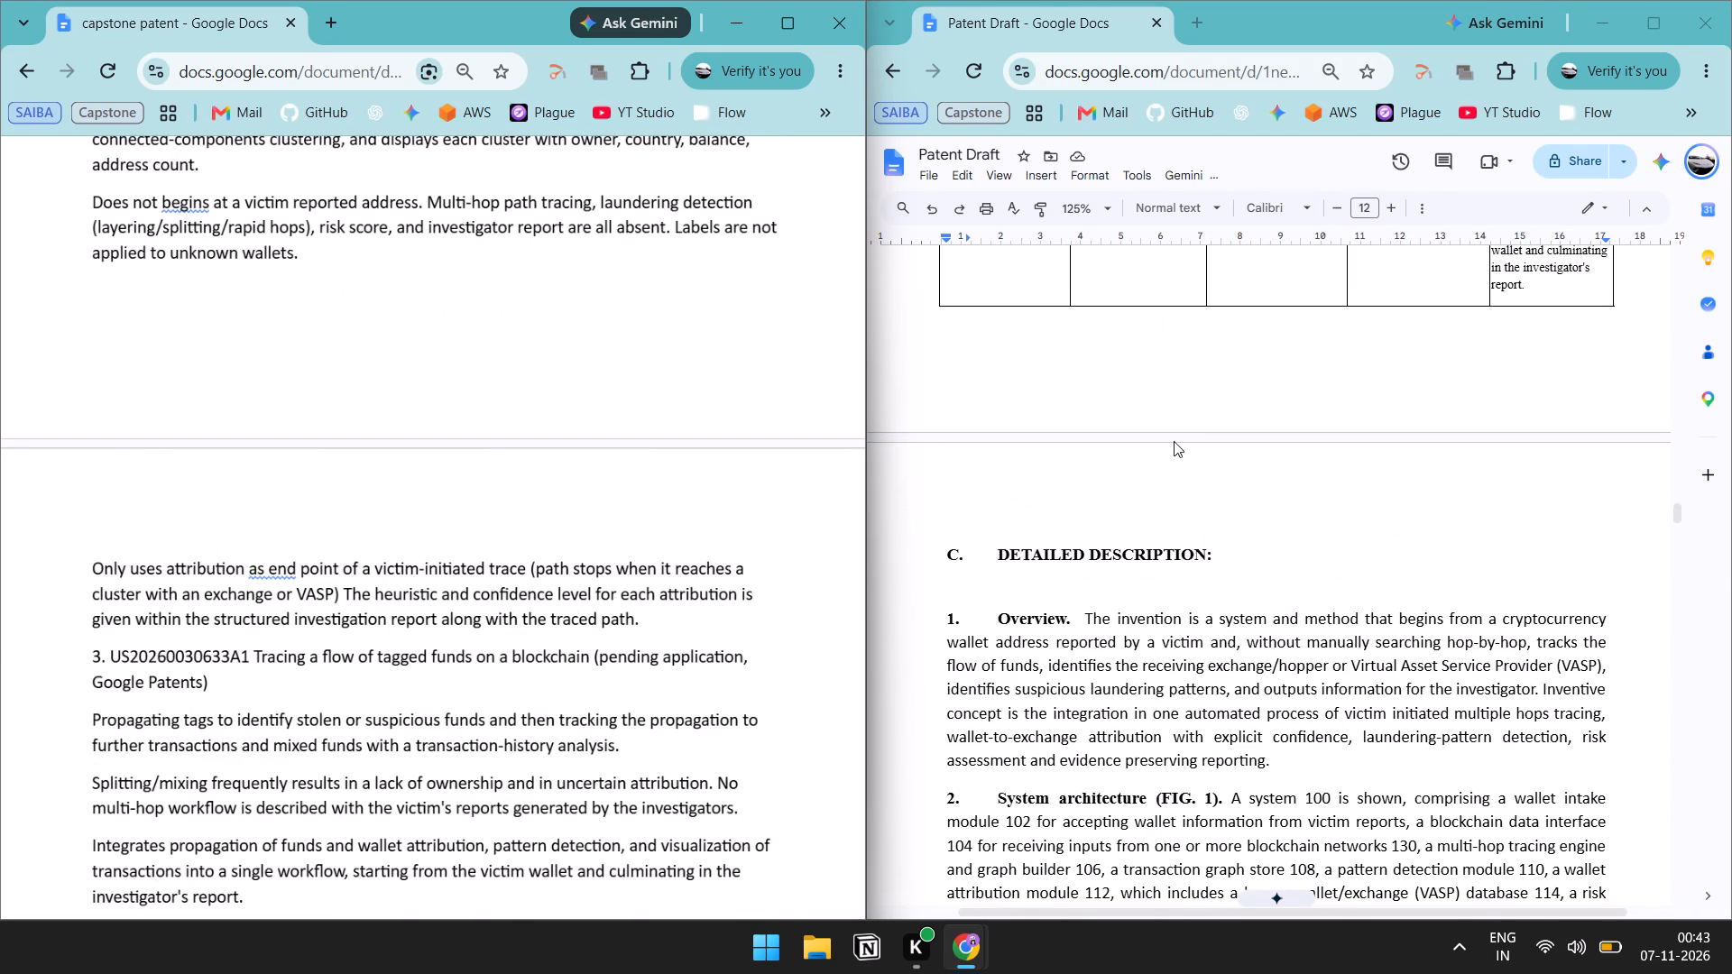
scroll(330, 568, down, 4)
scroll(1128, 624, up, 7)
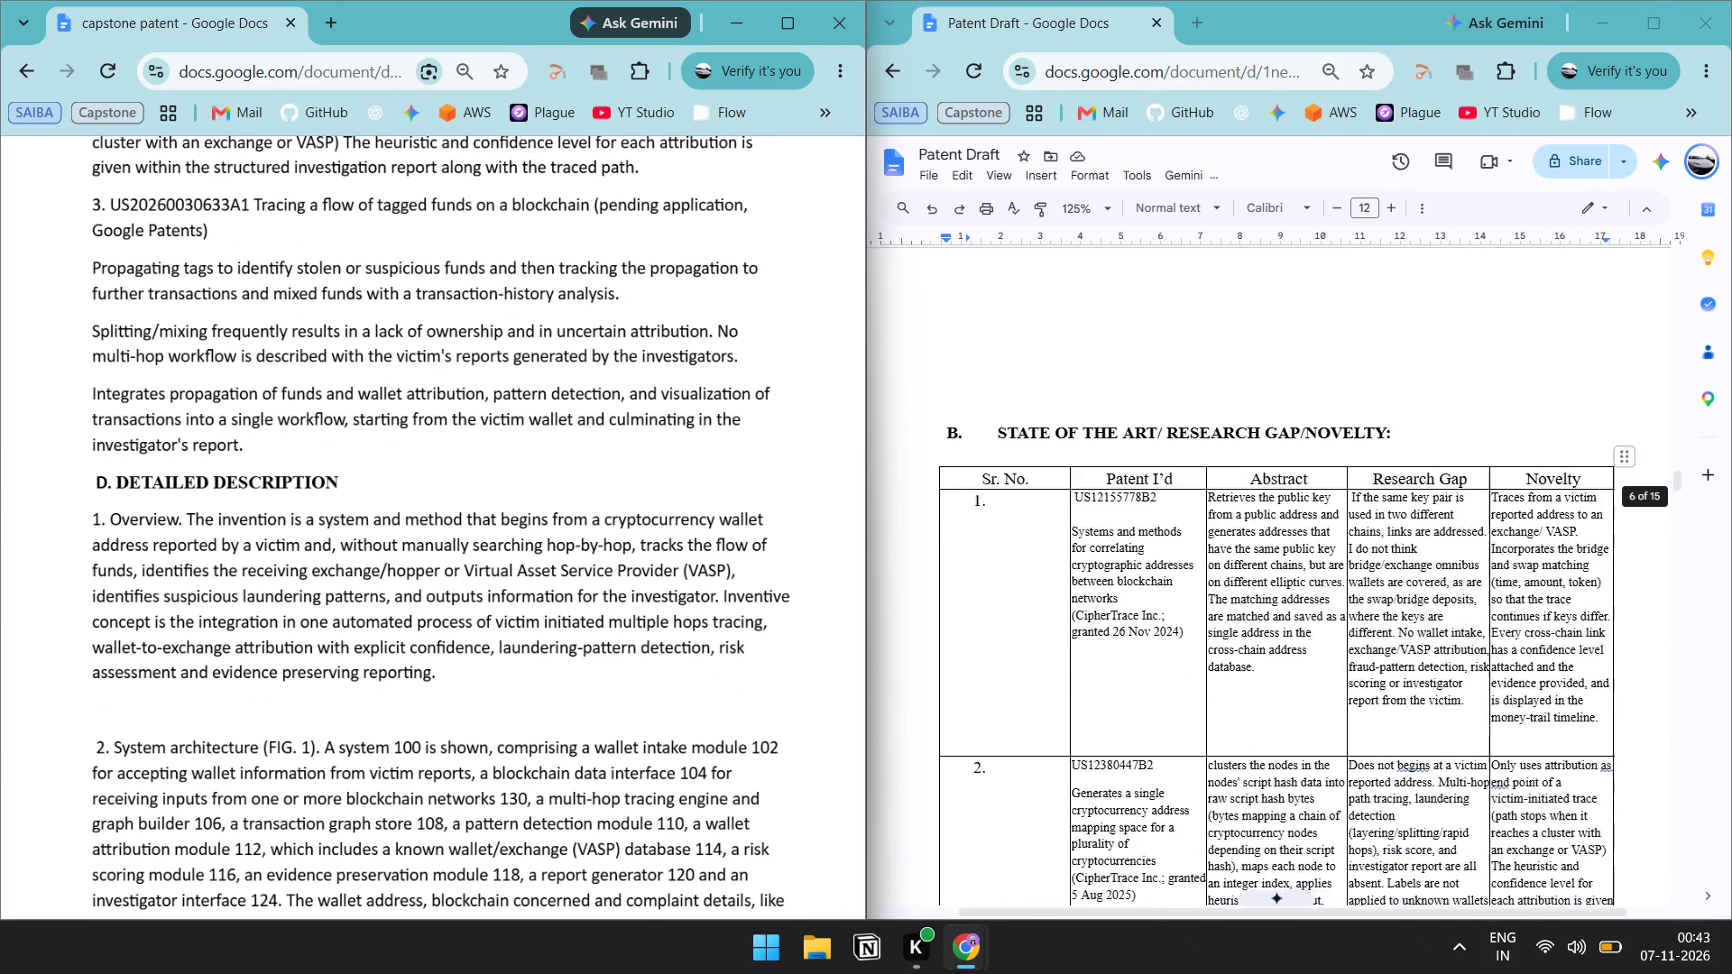
scroll(1132, 563, up, 5)
scroll(1132, 556, down, 3)
scroll(172, 542, up, 11)
scroll(309, 519, up, 4)
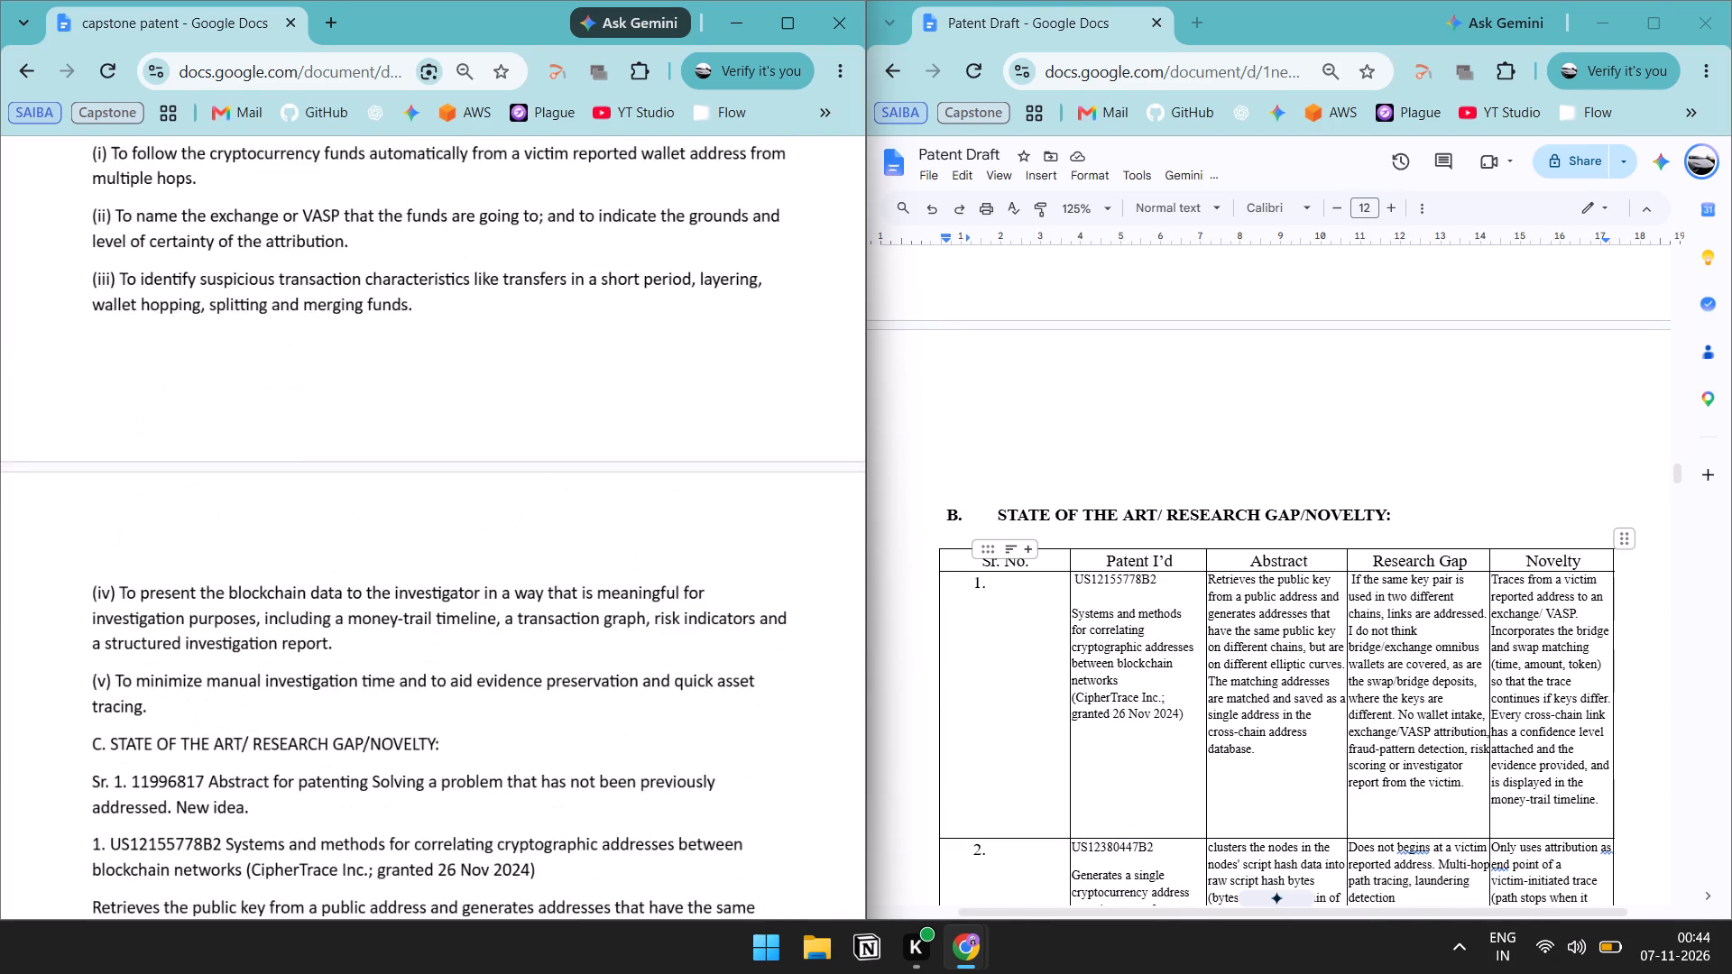
scroll(309, 519, up, 3)
scroll(309, 519, down, 4)
scroll(1048, 569, up, 5)
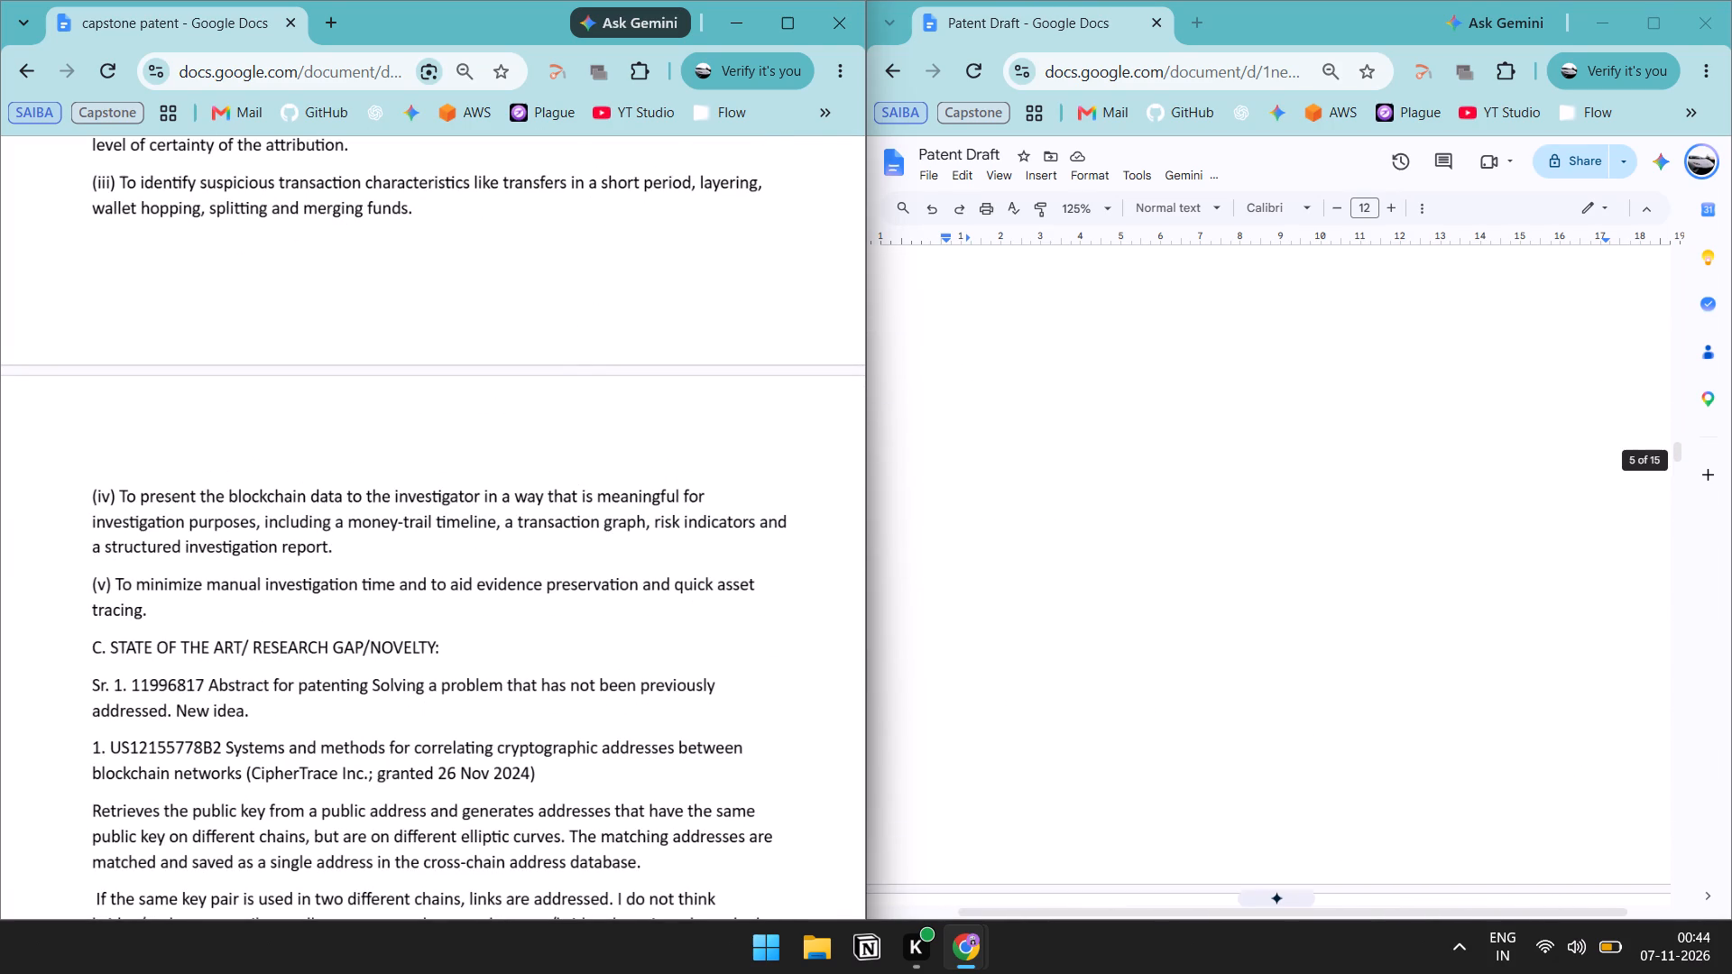
scroll(1063, 567, up, 4)
scroll(386, 547, up, 6)
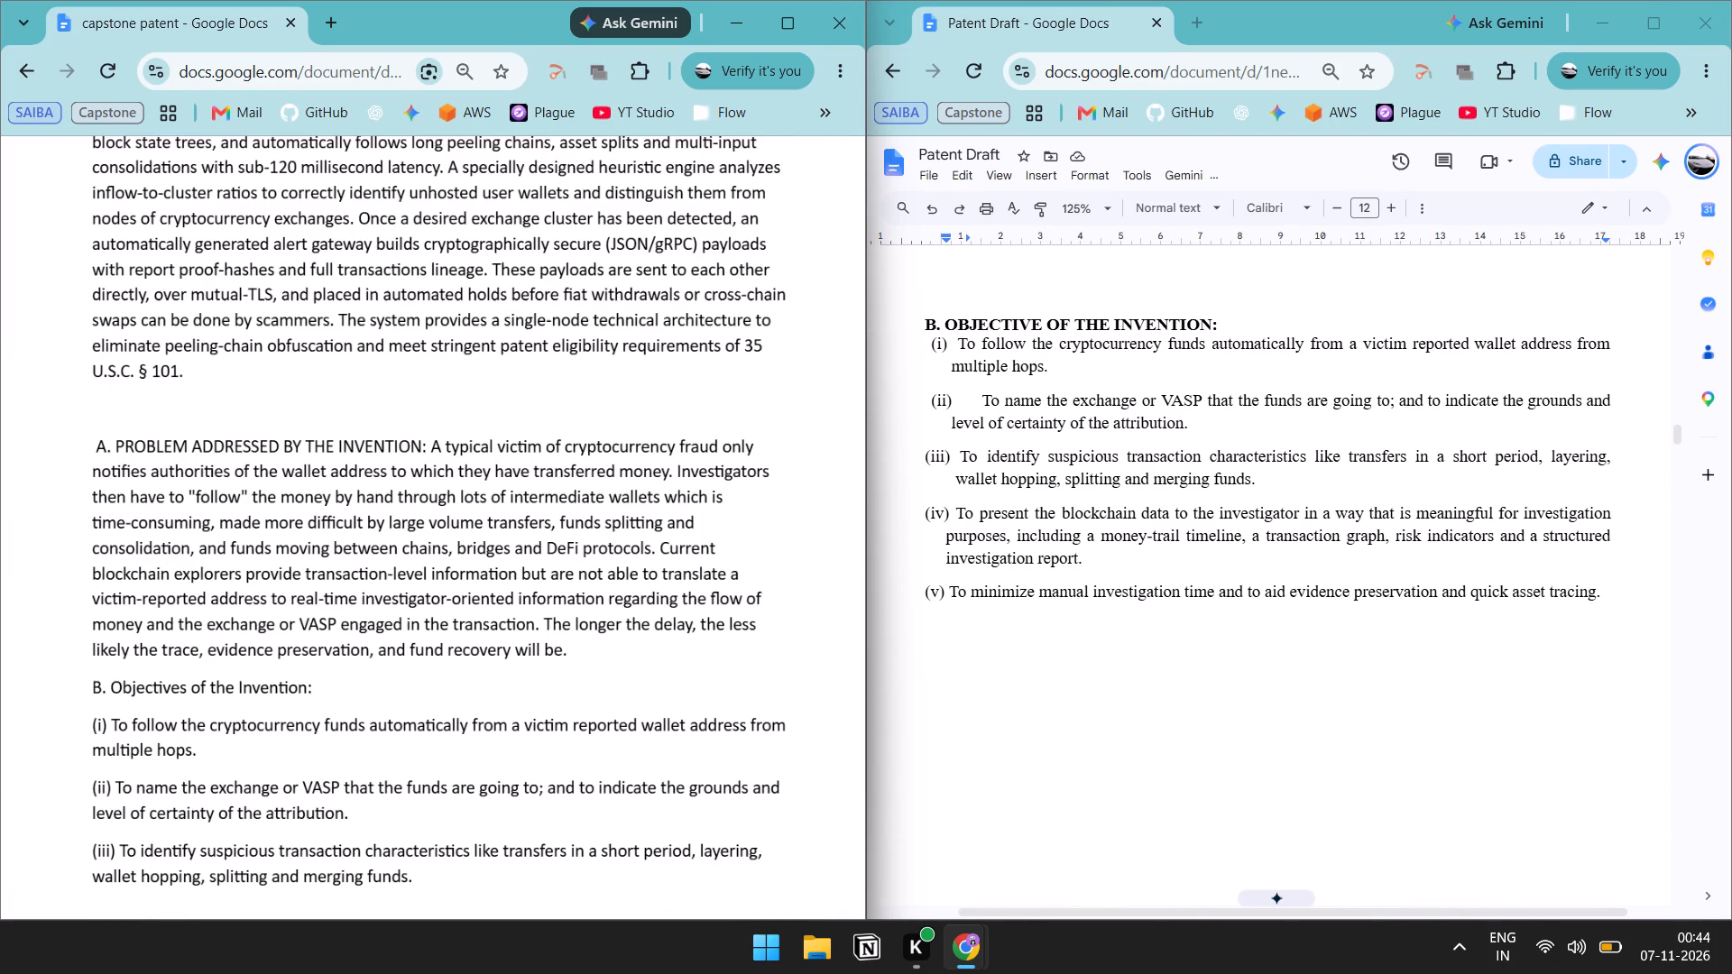
scroll(1044, 464, up, 5)
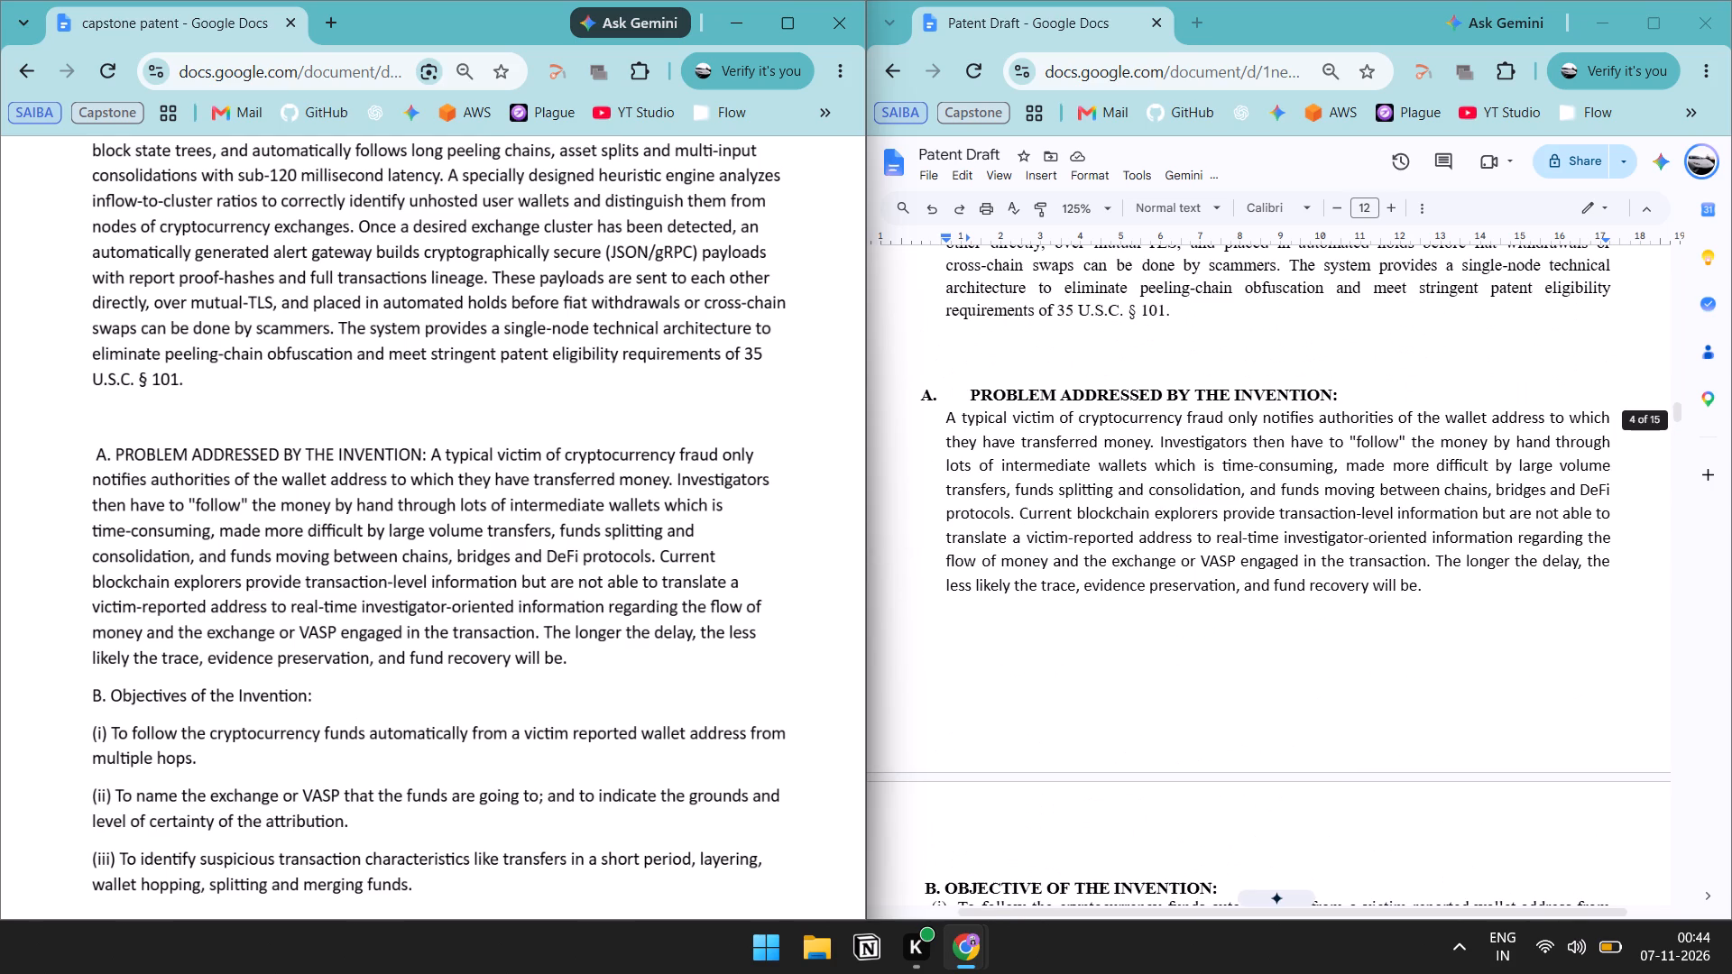
Replace the automatic letter of the draft's State of the Art/Research Gap/Novelty heading with a plain "C." on the same line.
scroll(562, 553, down, 2)
scroll(1114, 657, down, 2)
scroll(1064, 577, down, 3)
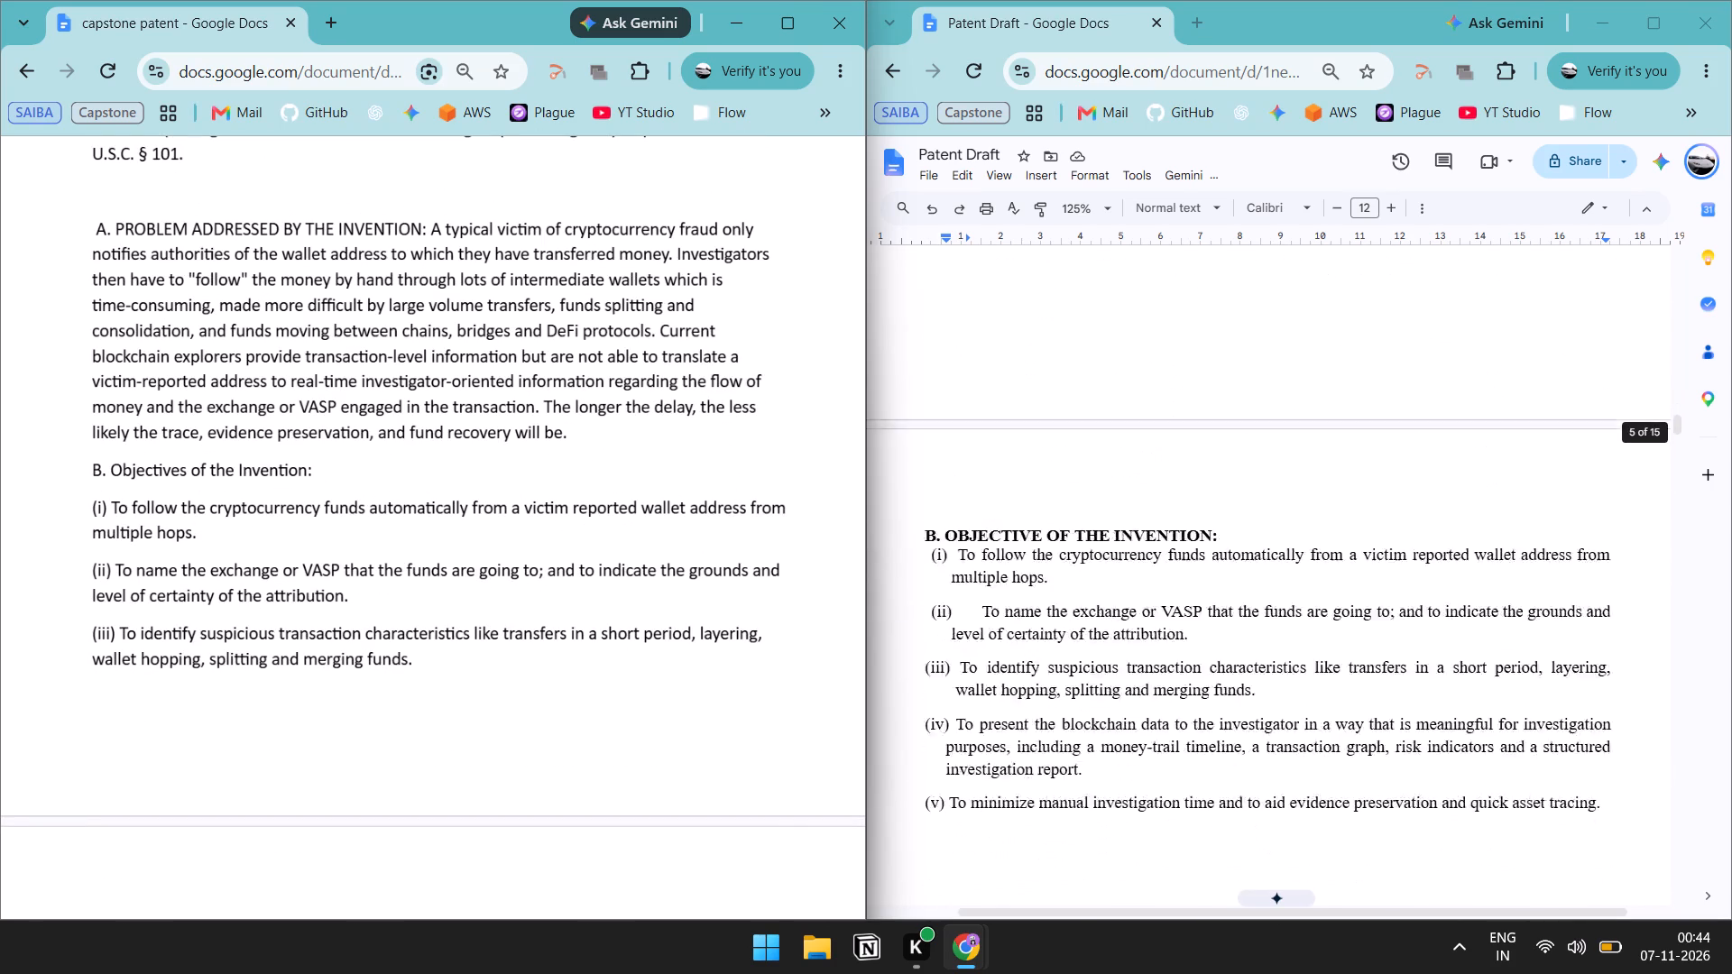
scroll(1064, 577, down, 7)
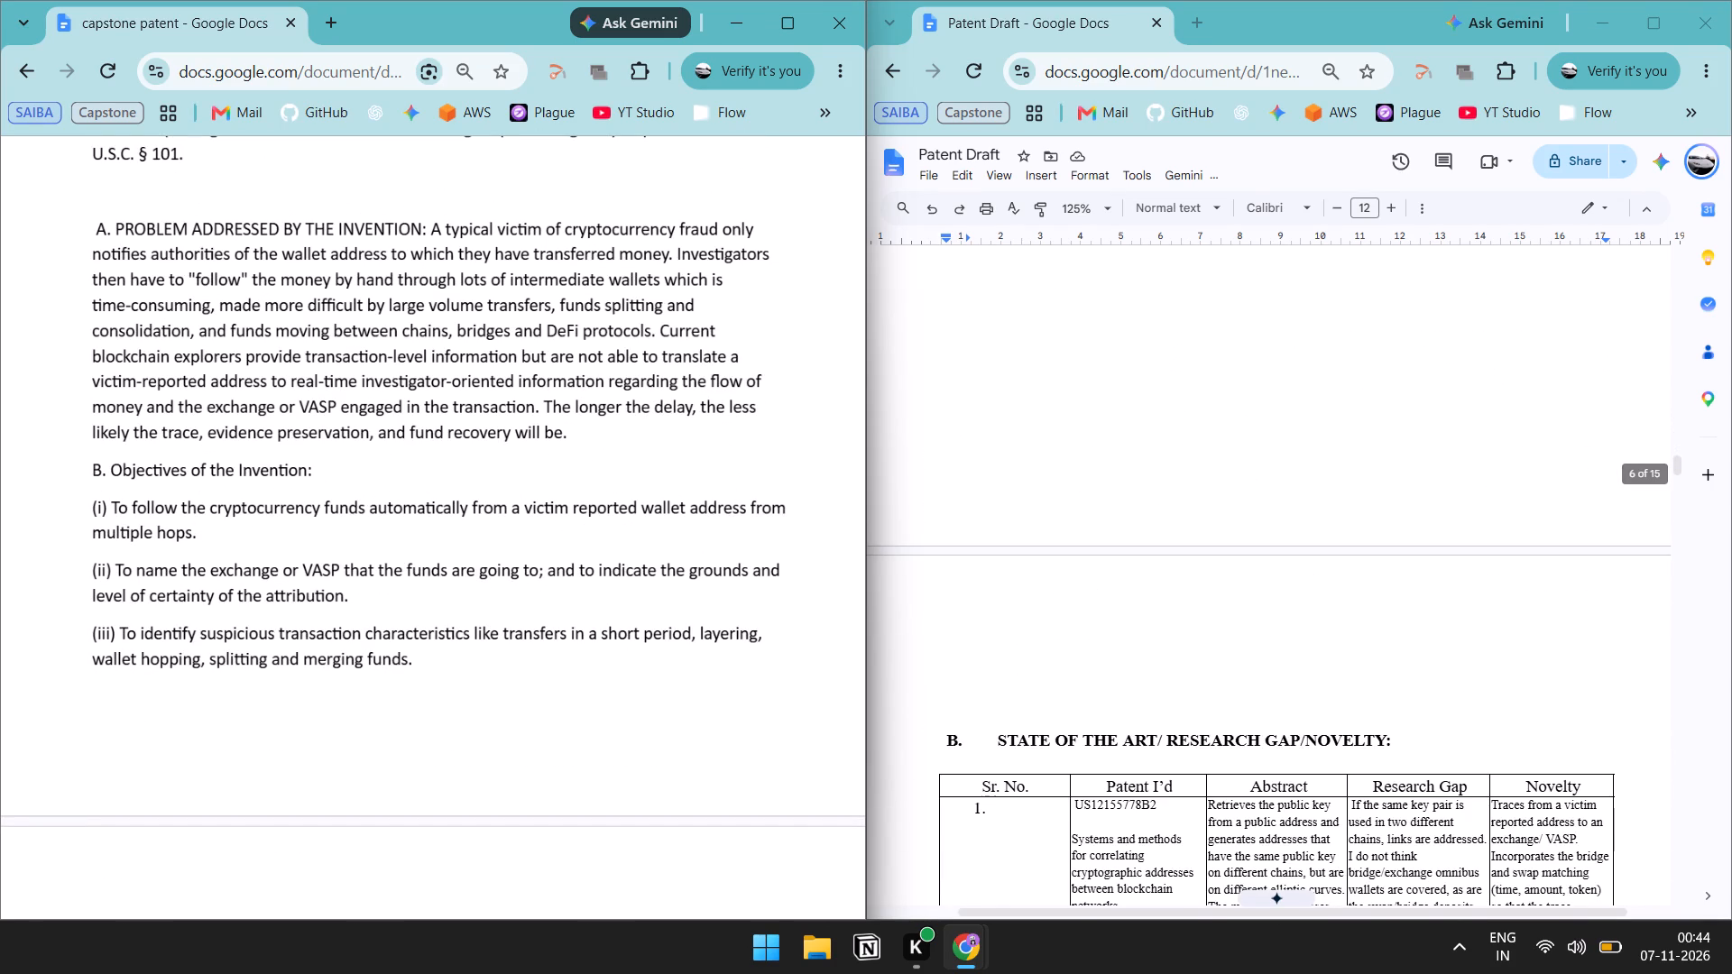
click(959, 735)
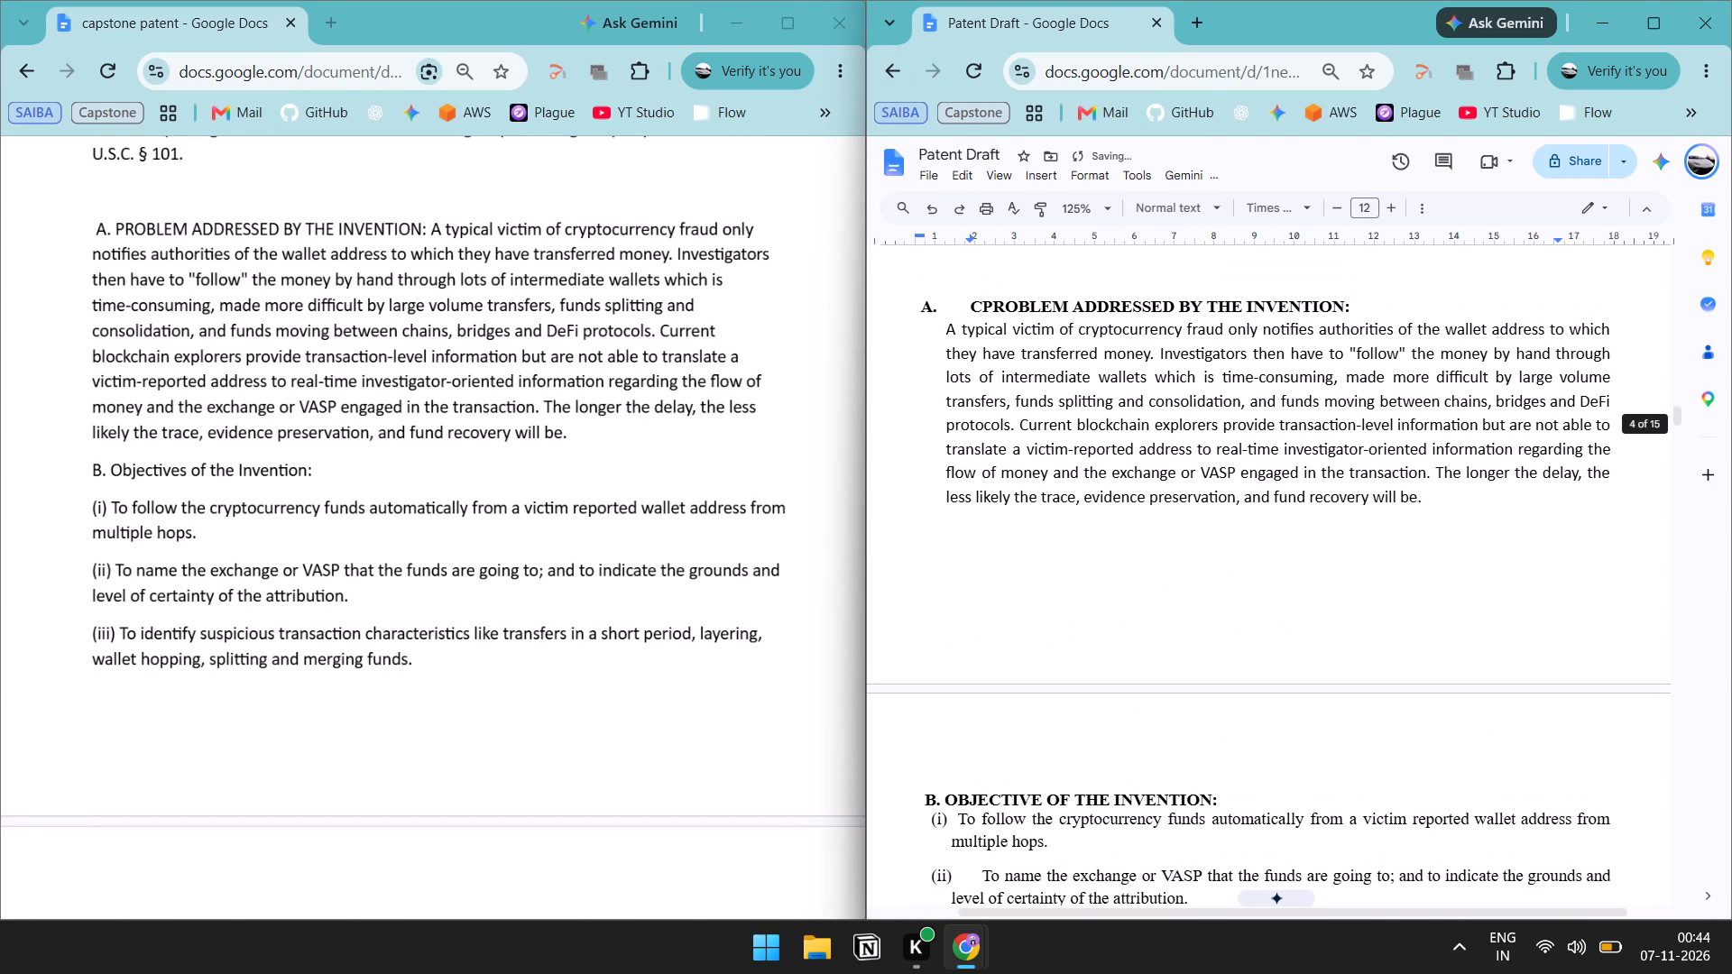
key(BackSpace)
scroll(959, 735, down, 2)
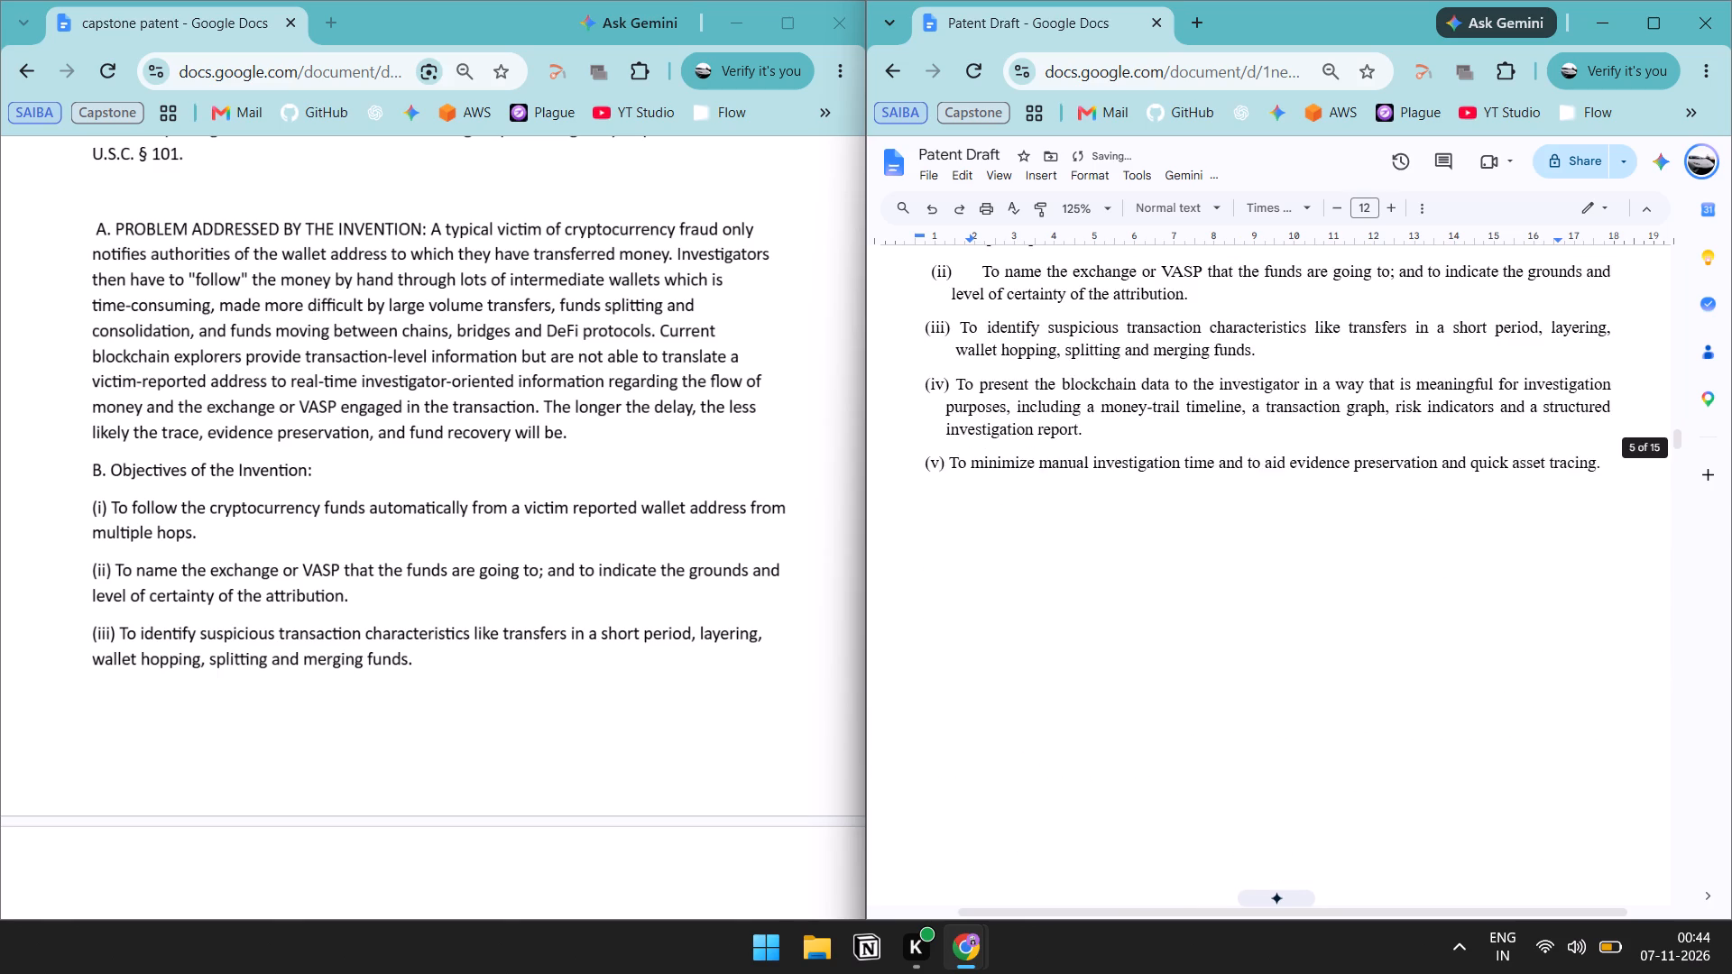
scroll(959, 735, down, 6)
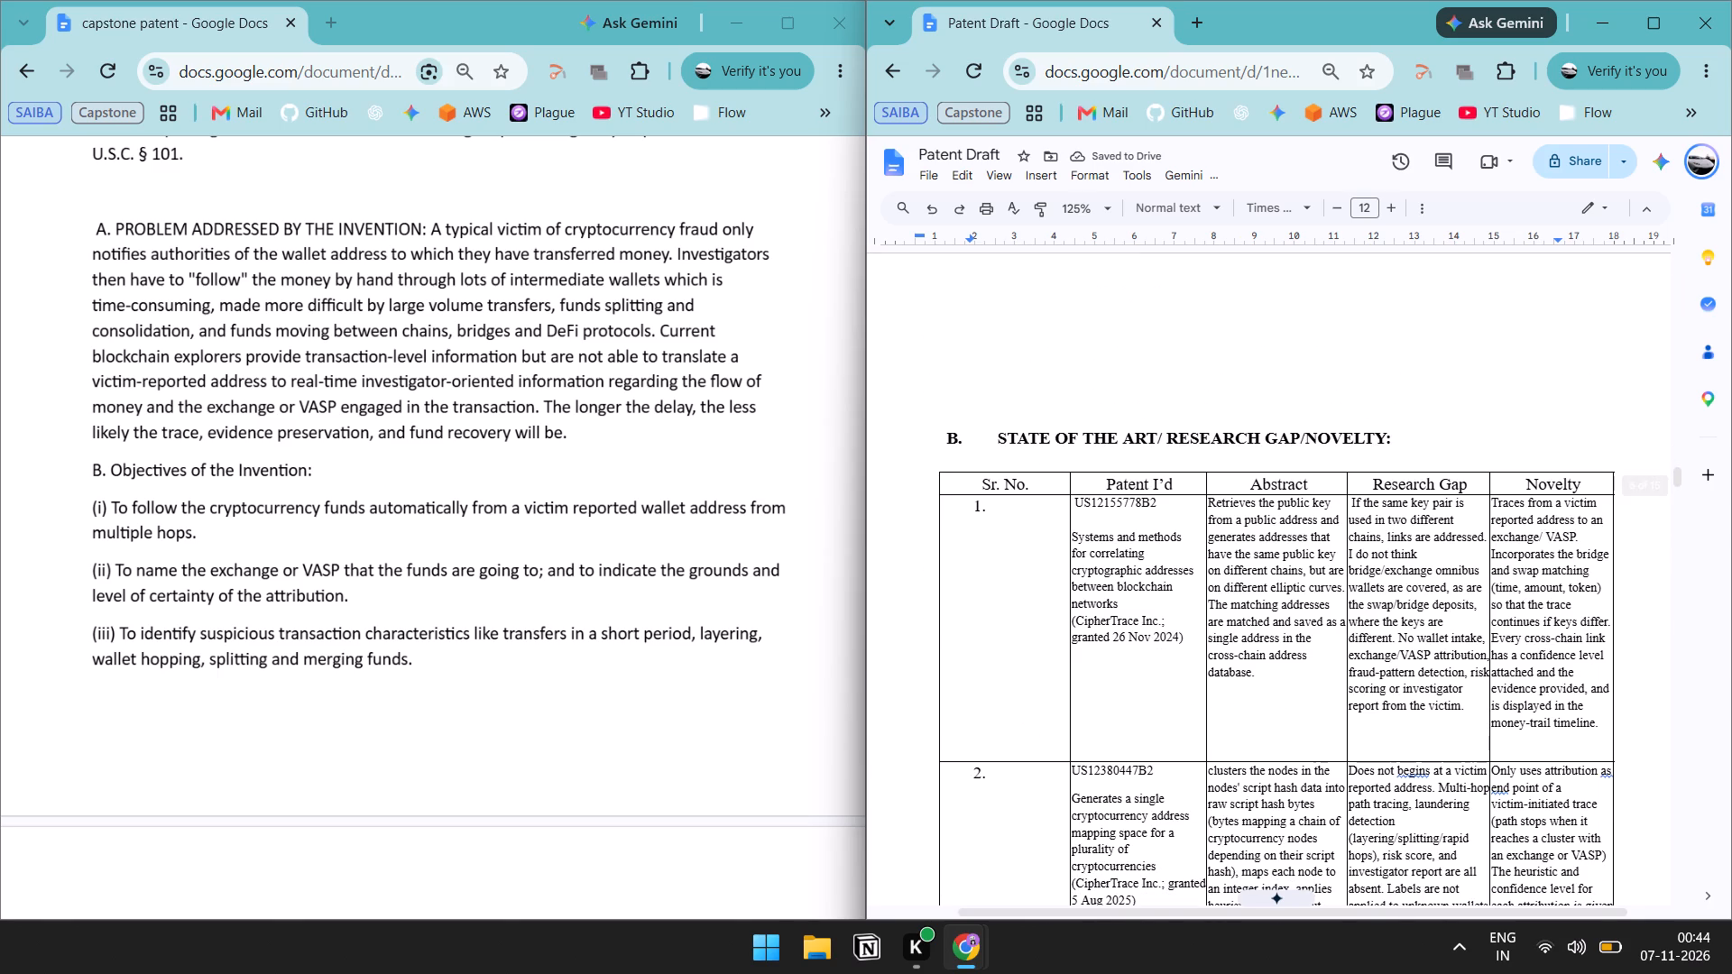
click(1002, 431)
key(BackSpace)
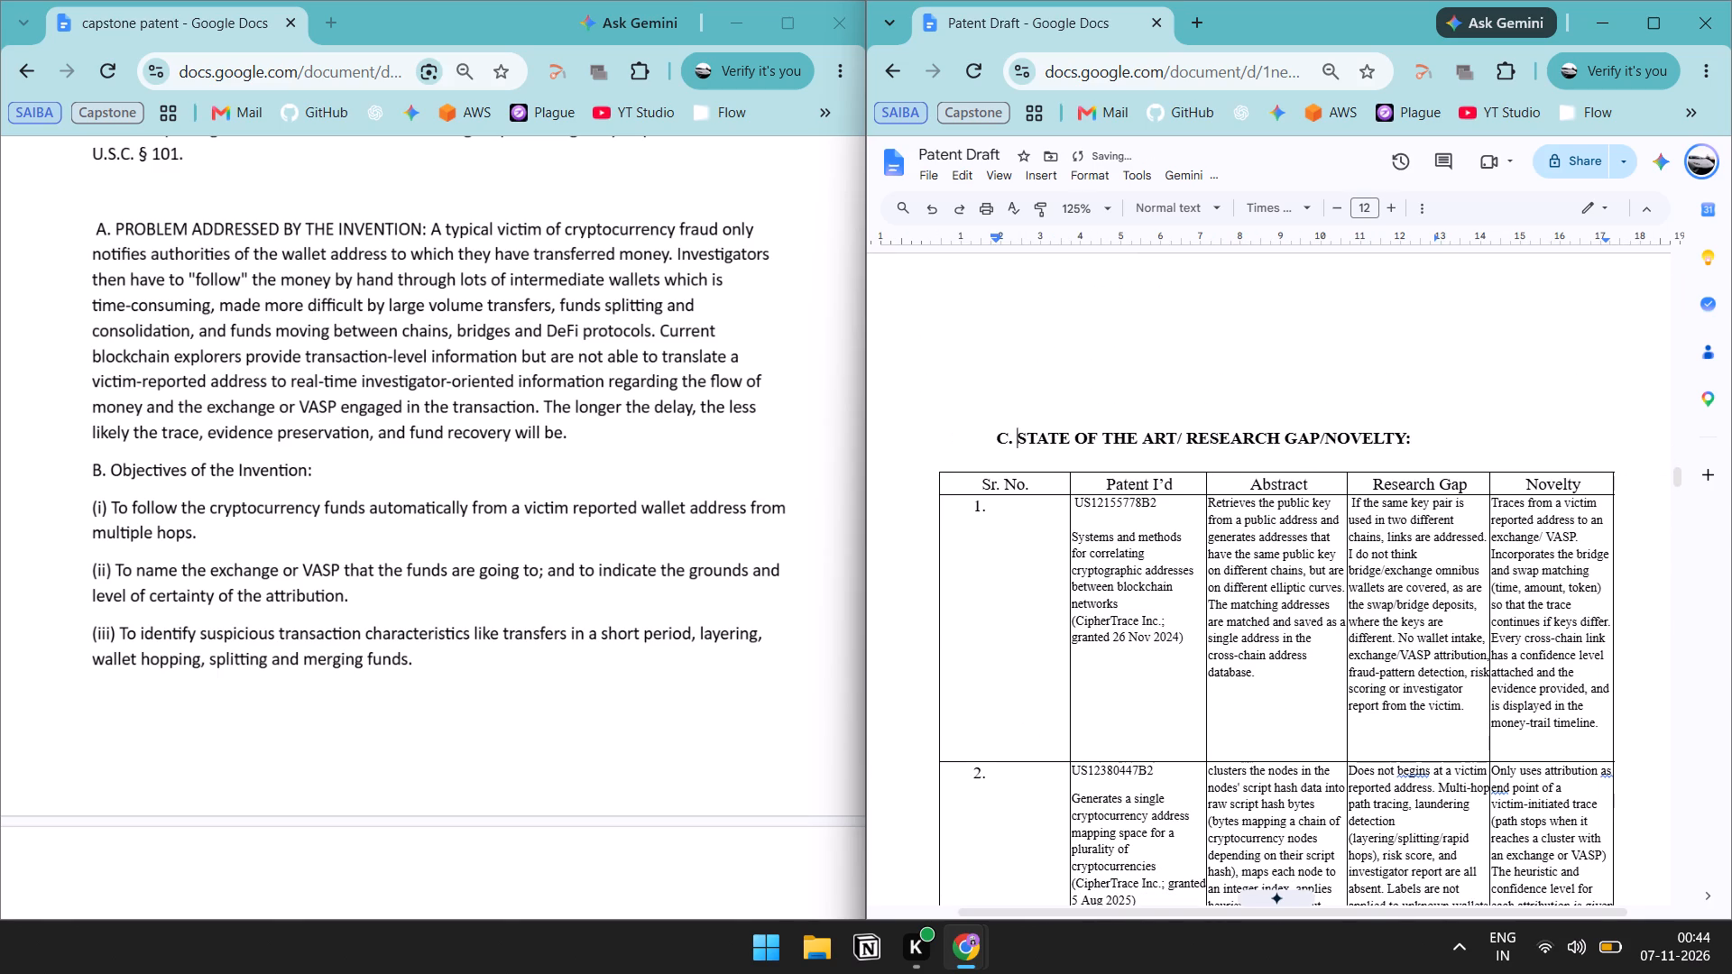
key(Return)
key(Up)
key(Down)
key(BackSpace)
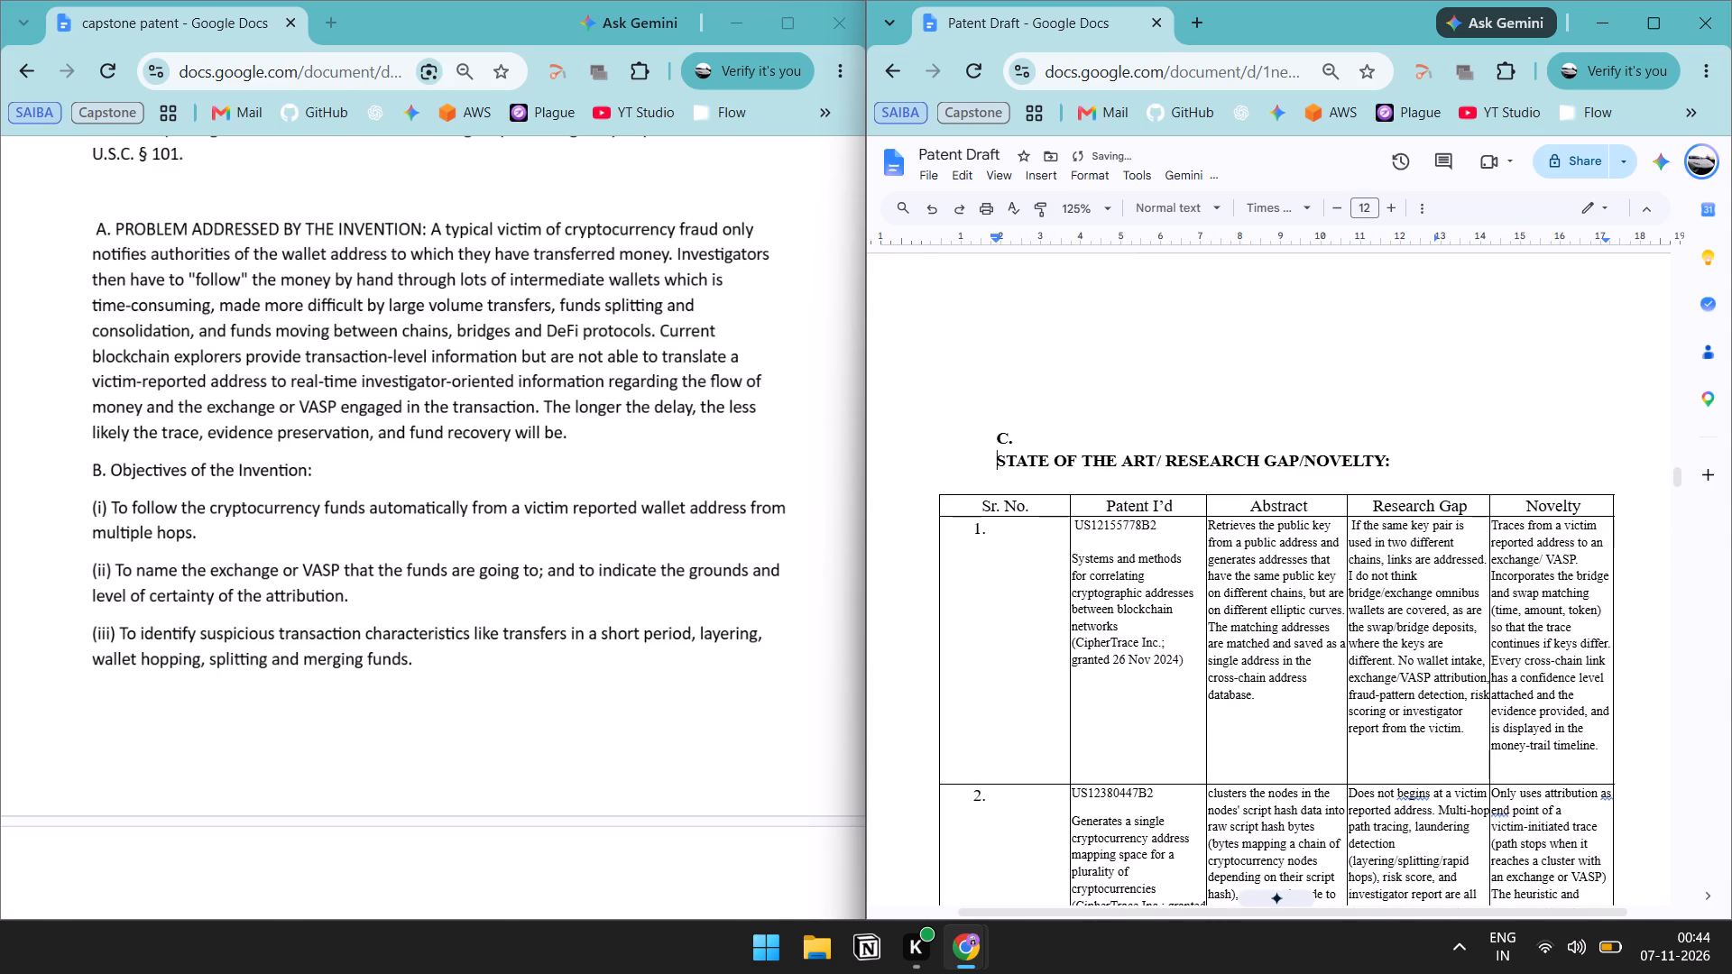
key(BackSpace)
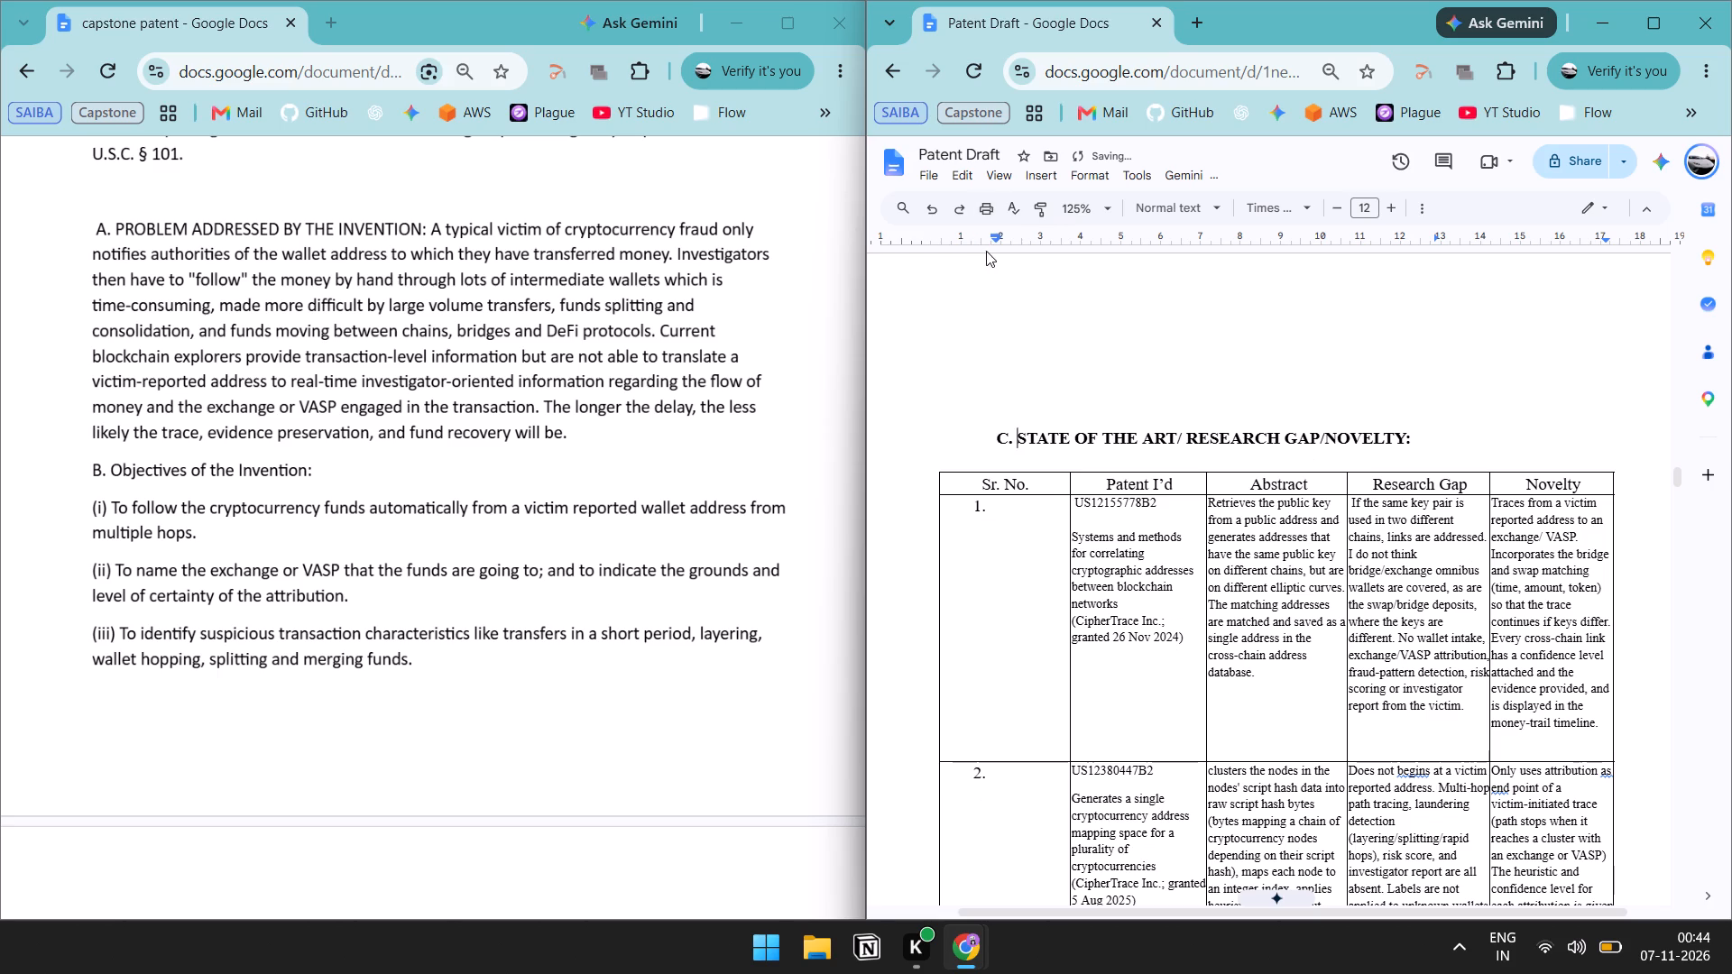
Reduce the State of the Art heading's indents to about 0.5 cm so it lines up with the table's edge.
drag(998, 240, 944, 245)
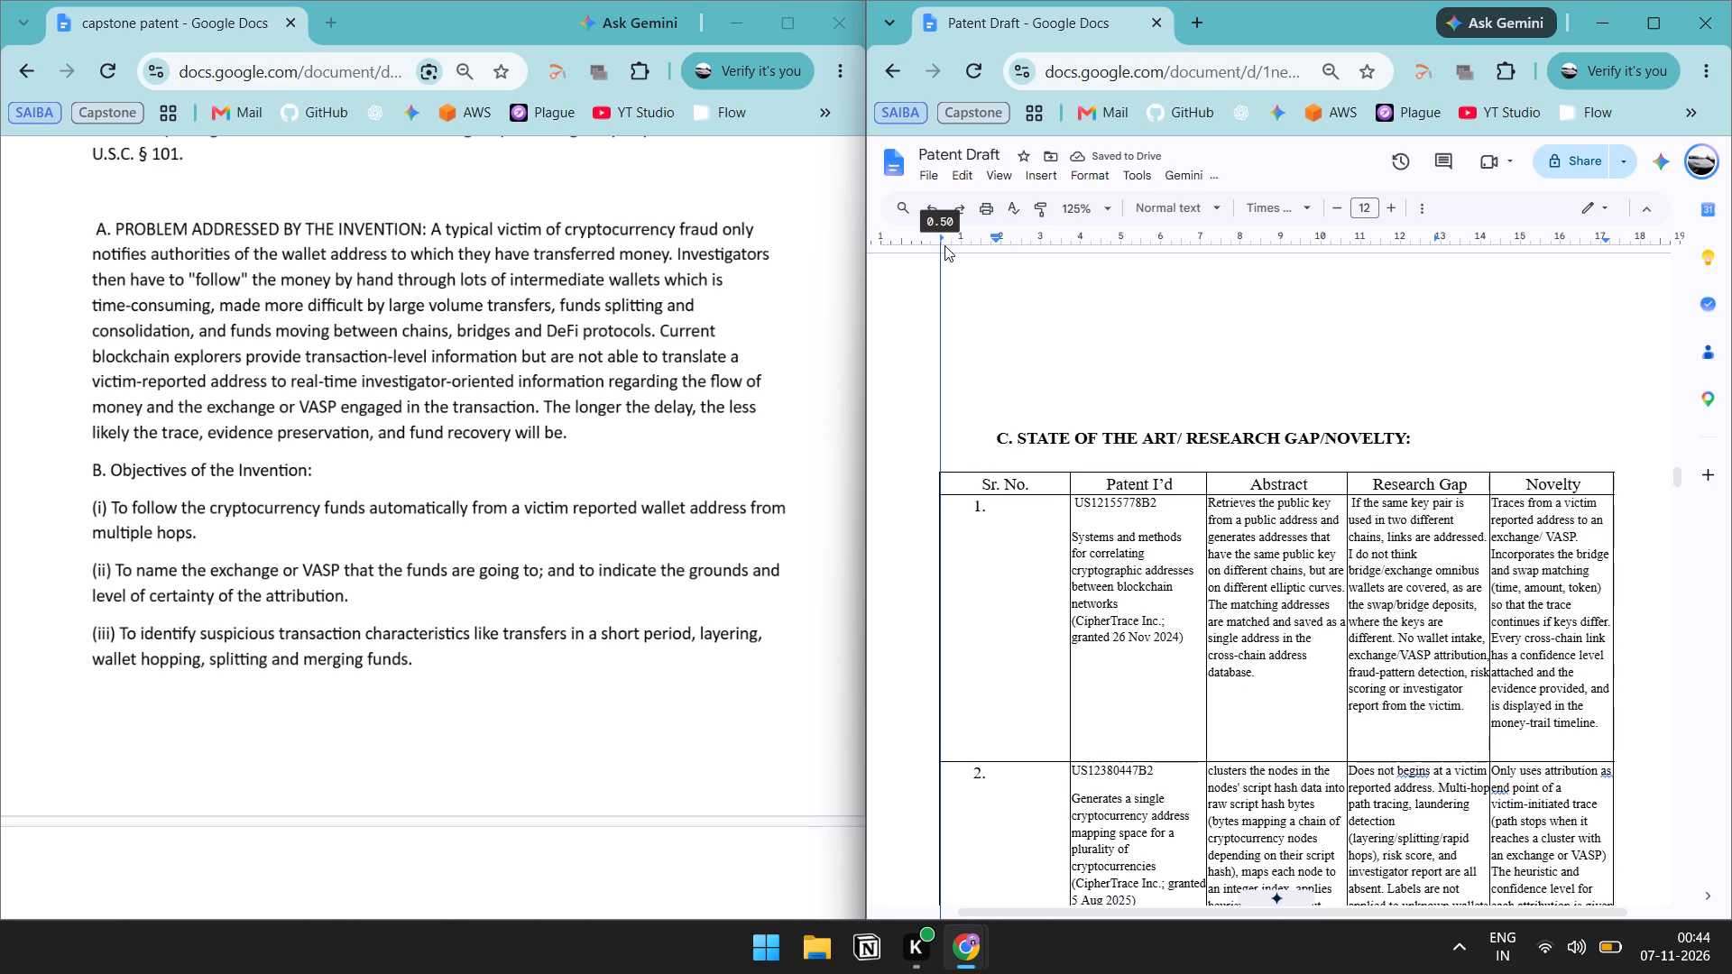
drag(993, 235, 980, 235)
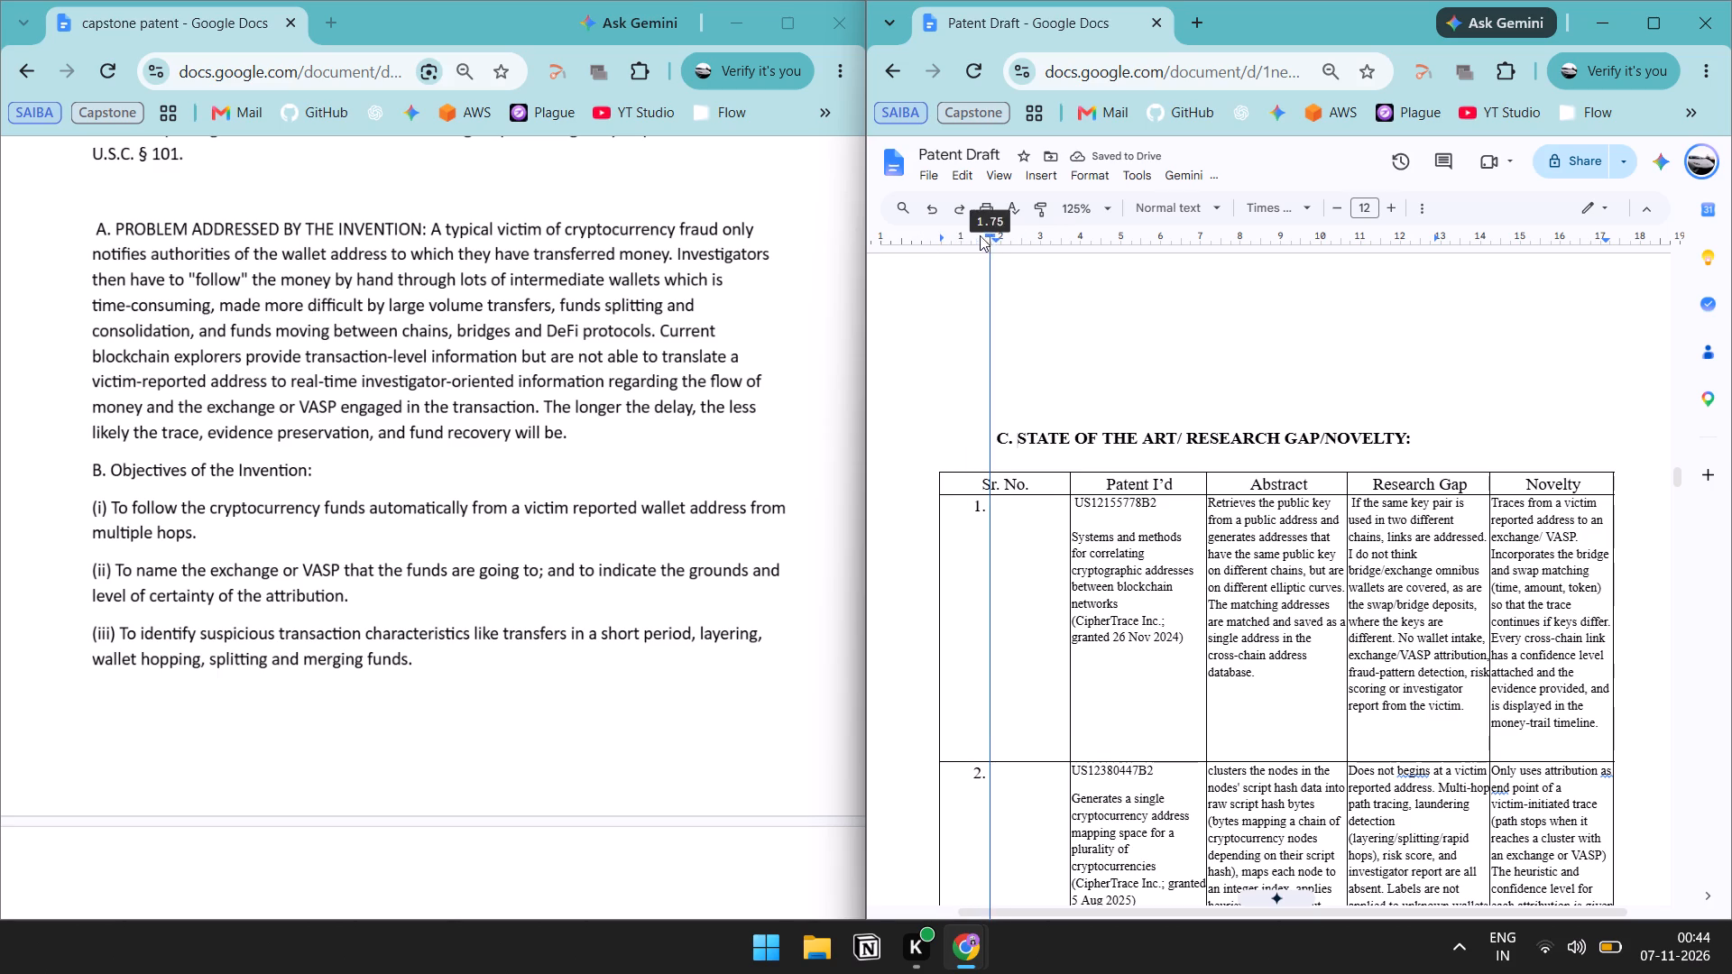
drag(980, 235, 941, 235)
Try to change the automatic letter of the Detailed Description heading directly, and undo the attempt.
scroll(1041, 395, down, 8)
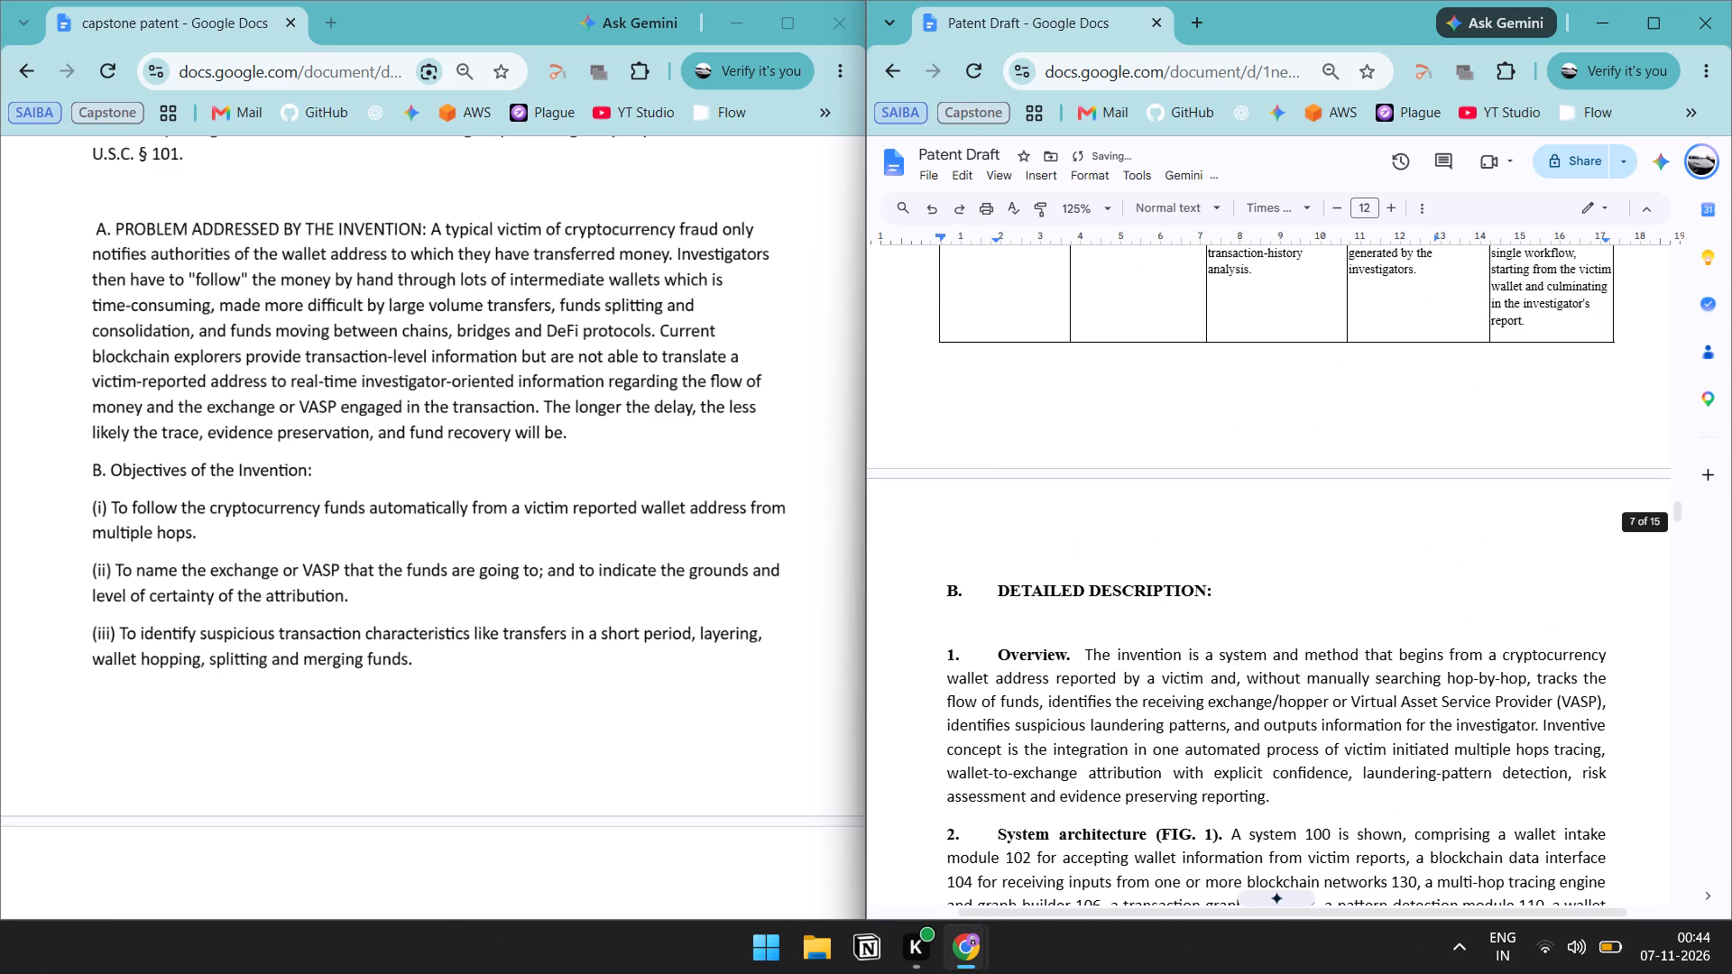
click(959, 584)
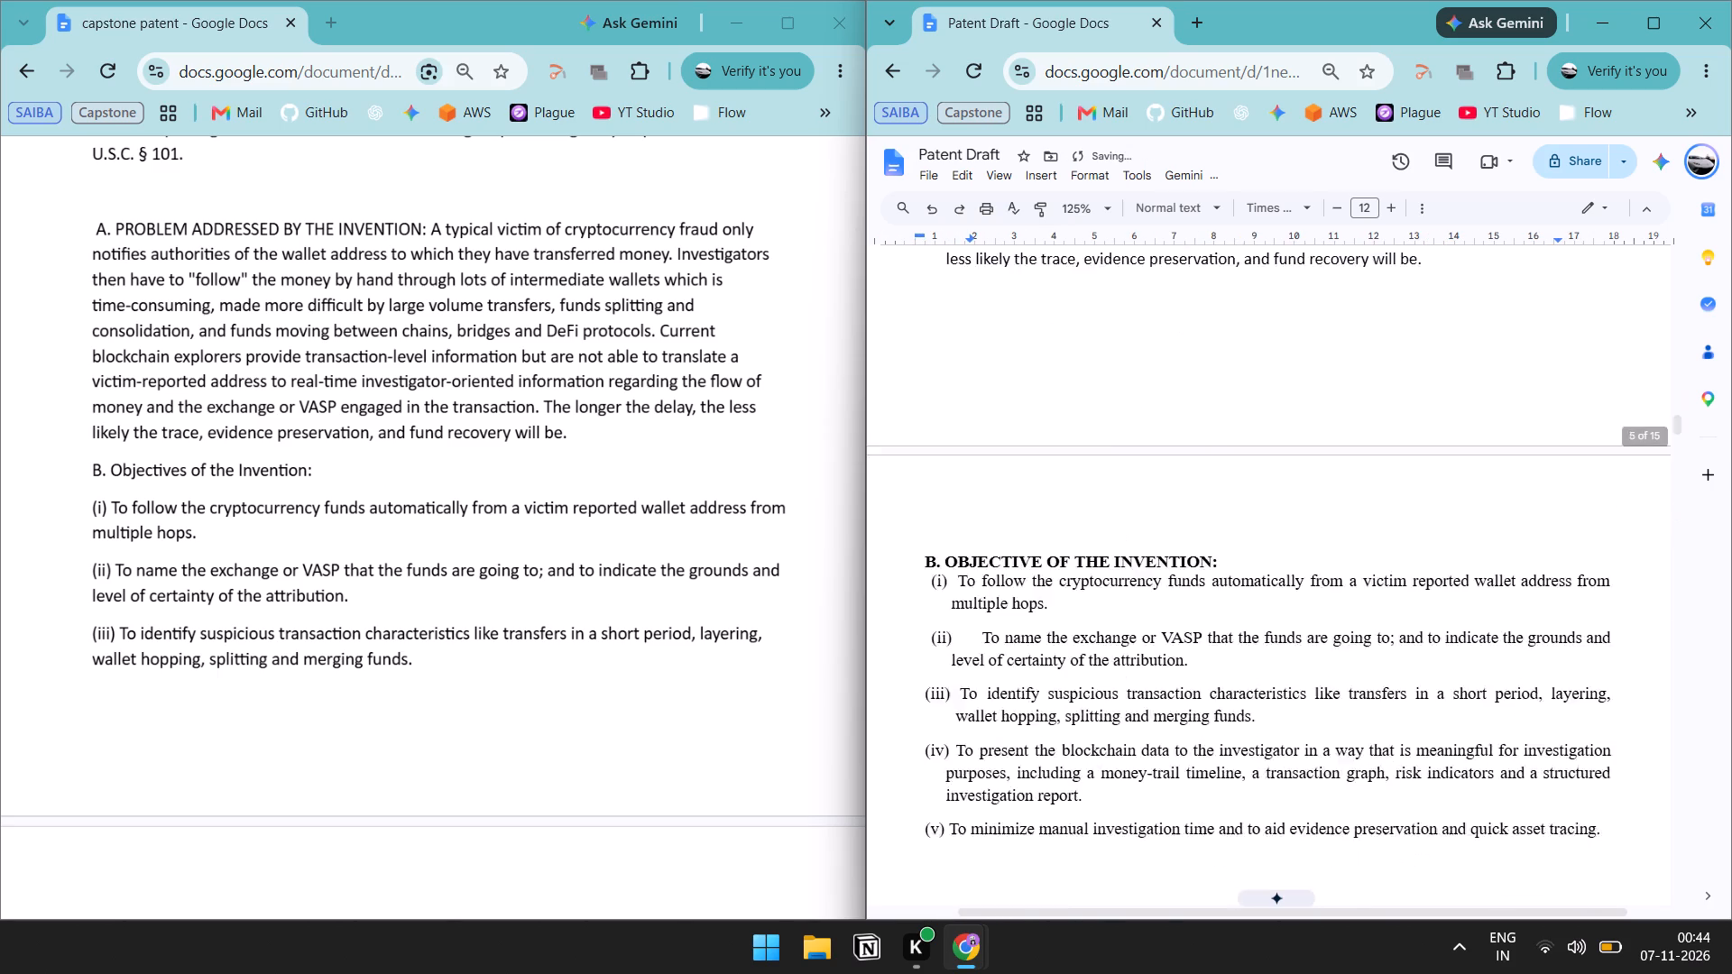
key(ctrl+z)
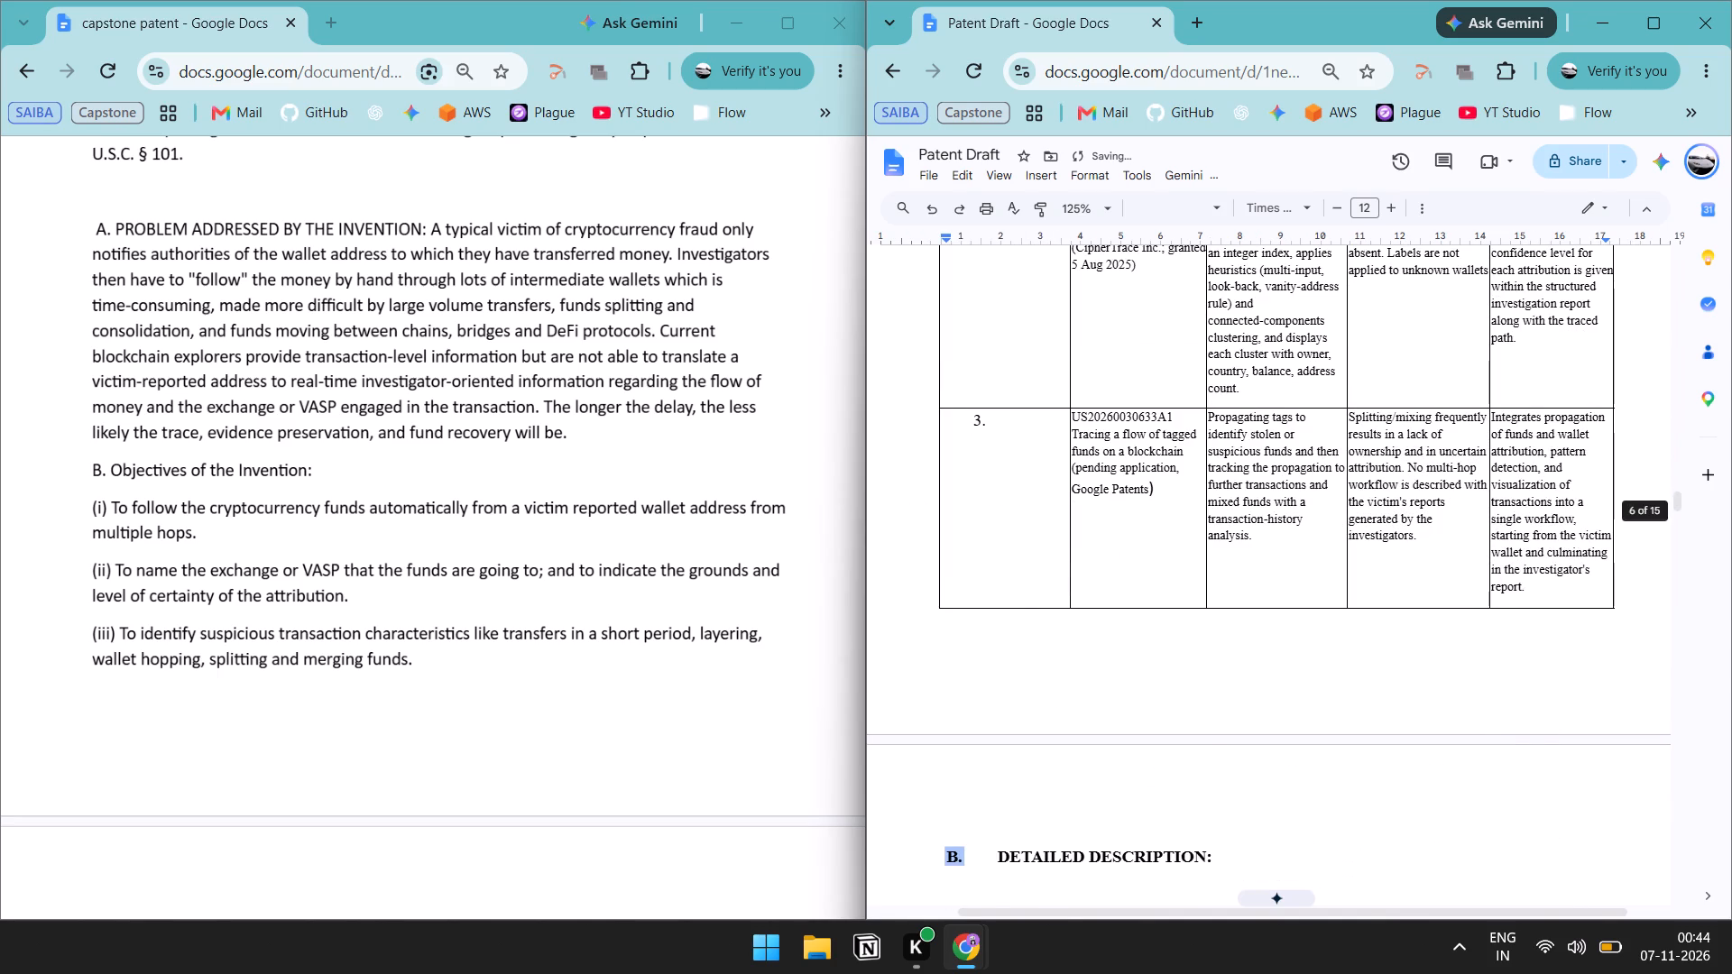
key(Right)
Add an extra space between "C." and the State of the Art heading text.
scroll(987, 540, down, 5)
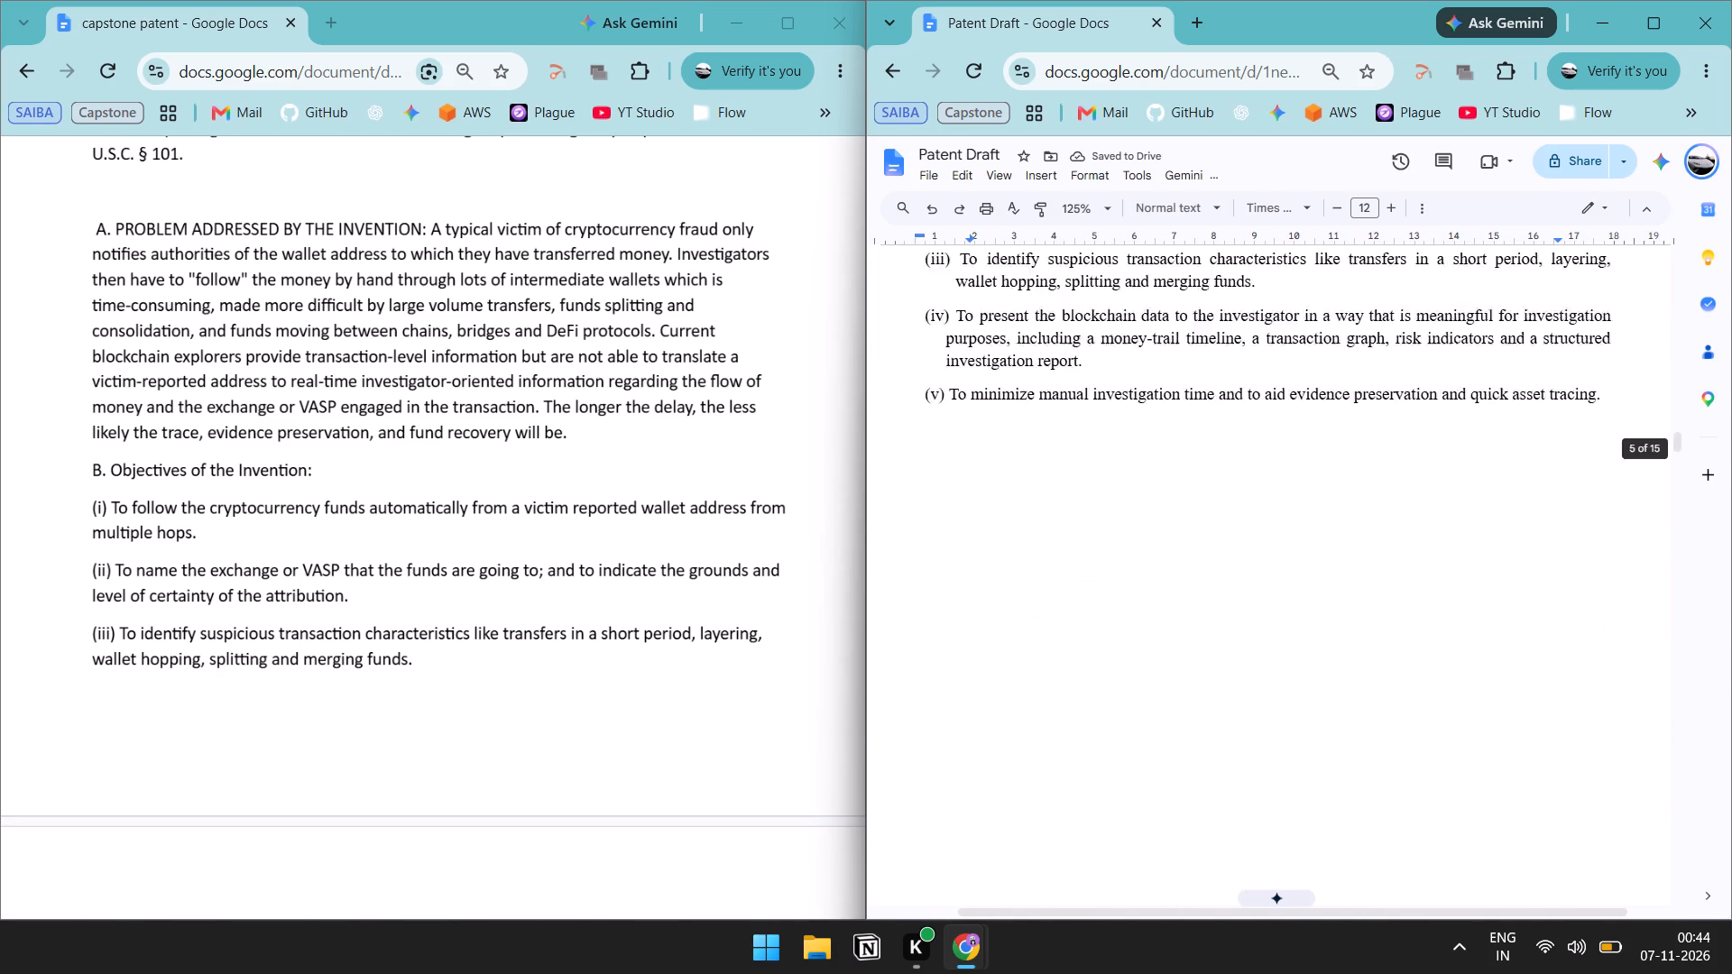
scroll(987, 540, down, 8)
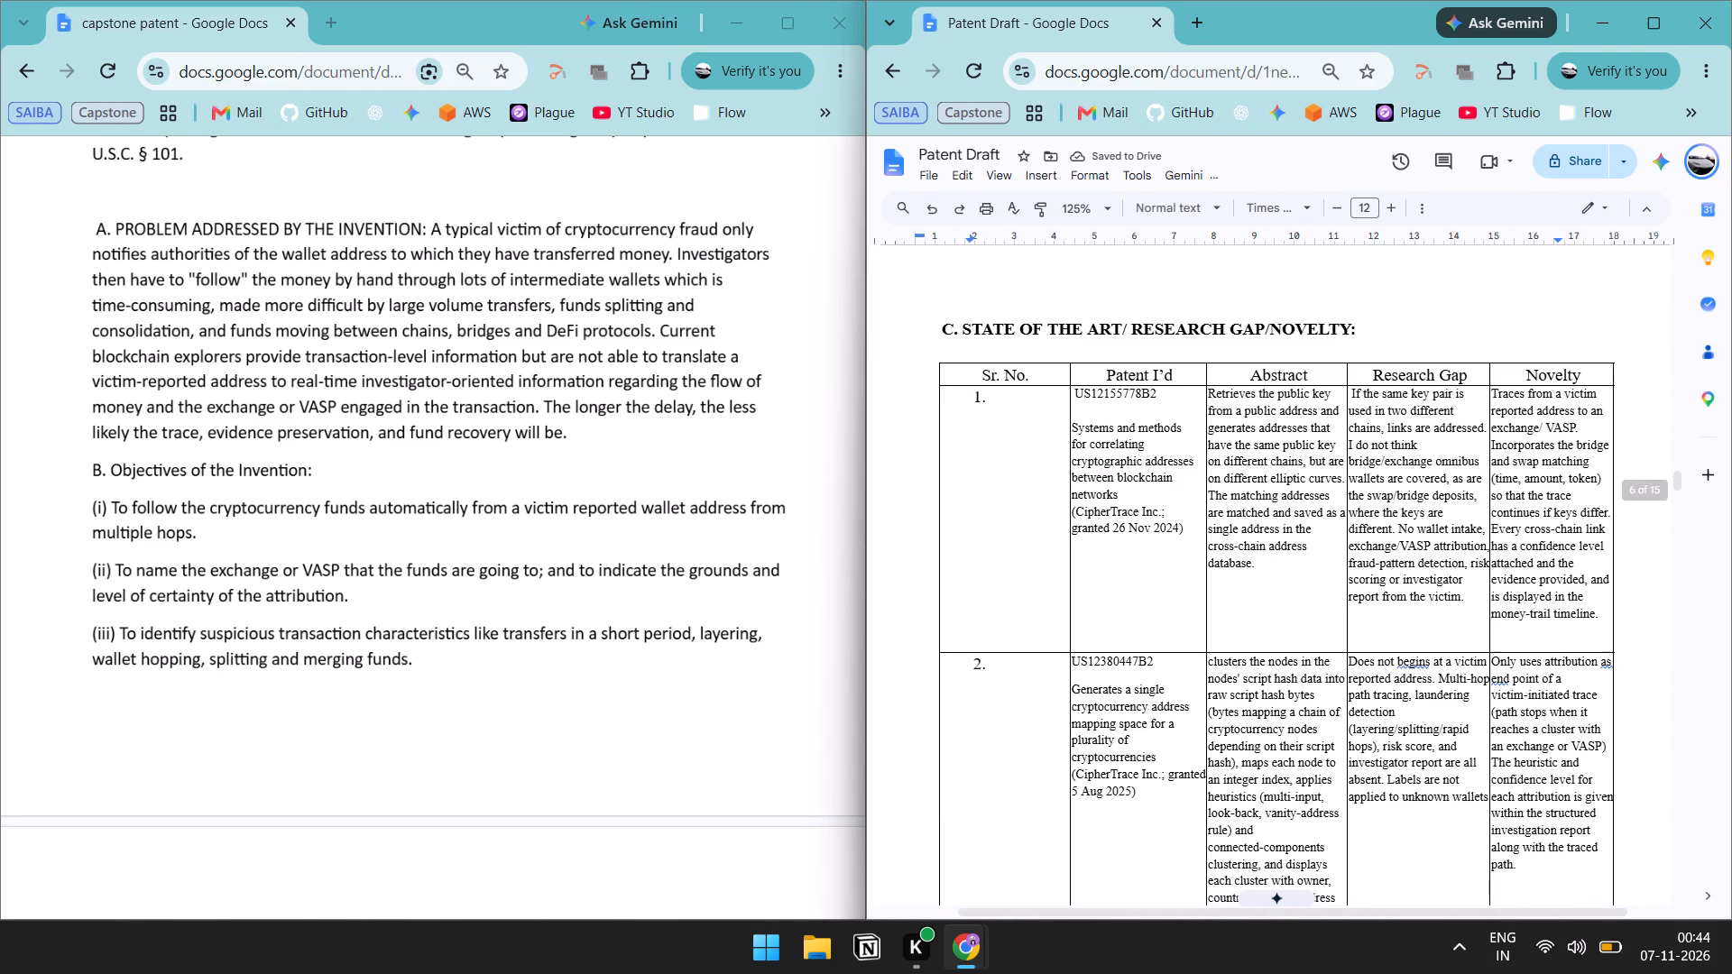
click(963, 326)
key(Left)
key(Right)
key(space)
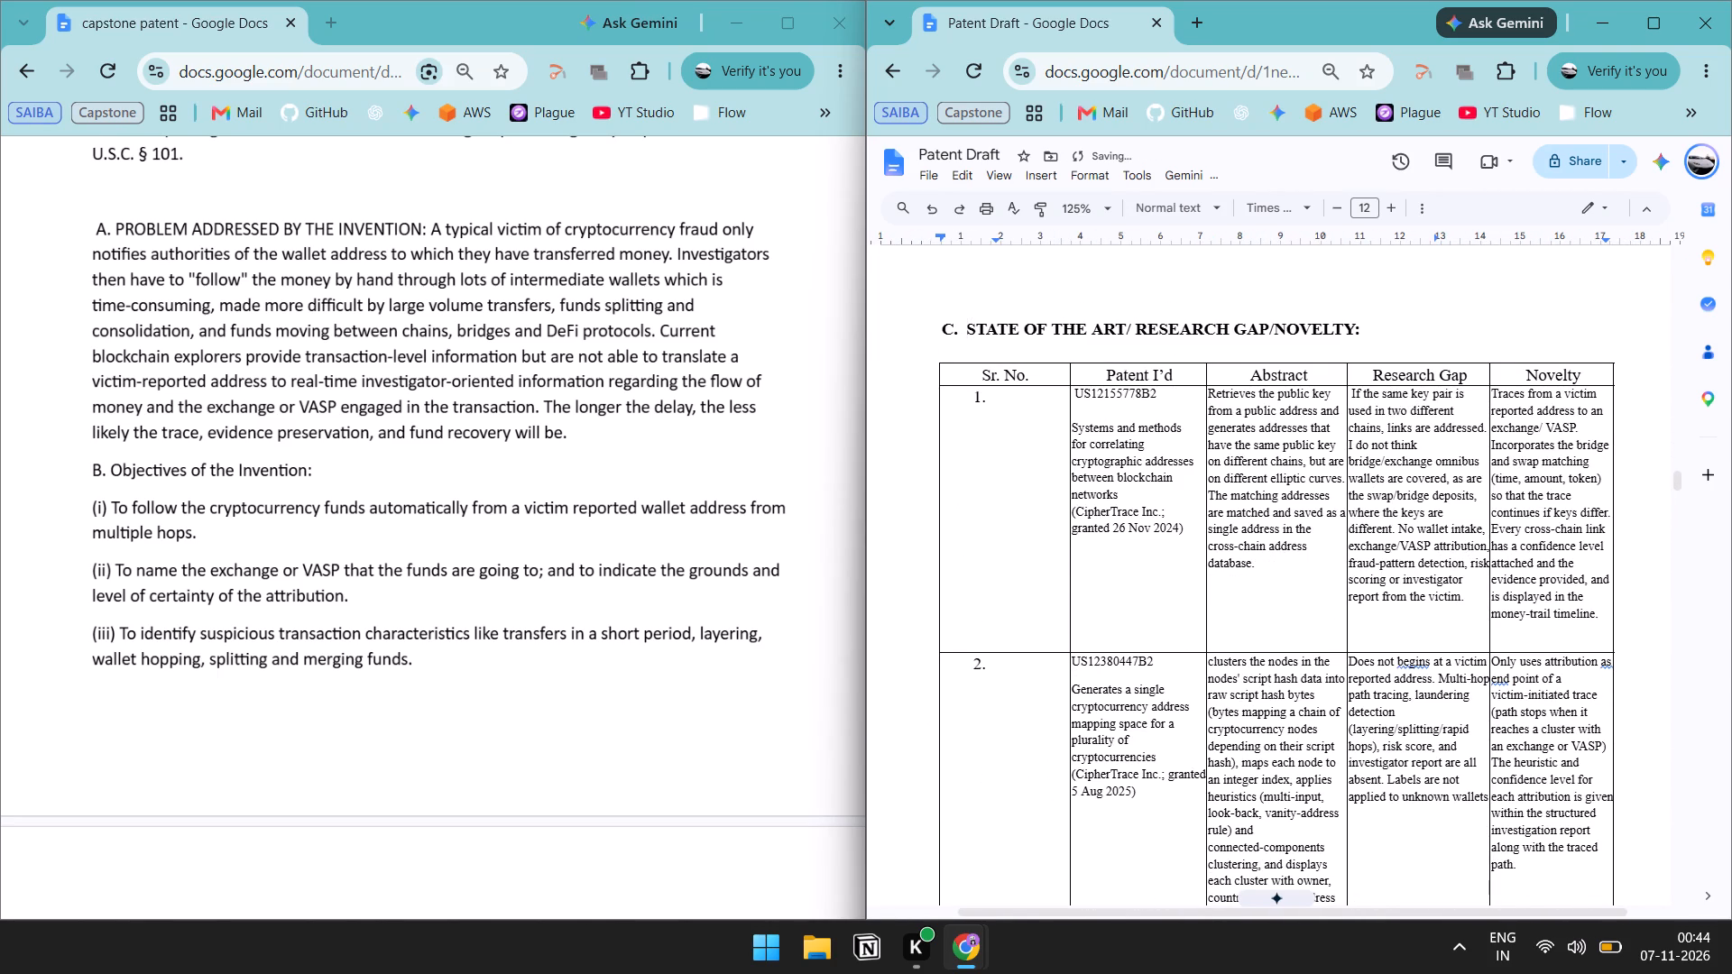
Re-letter the Detailed Description heading as a plain "D." with an extra space, and align its indent with the State of the Art heading.
scroll(976, 562, down, 4)
click(999, 712)
key(BackSpace)
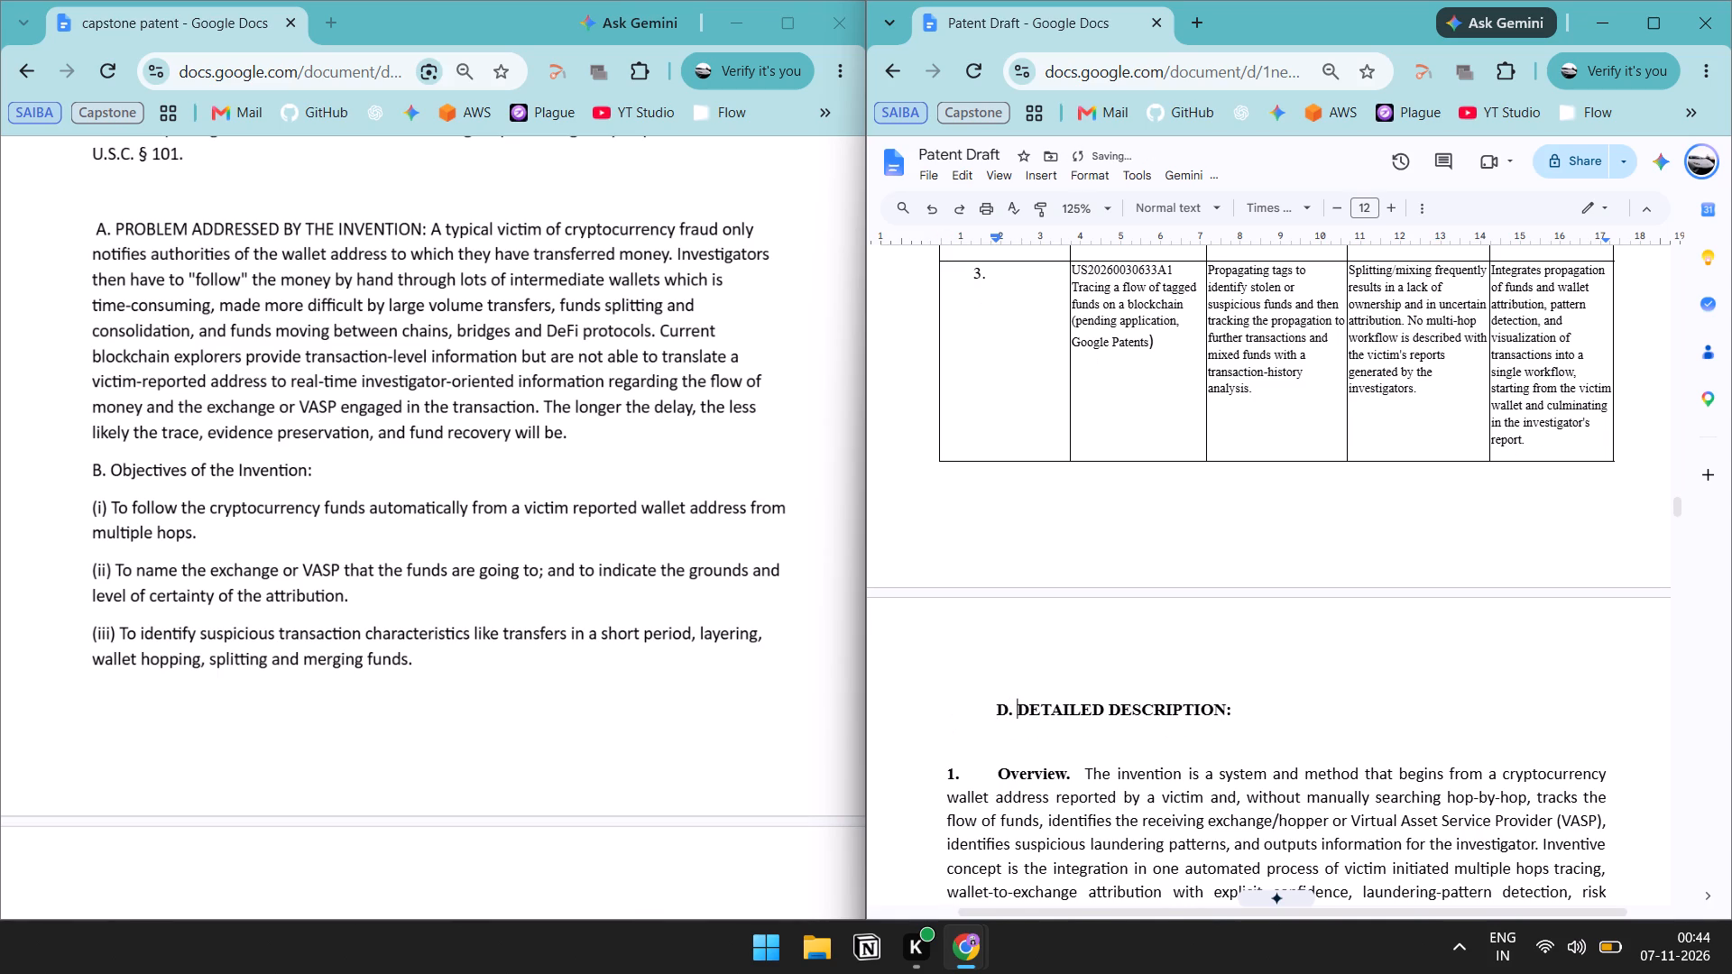
drag(995, 233, 965, 235)
click(993, 235)
drag(993, 235, 980, 235)
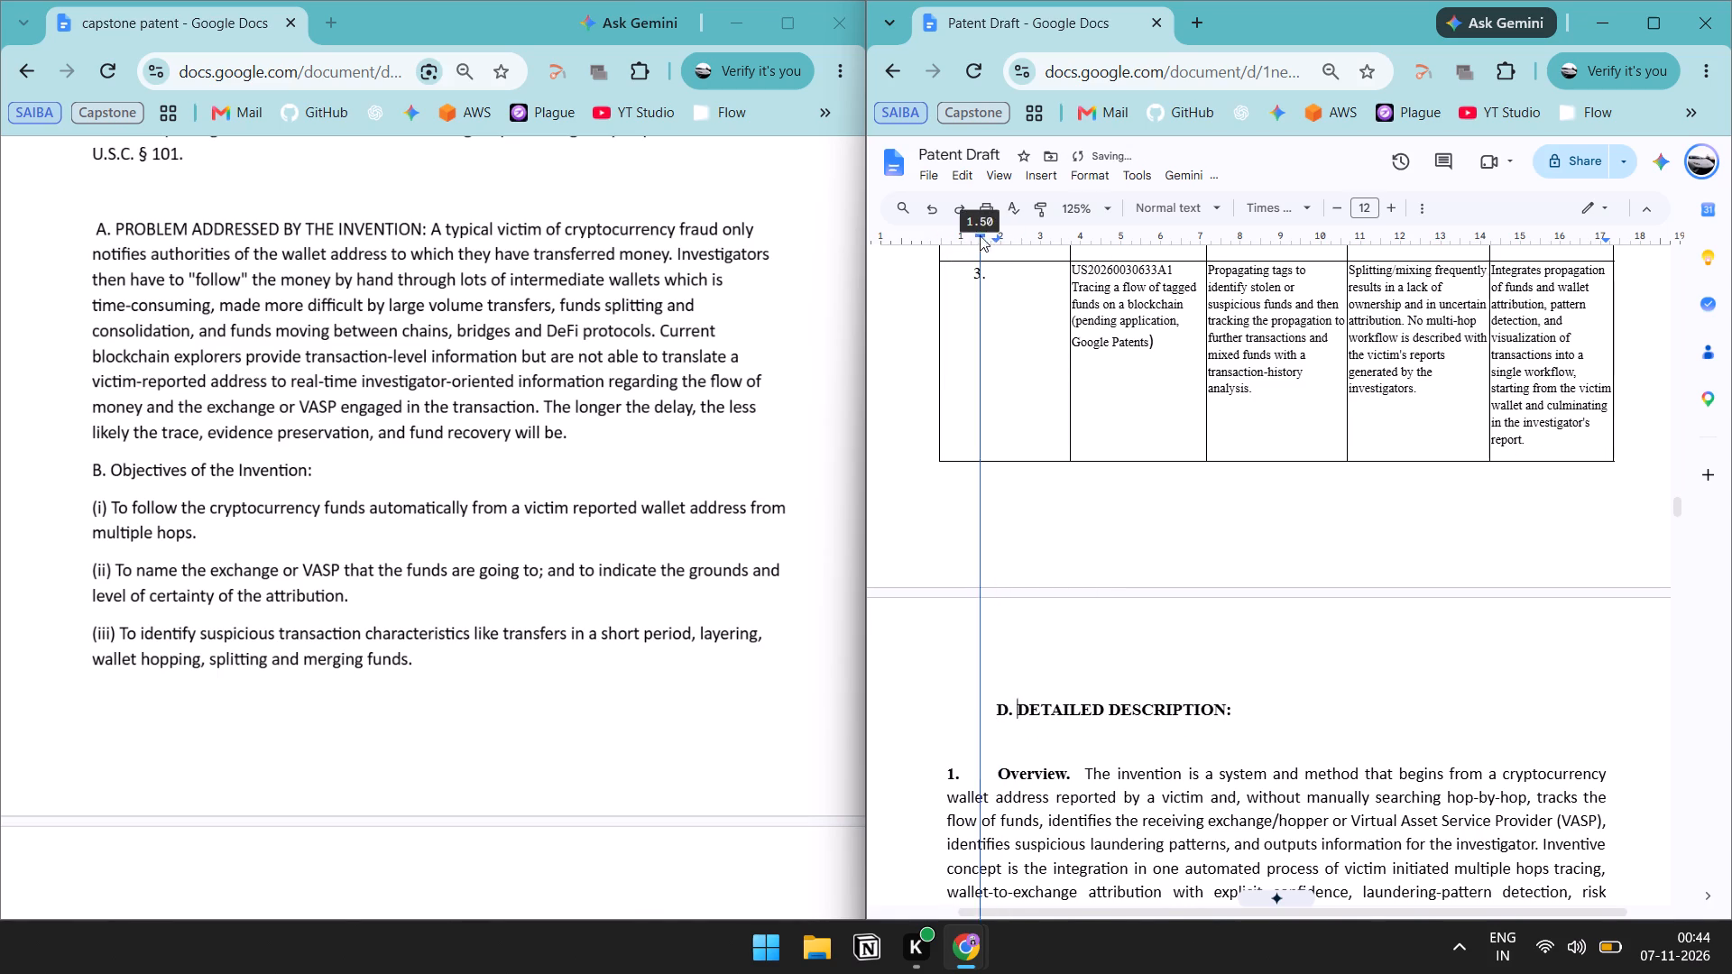
drag(980, 235, 938, 239)
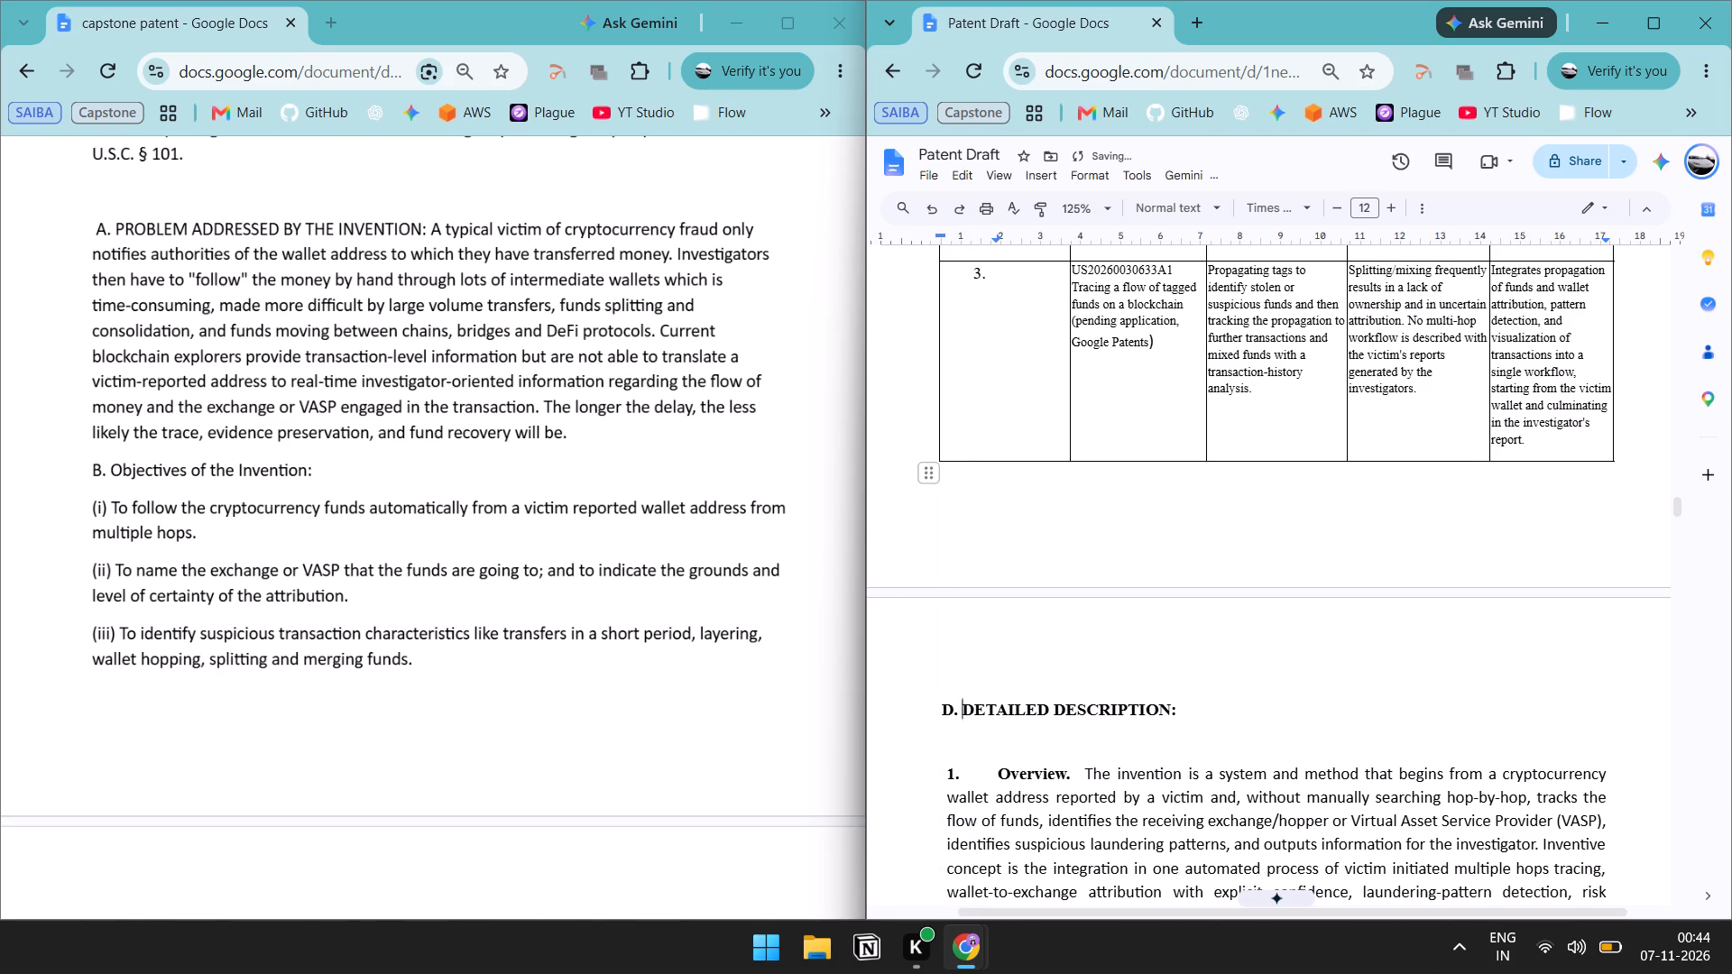
key(space)
Review the Detailed Description in the Patent Draft, from the Overview to Risk assessment, alongside the State of the Art section of the capstone notes.
scroll(1024, 562, down, 4)
scroll(1019, 390, down, 2)
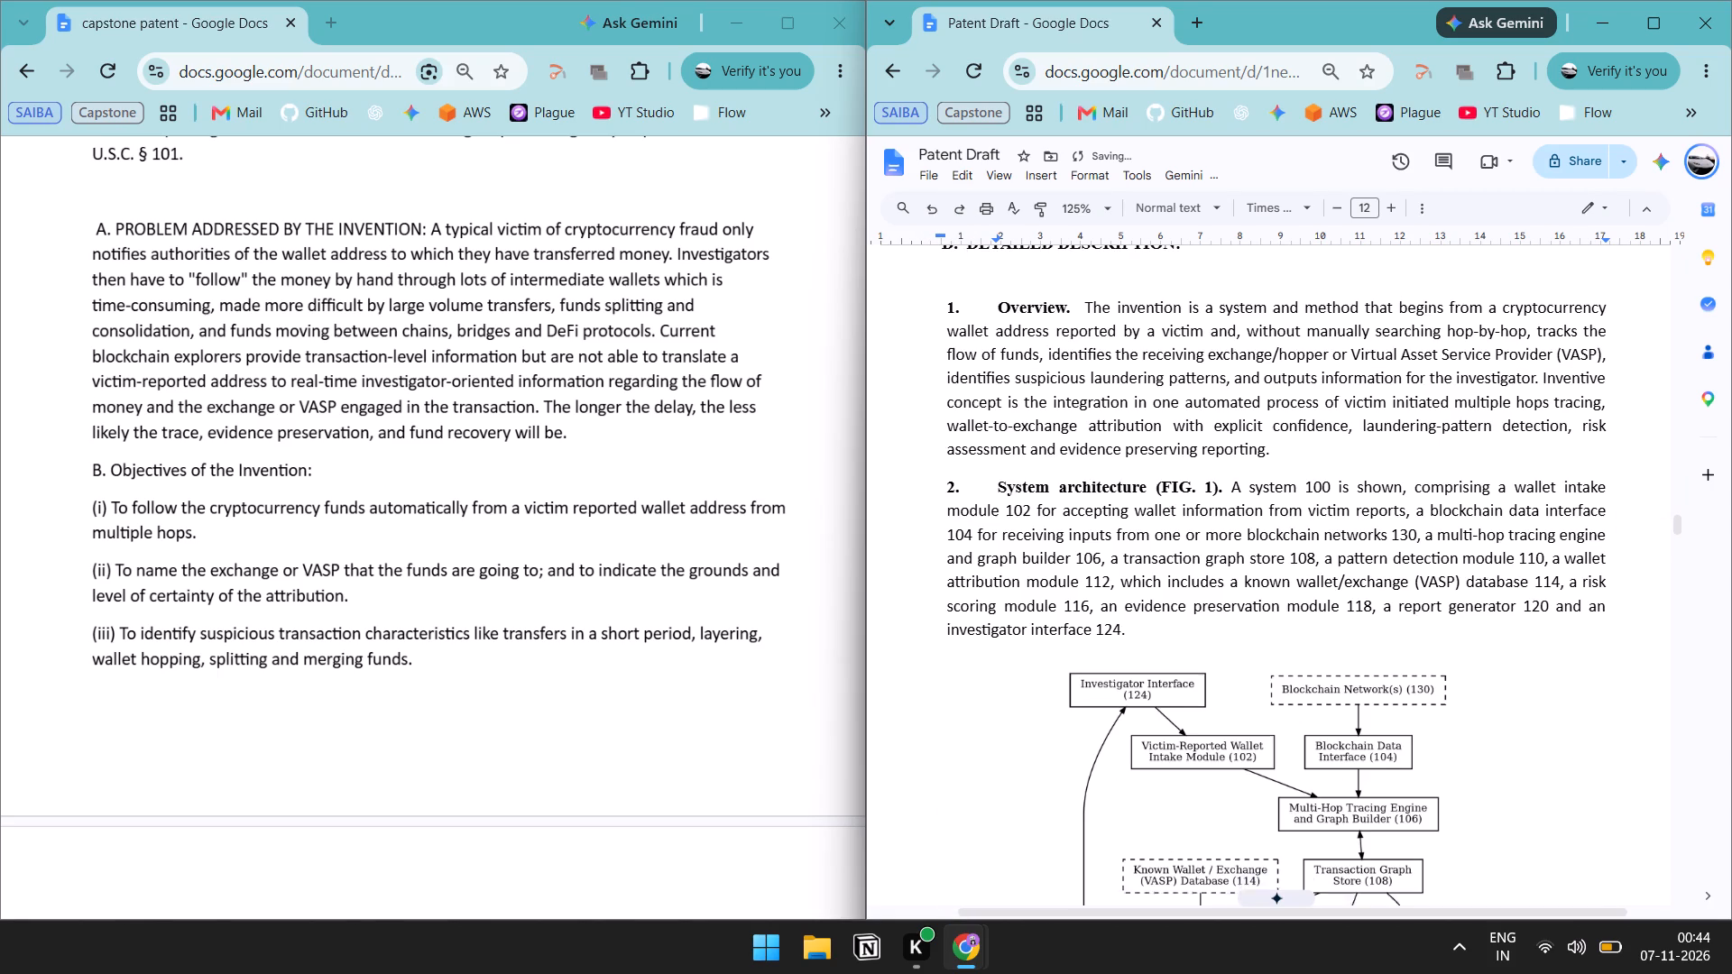
scroll(1019, 400, down, 7)
scroll(378, 473, down, 6)
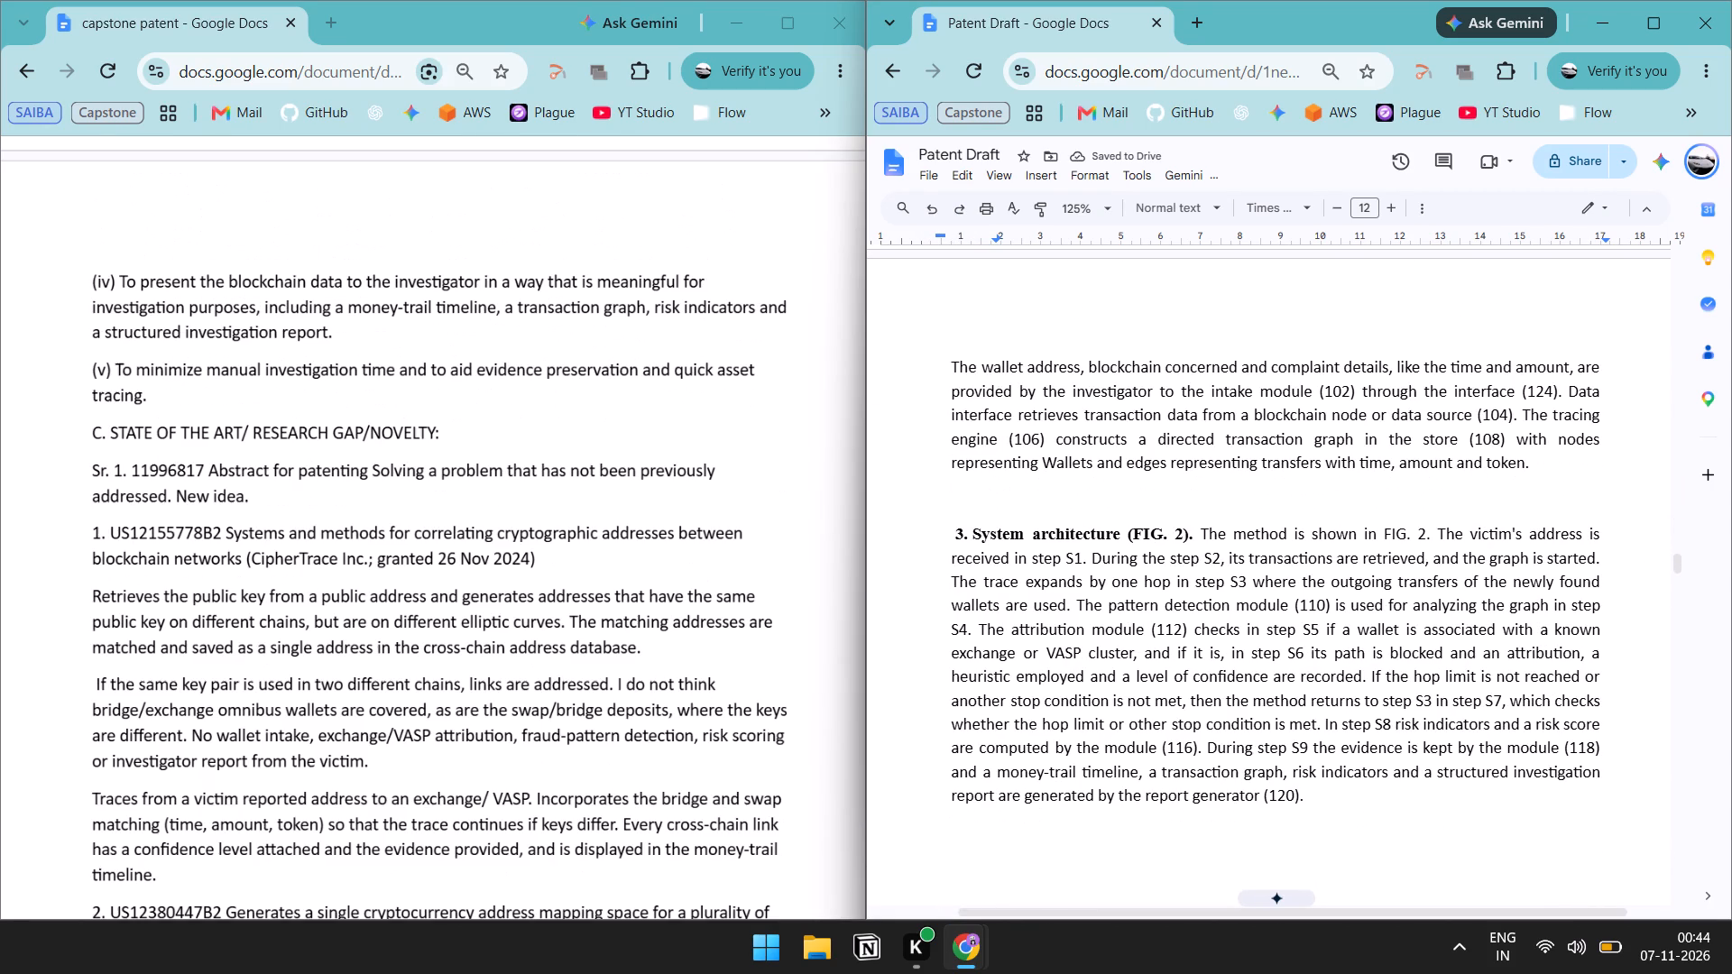
scroll(1092, 485, up, 14)
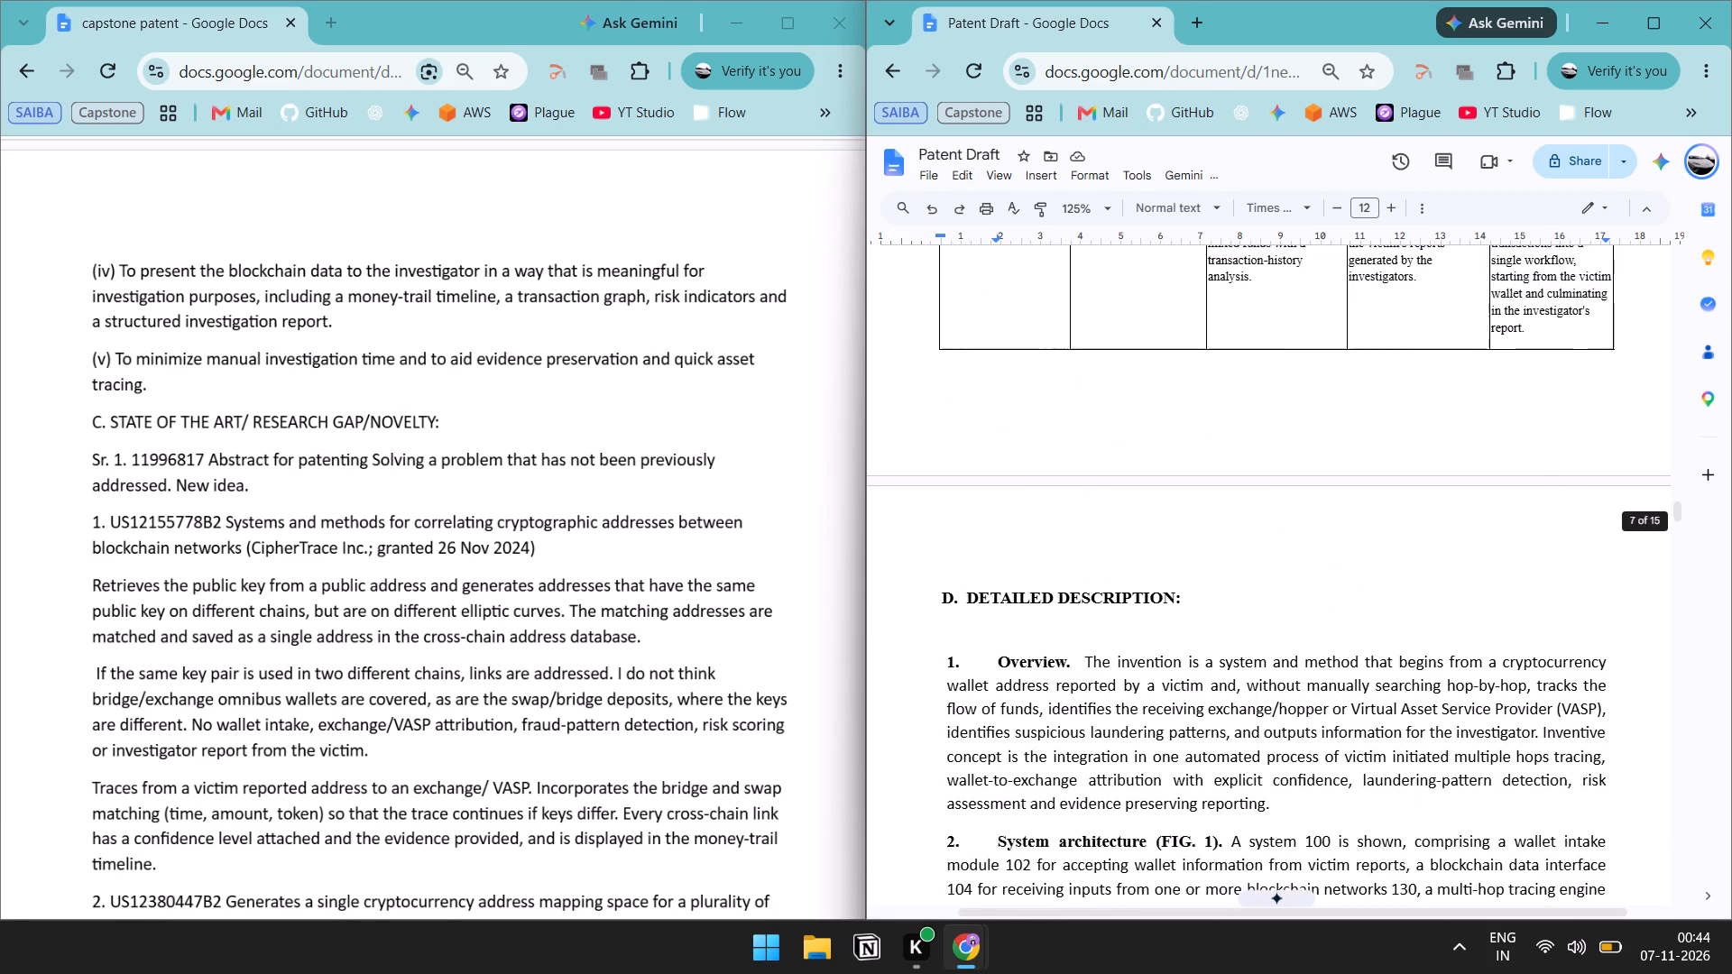
scroll(1094, 474, up, 4)
scroll(1094, 474, down, 14)
scroll(1102, 469, down, 14)
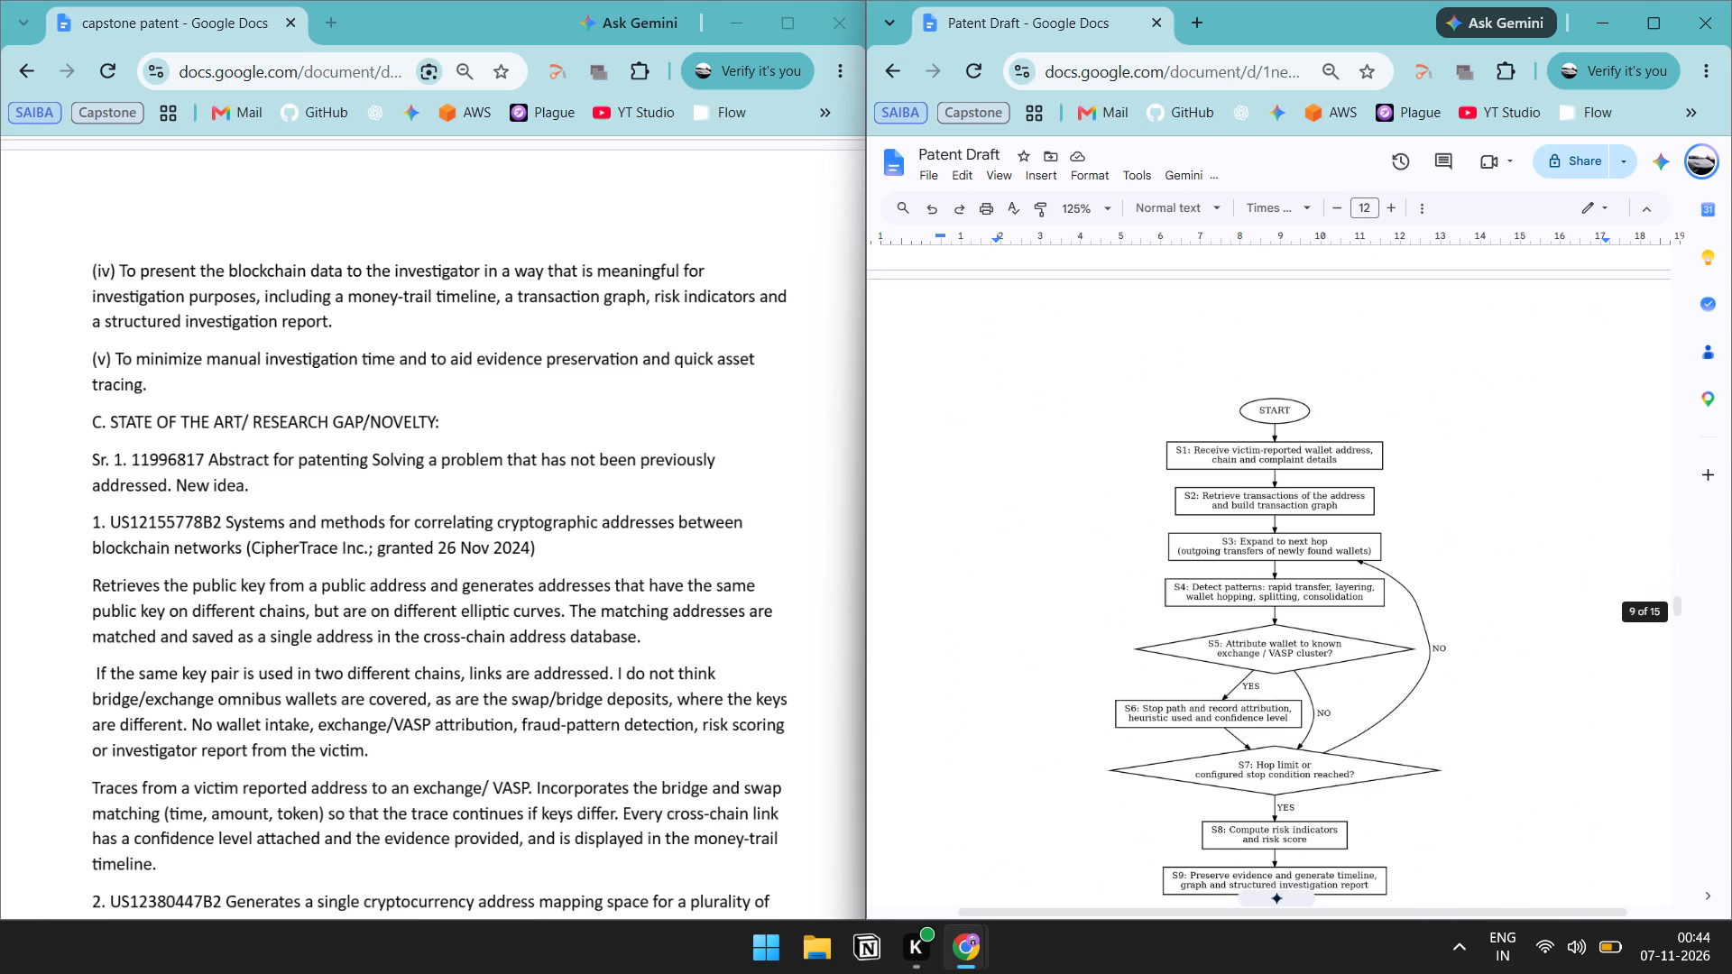
scroll(1102, 469, down, 7)
scroll(1105, 461, up, 1)
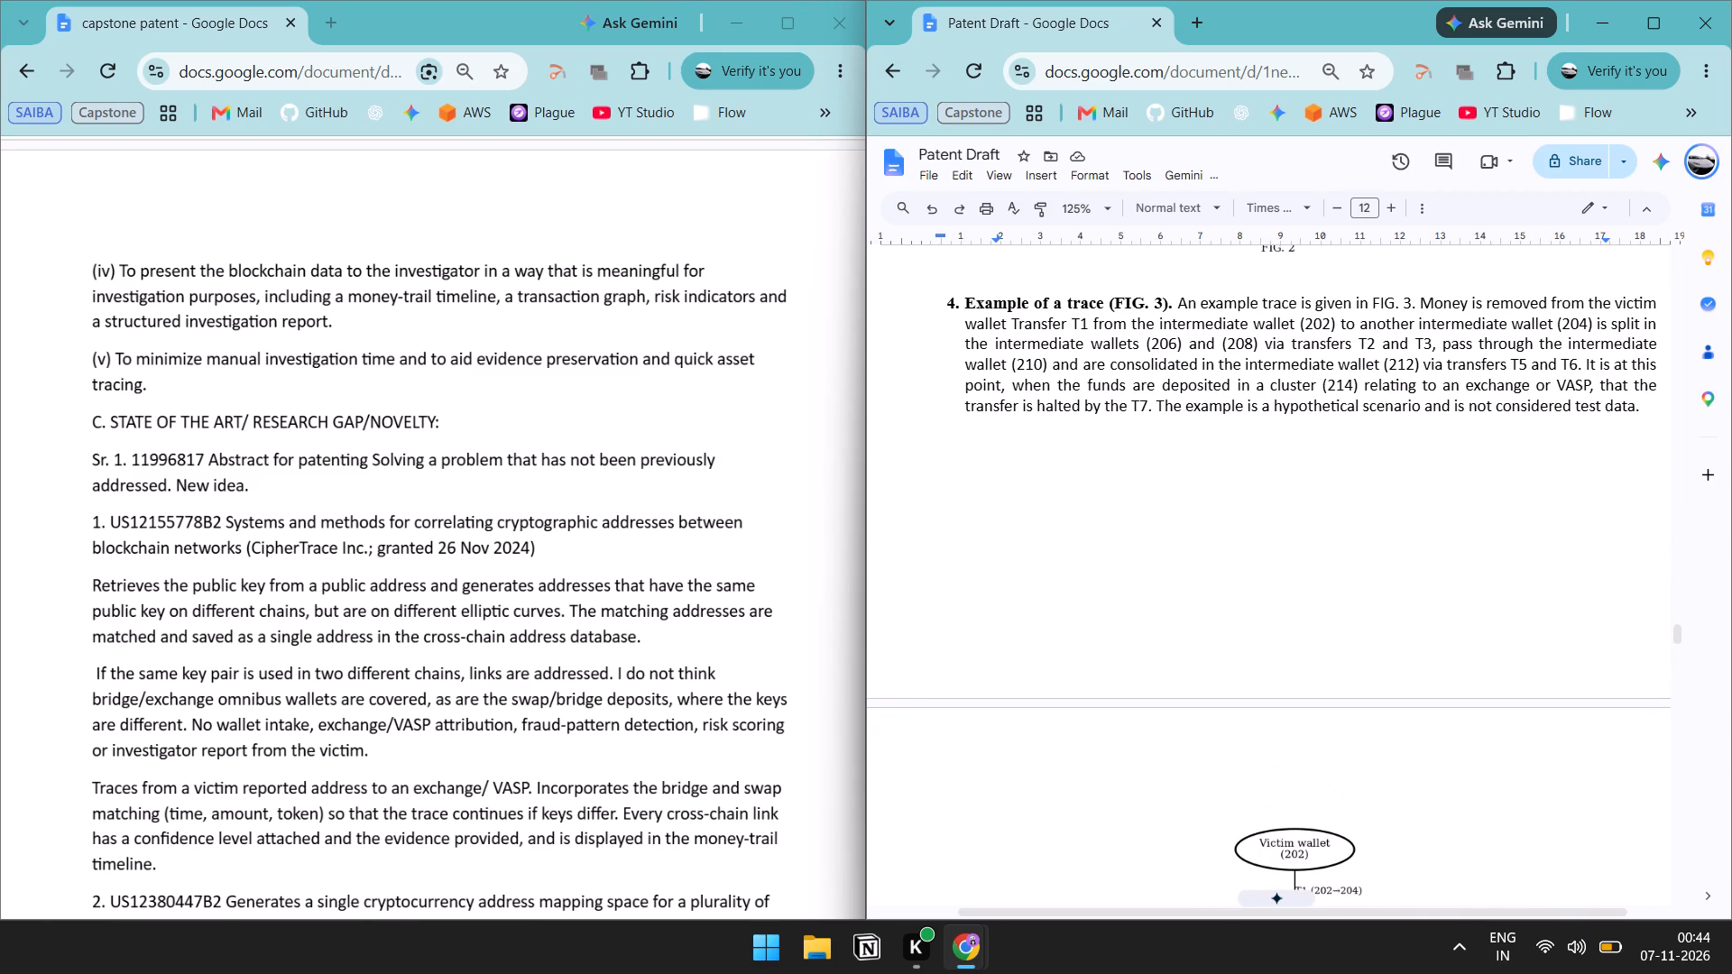
scroll(419, 408, down, 1)
click(409, 391)
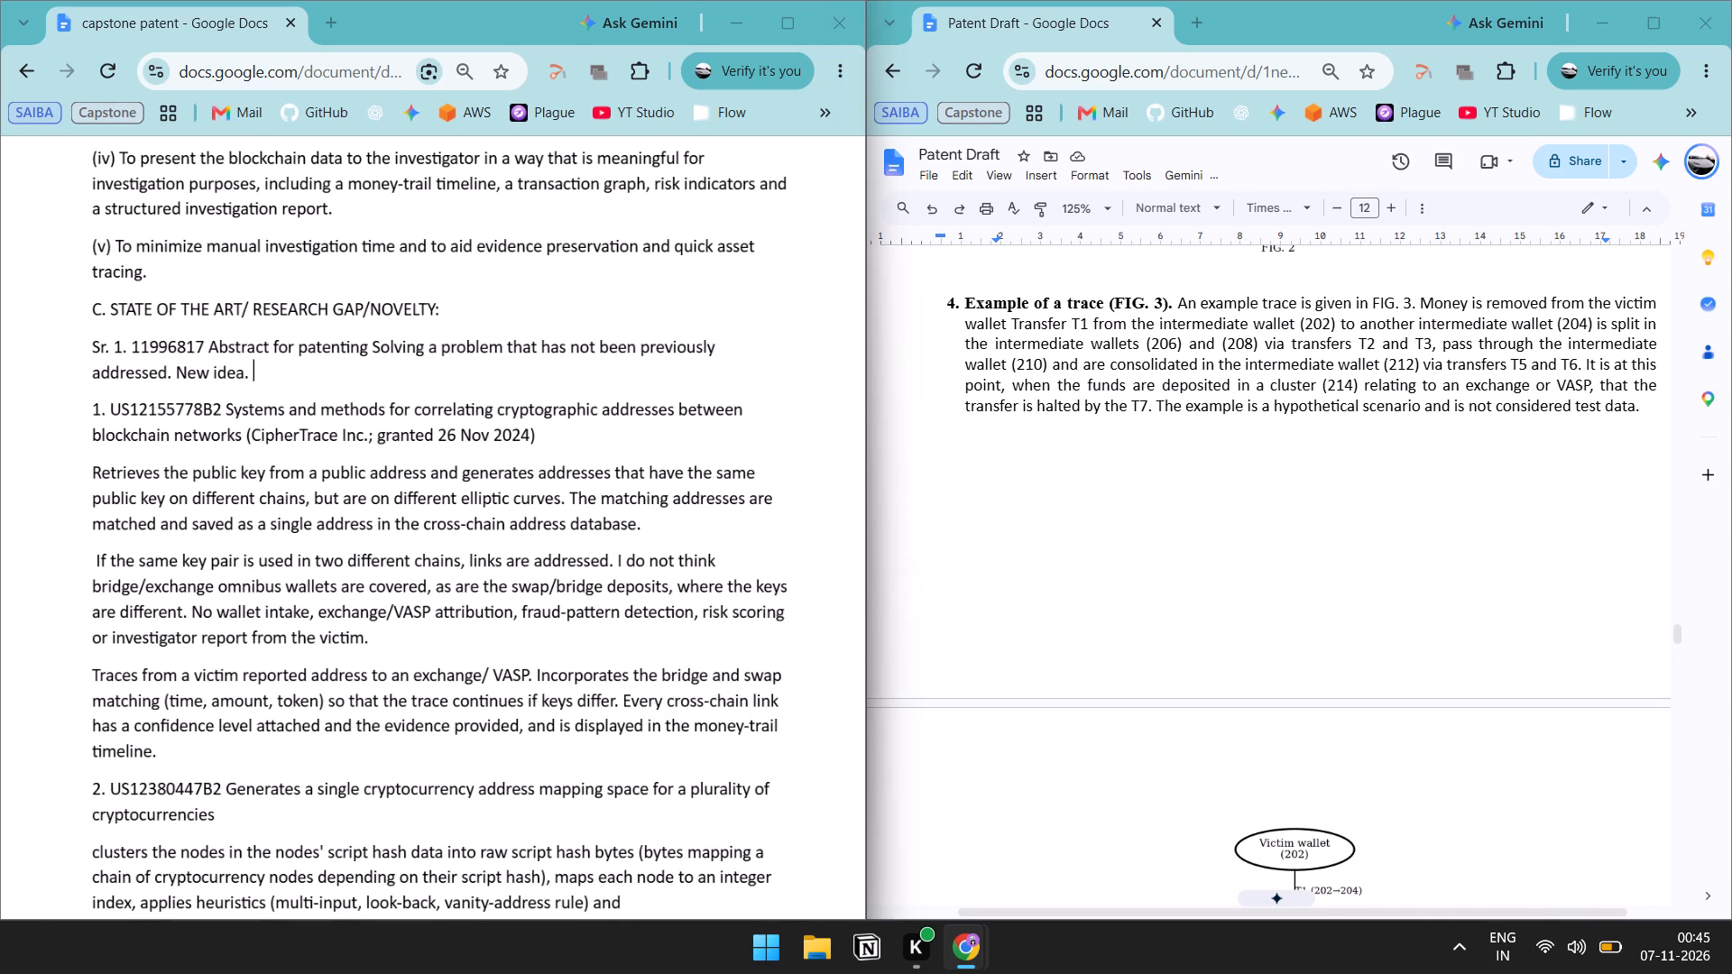
click(409, 391)
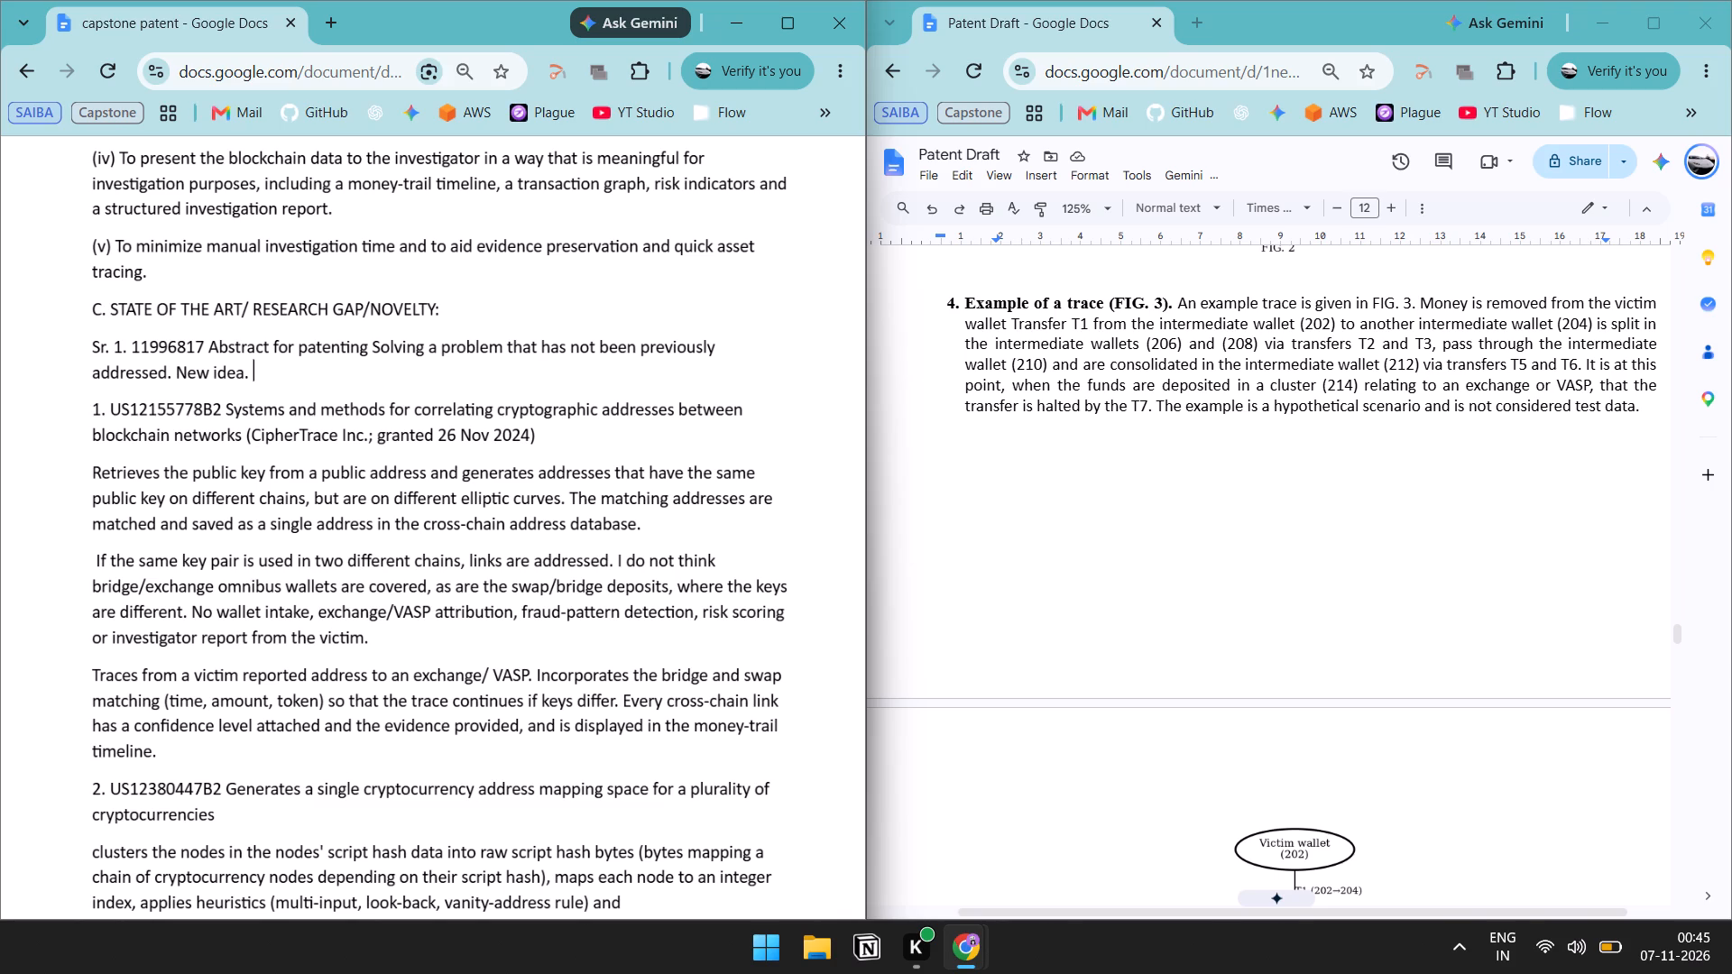
scroll(1288, 429, down, 2)
scroll(1285, 508, down, 2)
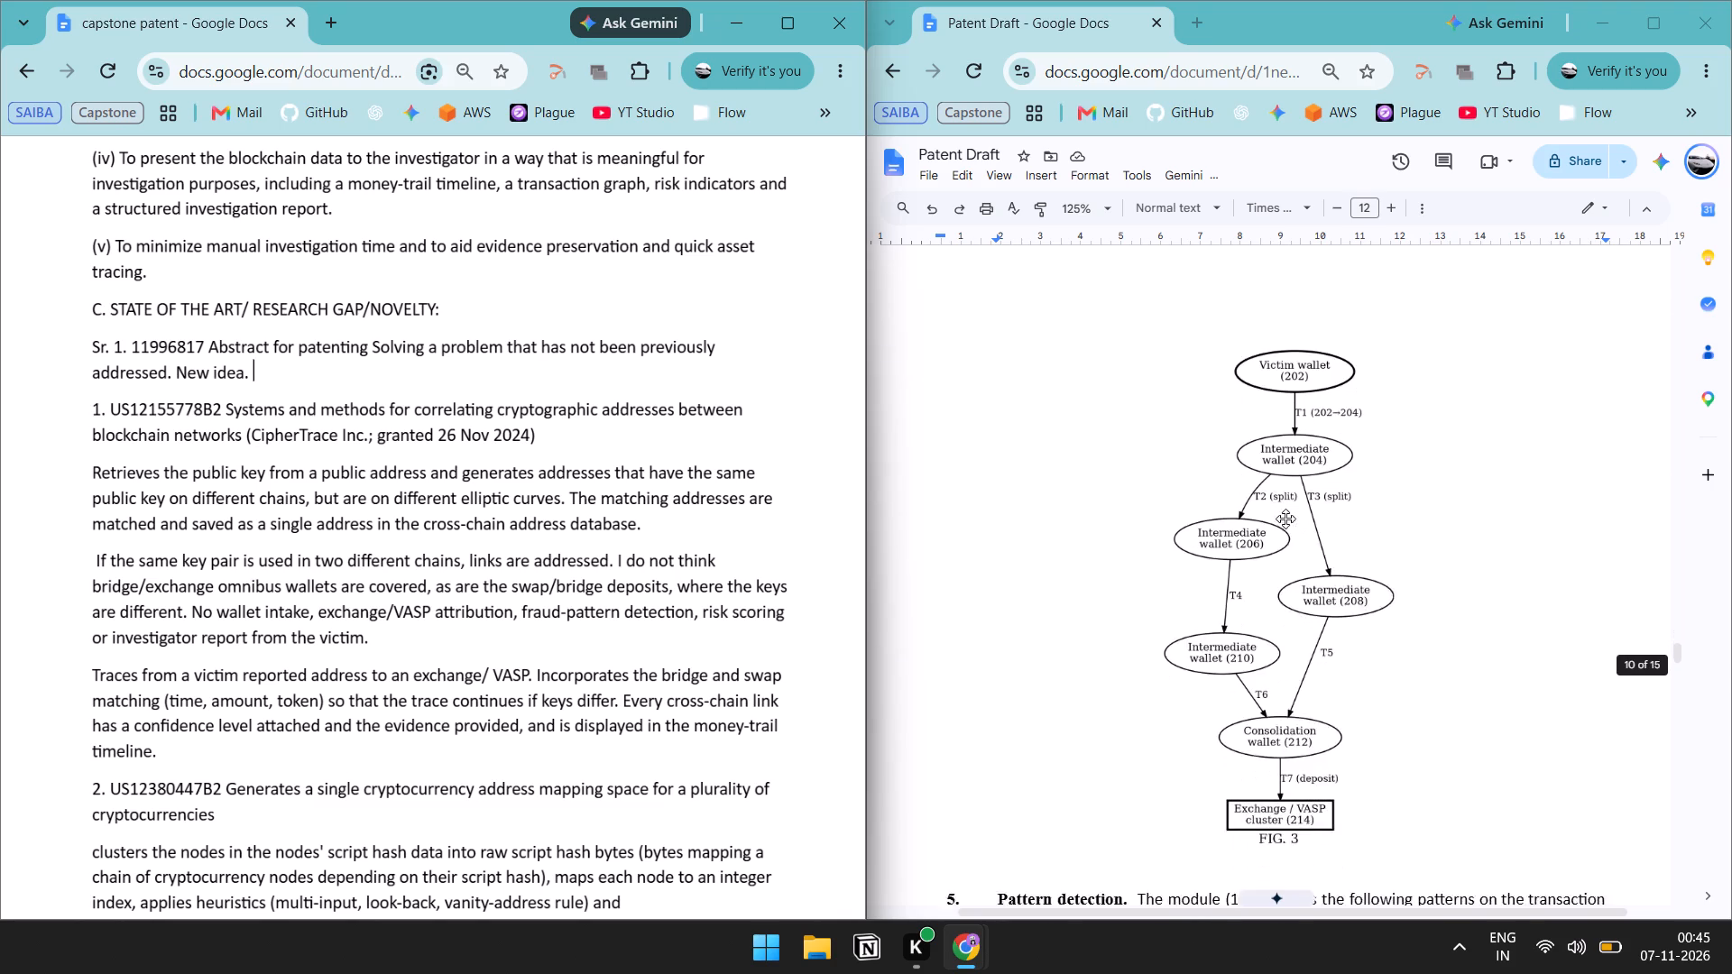
scroll(1285, 519, down, 4)
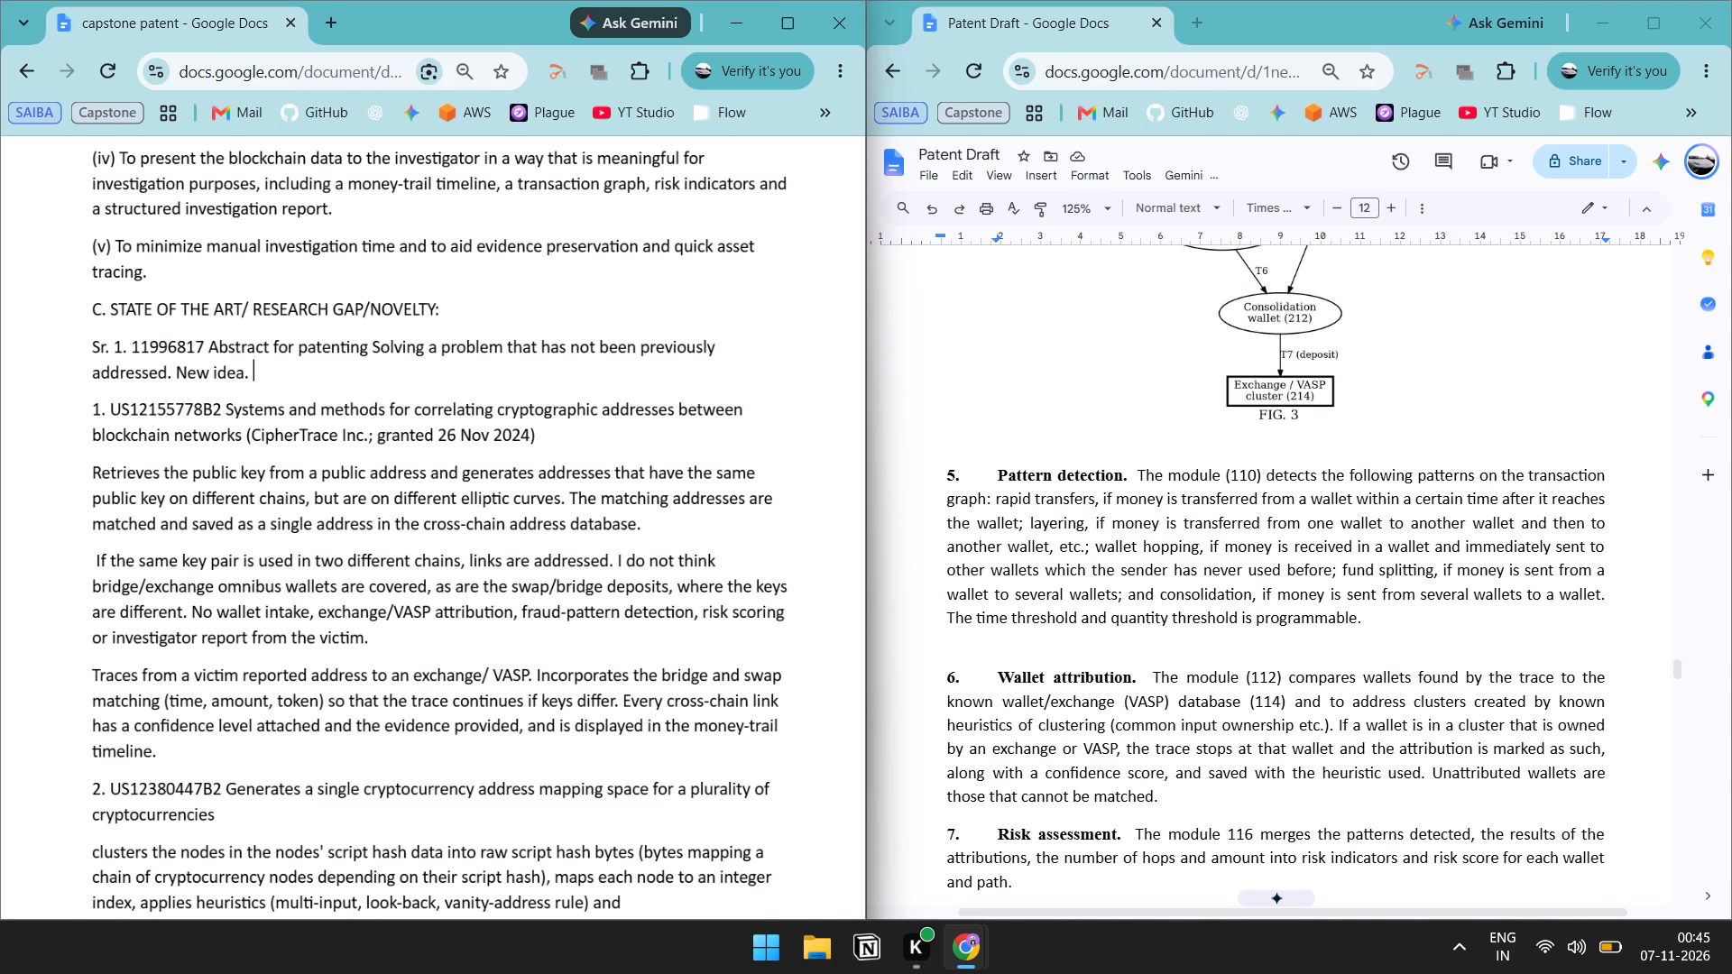
scroll(528, 183, down, 2)
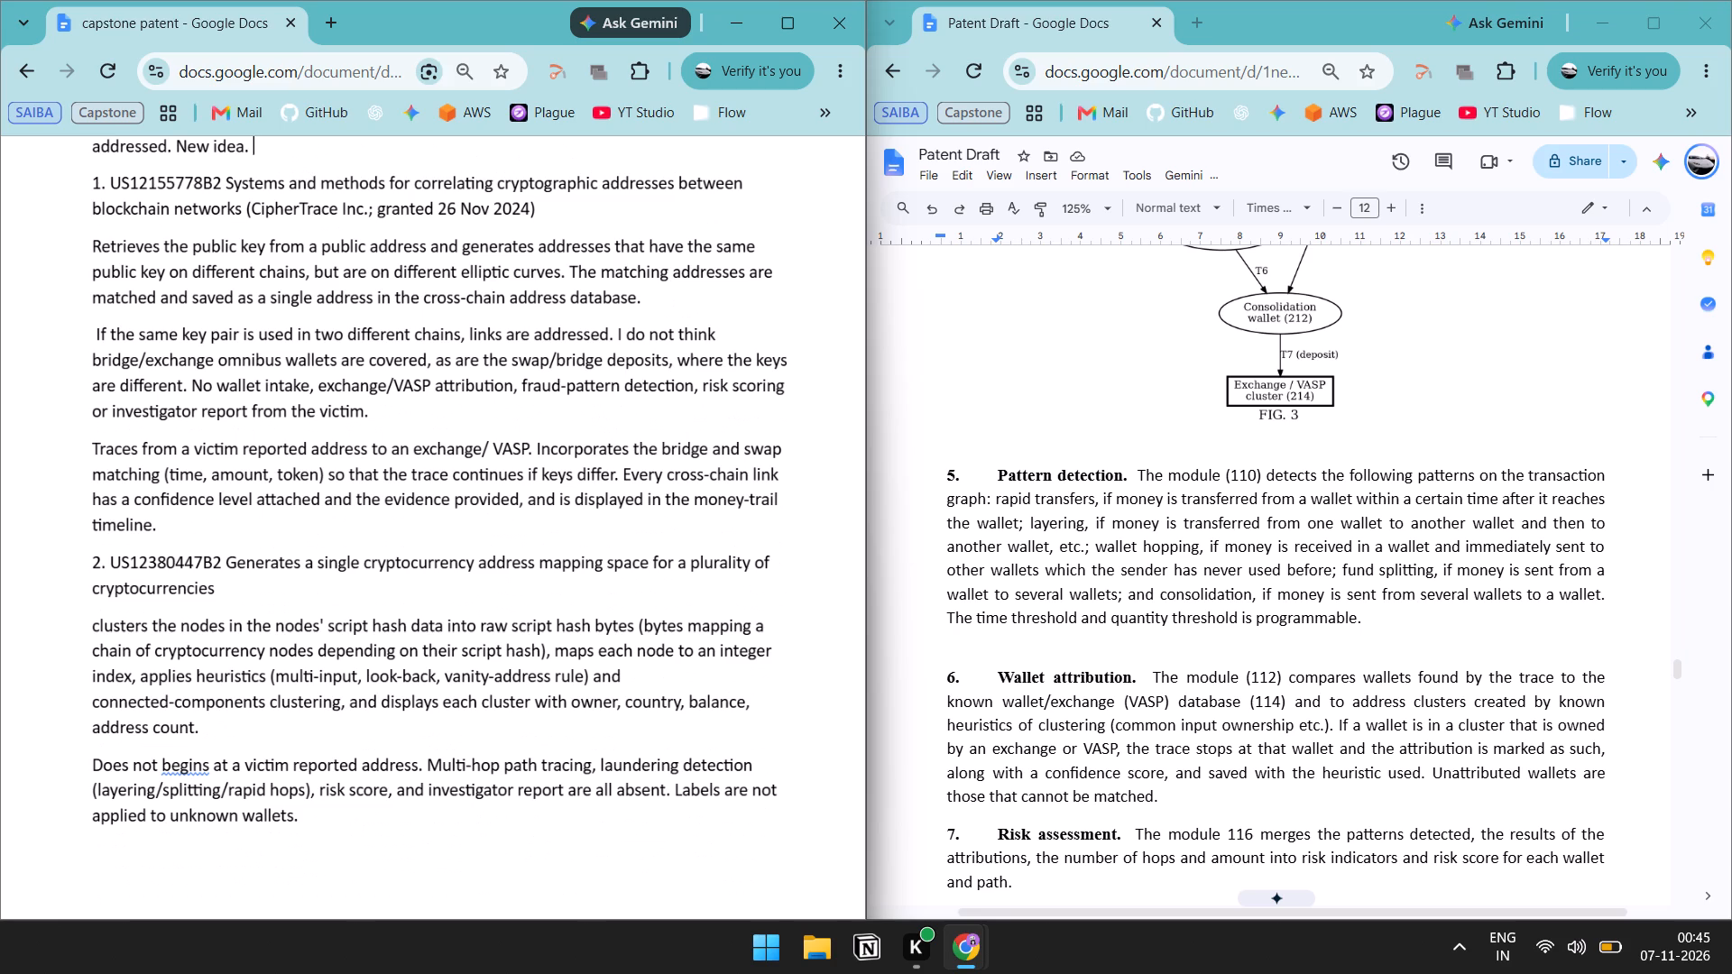
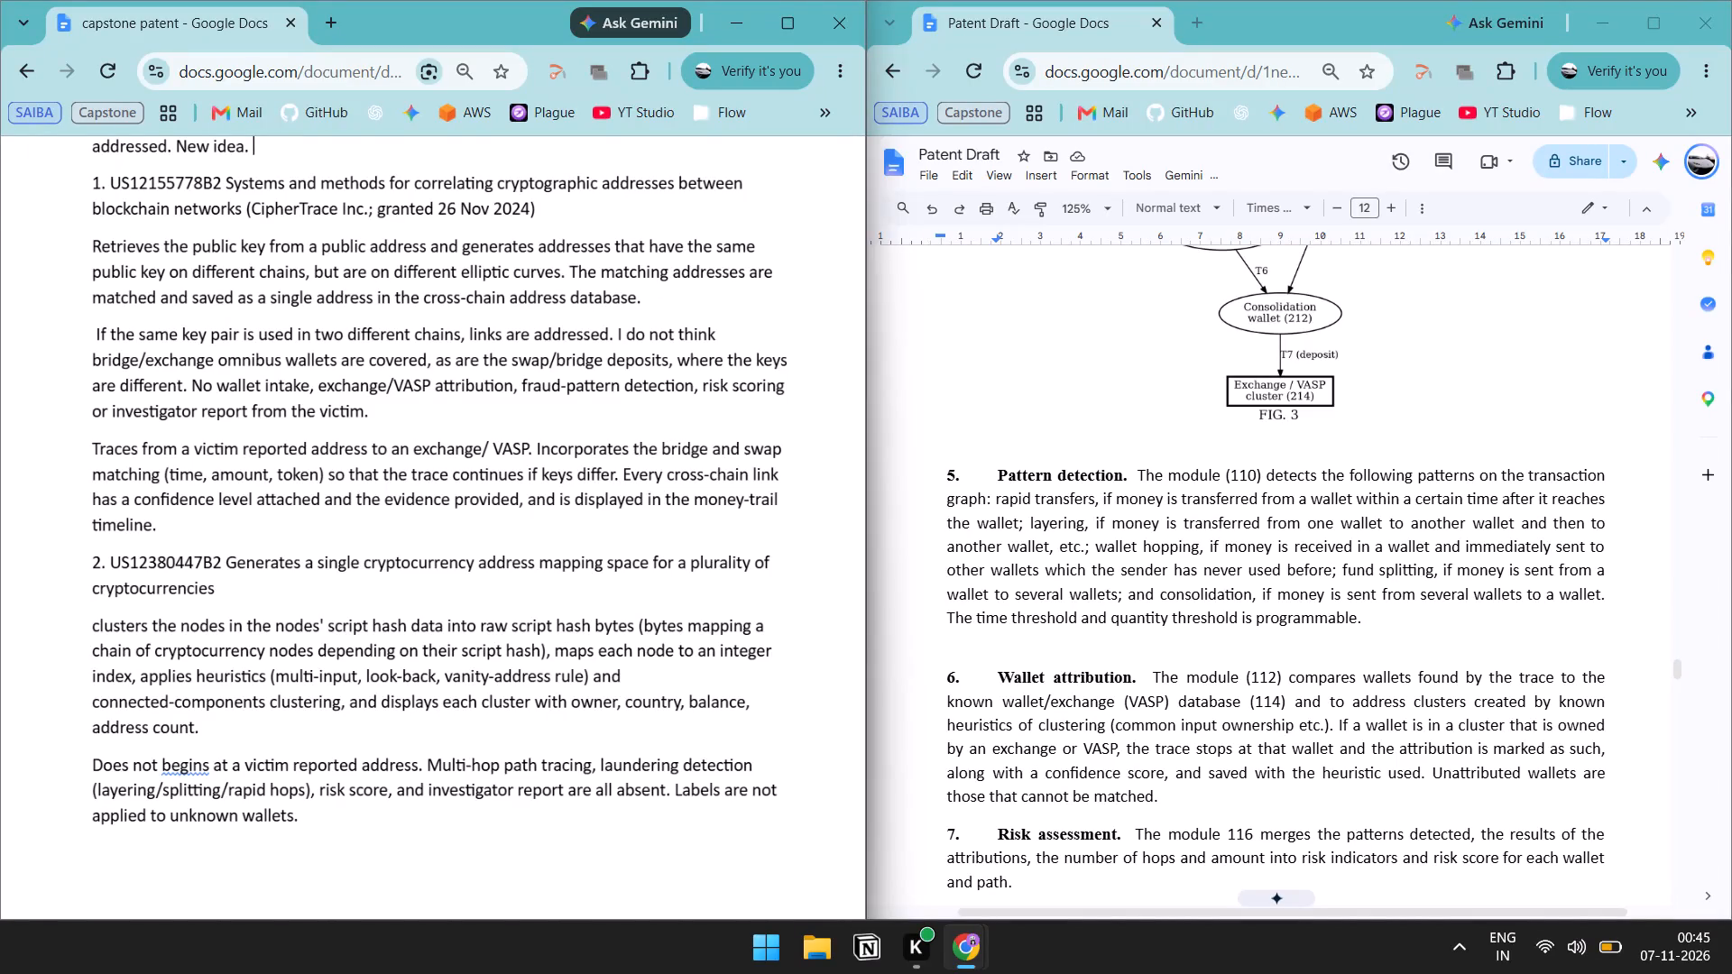
Replace the Evidence preservation and reporting body text in the Patent Draft with item 8's text from the capstone notes.
scroll(532, 381, up, 2)
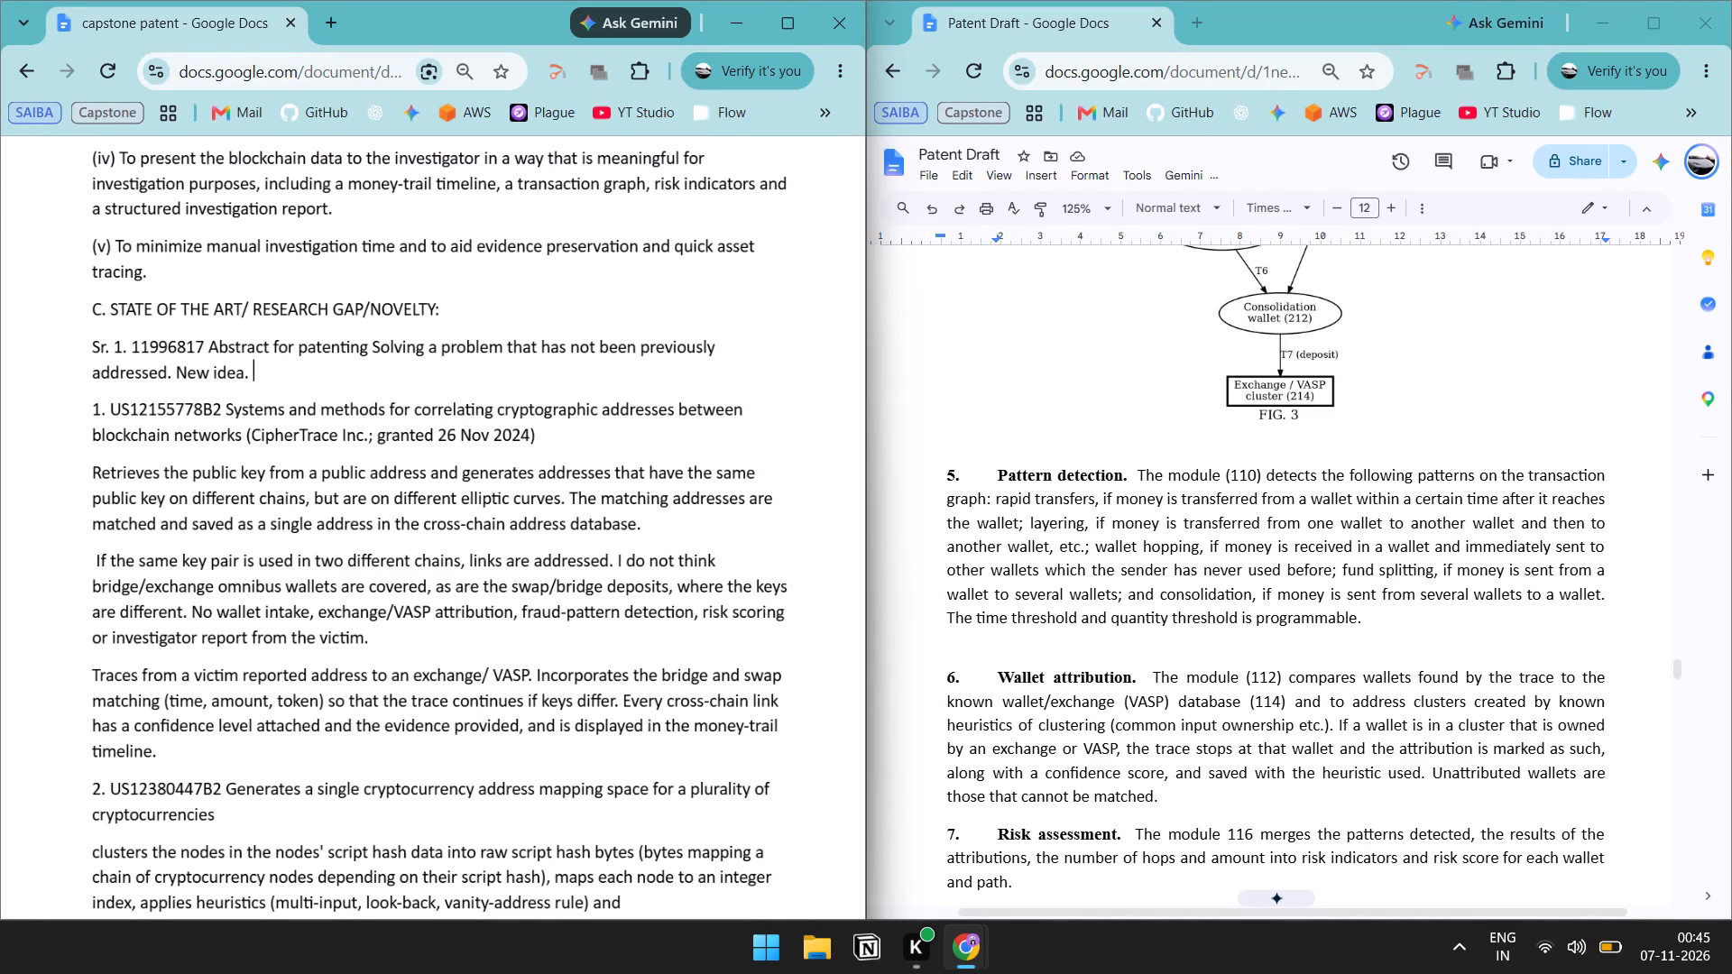
scroll(225, 408, down, 18)
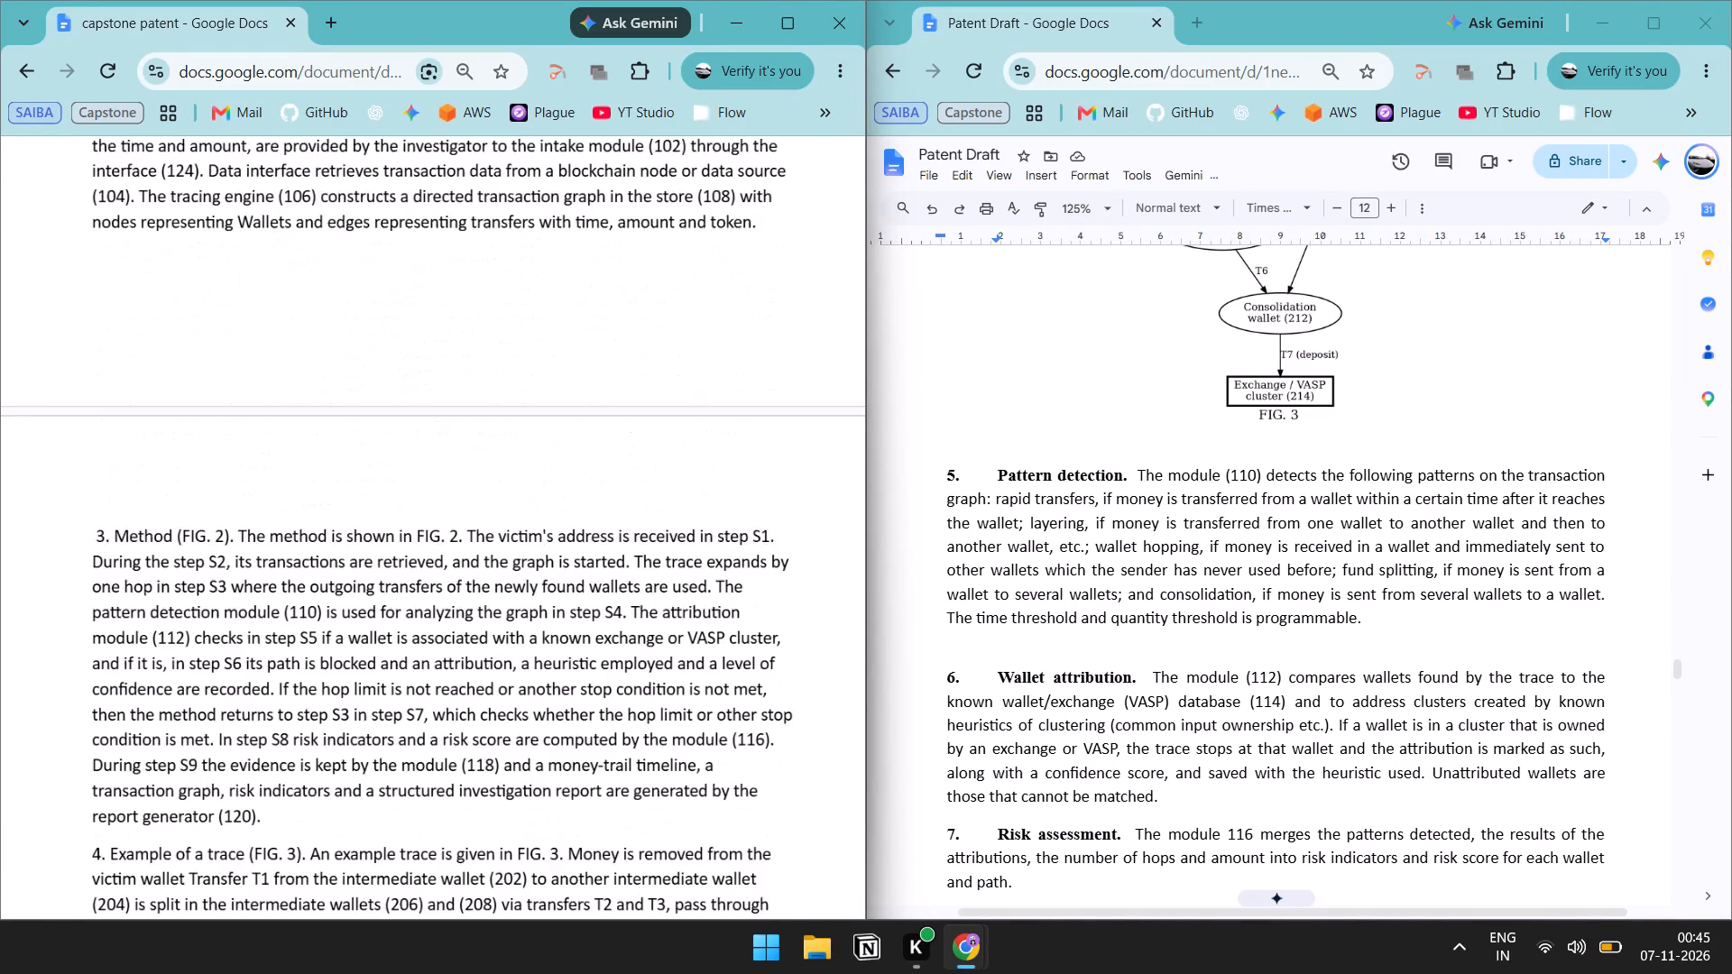
scroll(269, 412, down, 6)
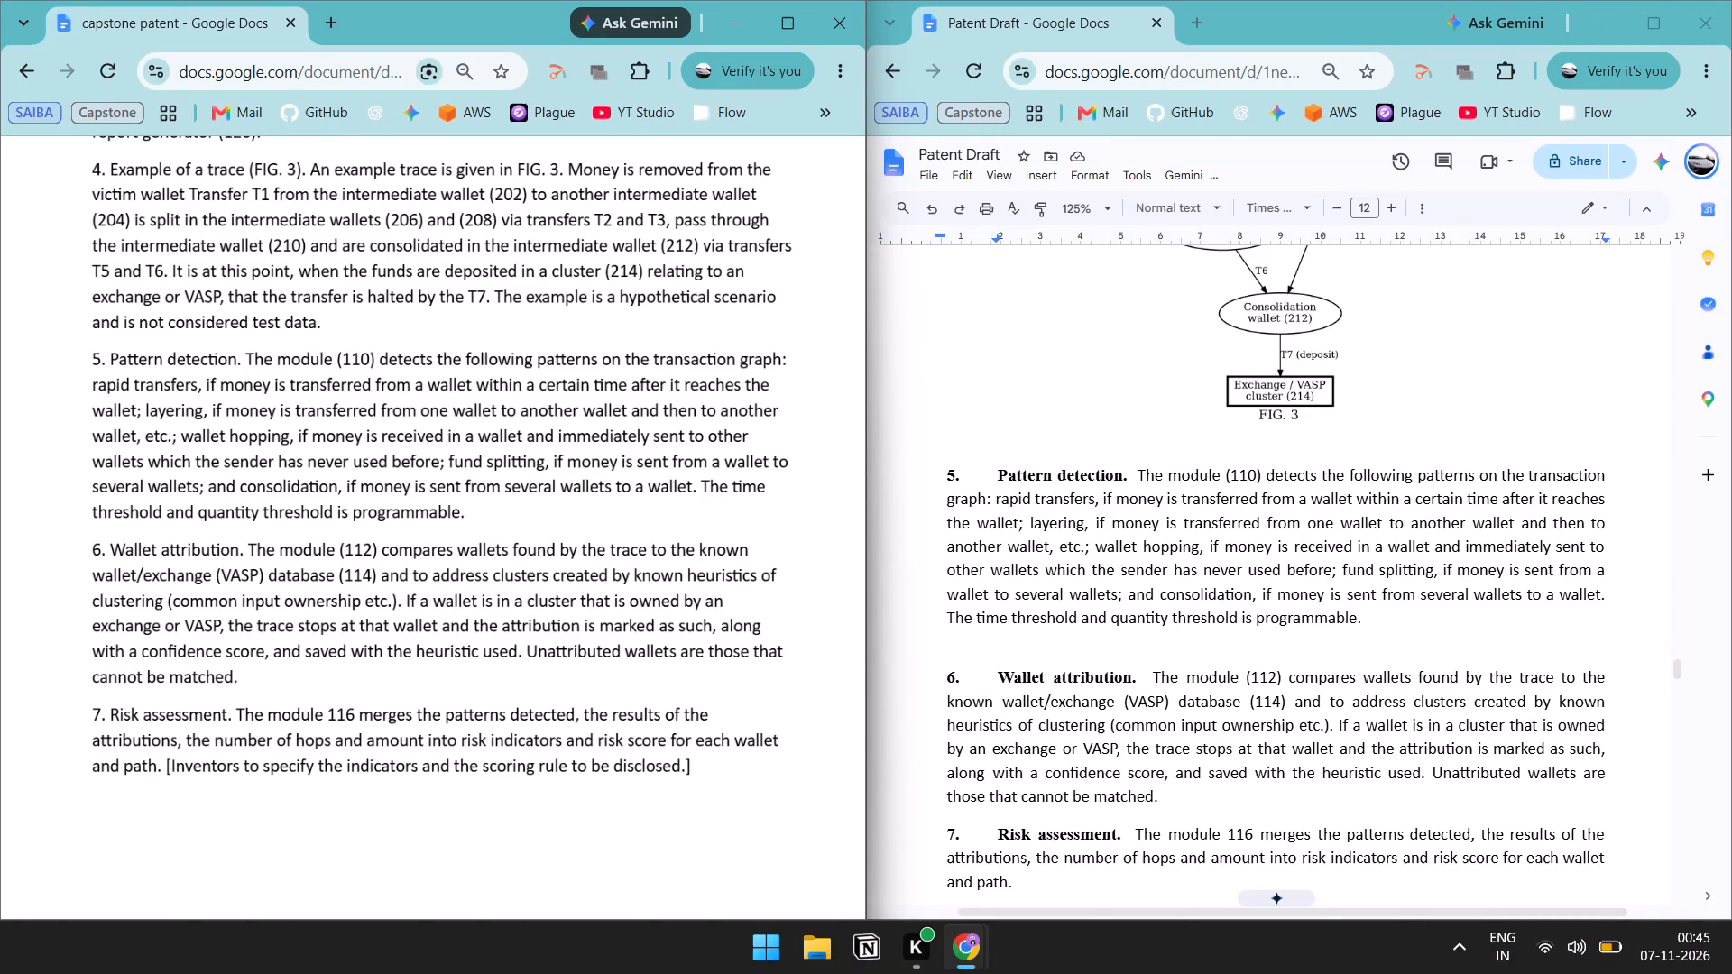
scroll(1229, 507, down, 5)
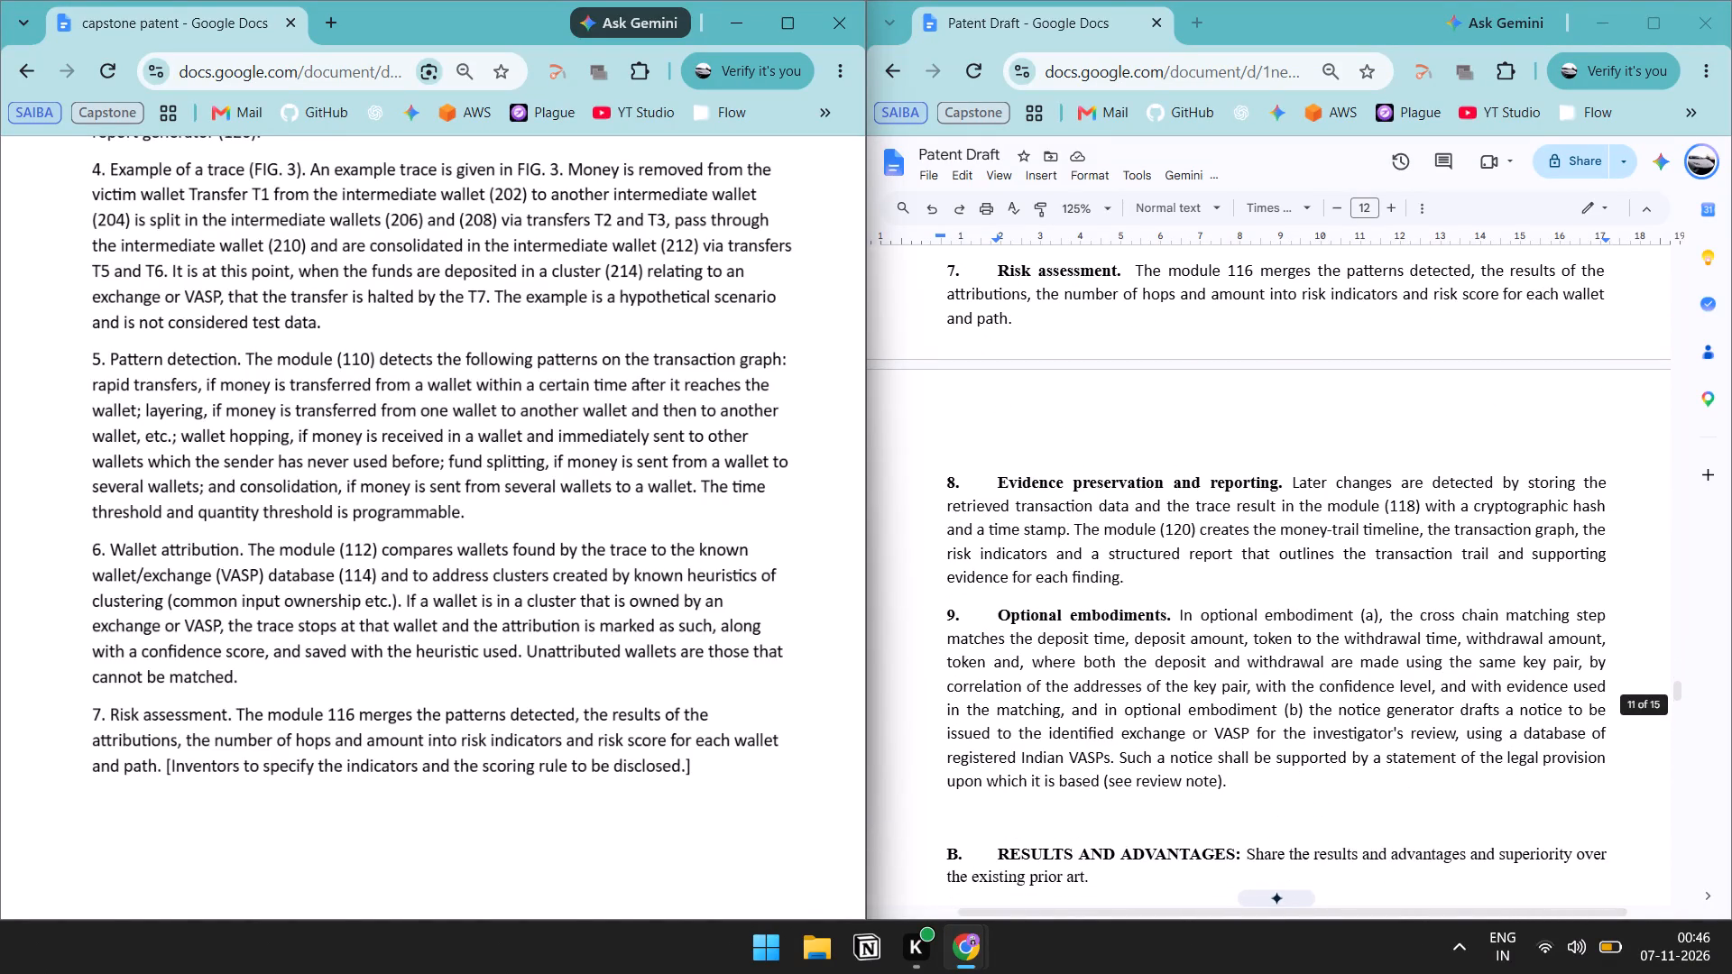
scroll(418, 336, down, 6)
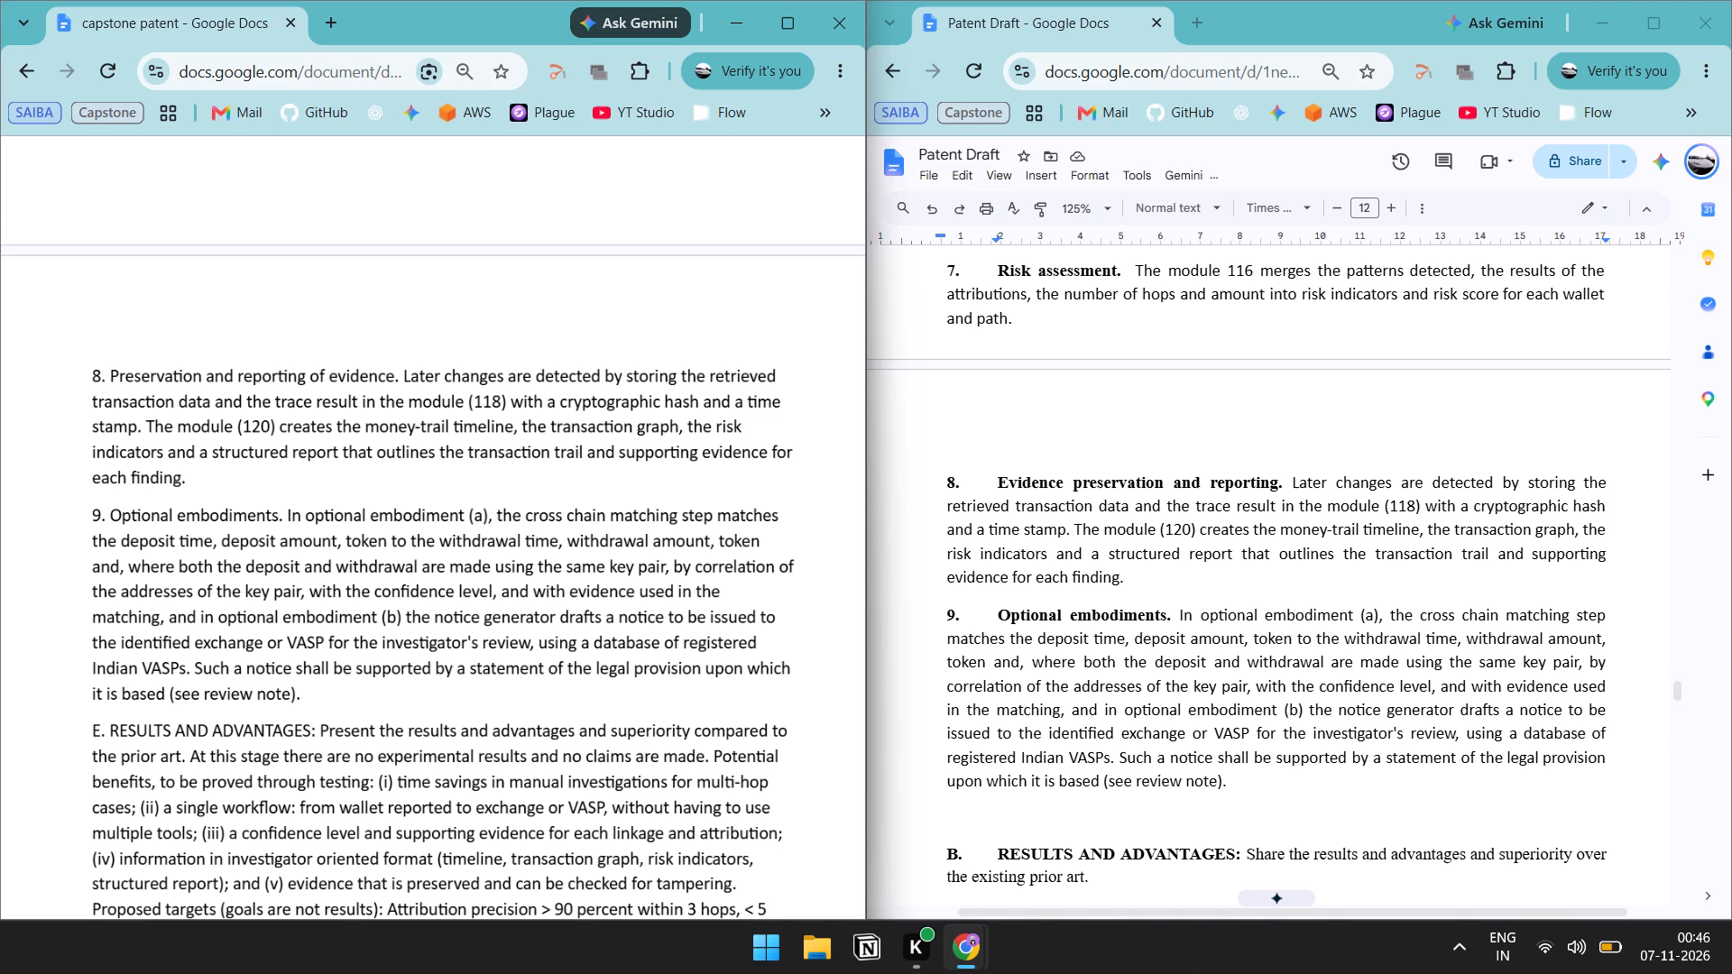
drag(209, 474, 493, 384)
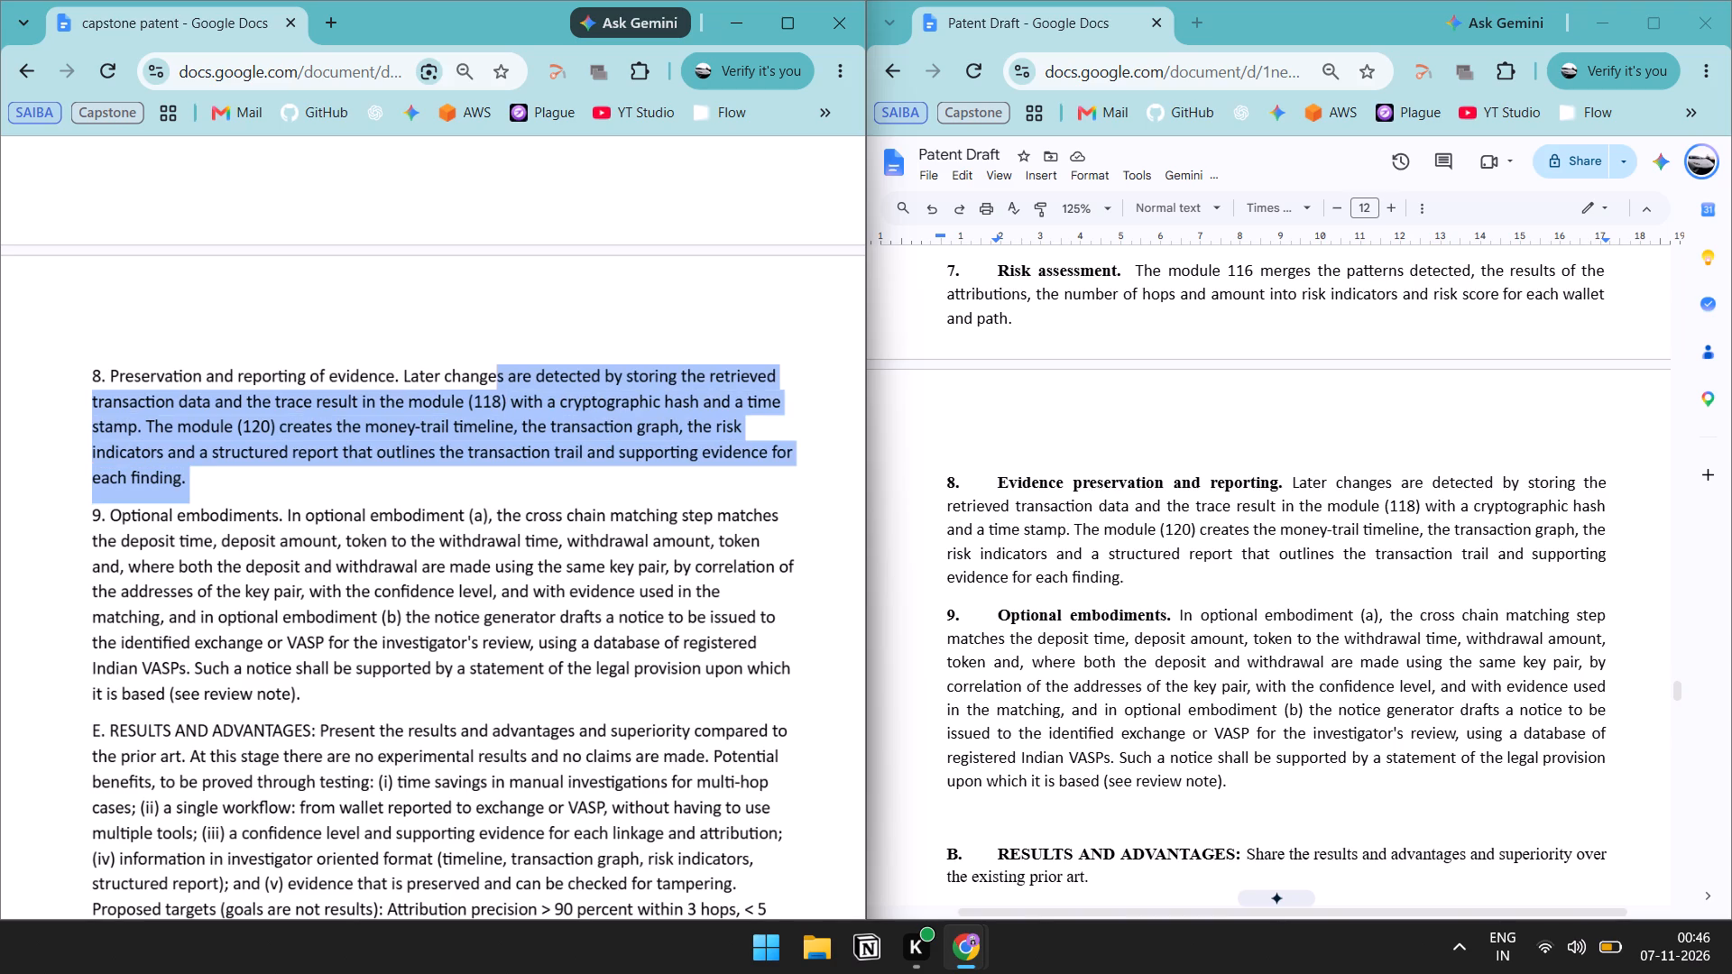
drag(493, 384, 403, 367)
key(ctrl+c)
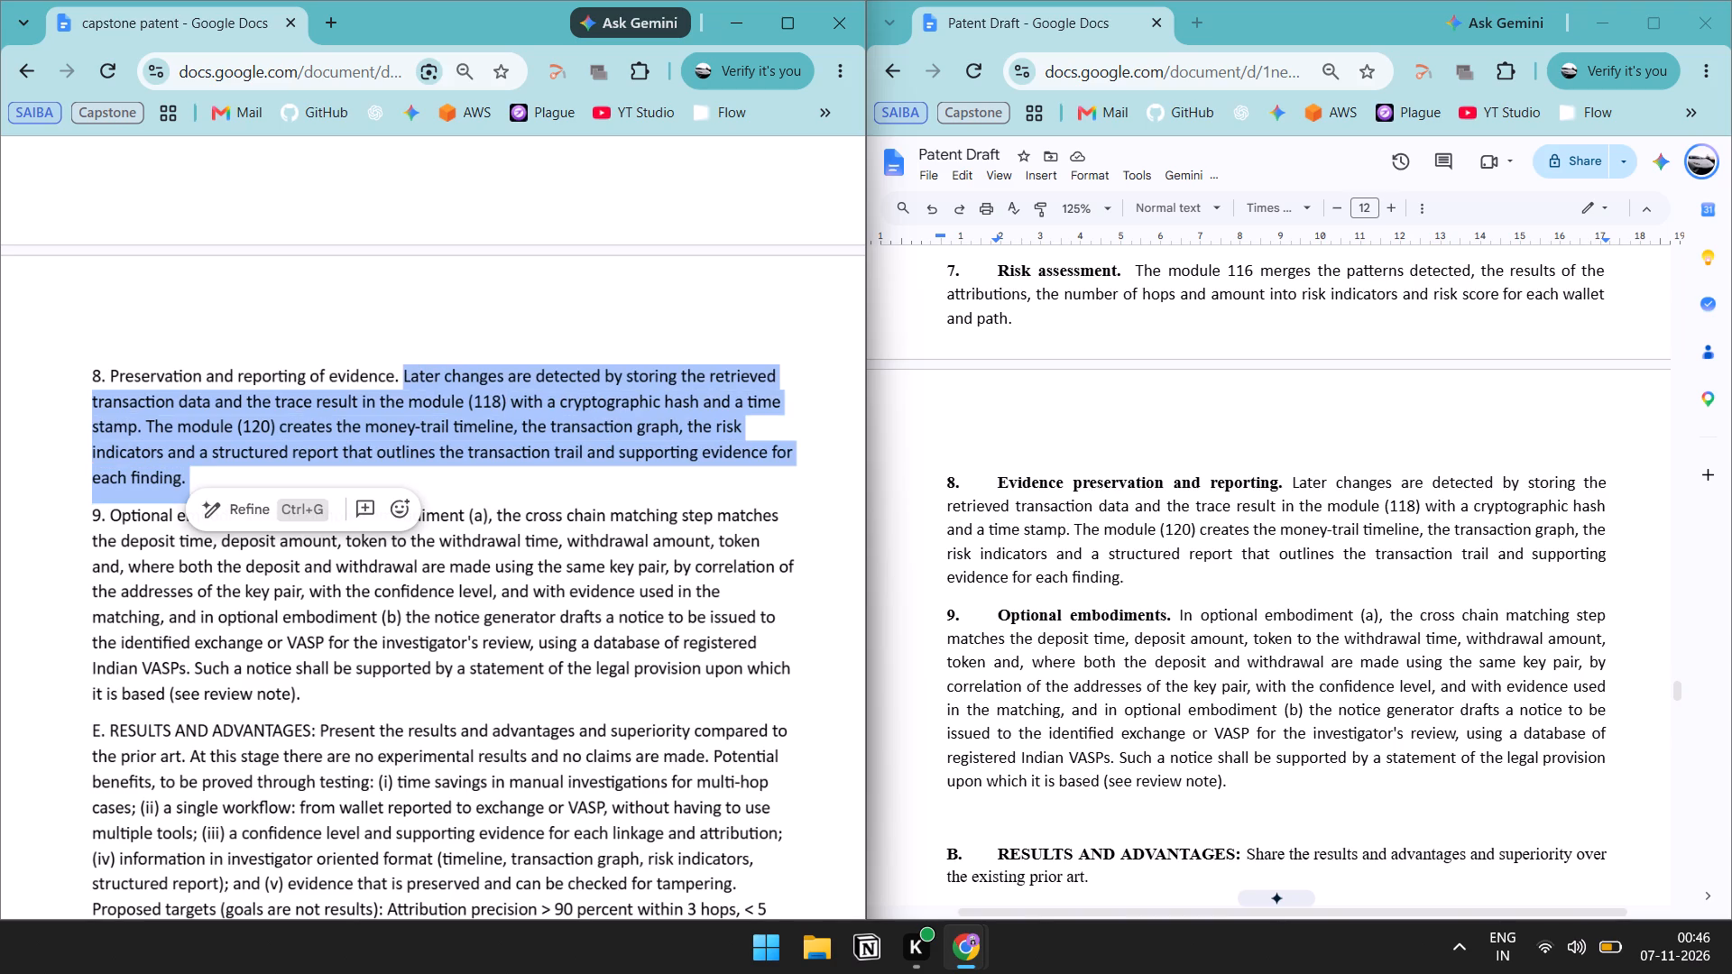
drag(1295, 488, 1308, 566)
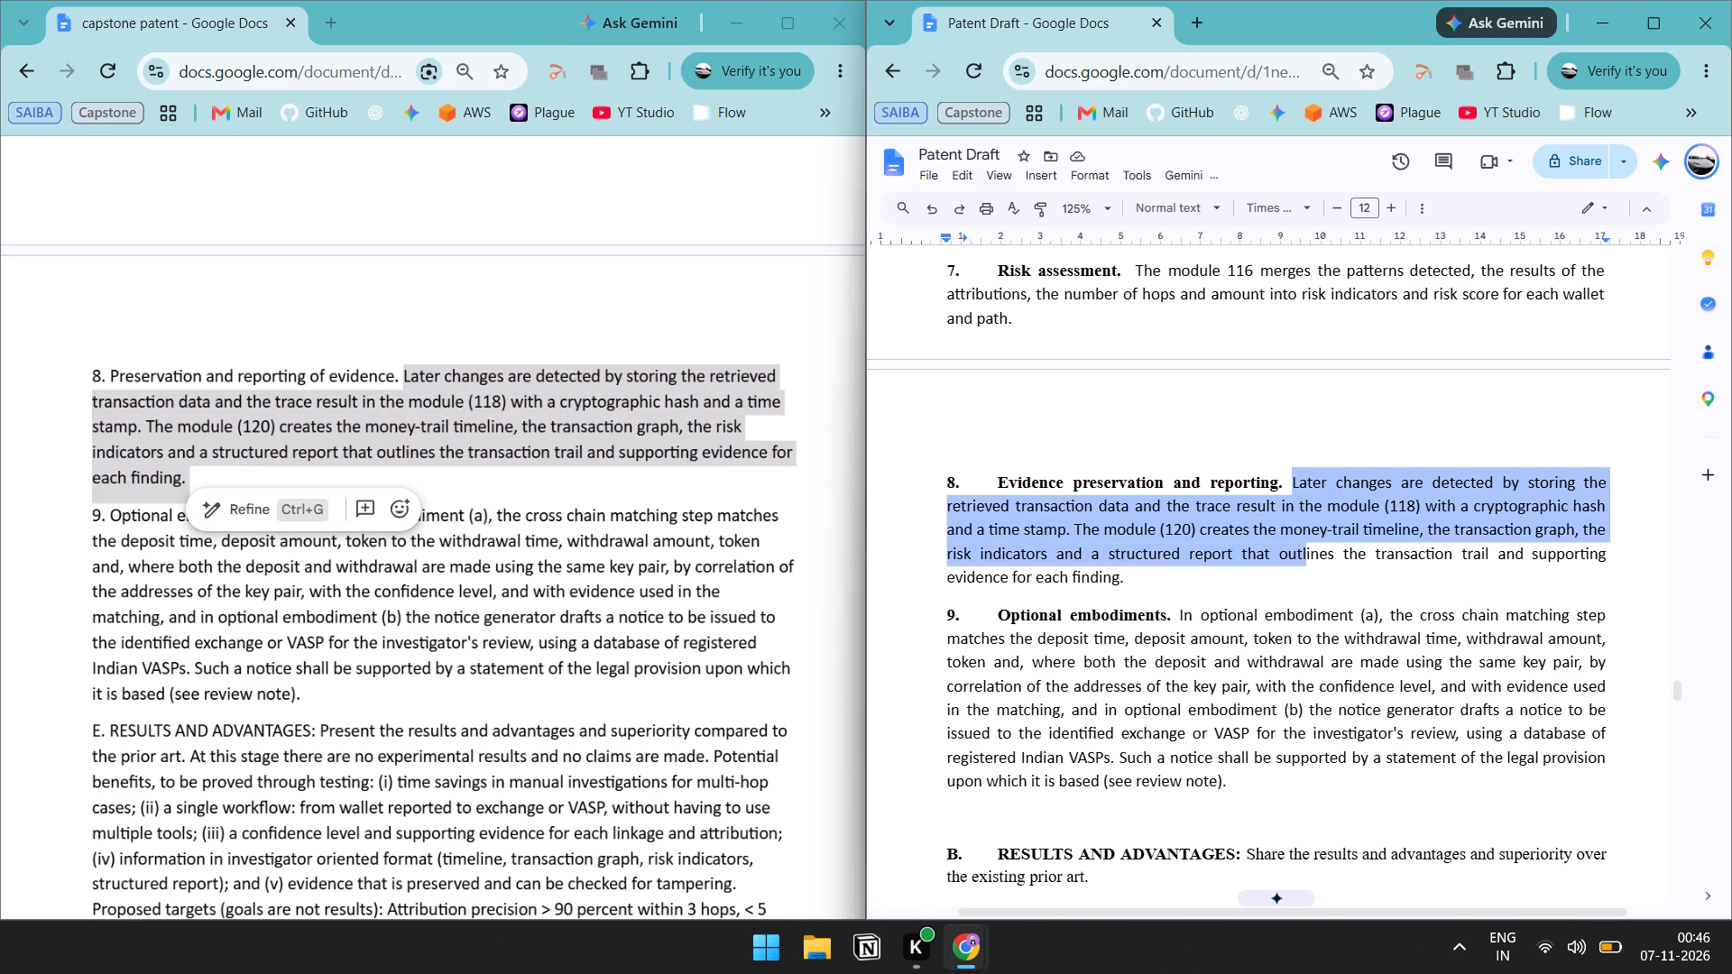
drag(1308, 566, 1311, 583)
key(ctrl+v)
scroll(1311, 583, up, 1)
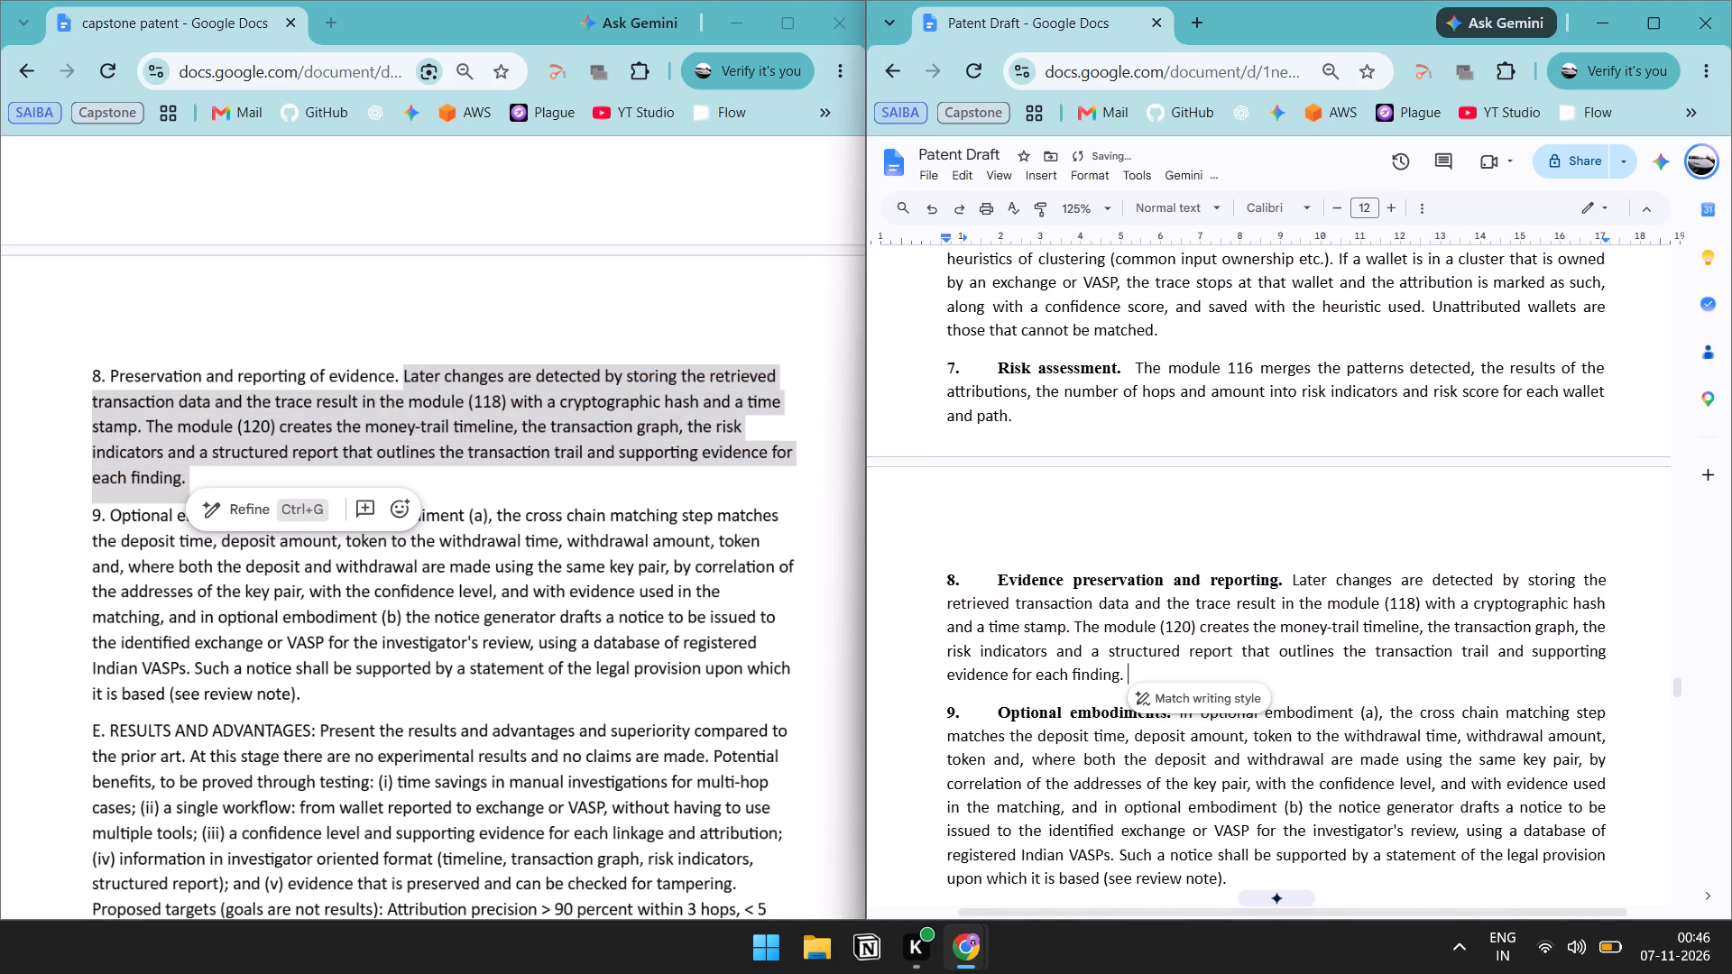
Replace the Optional embodiments body text with item 9's text from the capstone notes, and remove the extra empty numbered item.
scroll(404, 446, down, 1)
click(531, 488)
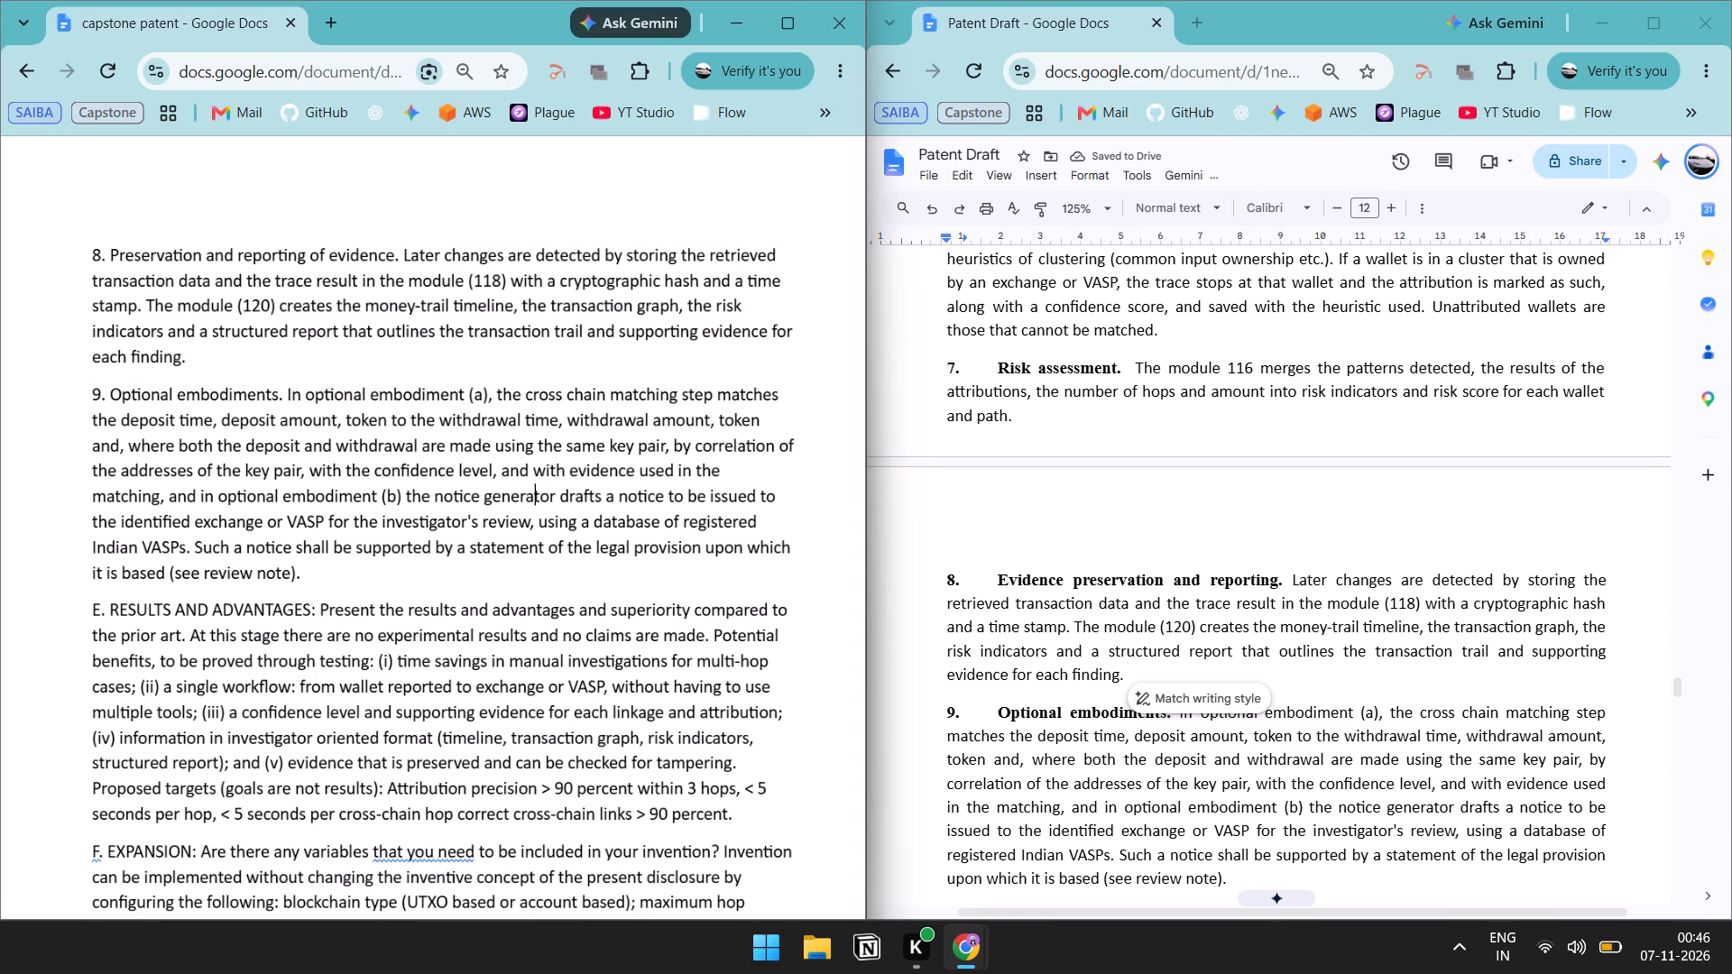
scroll(1132, 621, down, 2)
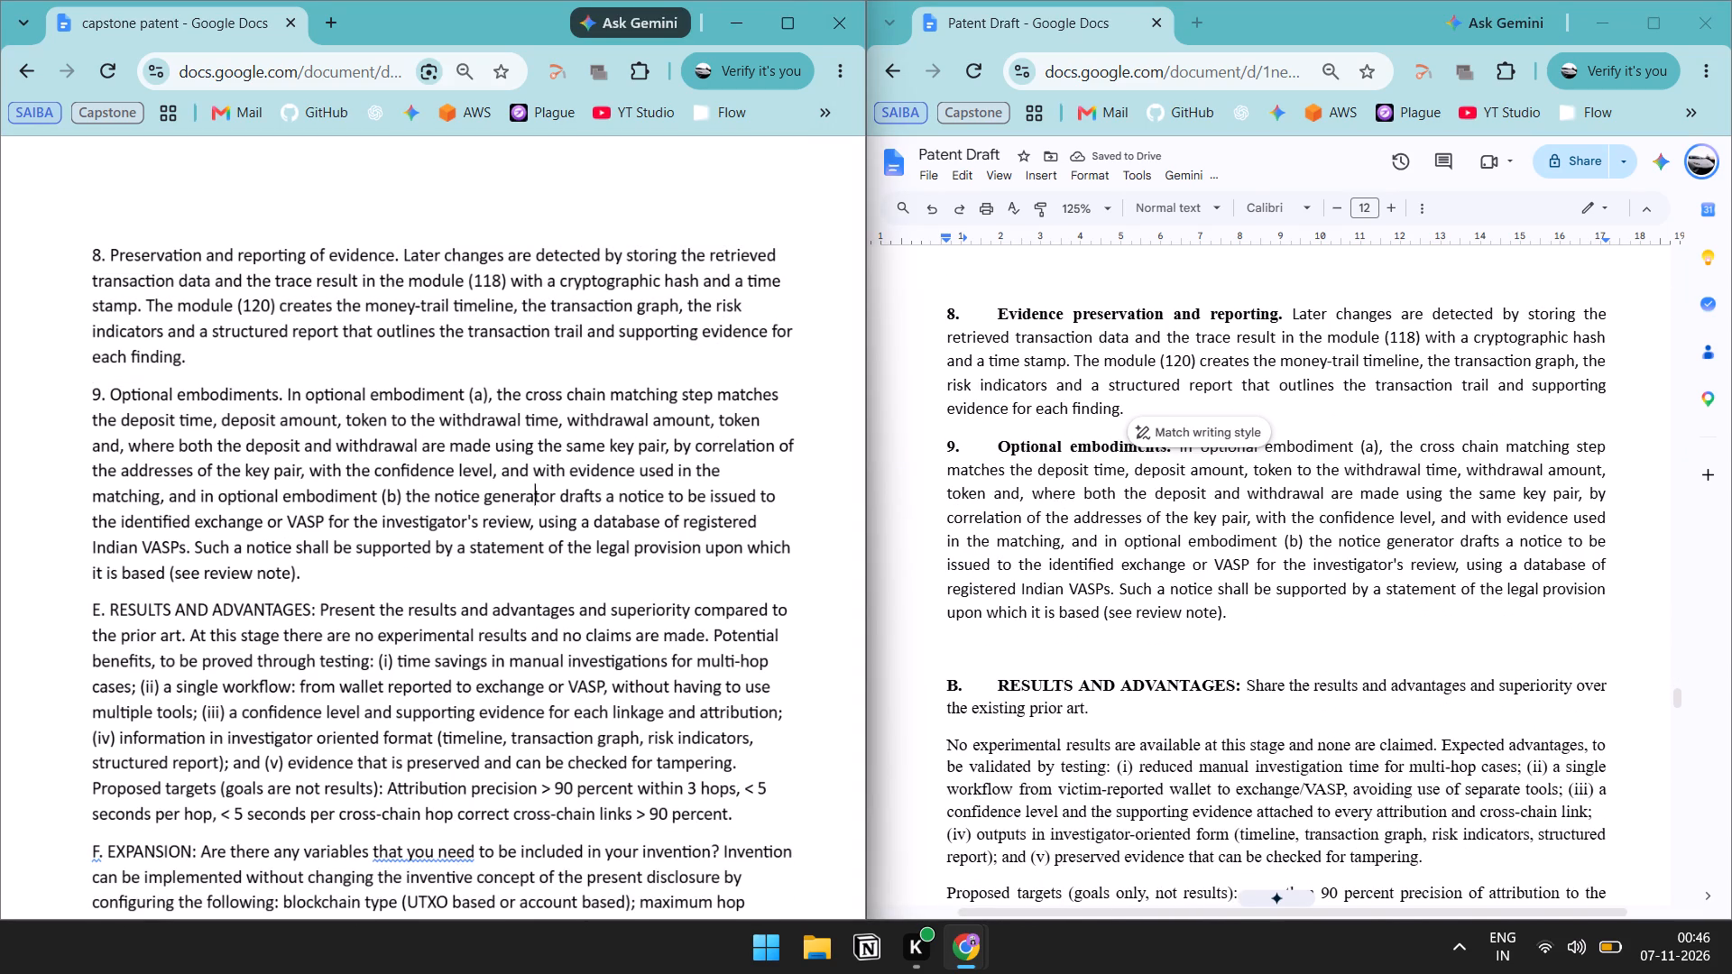
drag(285, 391, 344, 570)
key(ctrl+c)
click(1230, 534)
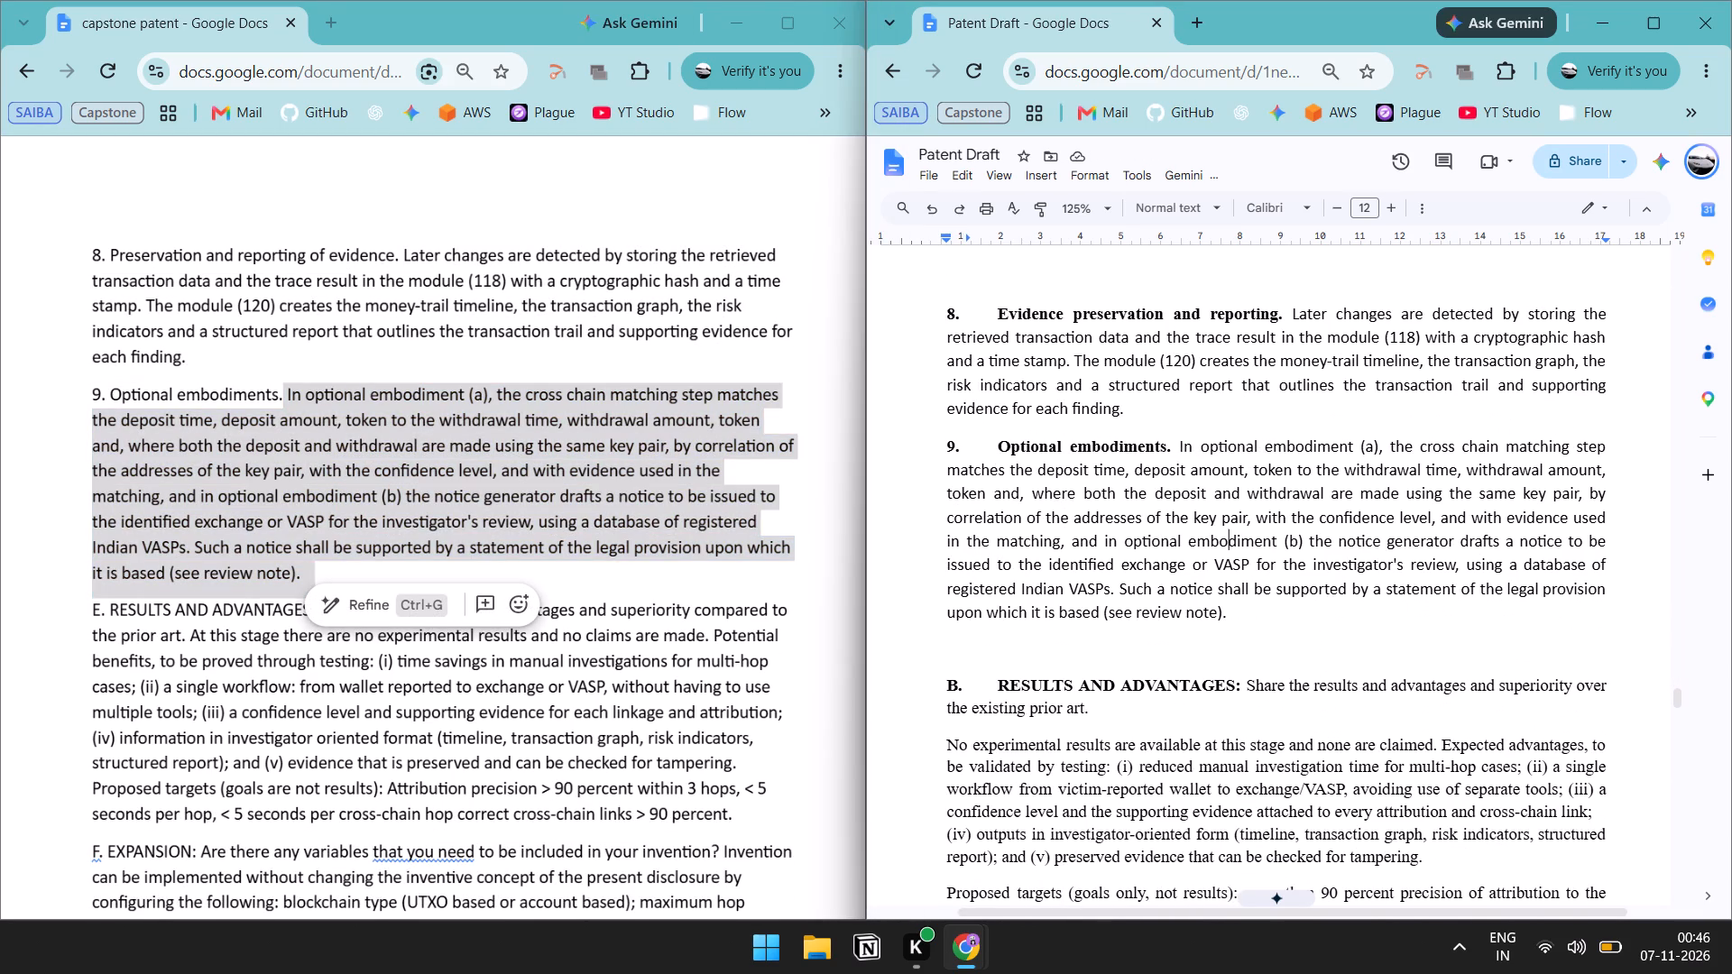
drag(1179, 444, 1238, 591)
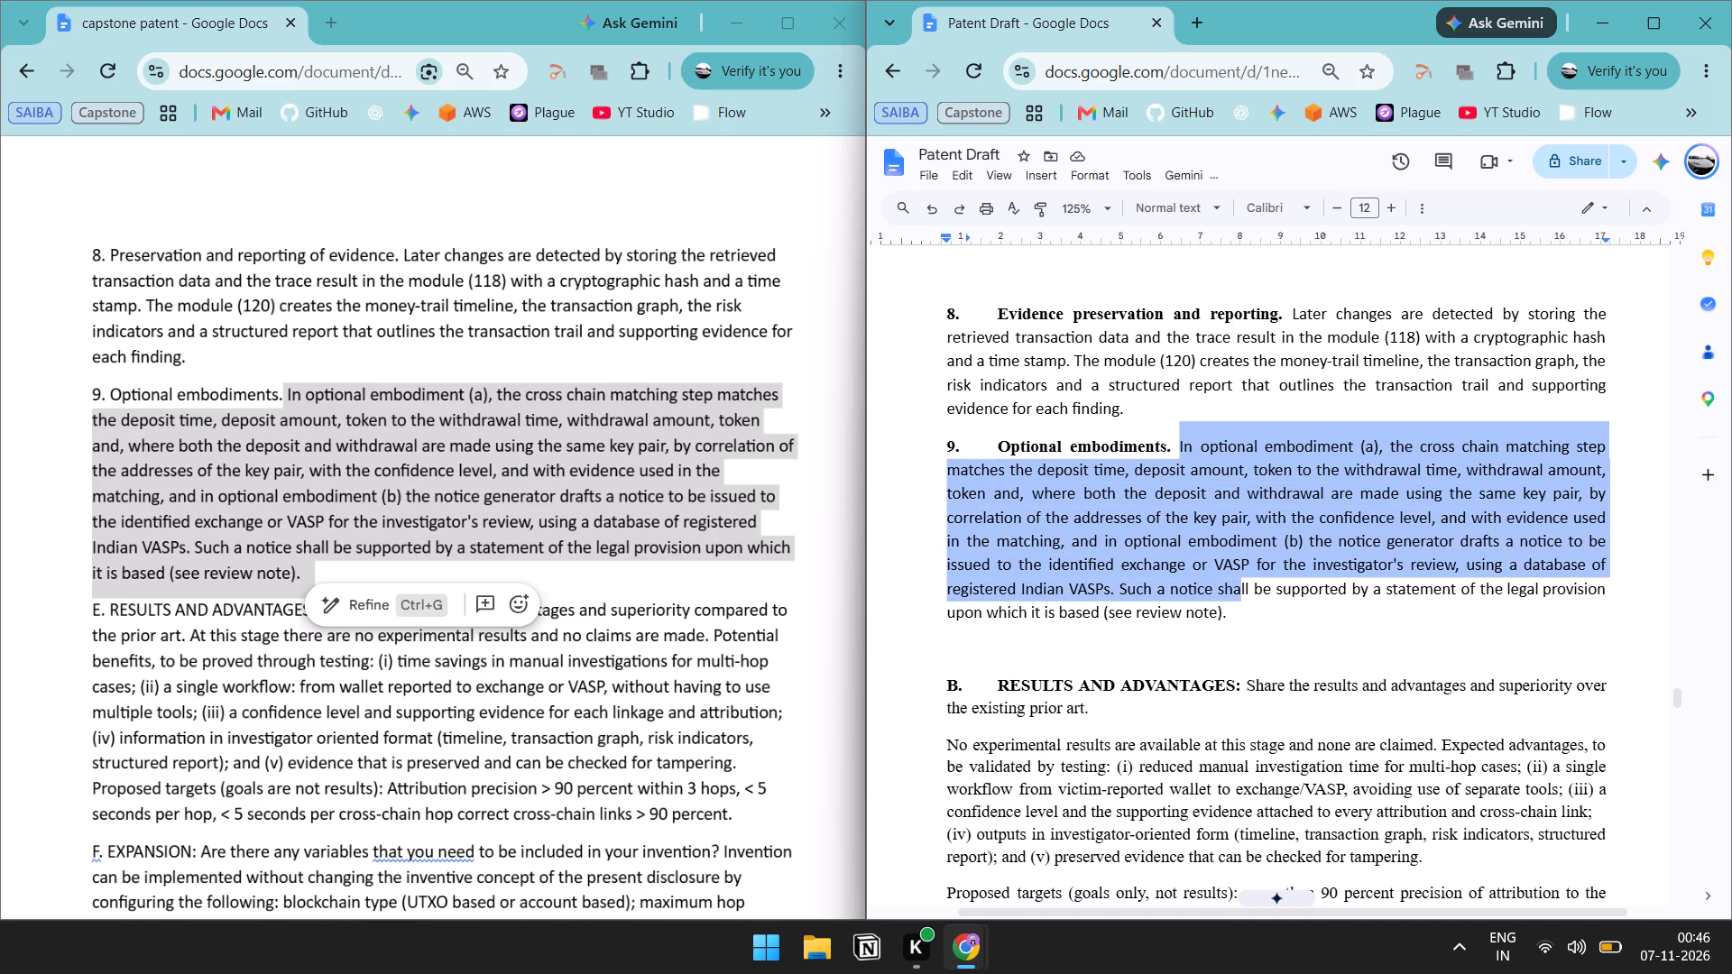
drag(1238, 591, 1244, 607)
key(ctrl+v)
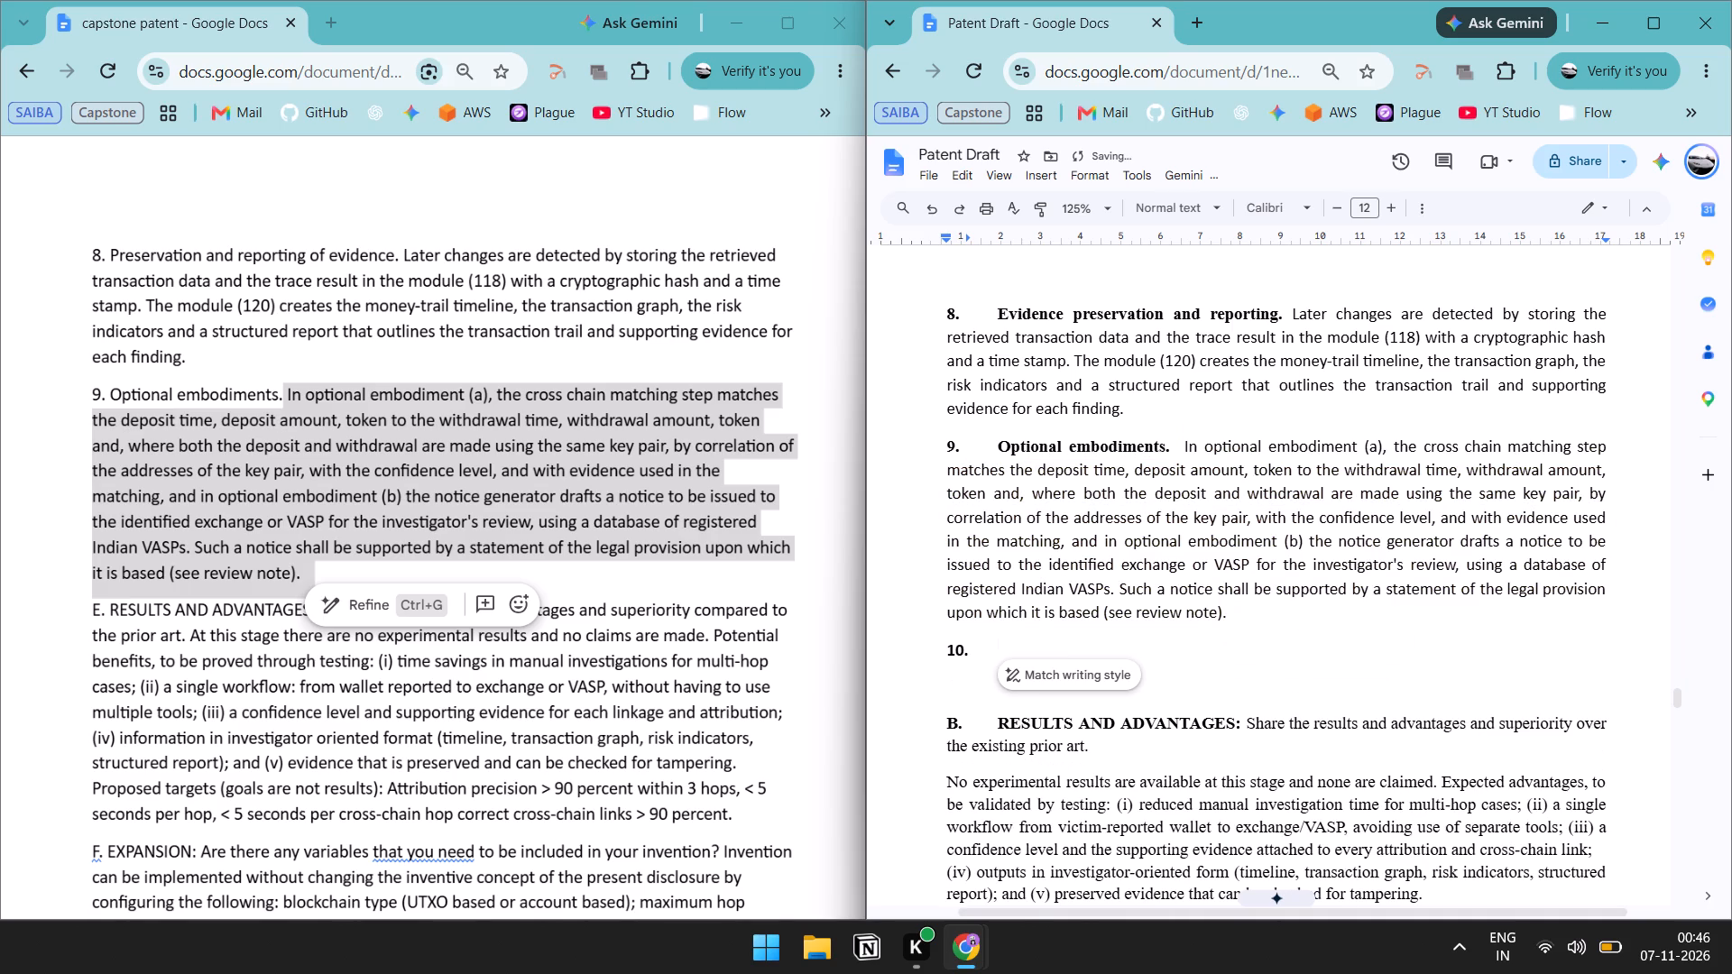
key(BackSpace)
key(BackSpace)
key(BackSpace)
Replace the Results and Advantages text, including the proposed targets, with section E's text from the notes, and delete the extra empty lettered item.
scroll(1244, 607, down, 1)
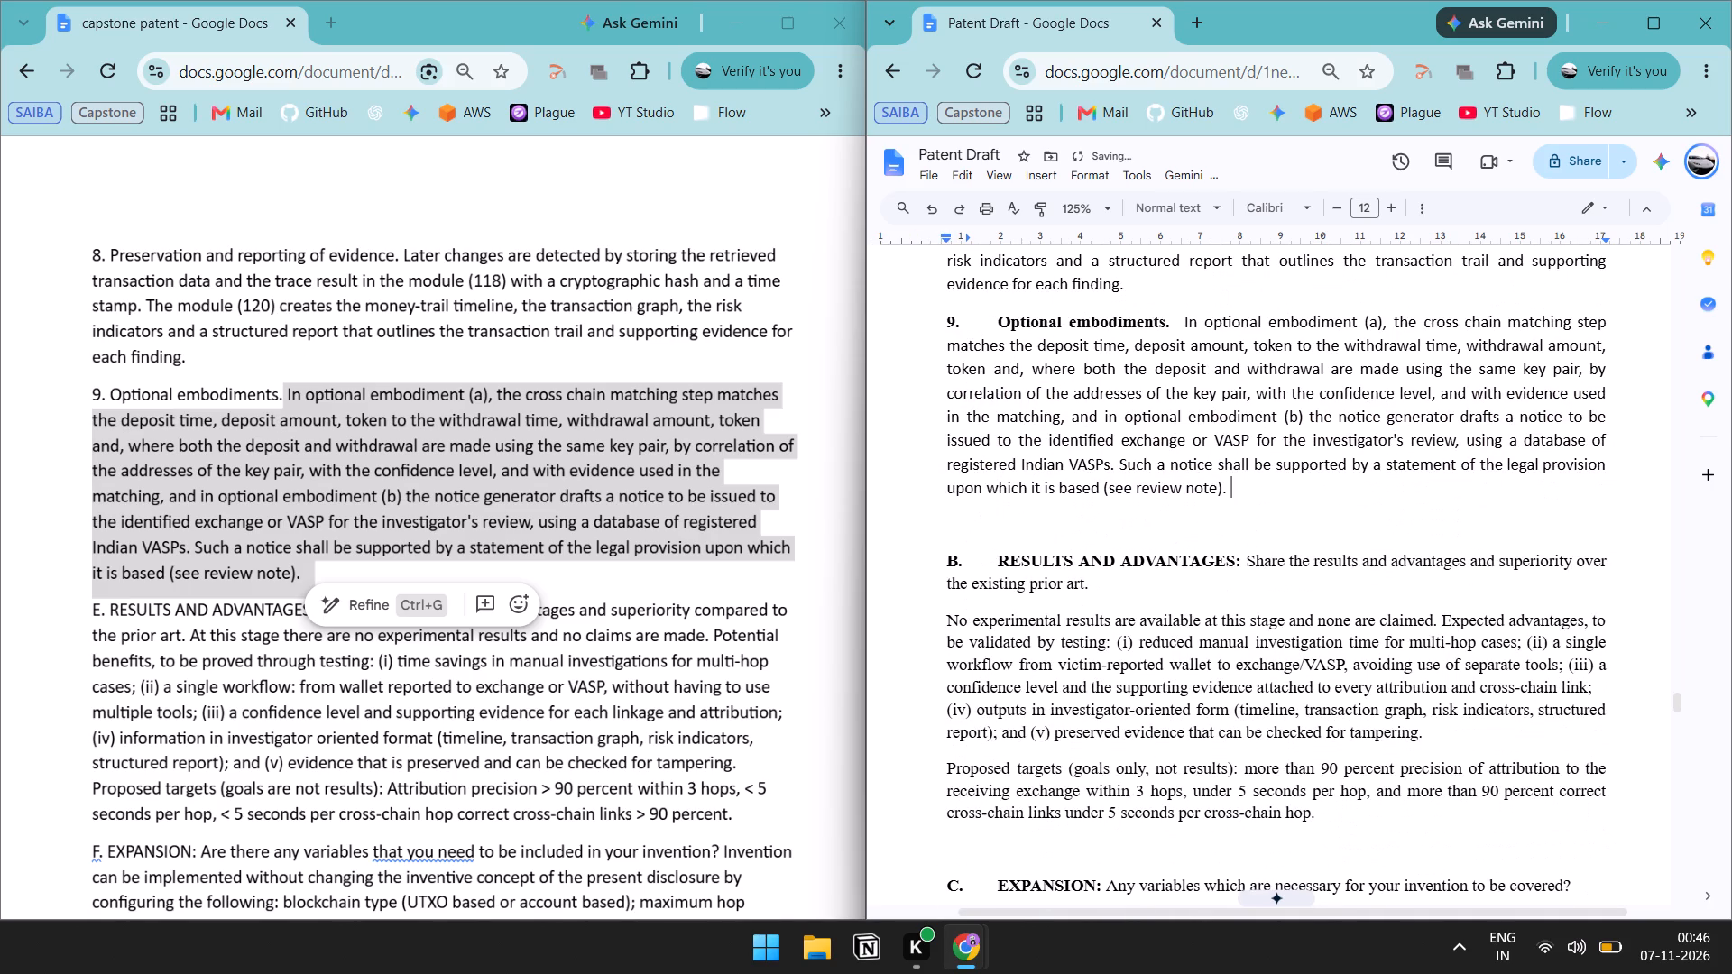
click(769, 724)
scroll(769, 724, down, 2)
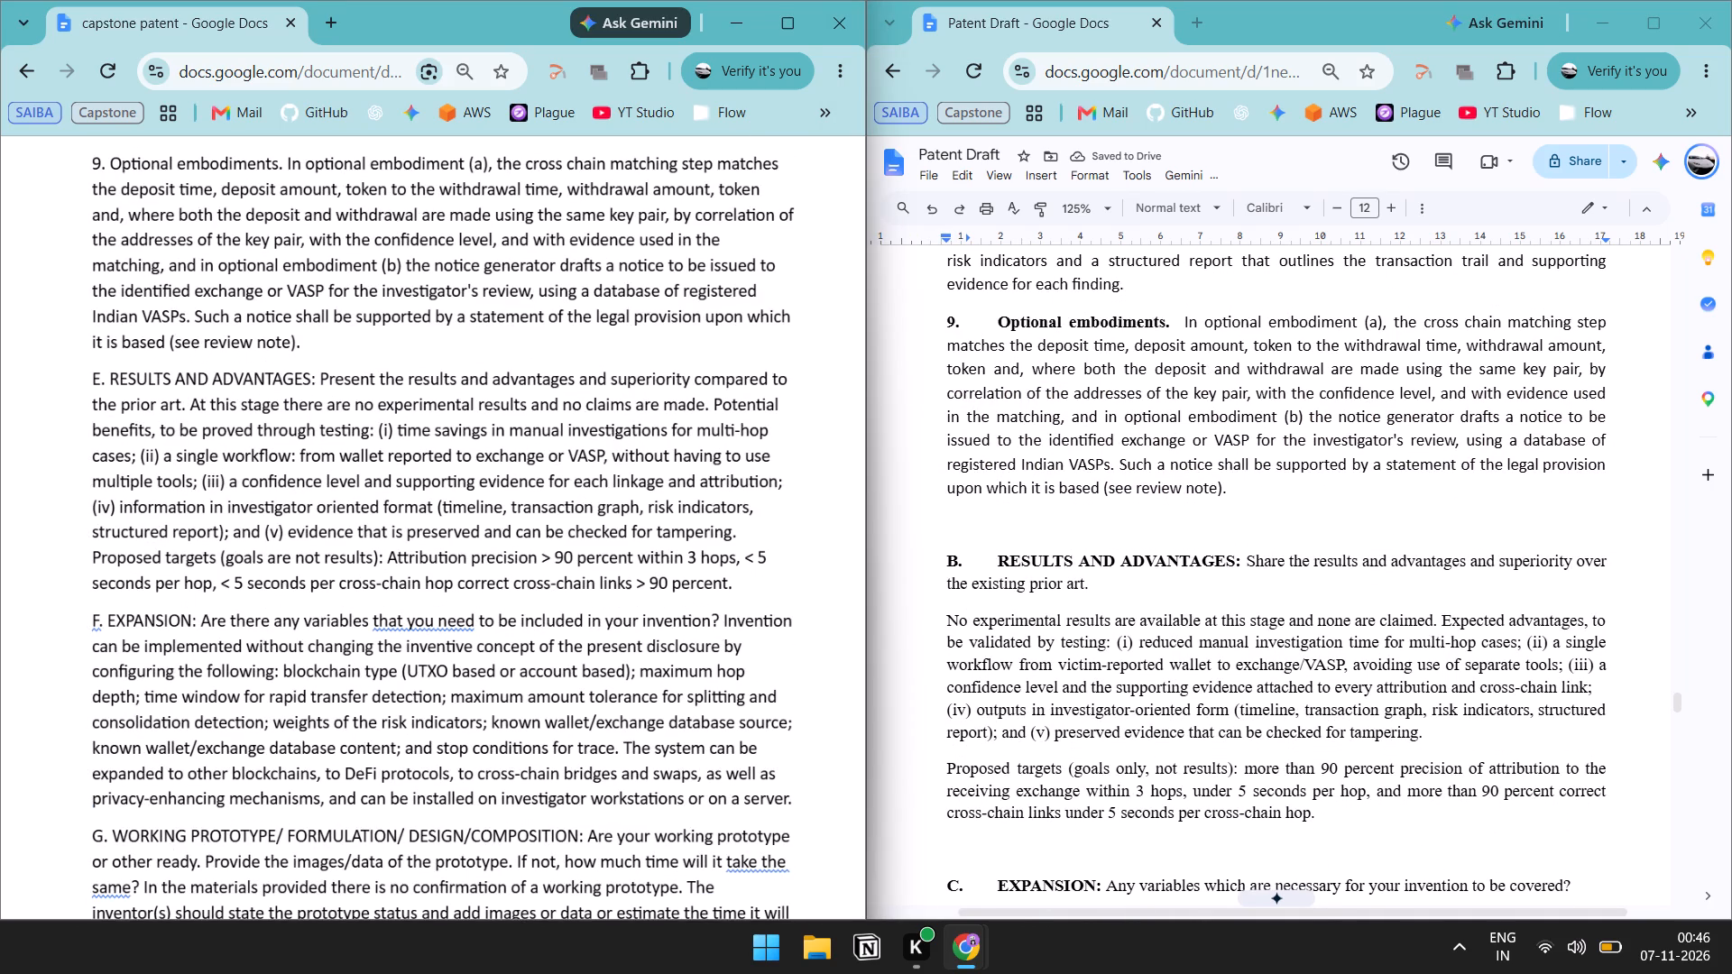
drag(321, 378, 741, 592)
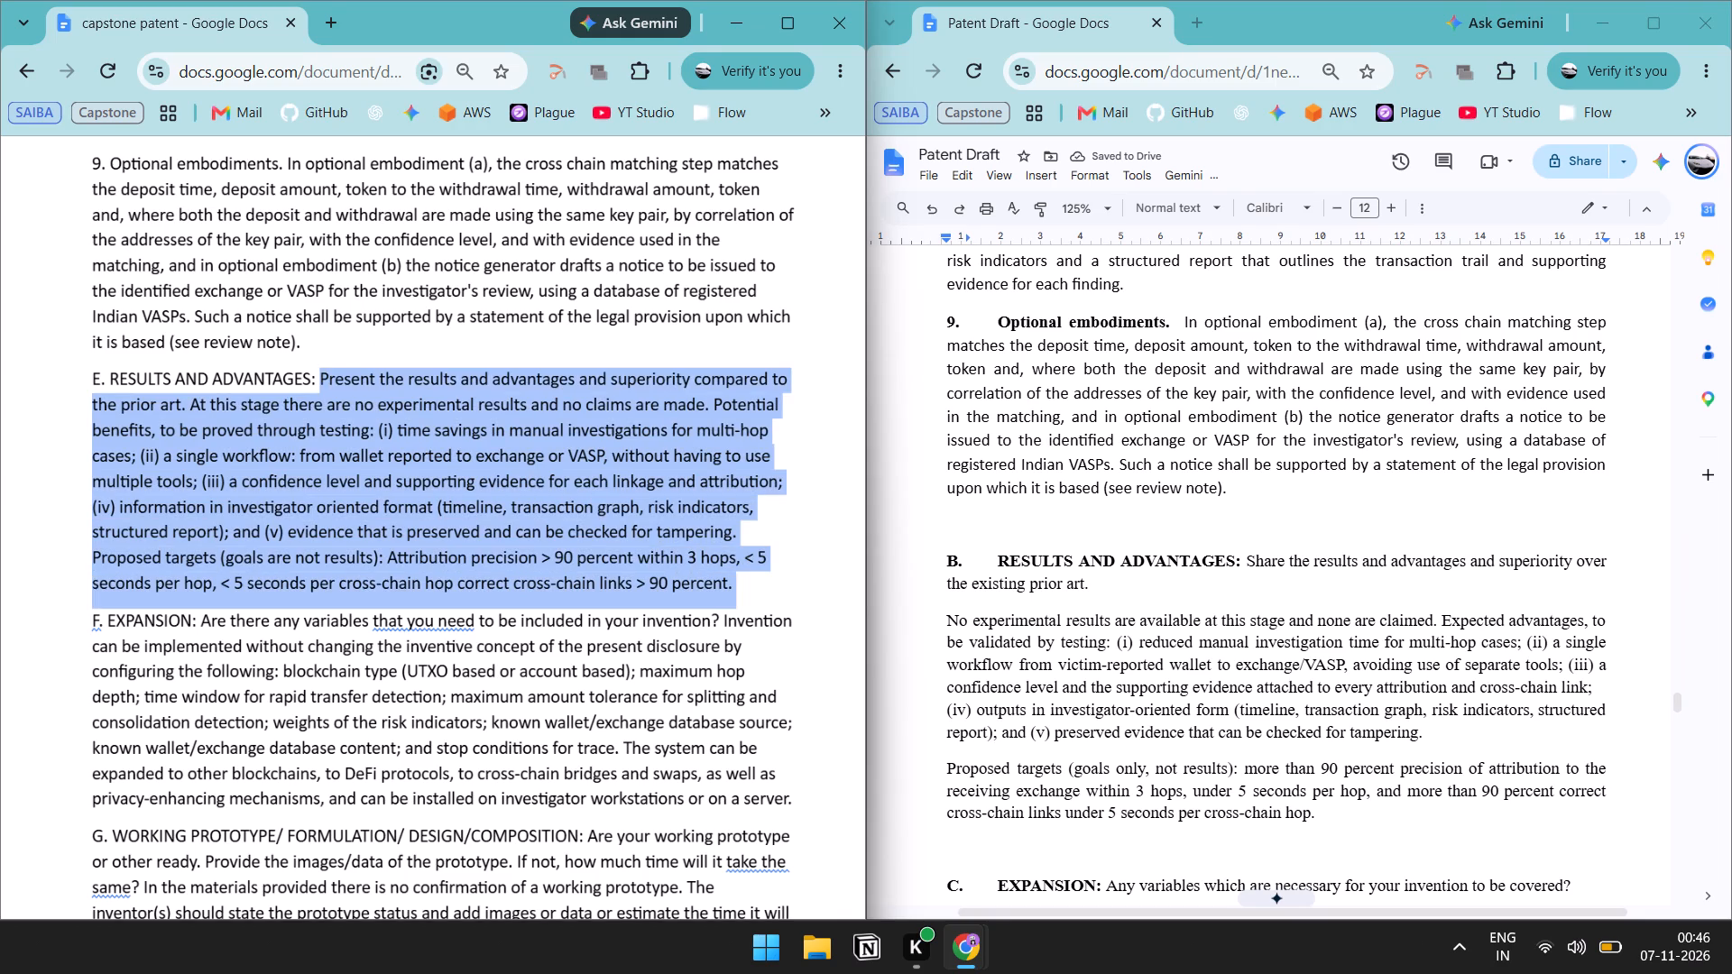
drag(741, 592, 752, 580)
key(ctrl+c)
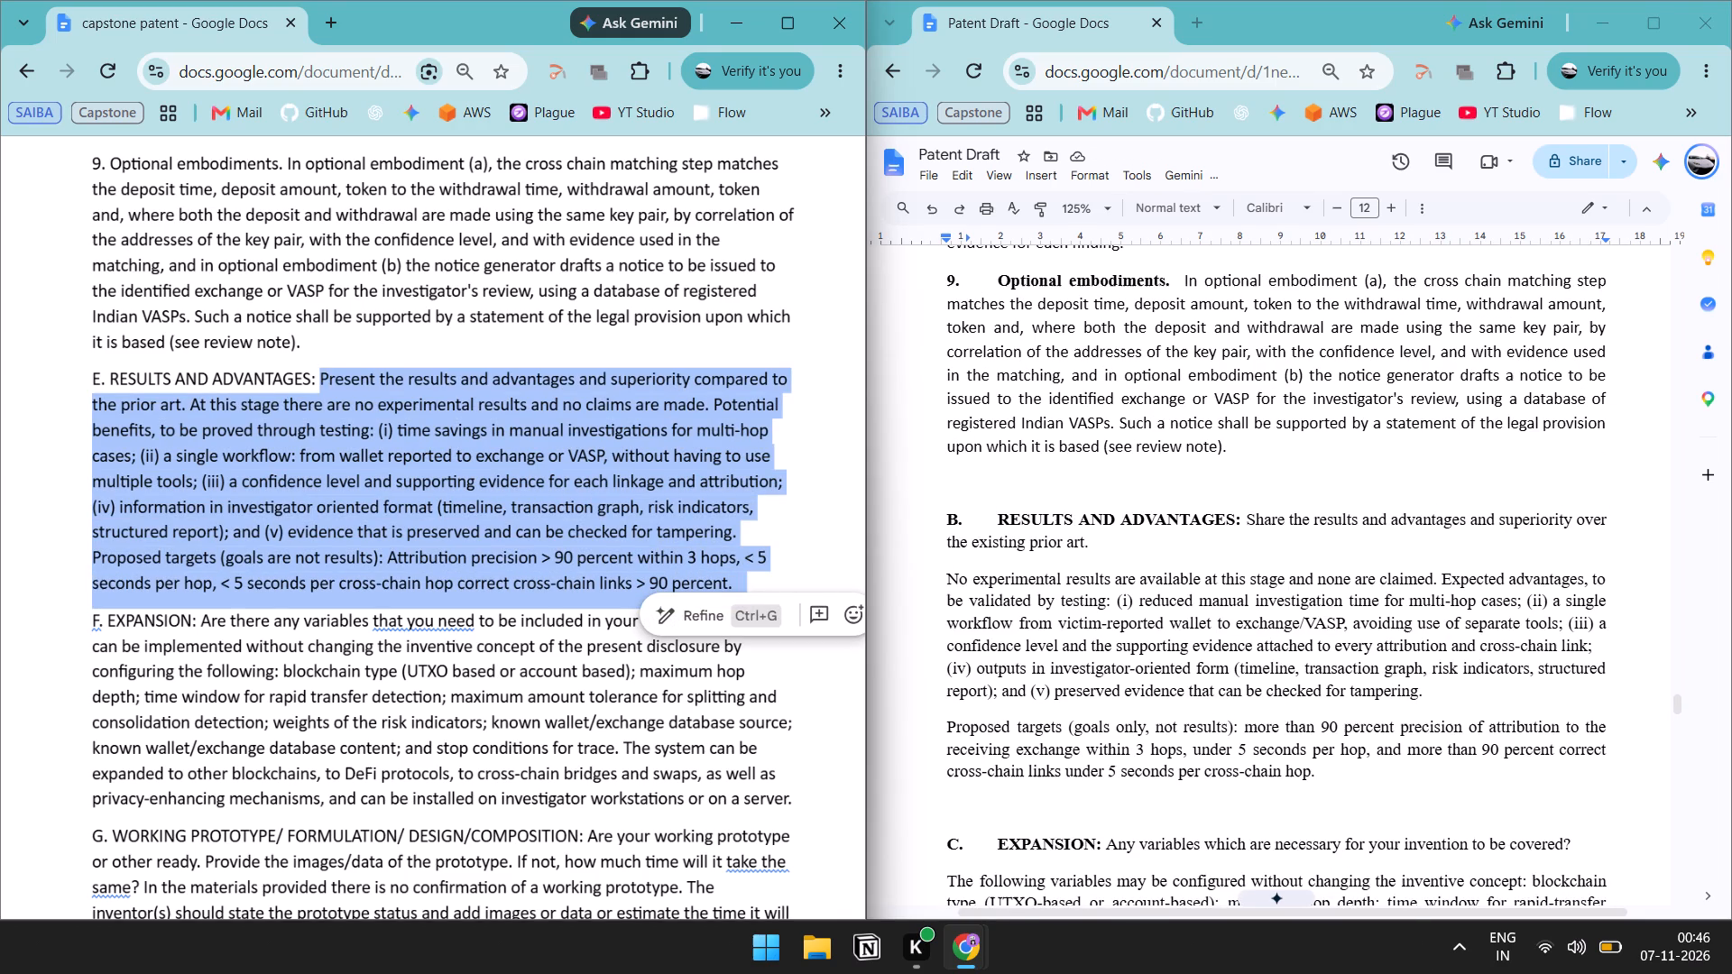
drag(1249, 519, 1340, 734)
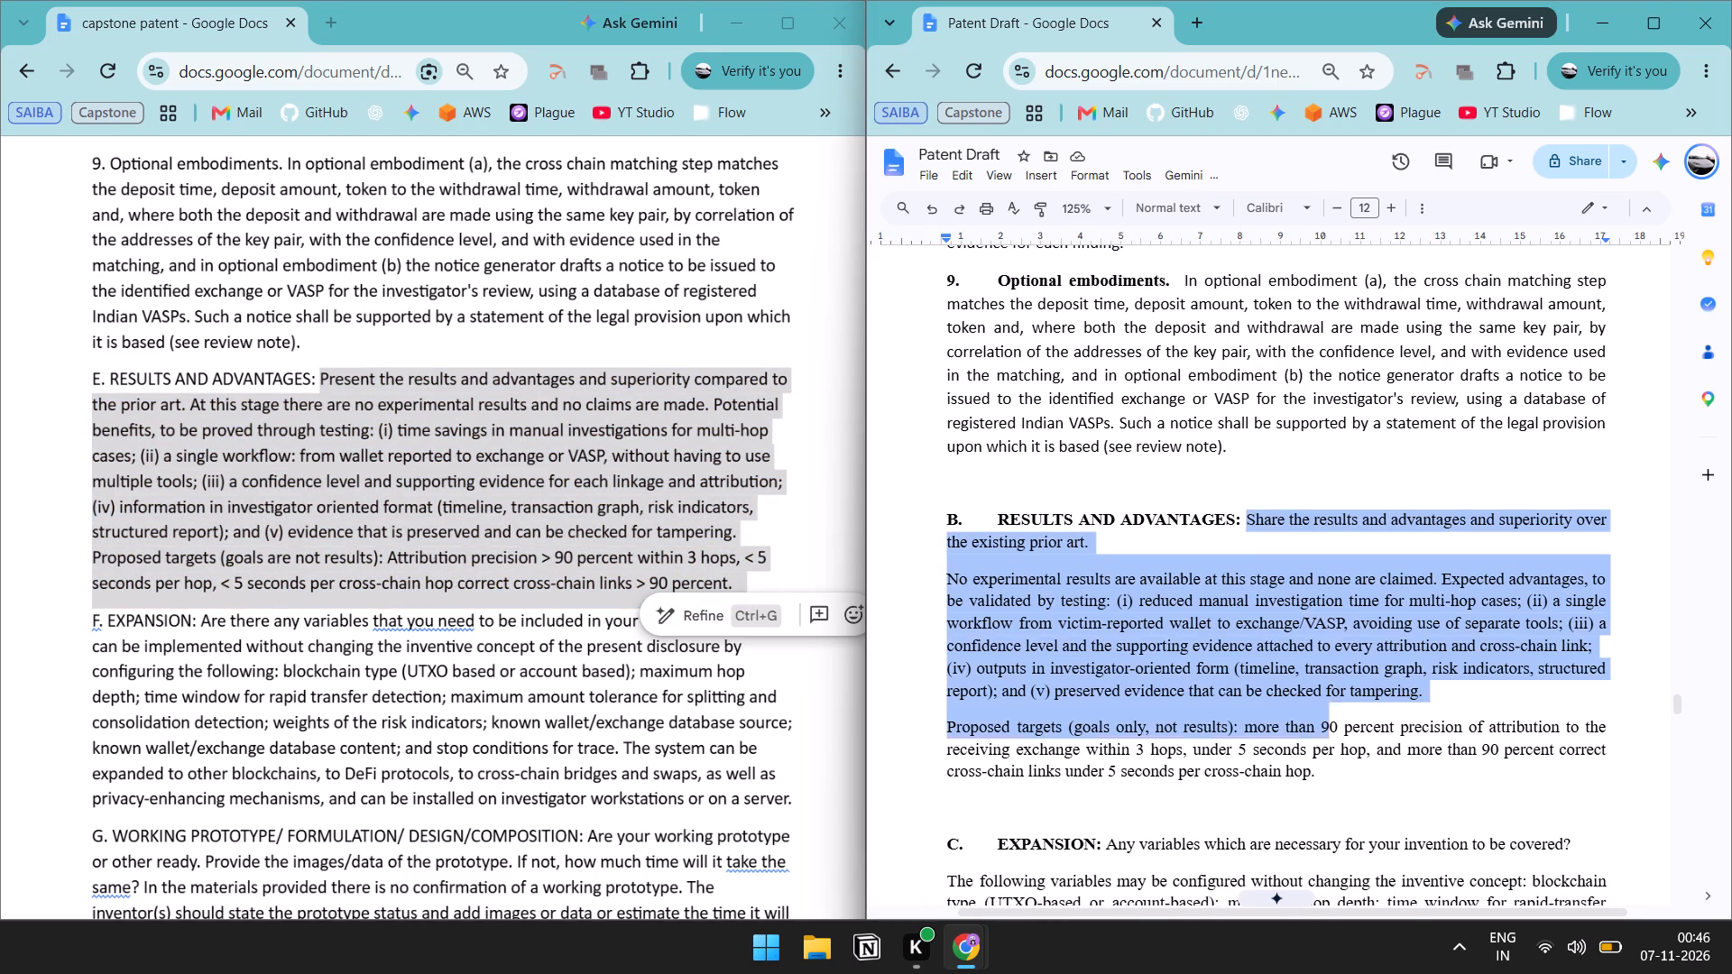
drag(1340, 734, 1358, 791)
key(ctrl+v)
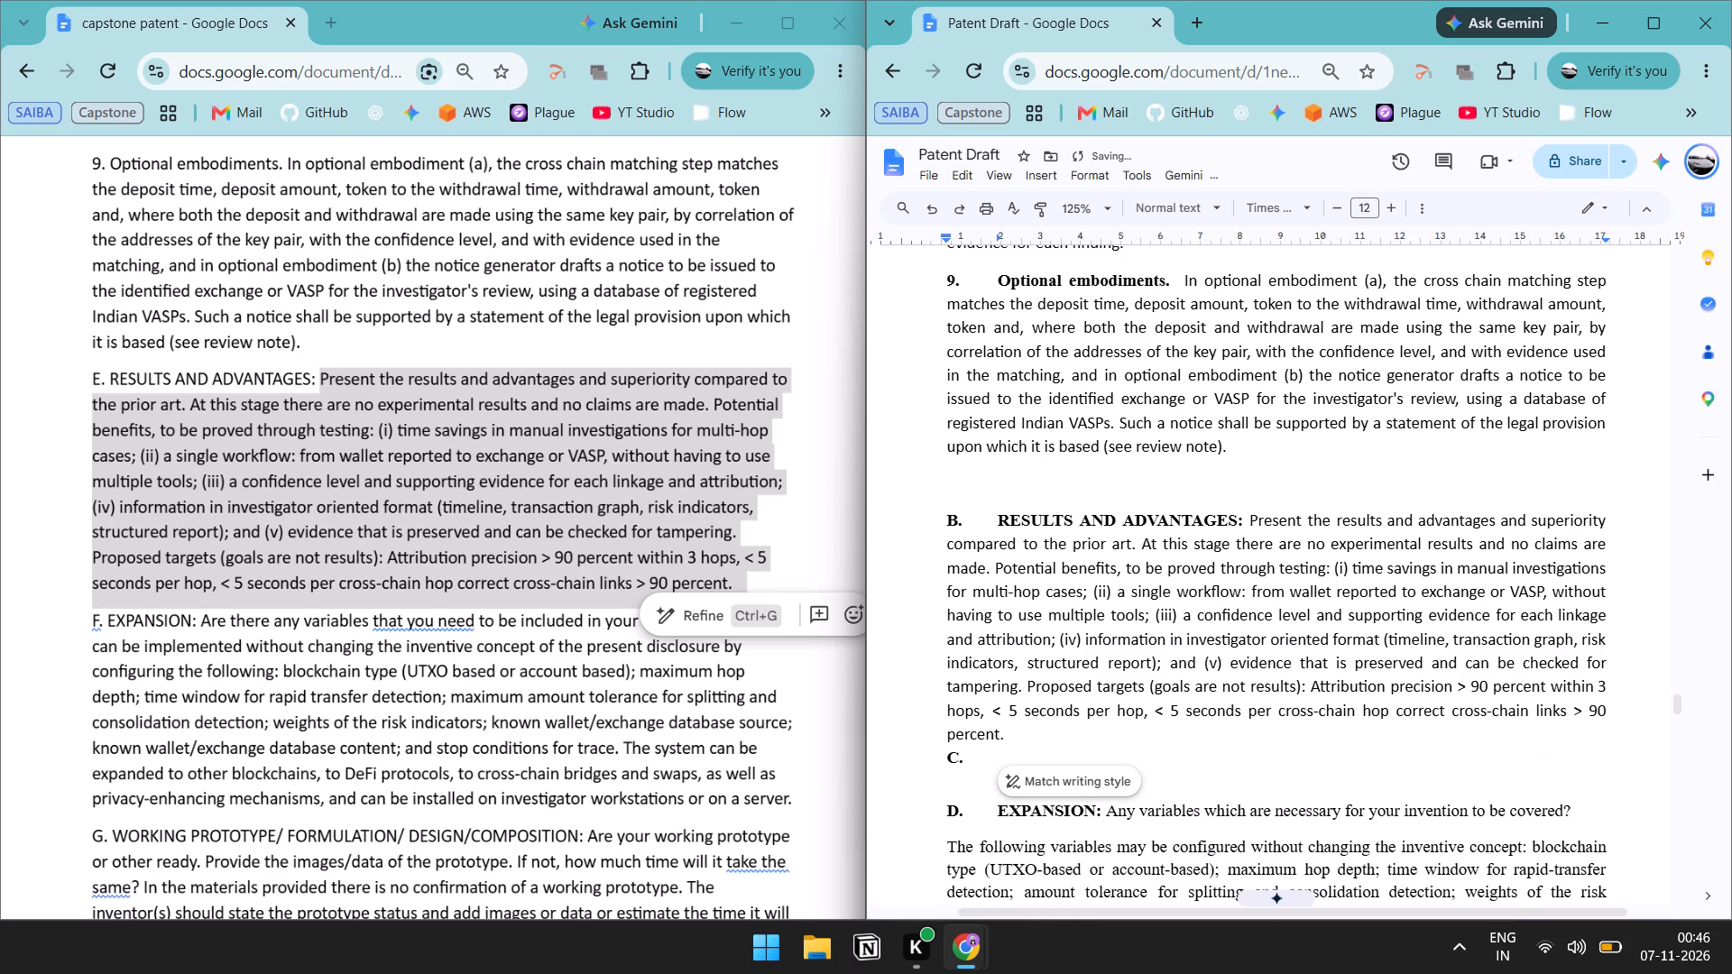
click(1248, 511)
scroll(1248, 511, down, 1)
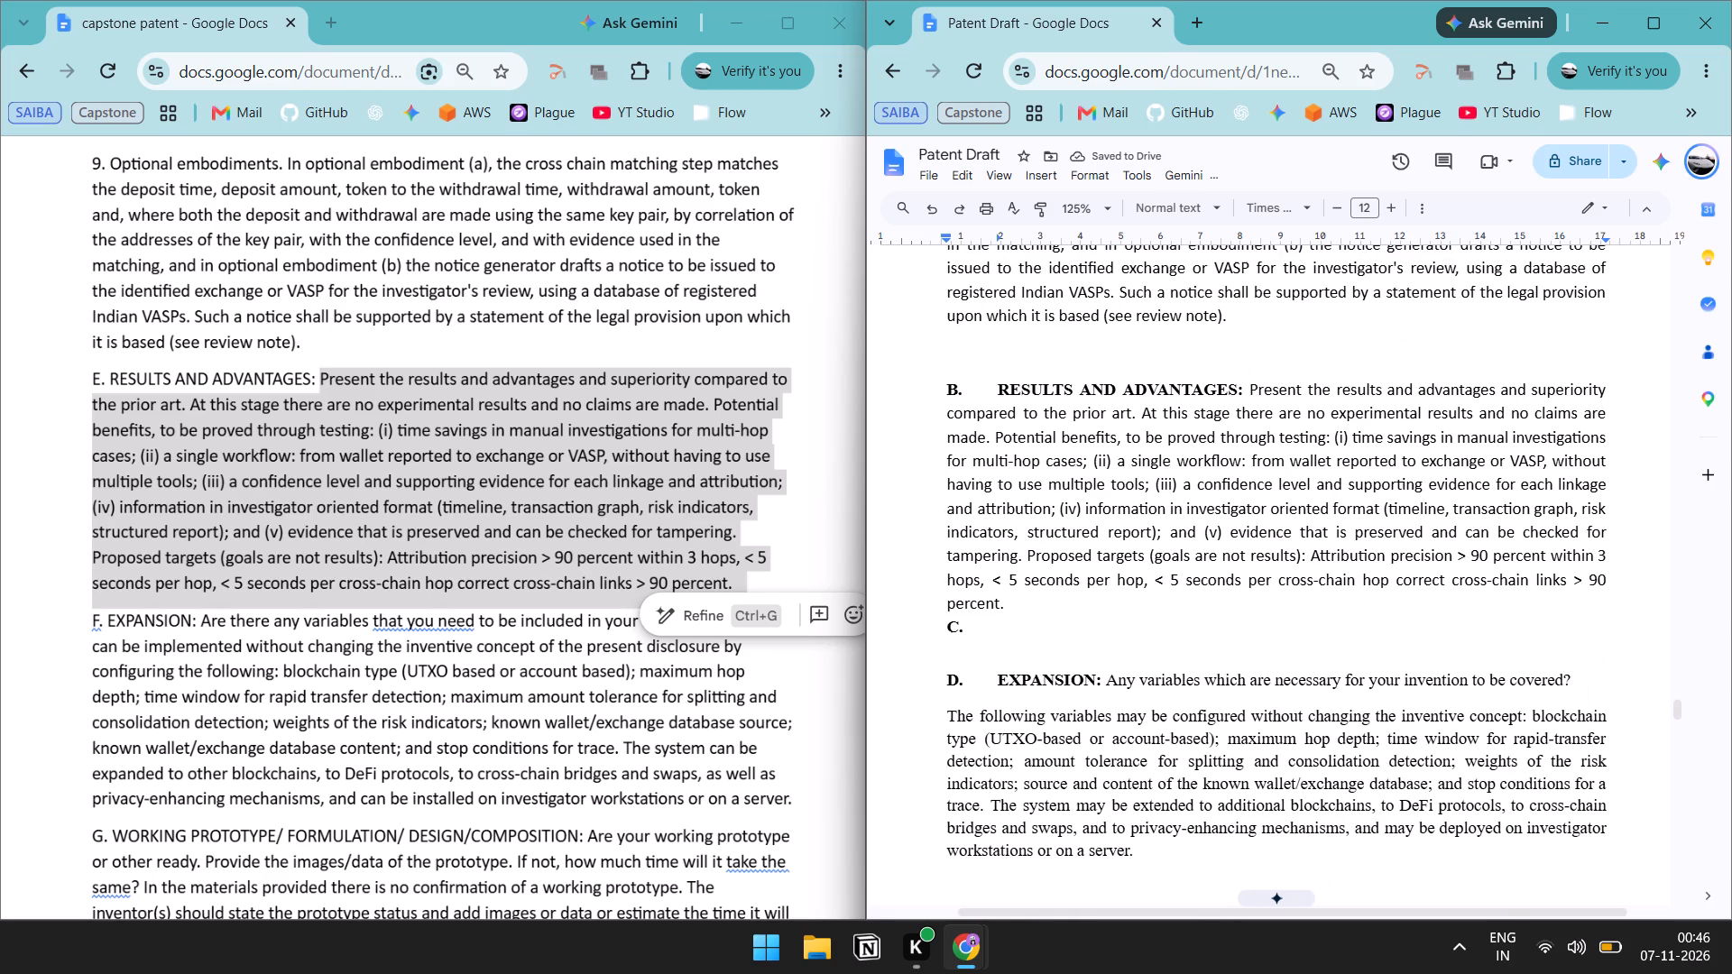
scroll(1248, 511, down, 1)
click(989, 633)
key(BackSpace)
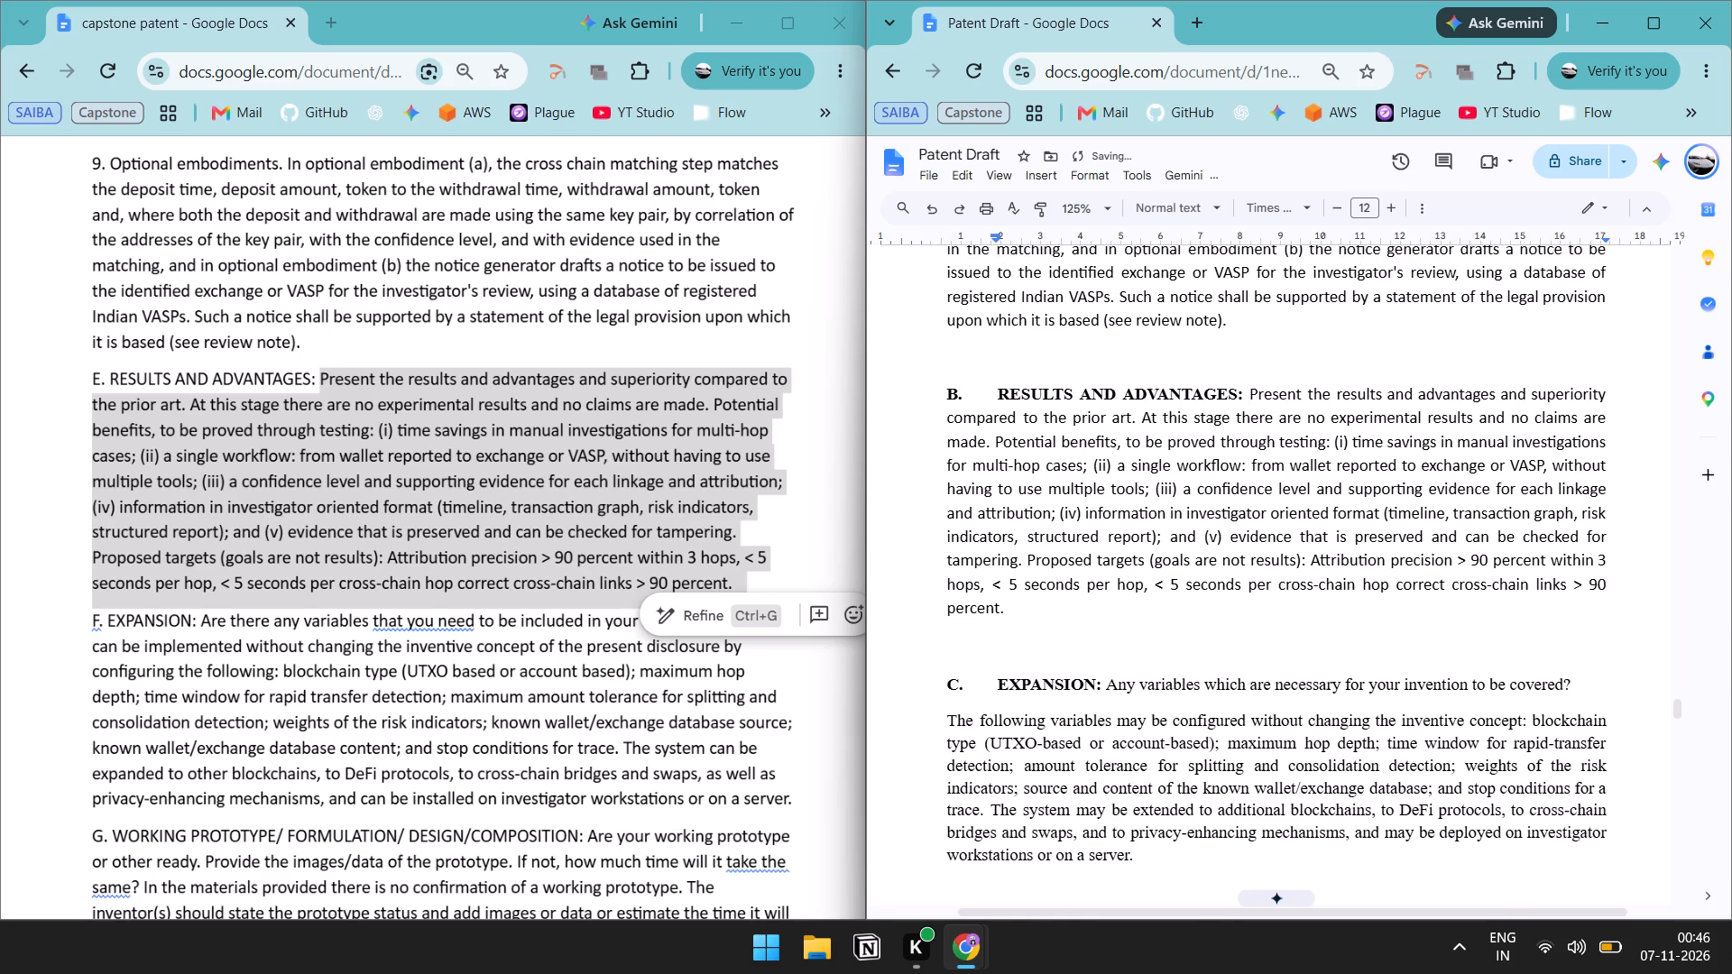
Replace the Expansion question and its paragraph with section F's text from the capstone notes, removing the extra list letter after it.
scroll(989, 633, down, 1)
scroll(459, 469, down, 1)
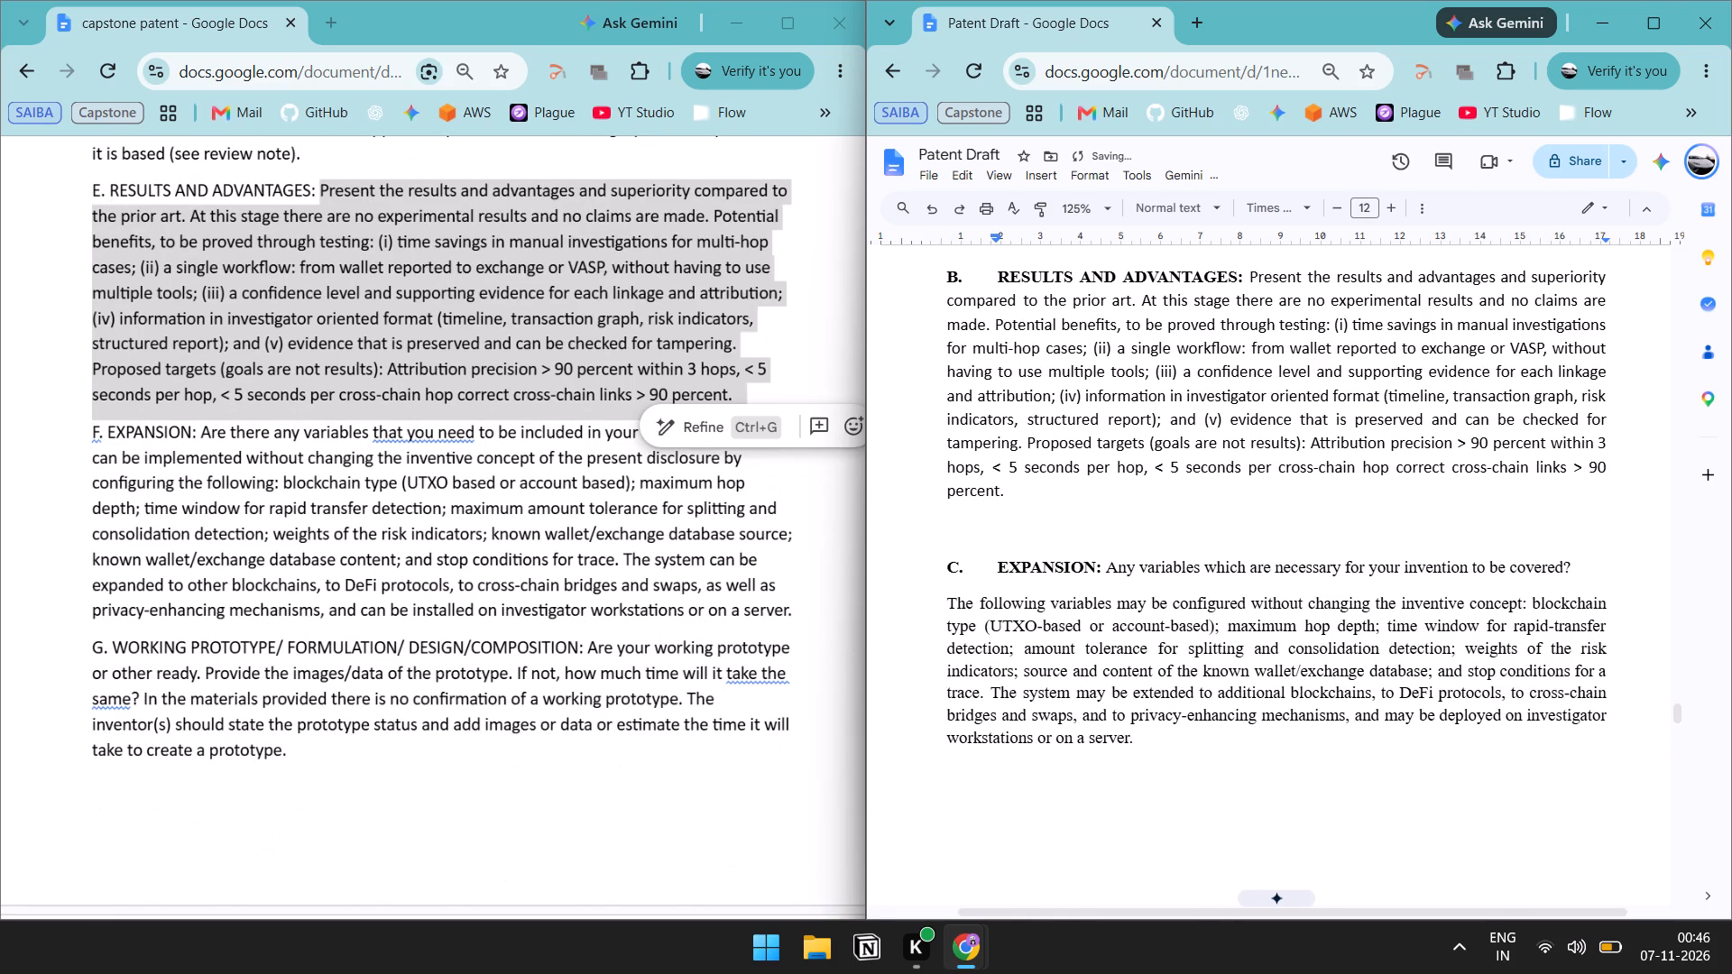
drag(199, 430, 797, 618)
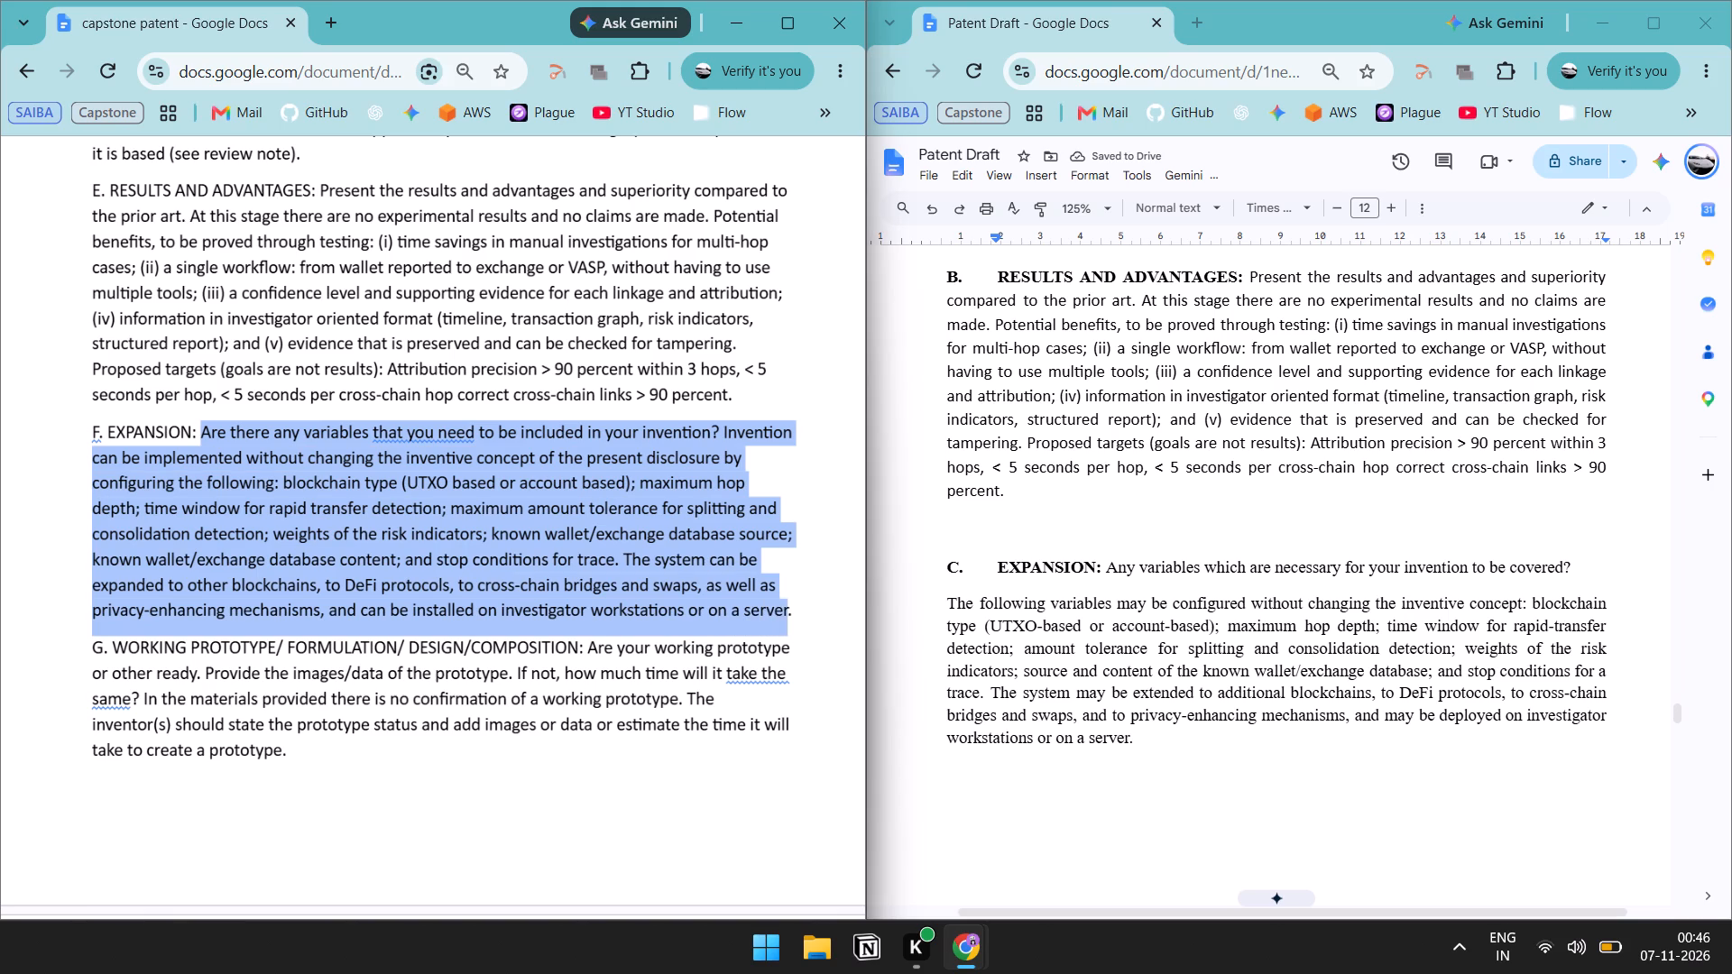
drag(797, 618, 803, 618)
key(ctrl+c)
scroll(1165, 508, down, 1)
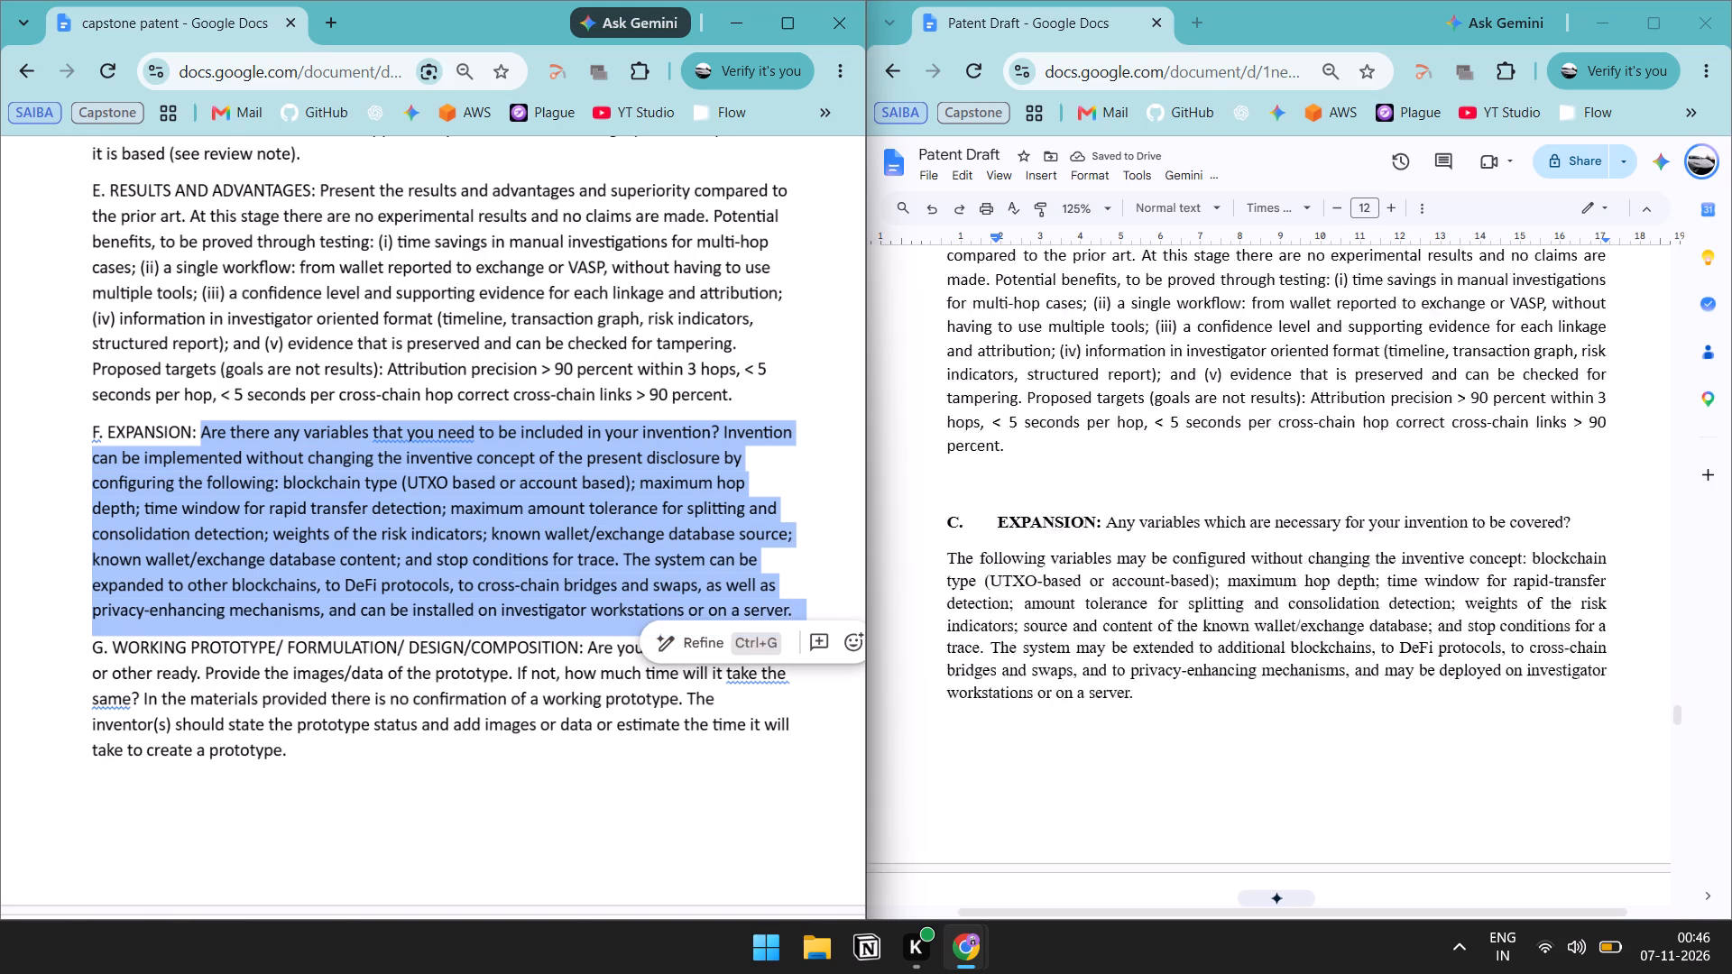
scroll(1165, 508, down, 1)
drag(1109, 459, 1160, 644)
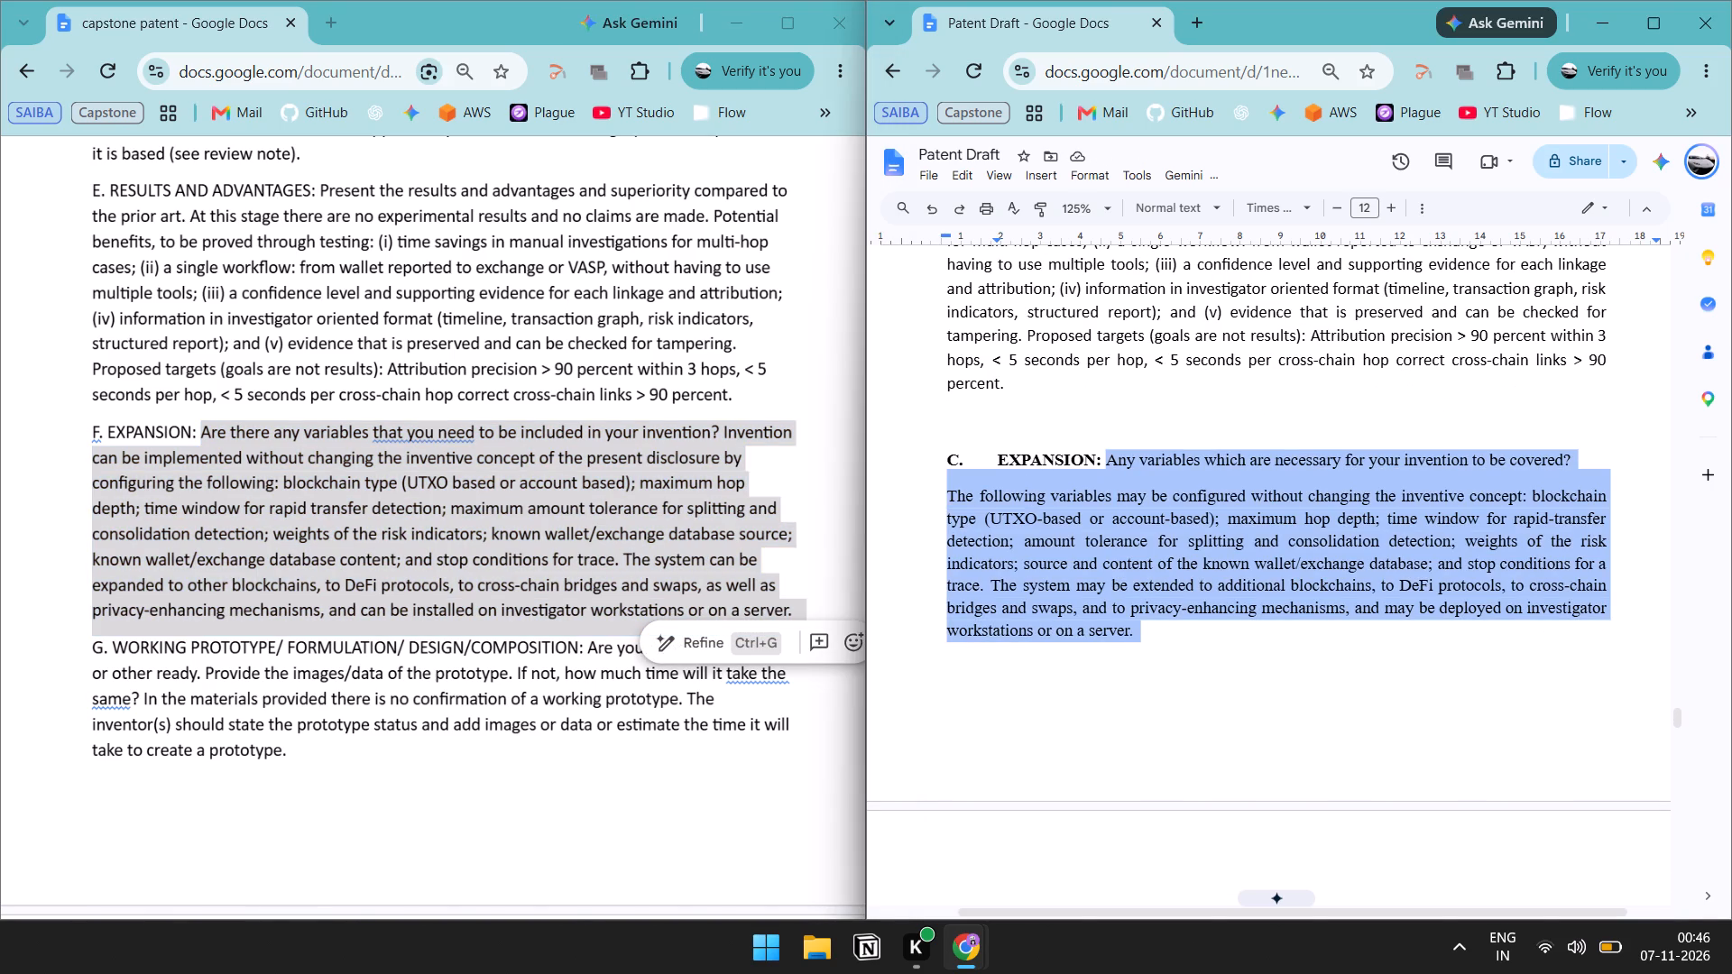
drag(1160, 644, 1161, 642)
key(ctrl+v)
key(BackSpace)
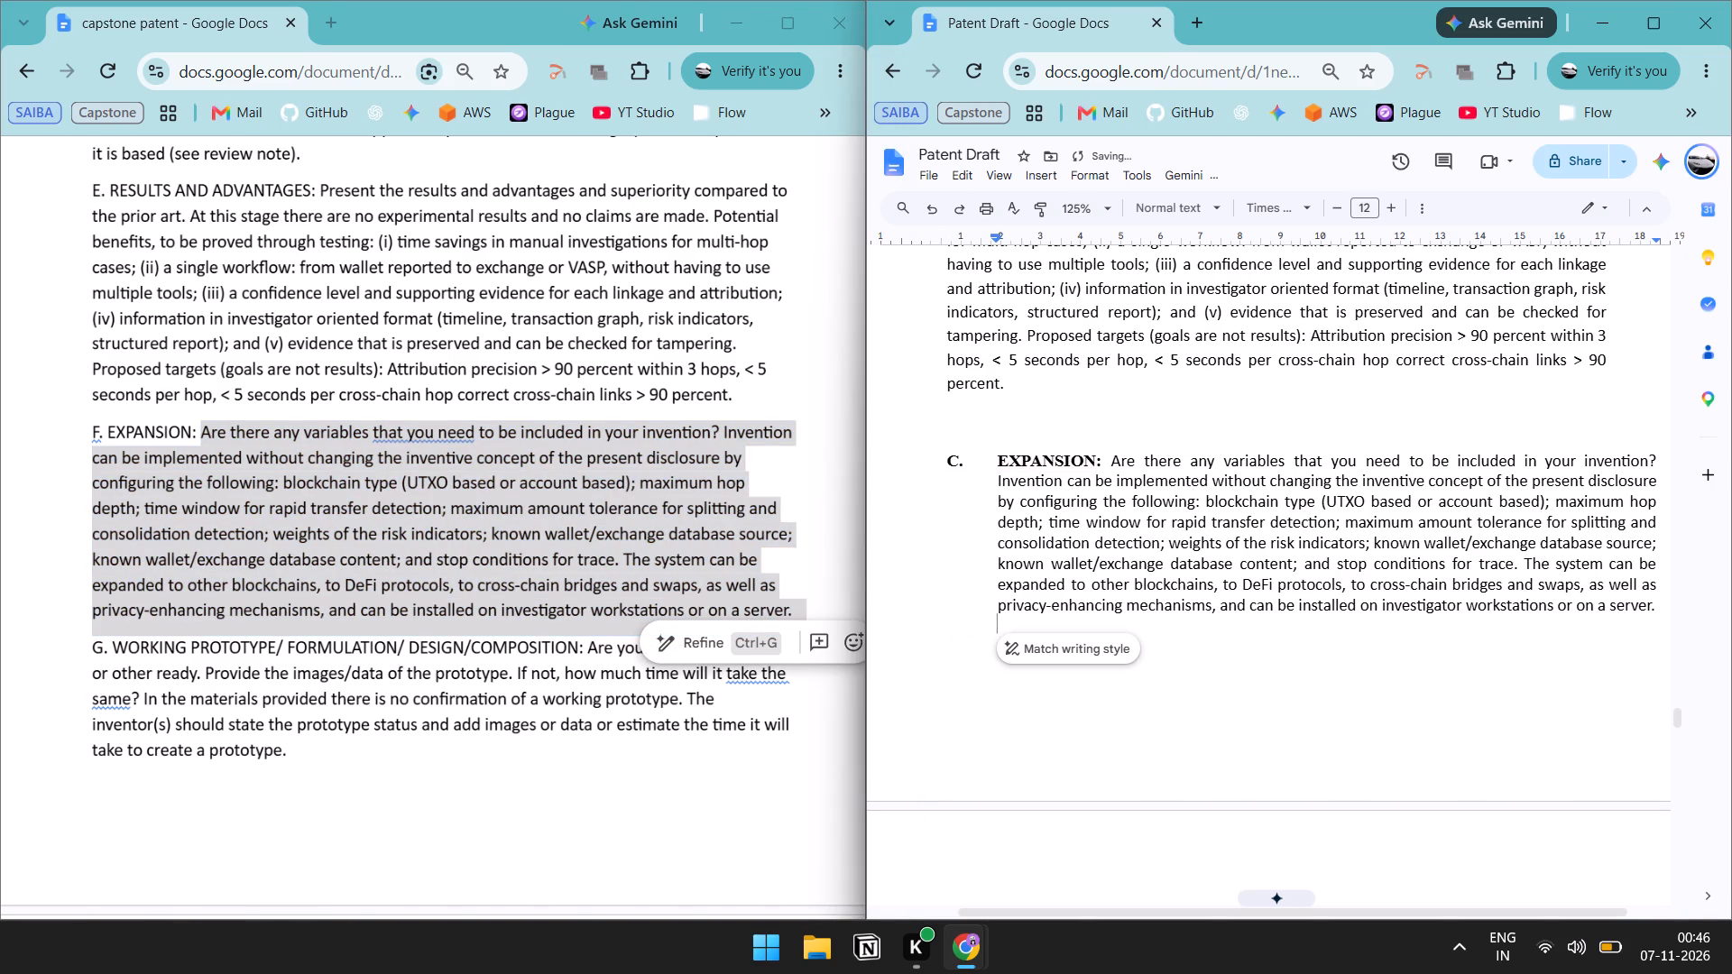
Replace the text after the Working Prototype/Formulation/Design/Composition heading with the notes' version, and remove the extra list letter after it.
scroll(1161, 642, down, 3)
scroll(494, 583, down, 1)
click(510, 378)
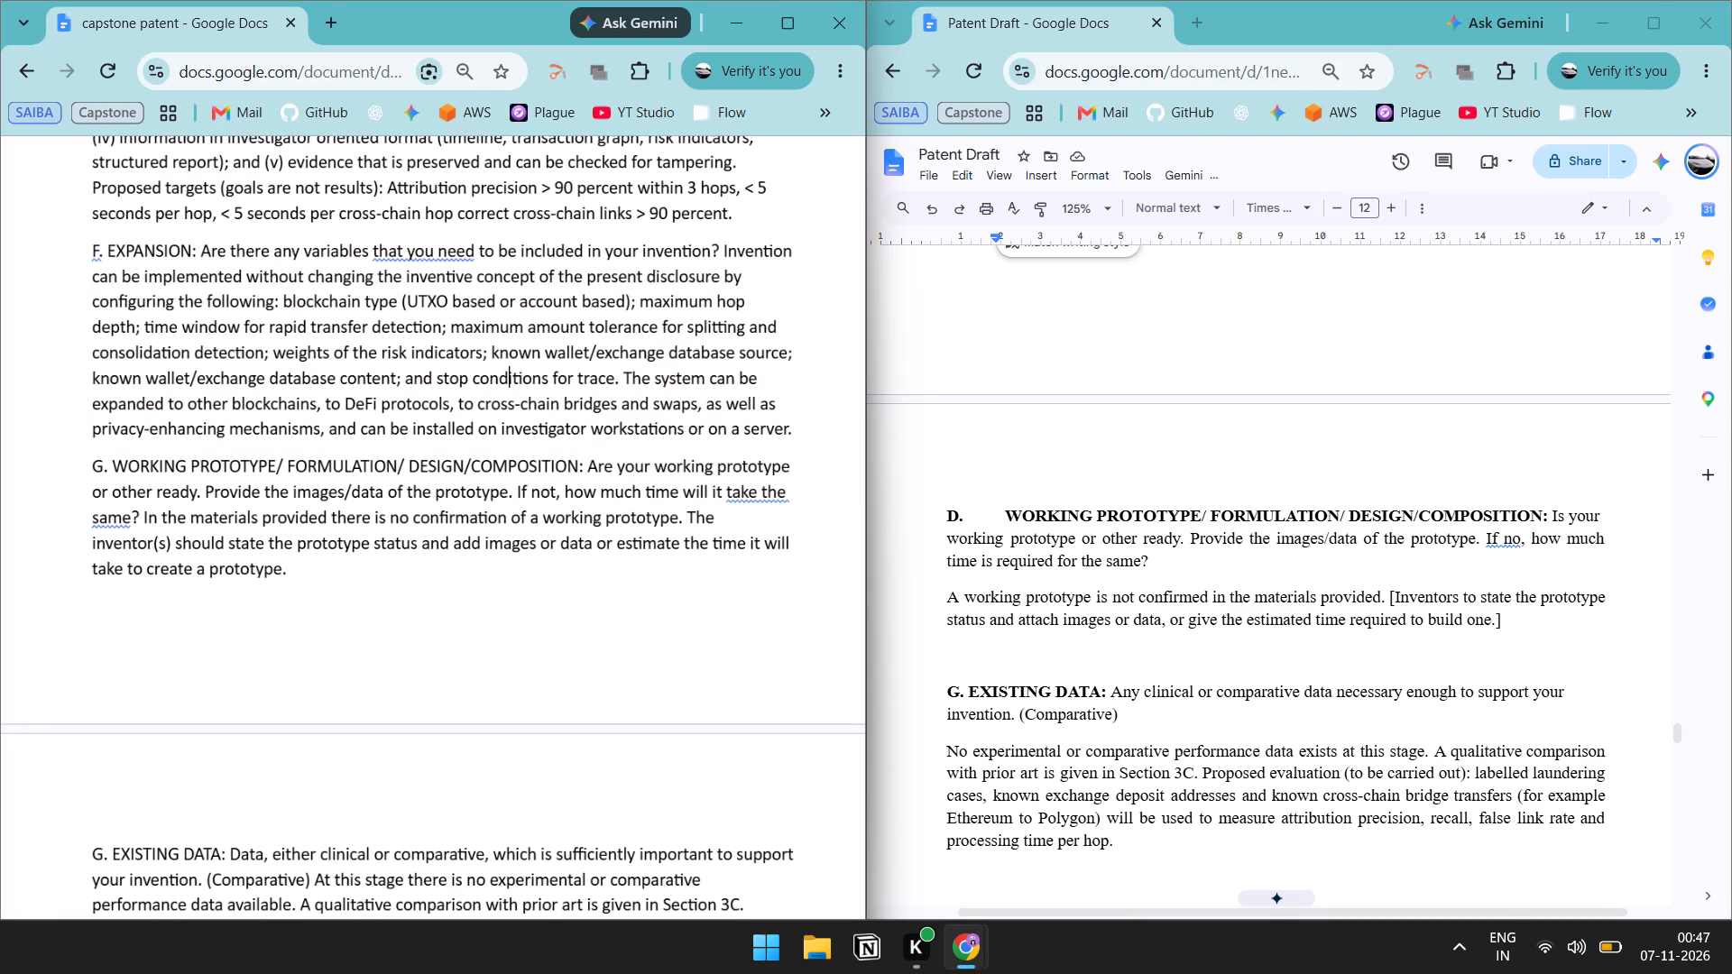
drag(590, 459, 601, 544)
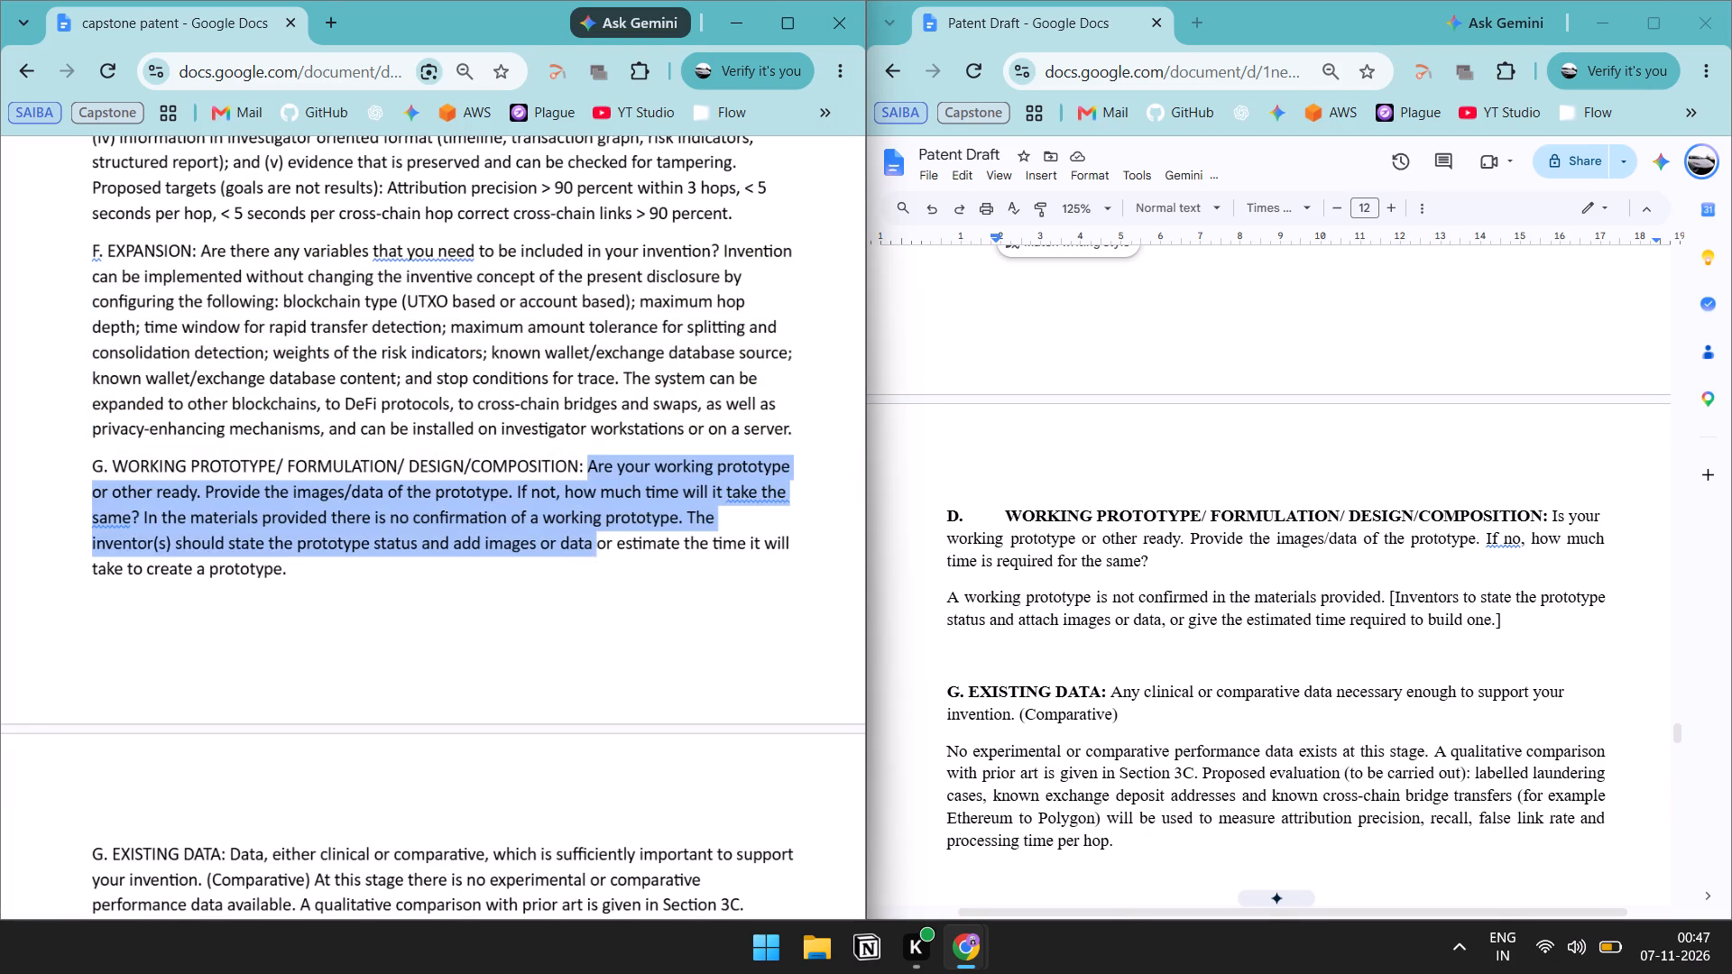
drag(601, 544, 596, 571)
key(ctrl+c)
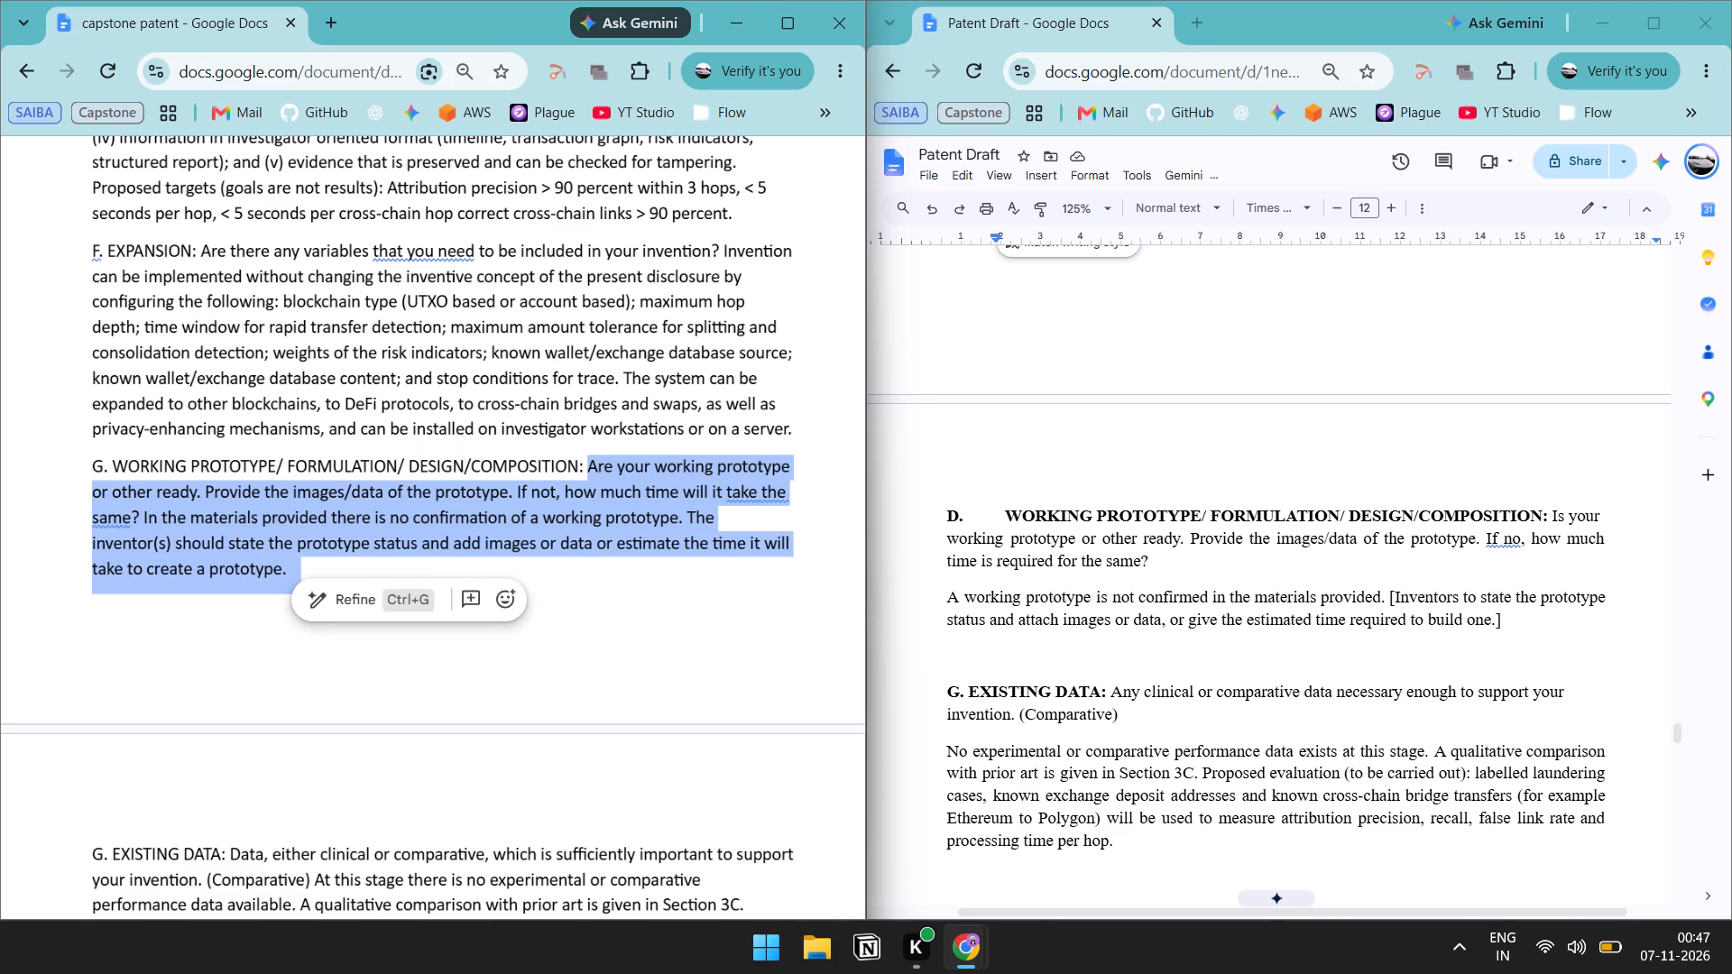
drag(1553, 512, 1580, 631)
key(ctrl+v)
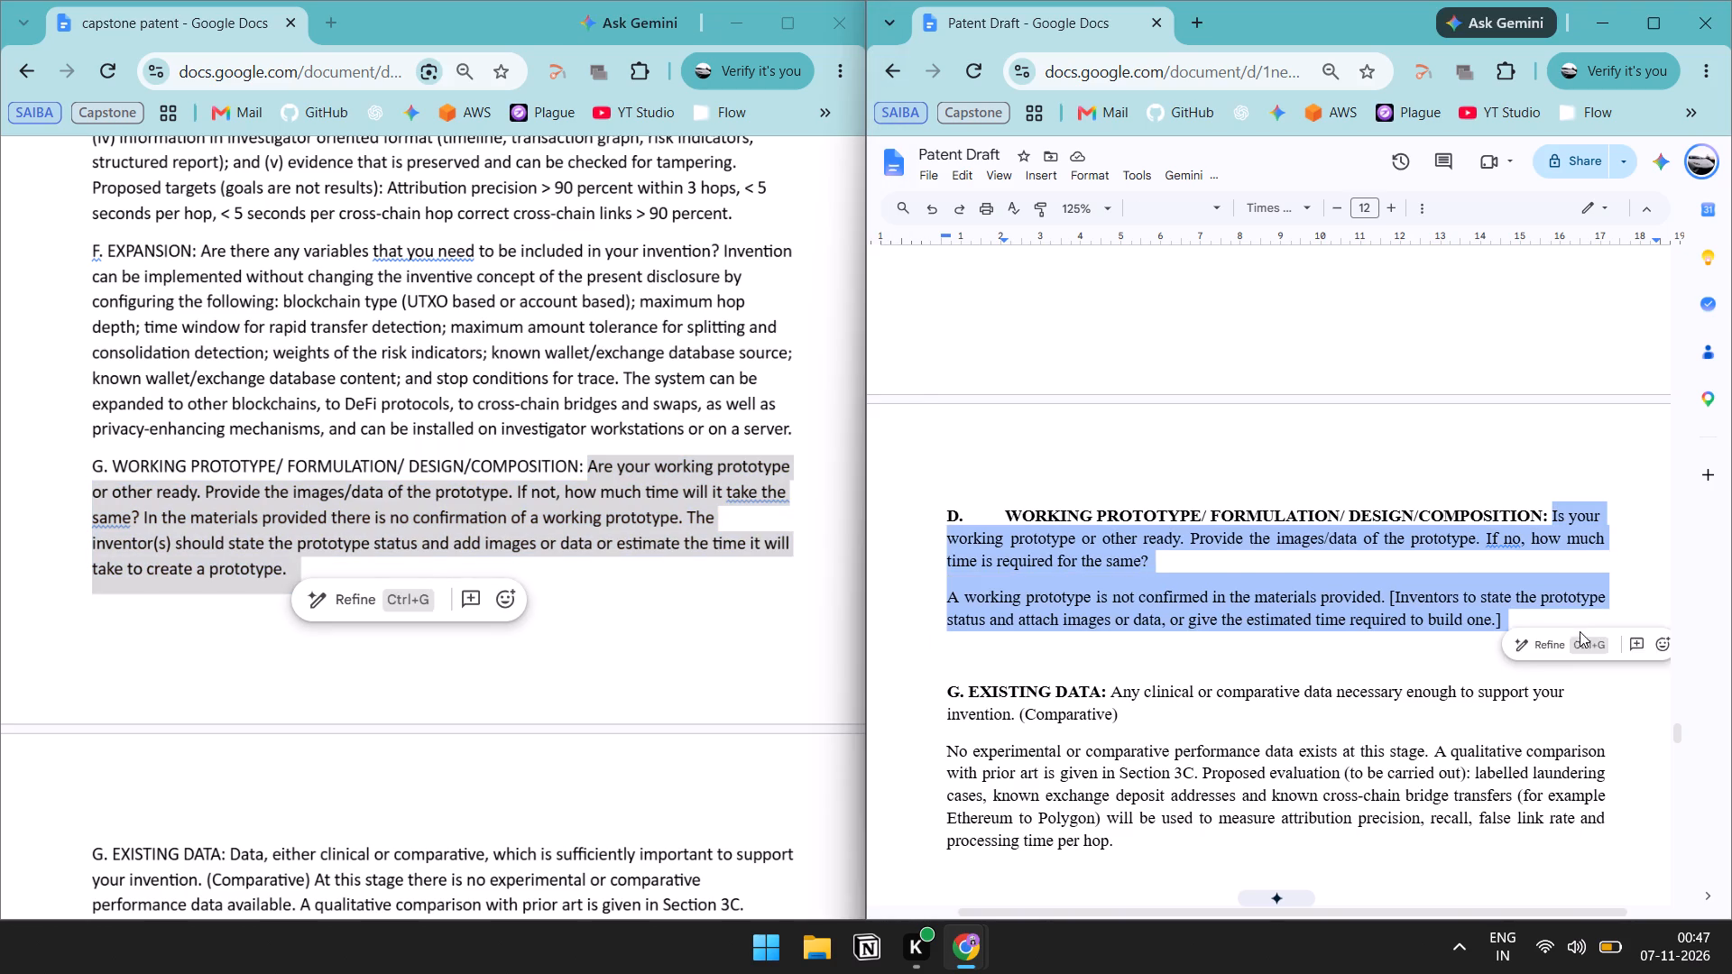
key(BackSpace)
key(BackSpace)
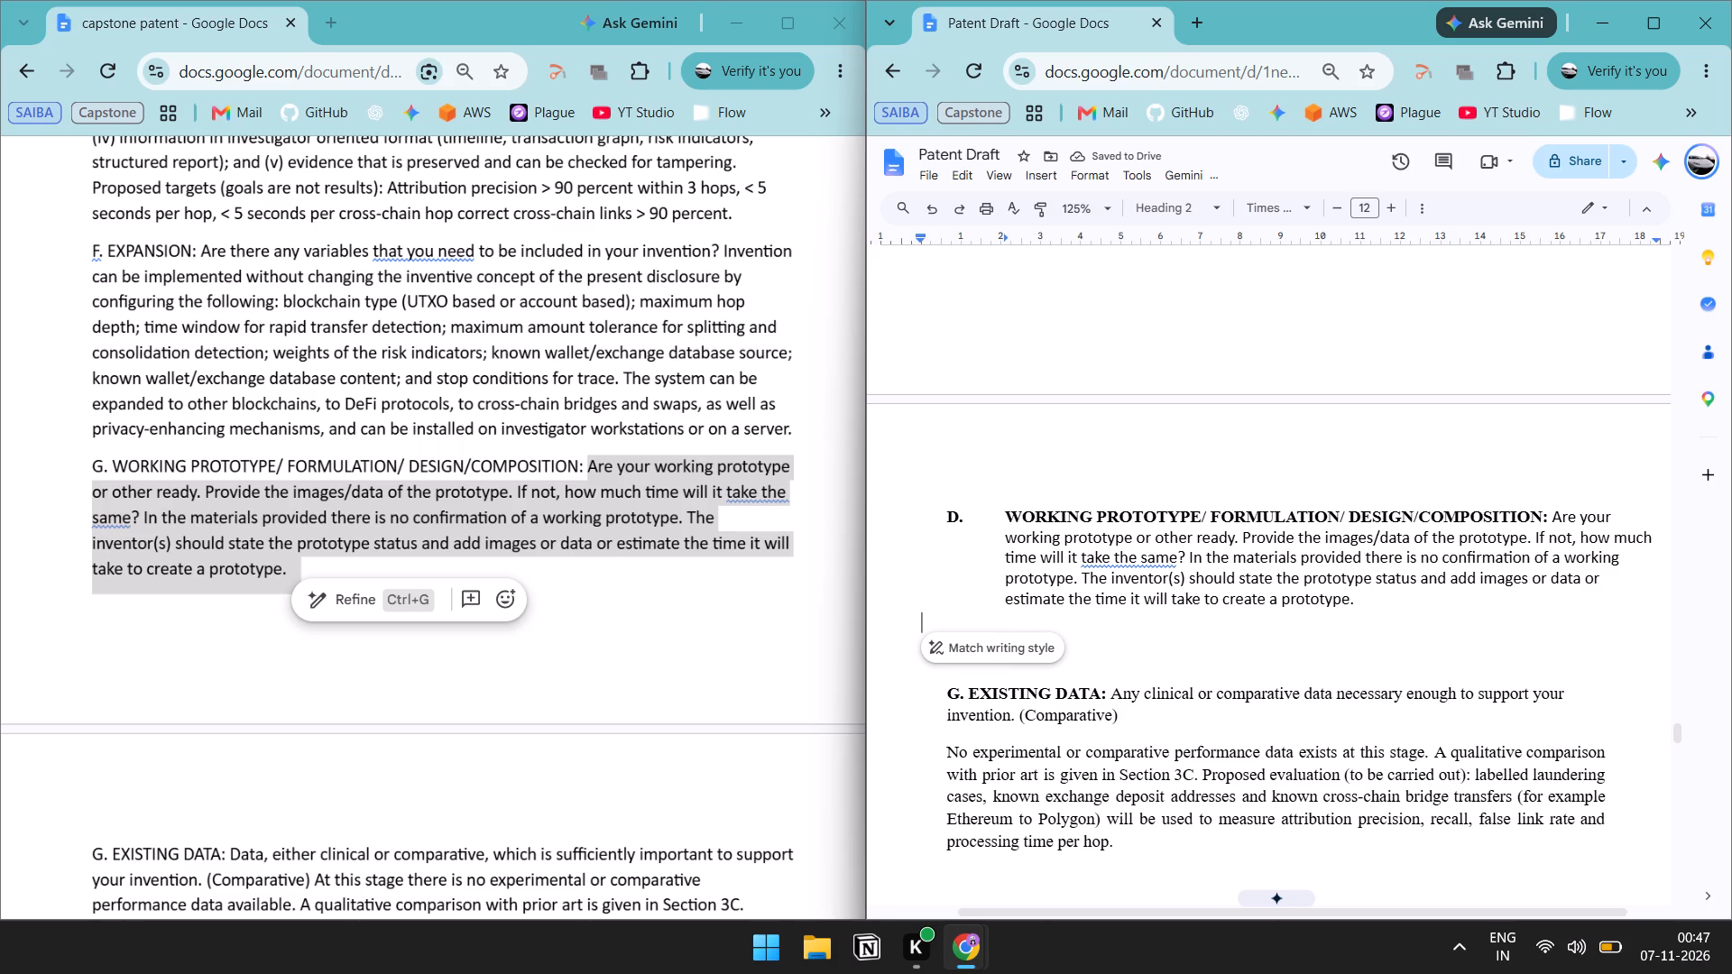
Move the Working Prototype body text onto its own unlettered line below the heading.
click(1551, 509)
key(Right)
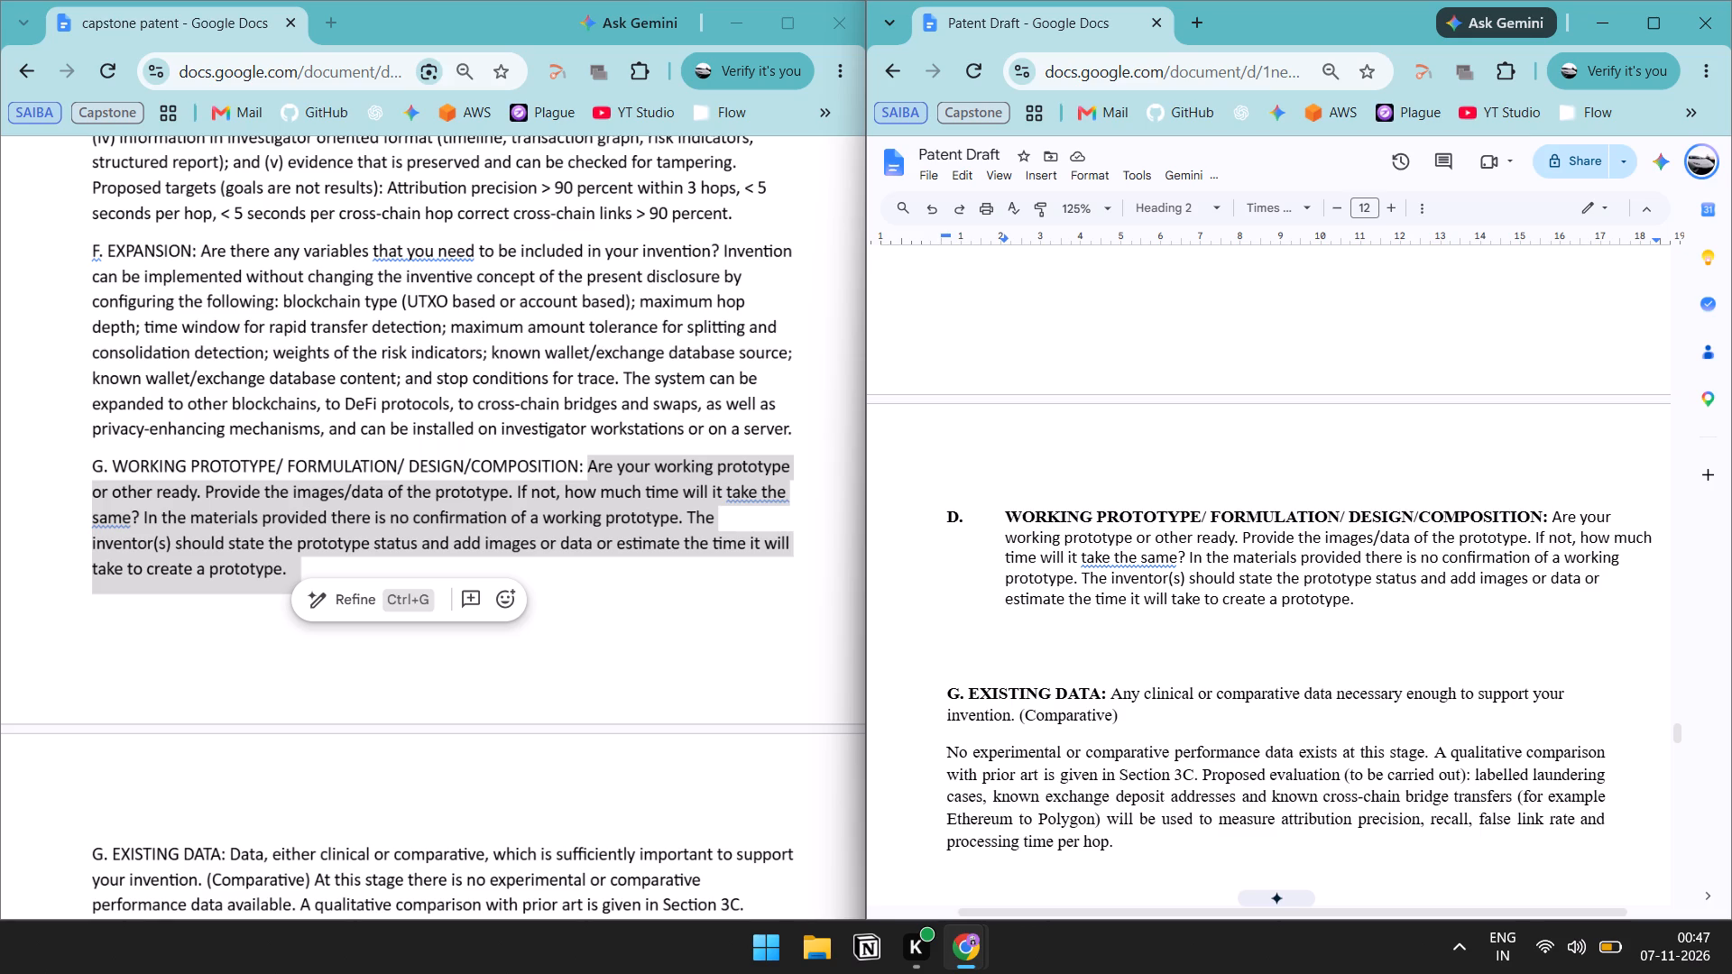
key(Return)
key(BackSpace)
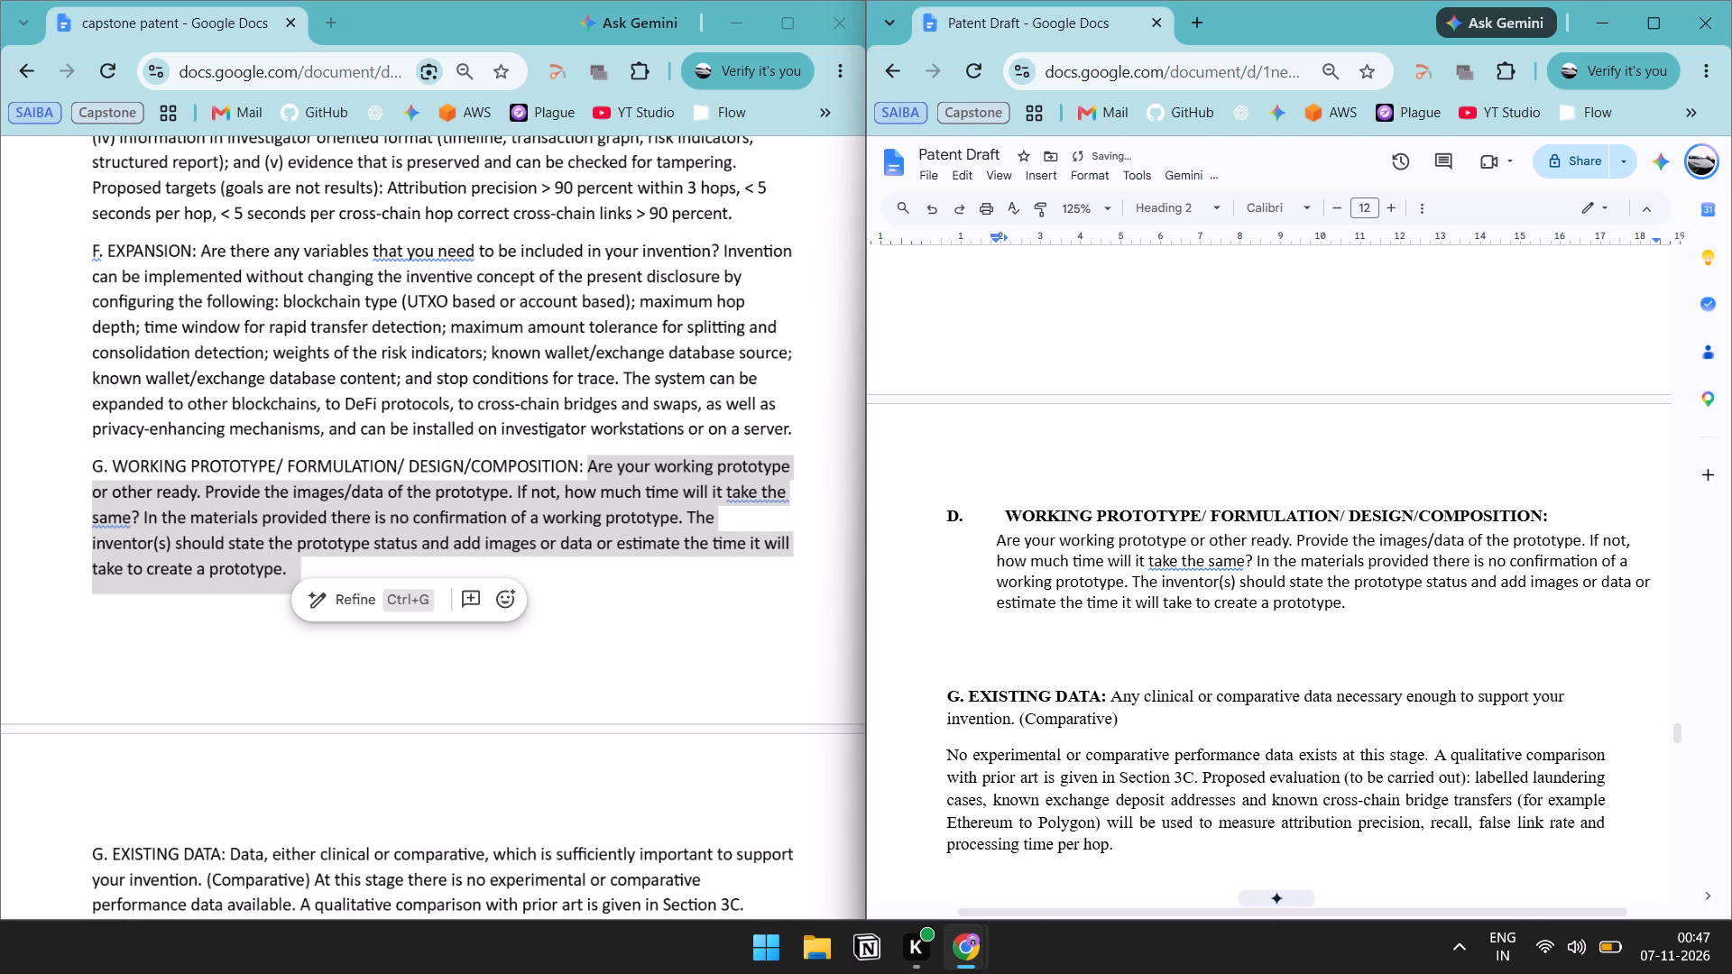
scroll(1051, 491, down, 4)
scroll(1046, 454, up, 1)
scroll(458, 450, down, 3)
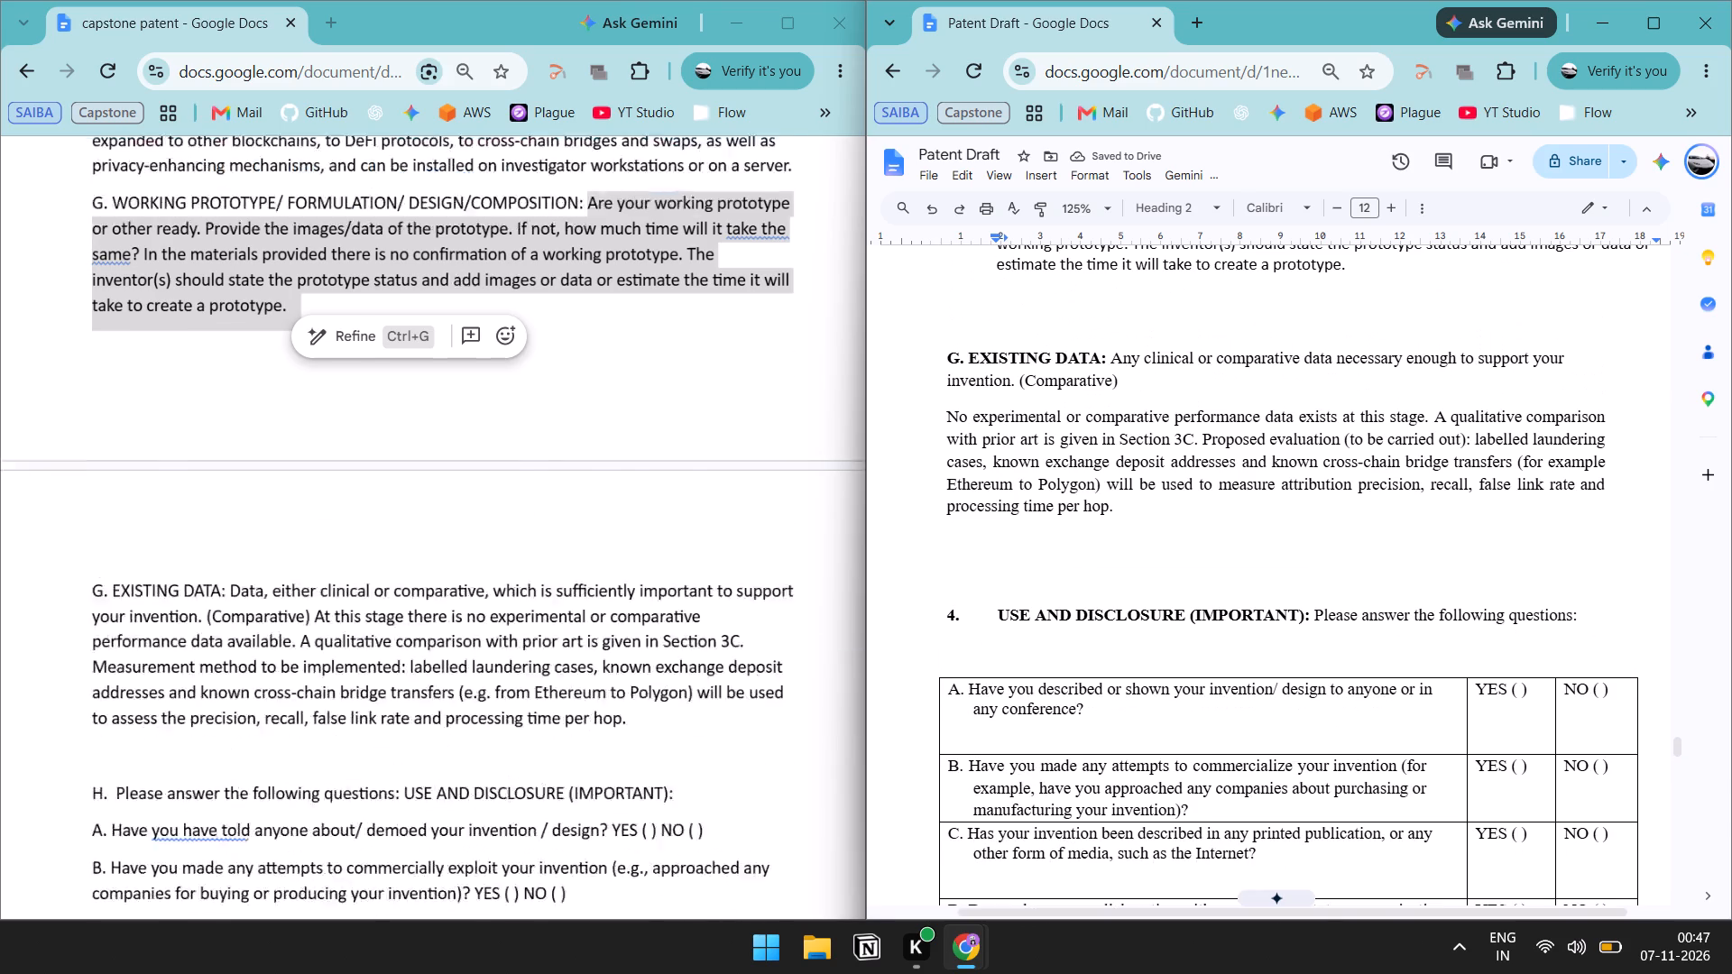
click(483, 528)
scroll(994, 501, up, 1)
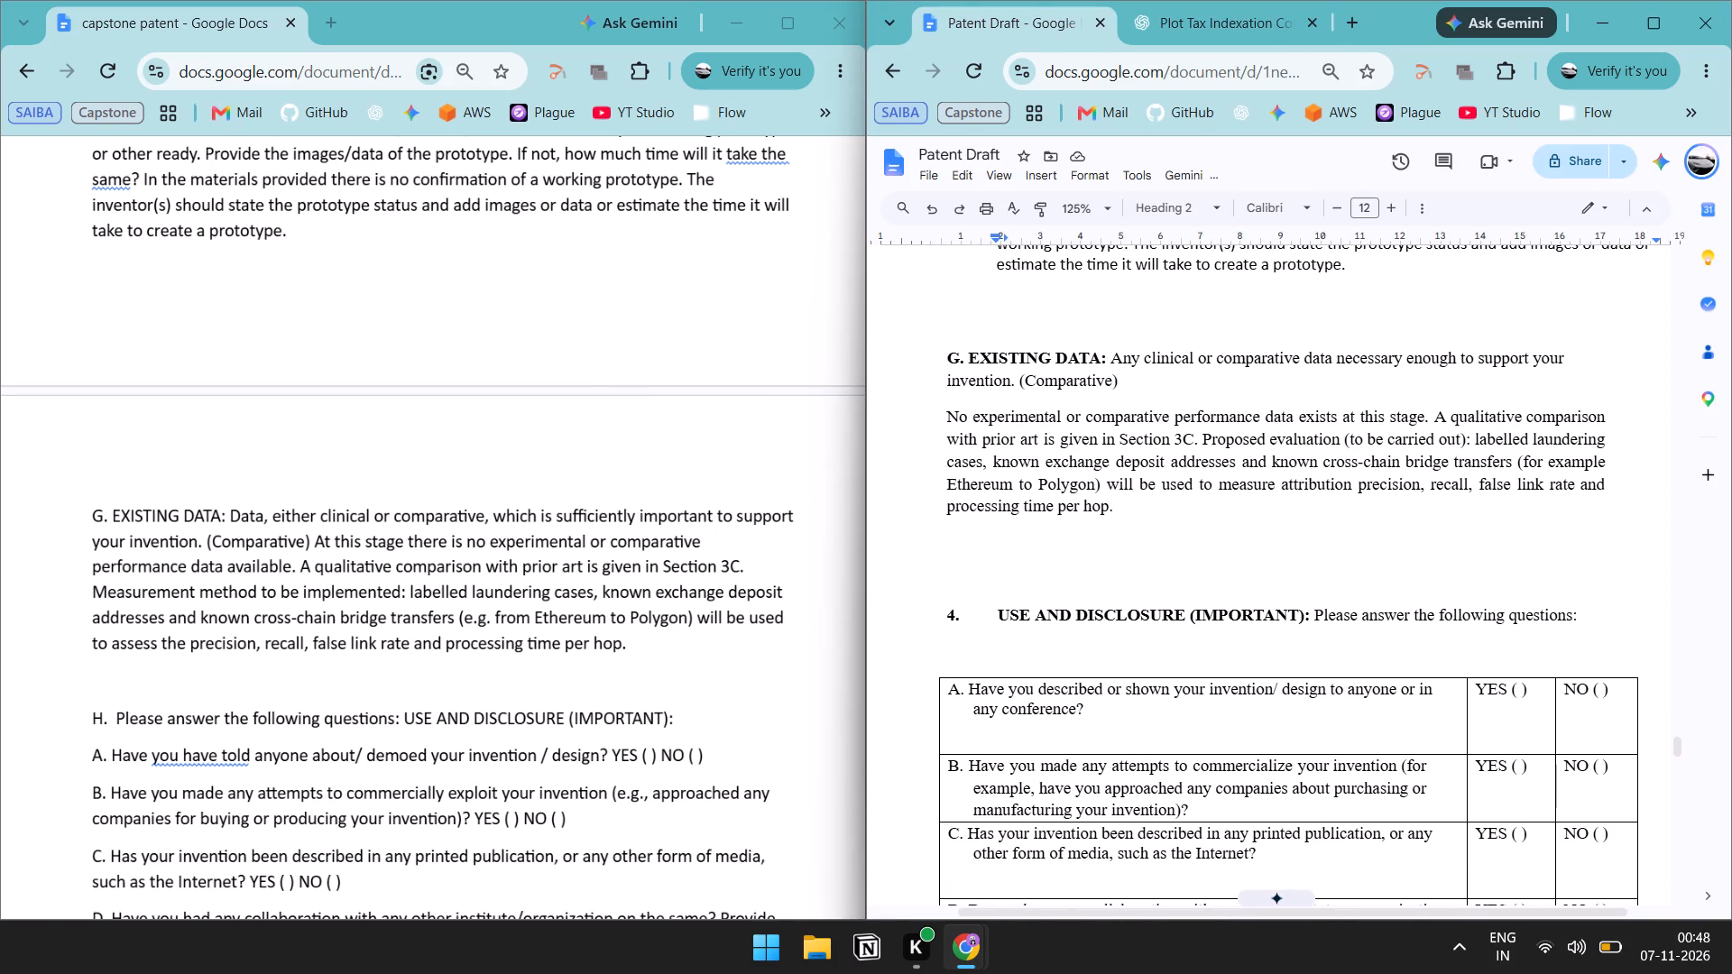
drag(233, 516, 687, 626)
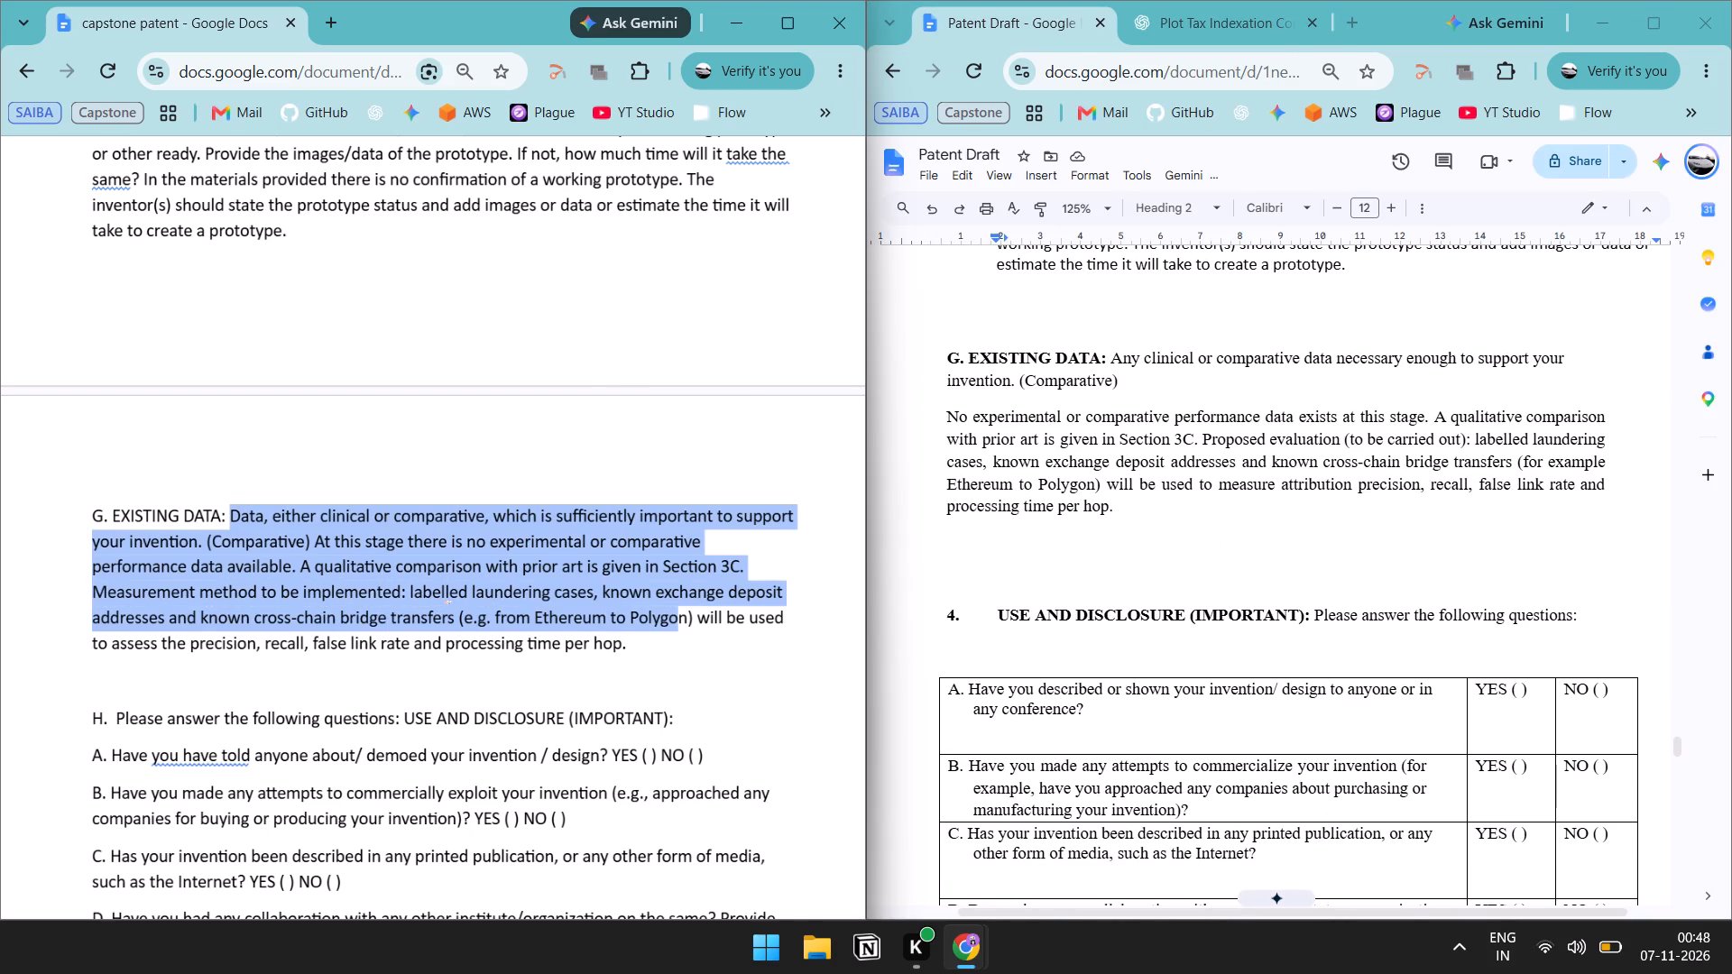
drag(687, 626, 670, 645)
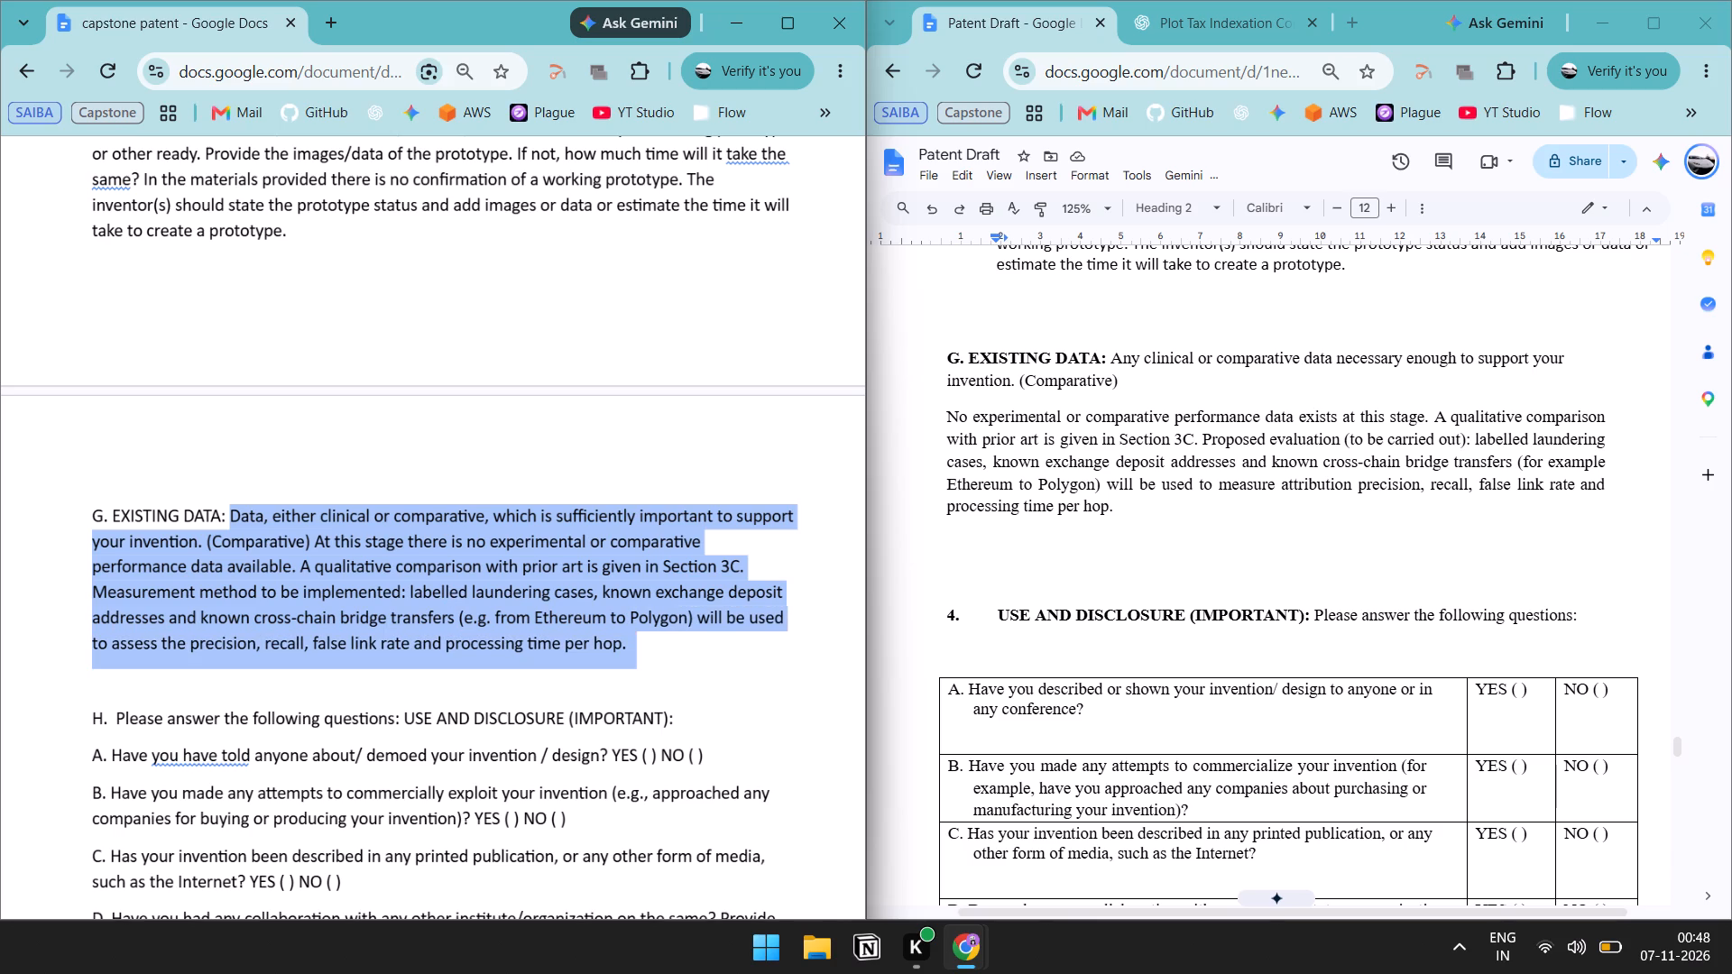
drag(670, 645, 669, 645)
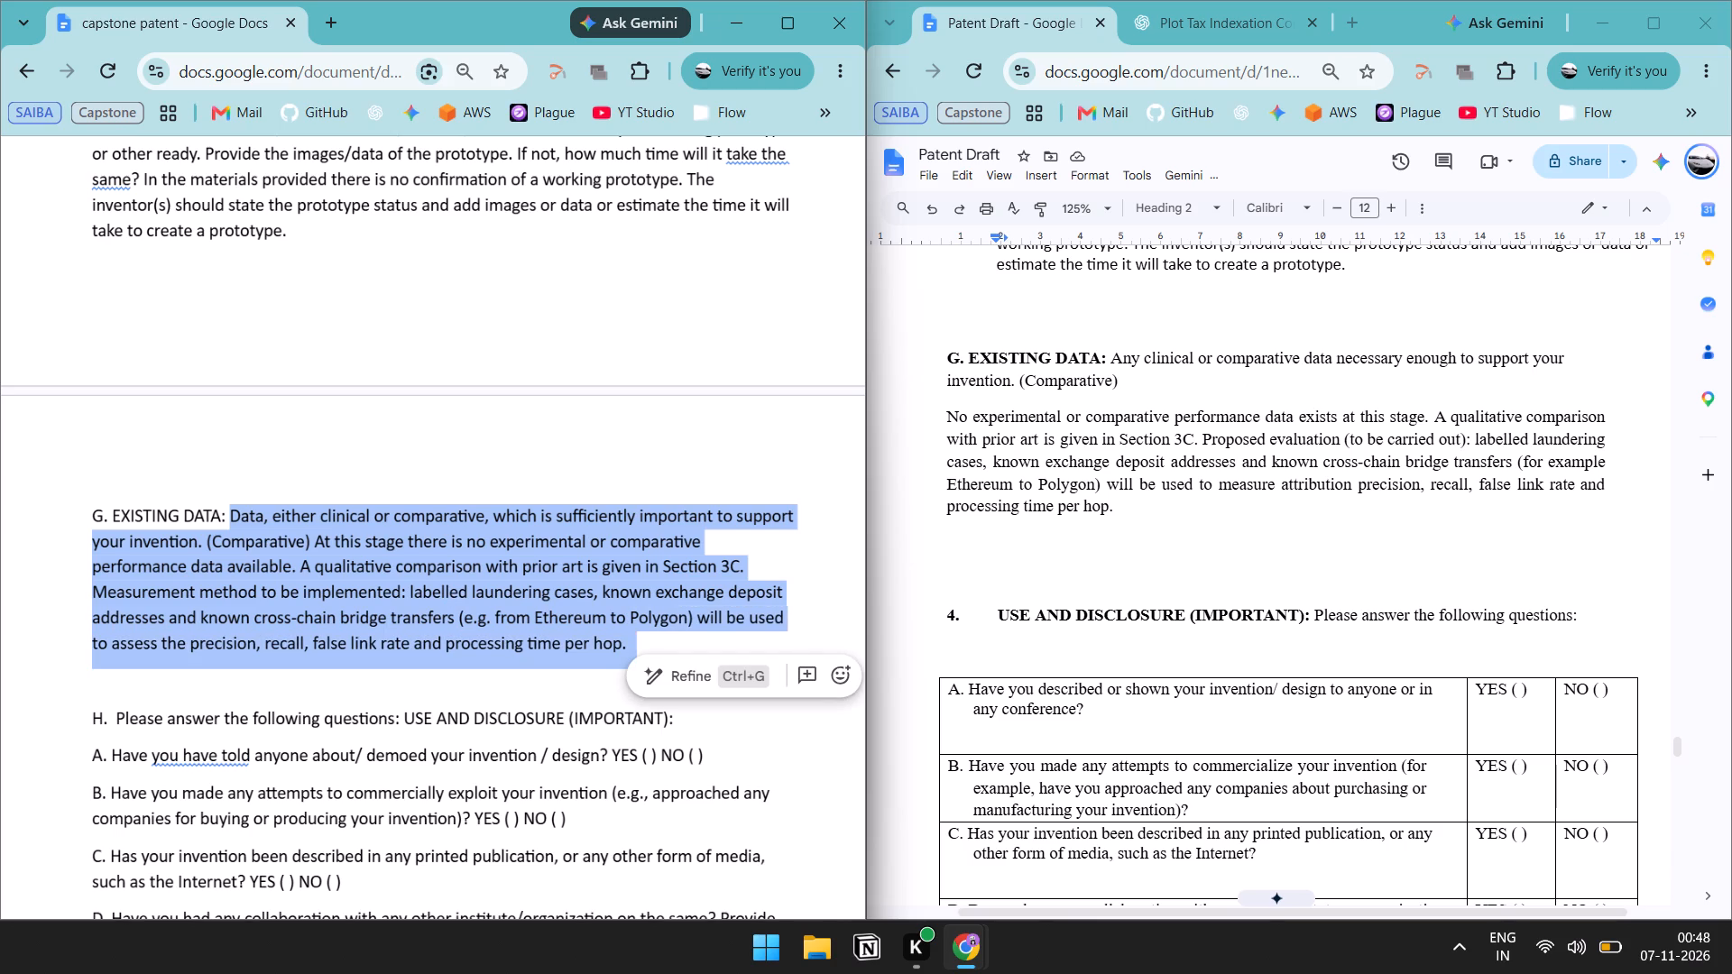
key(ctrl+c)
drag(1115, 359, 1132, 505)
key(Return)
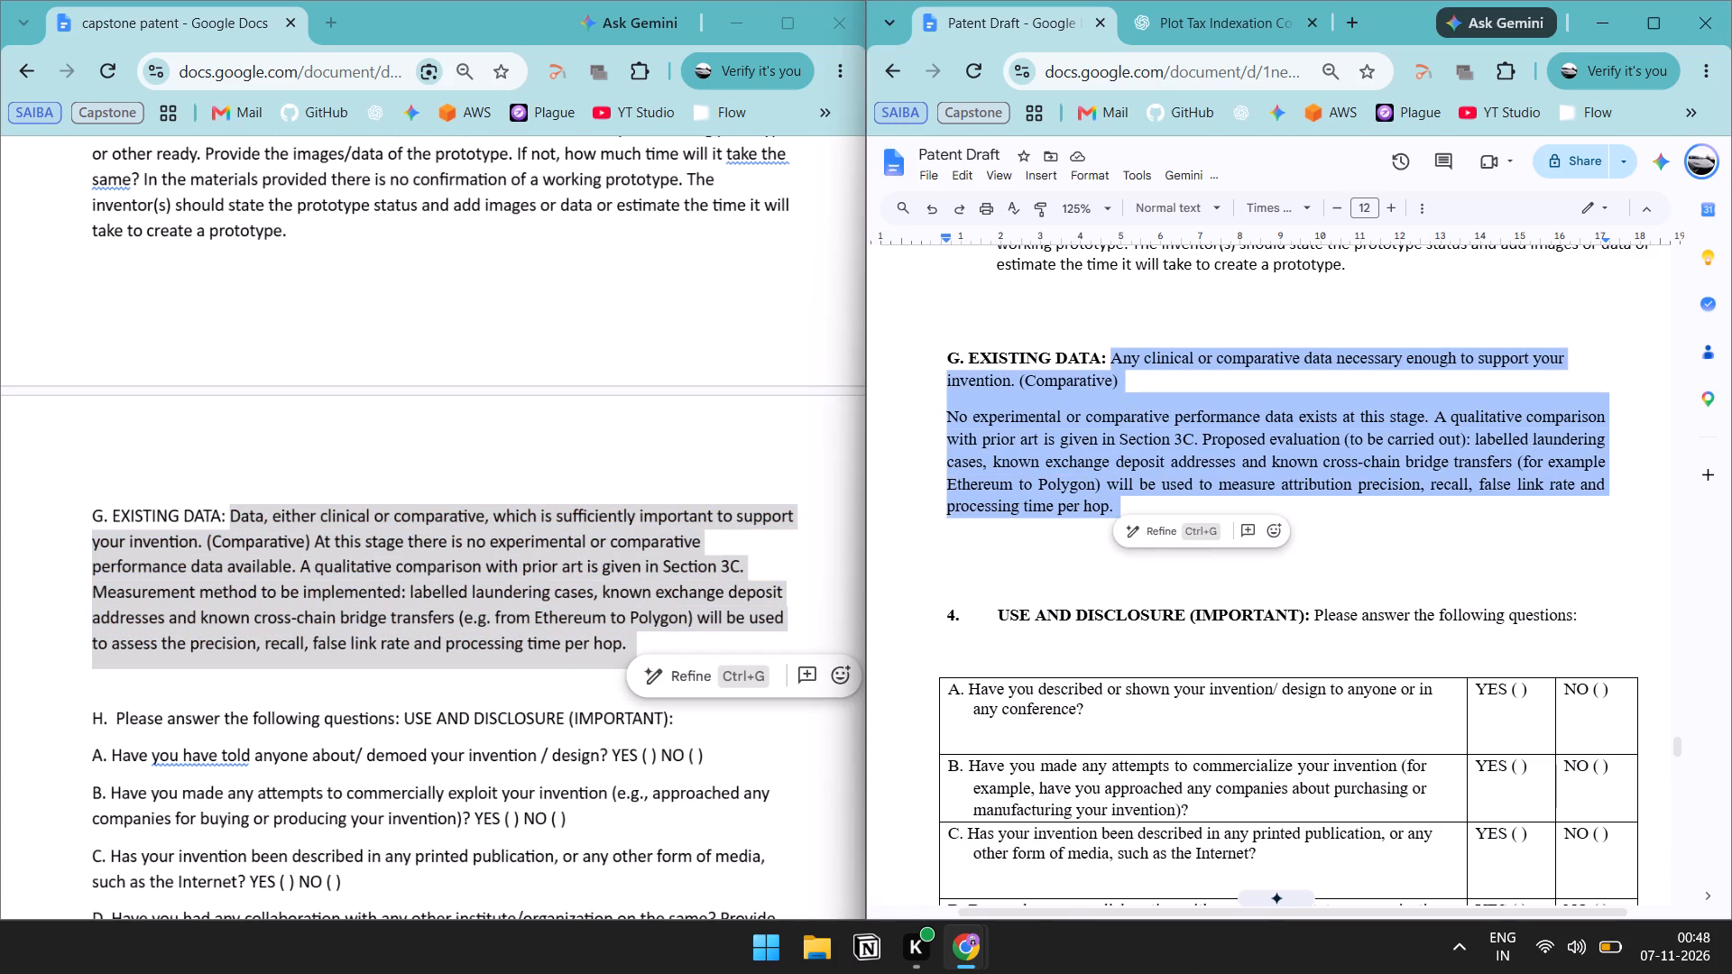
key(ctrl+v)
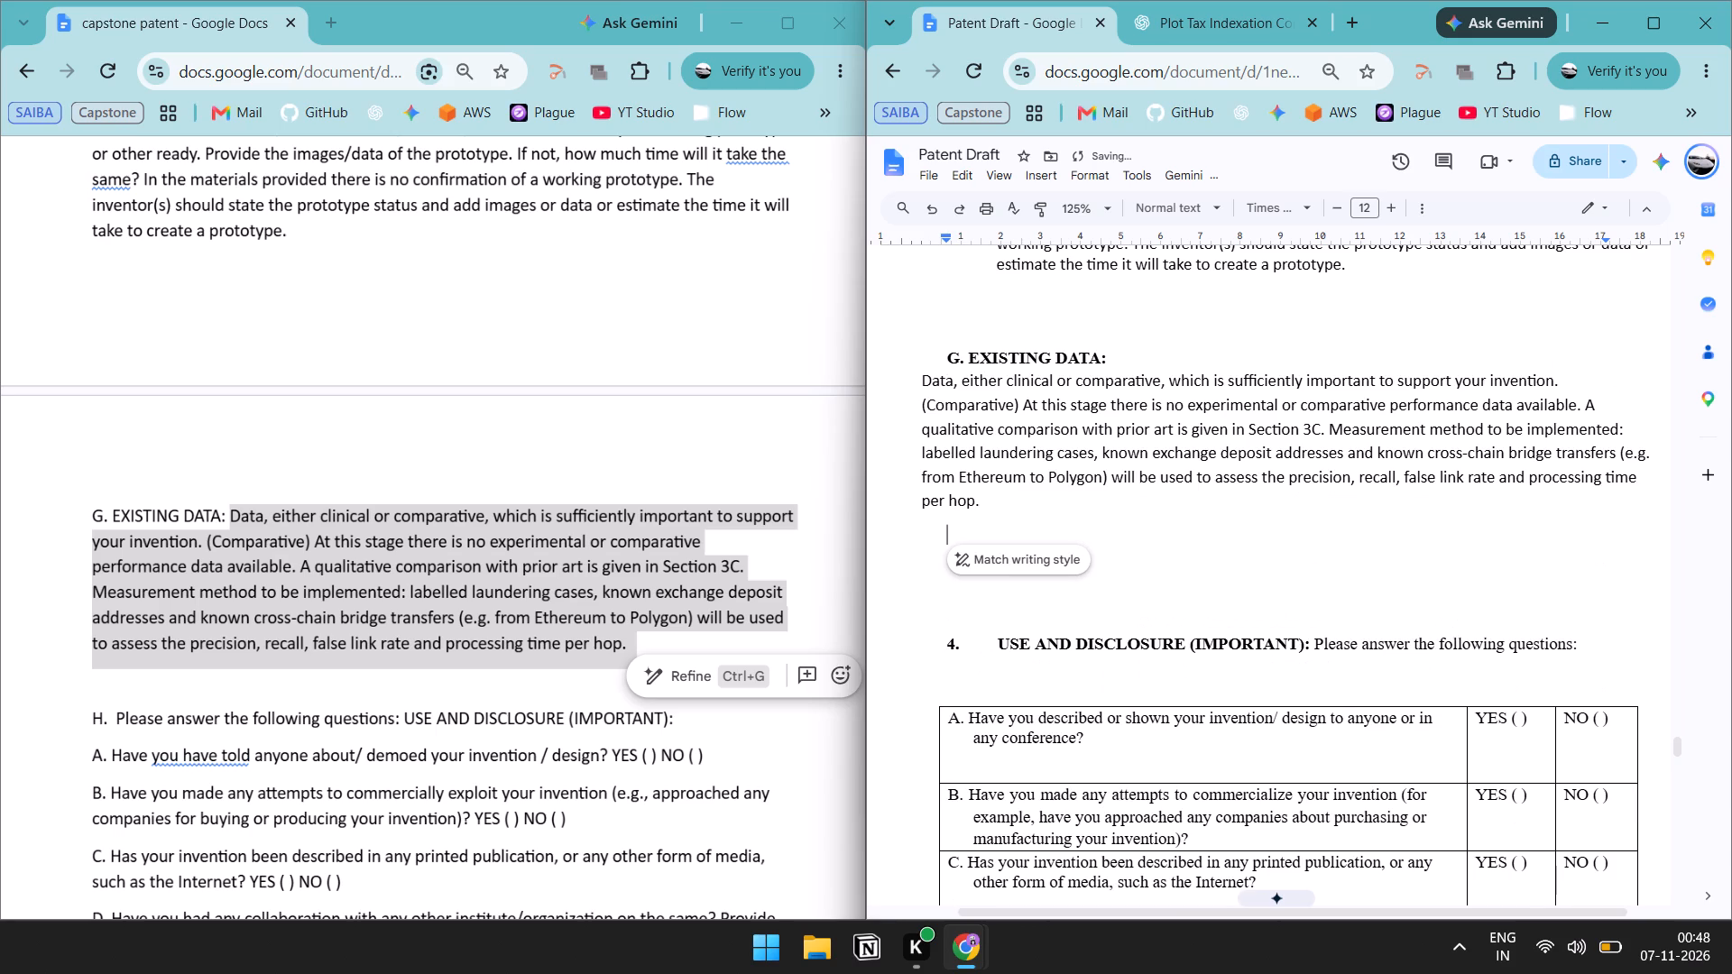
Indent the whole pasted Existing Data paragraph beneath its heading, with no extra indent on its first line.
drag(922, 380, 977, 501)
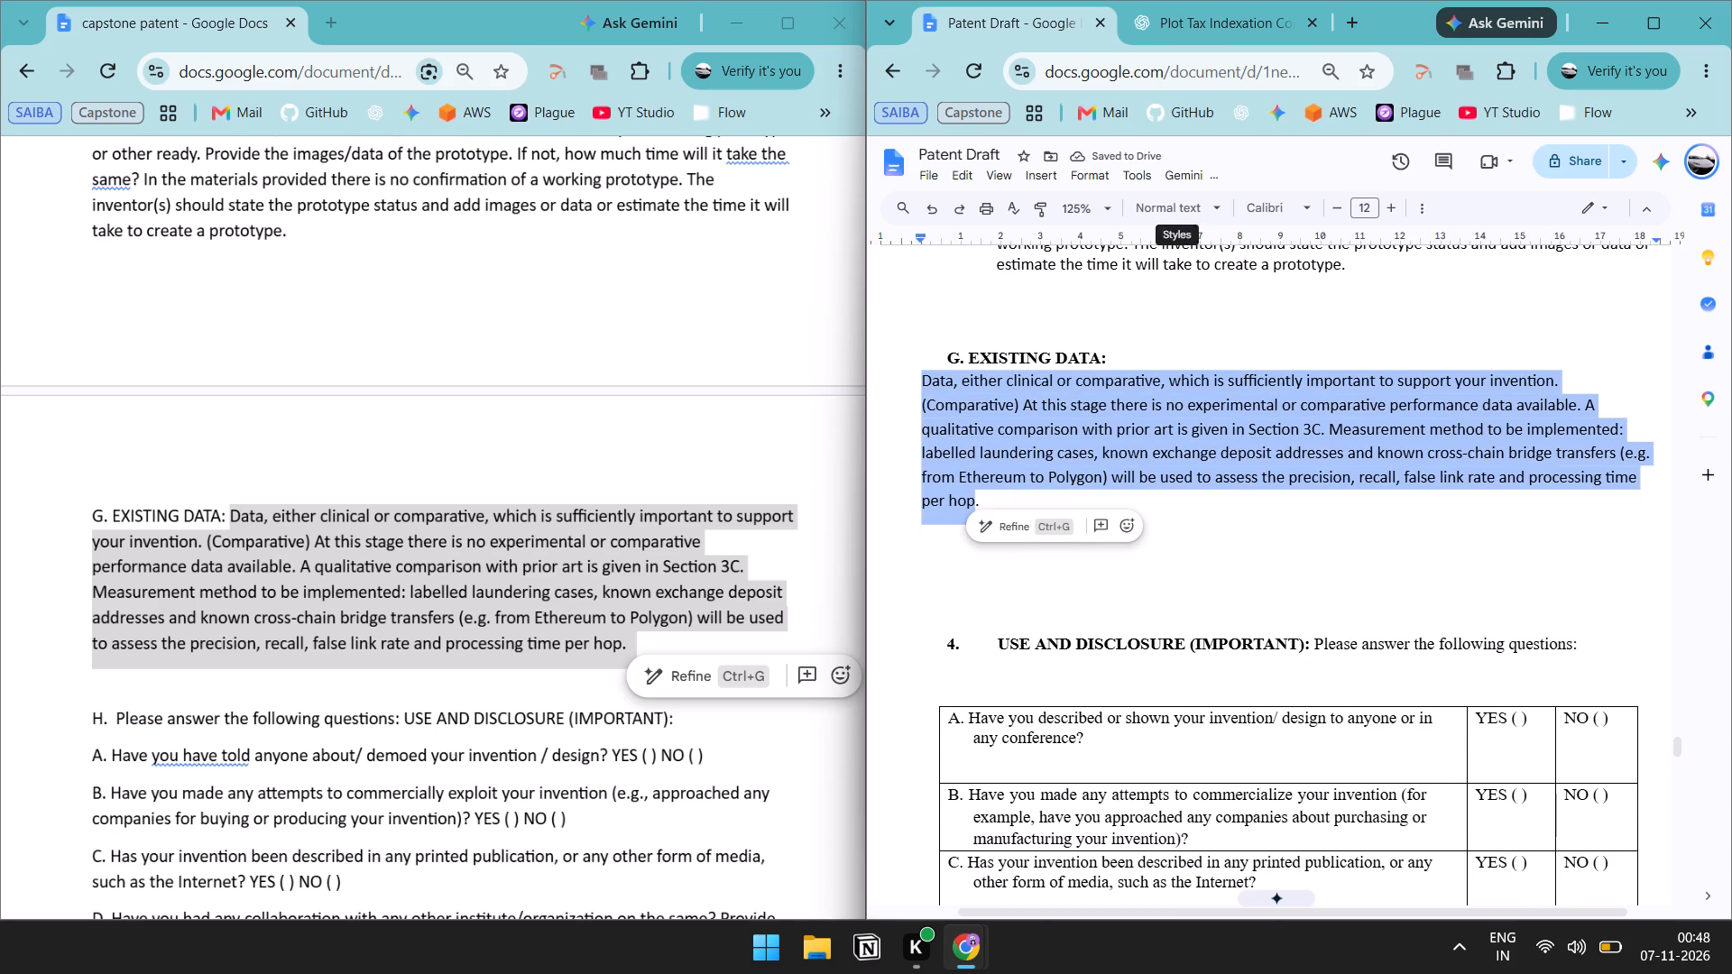
key(Tab)
key(Tab)
key(Down)
key(Up)
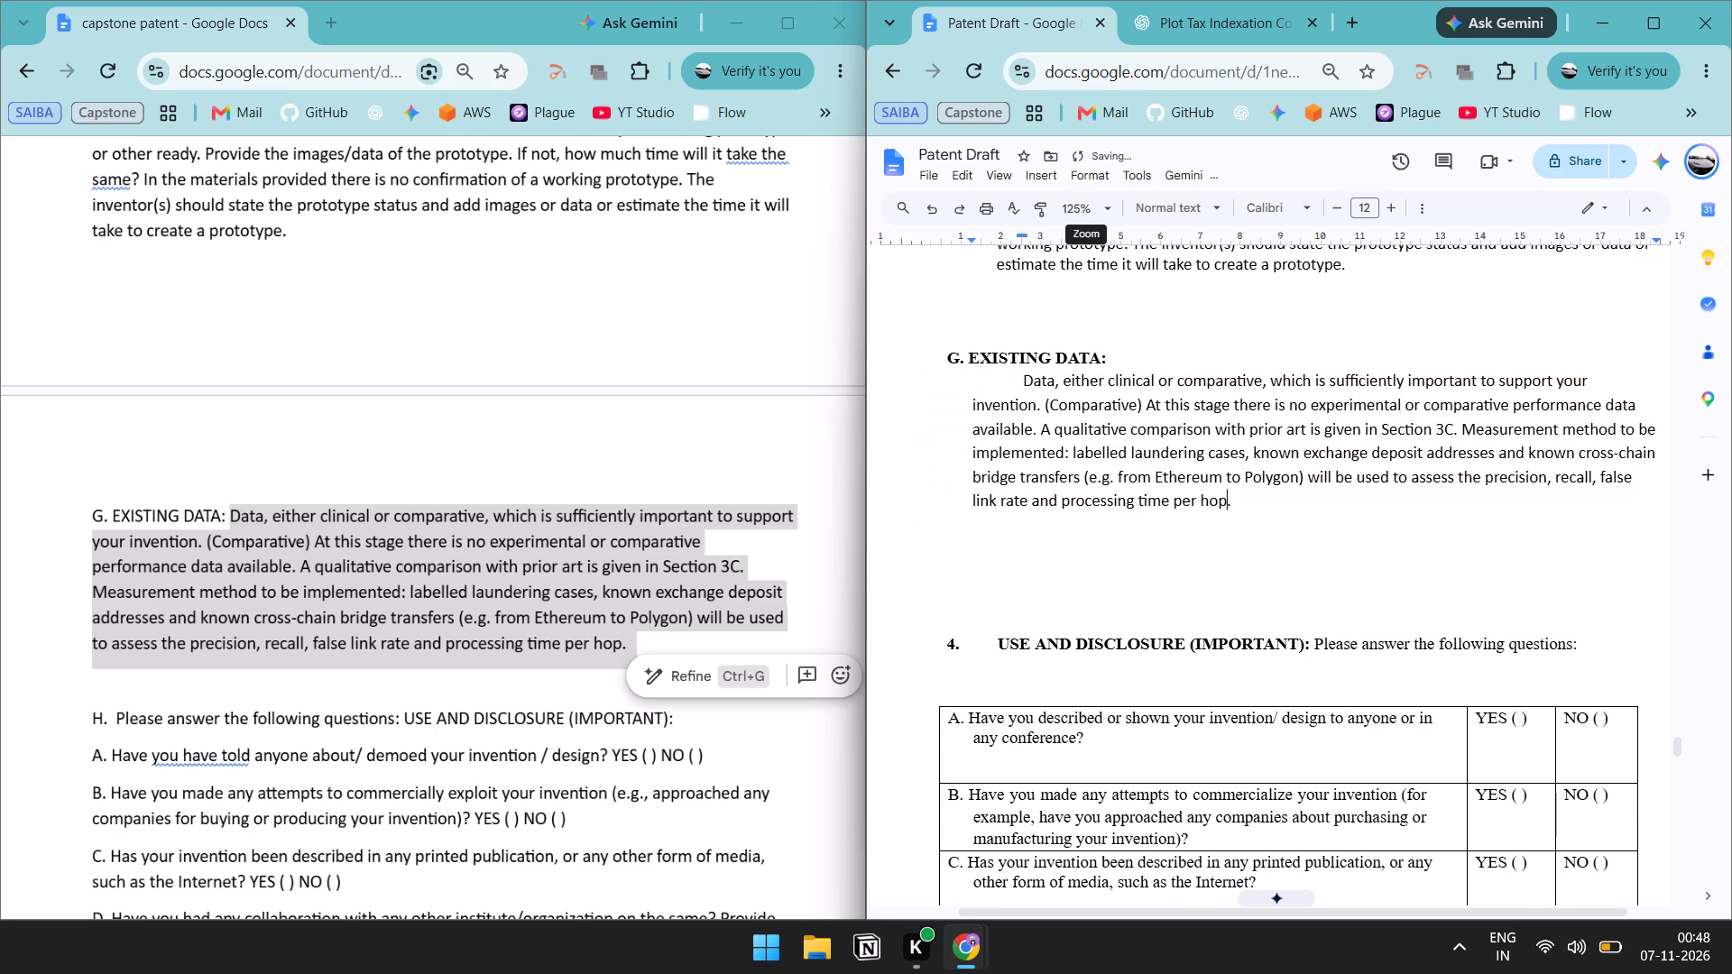
key(Up)
key(Up)
key(Up)
key(Up)
key(Up)
key(Home)
key(BackSpace)
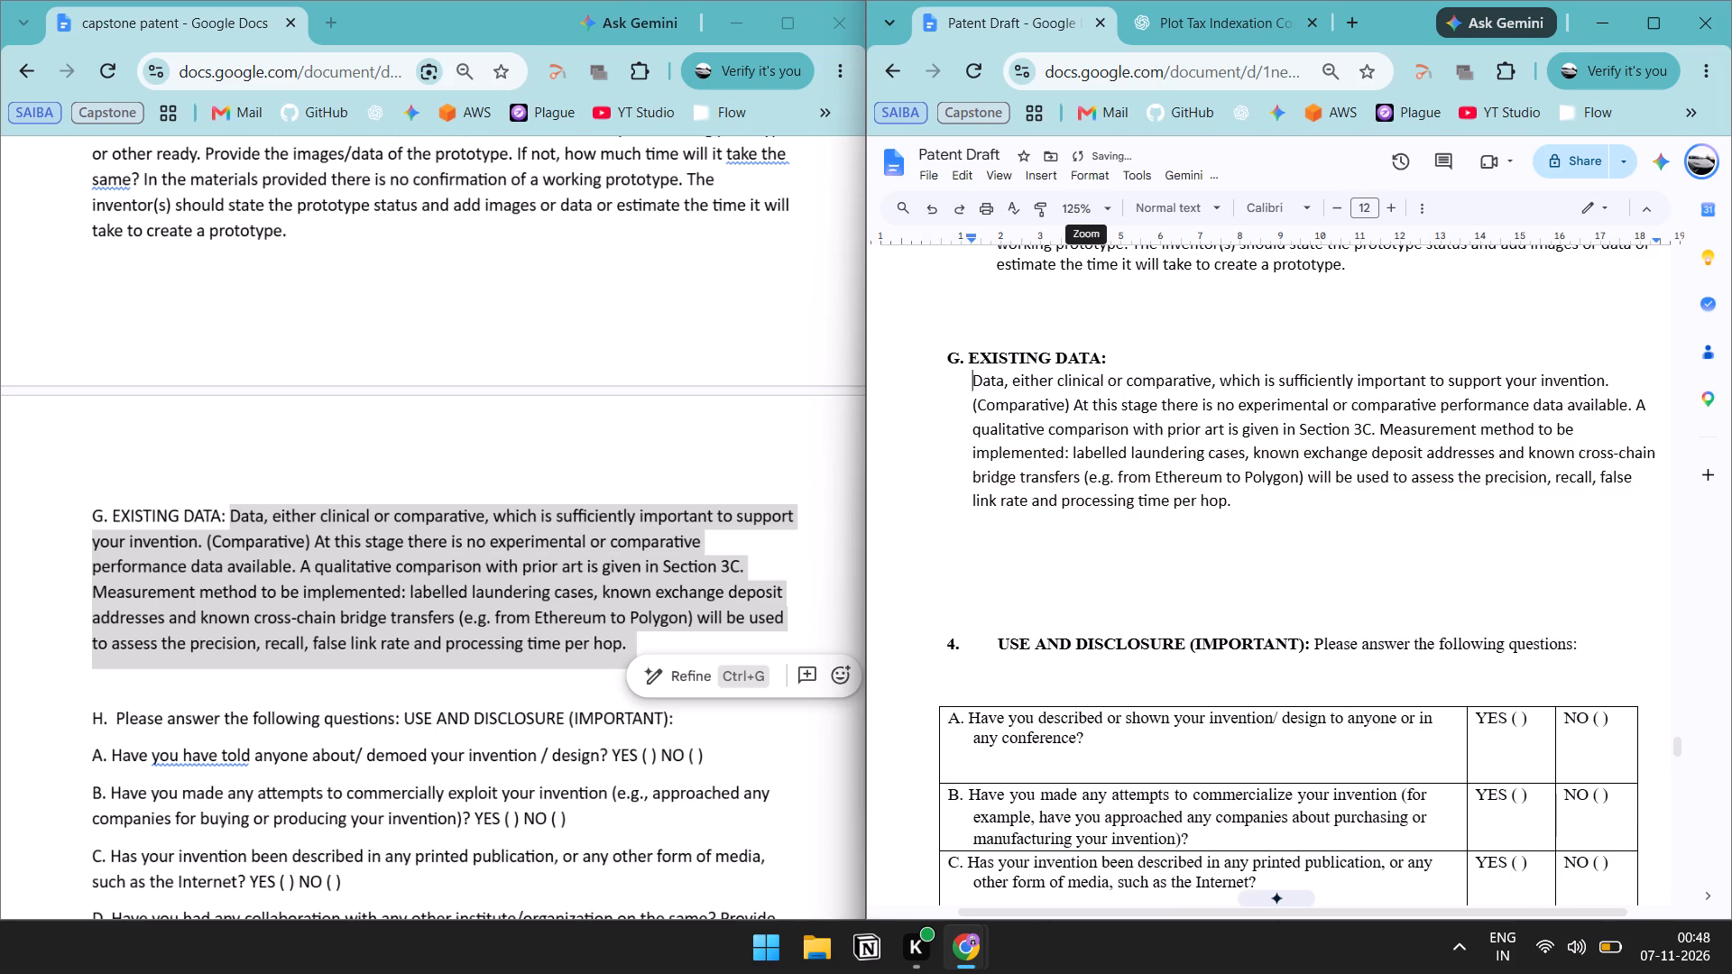
Compare the draft's Use and Disclosure table and items 5 to 7 with the corresponding questions and items in the capstone notes.
scroll(1161, 456, down, 2)
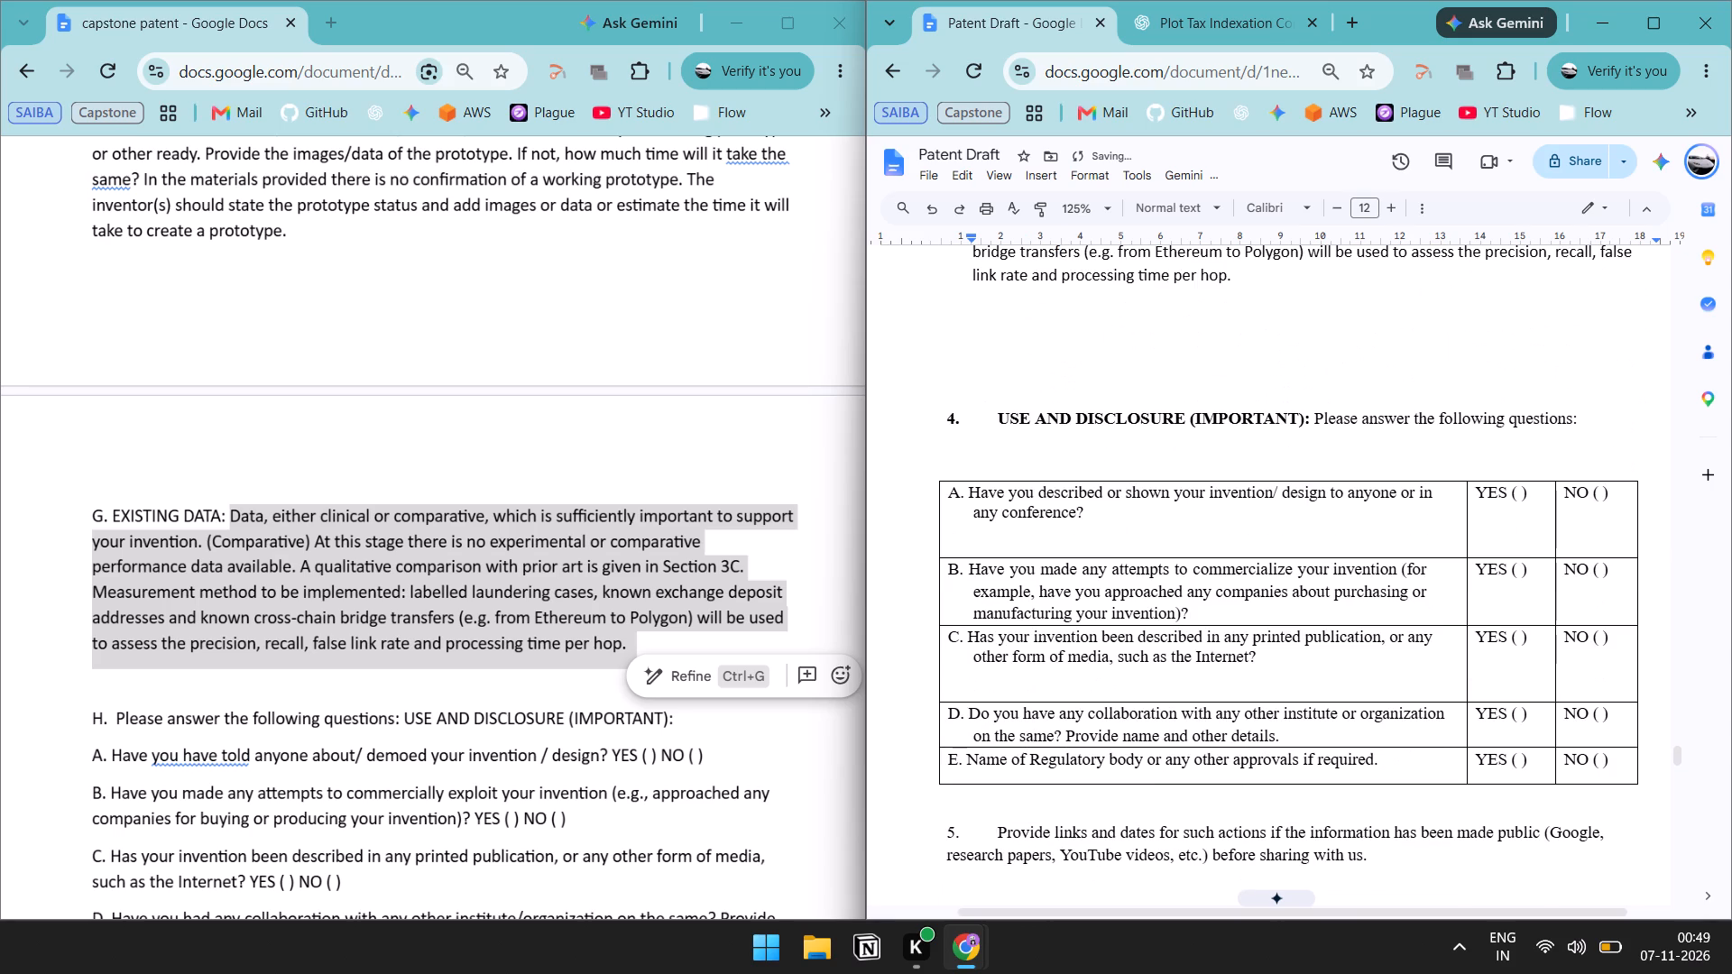
scroll(331, 565, down, 2)
scroll(425, 583, down, 2)
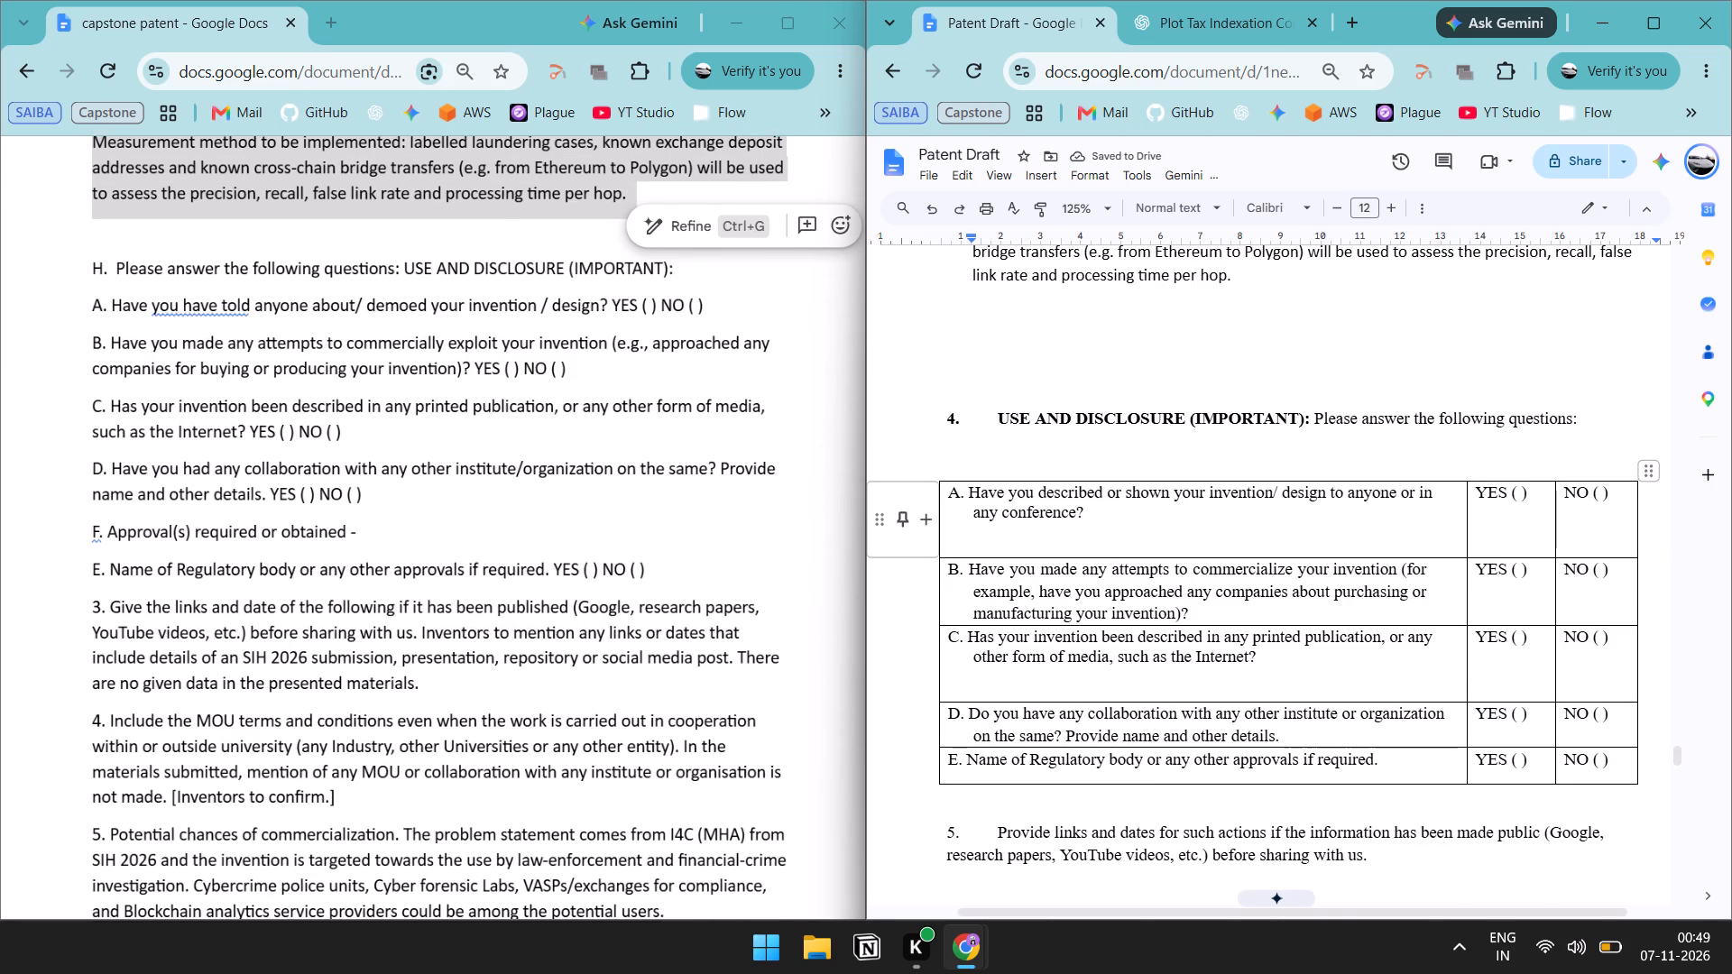
scroll(1344, 589, down, 3)
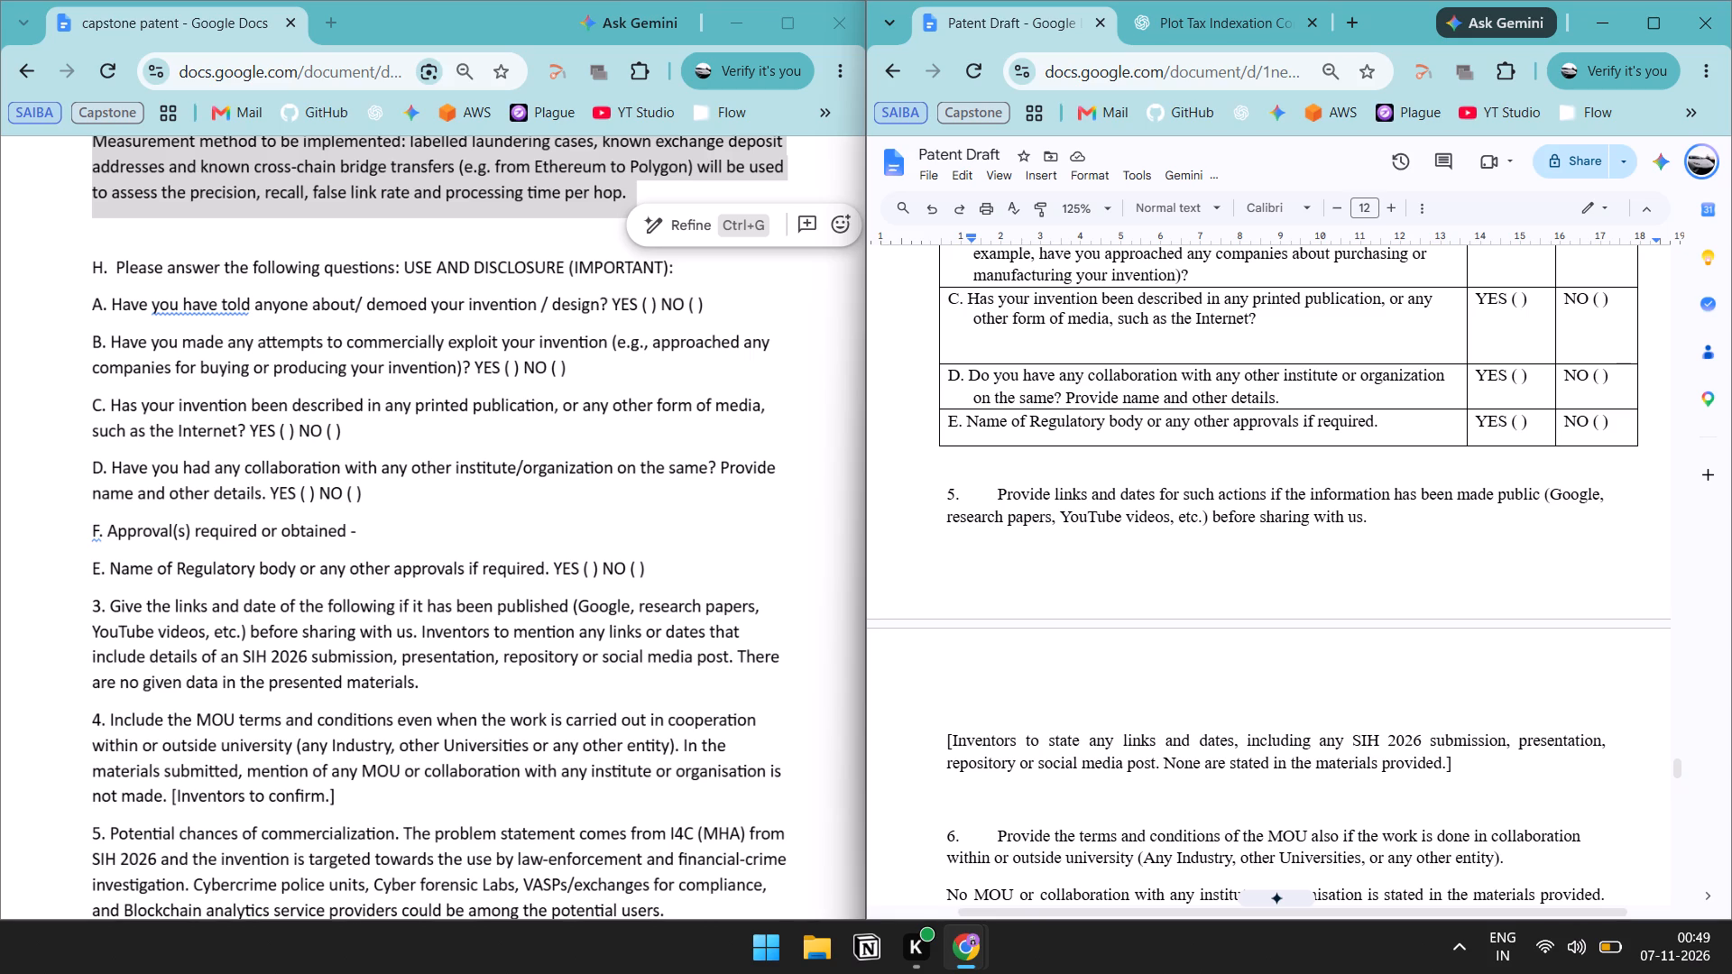
scroll(1126, 631, down, 1)
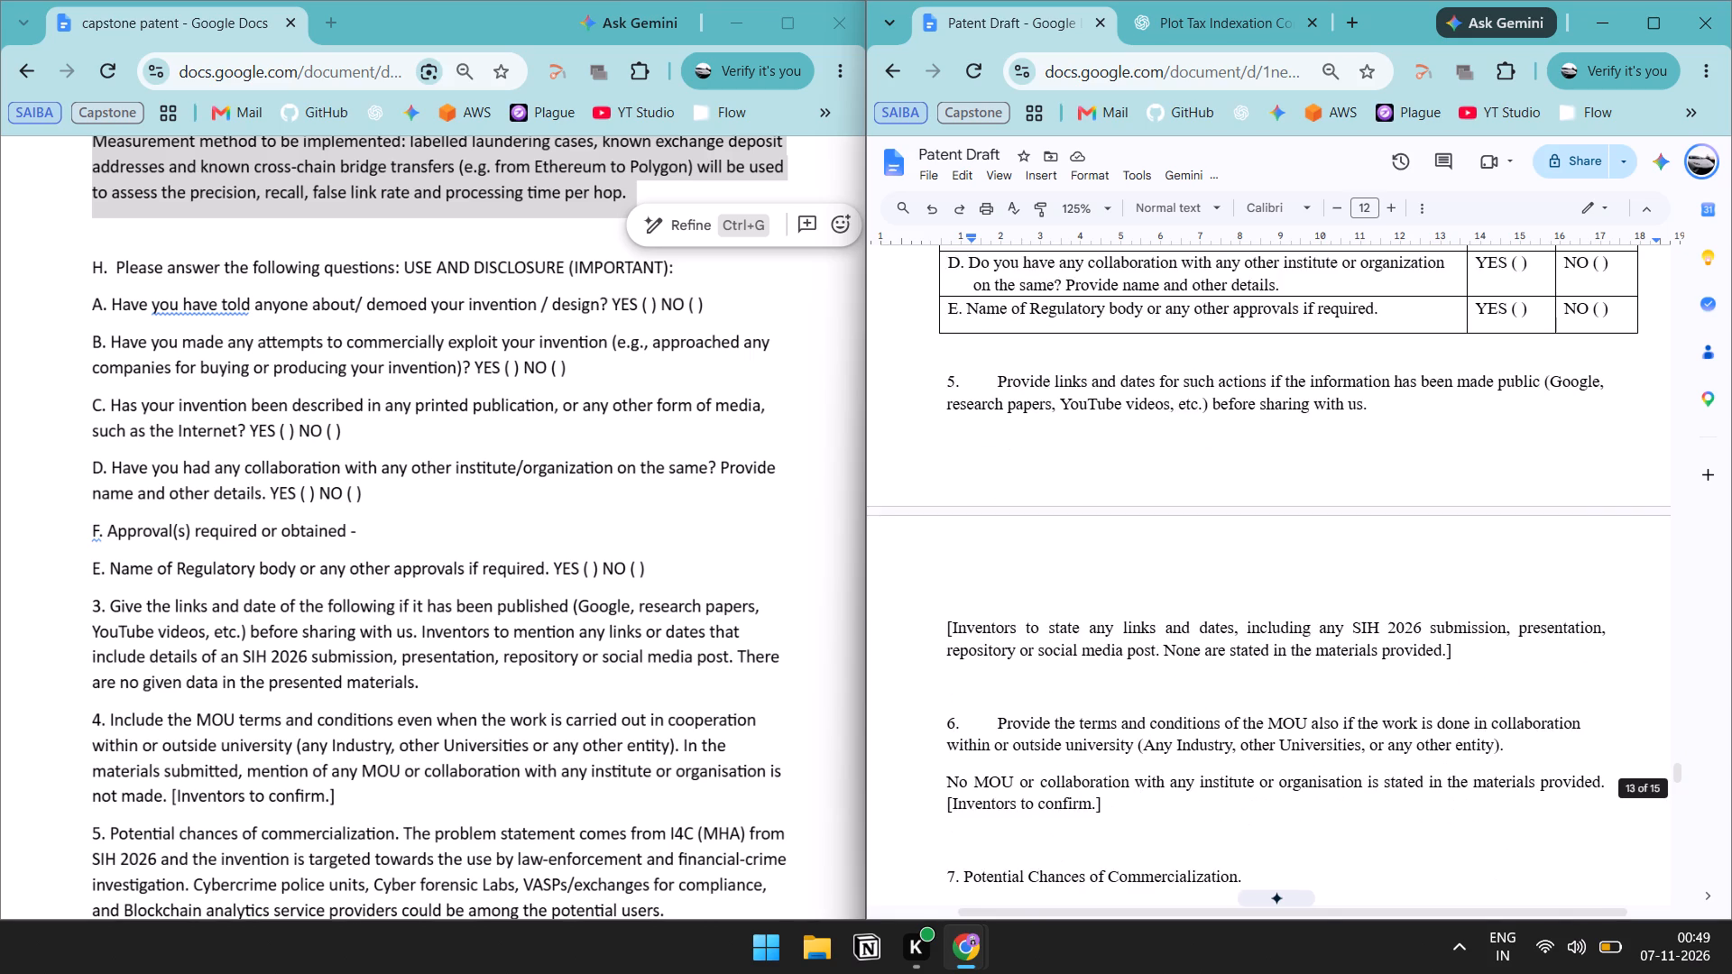
scroll(1126, 631, down, 1)
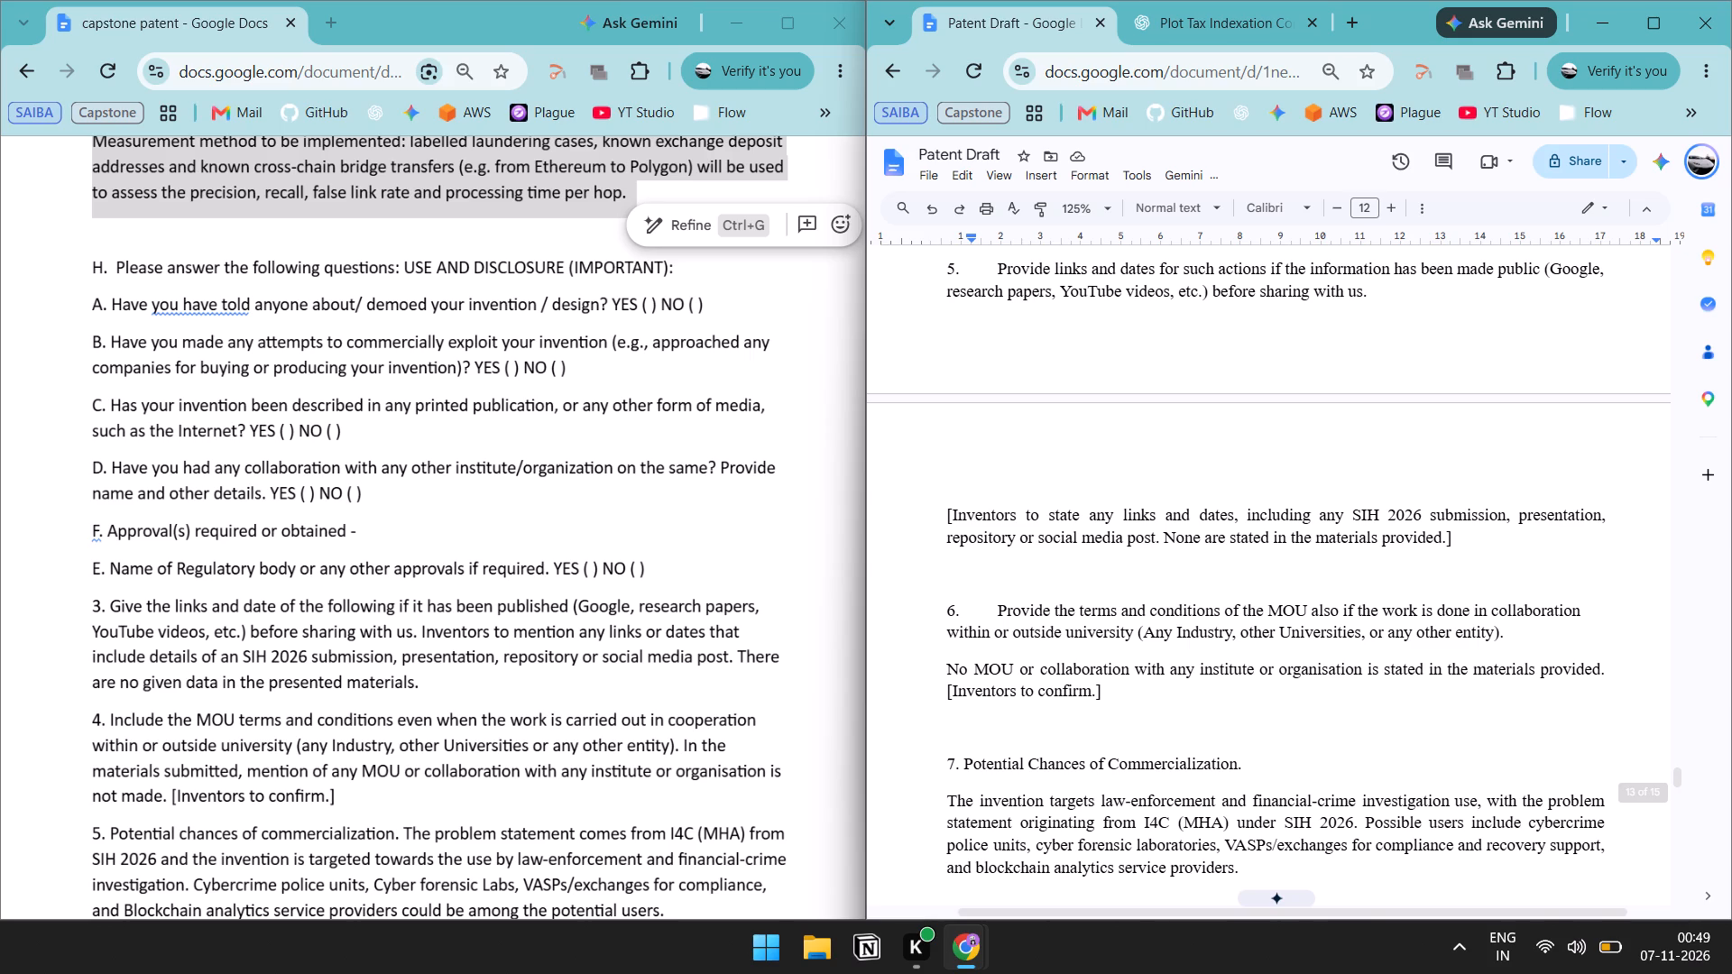
click(748, 647)
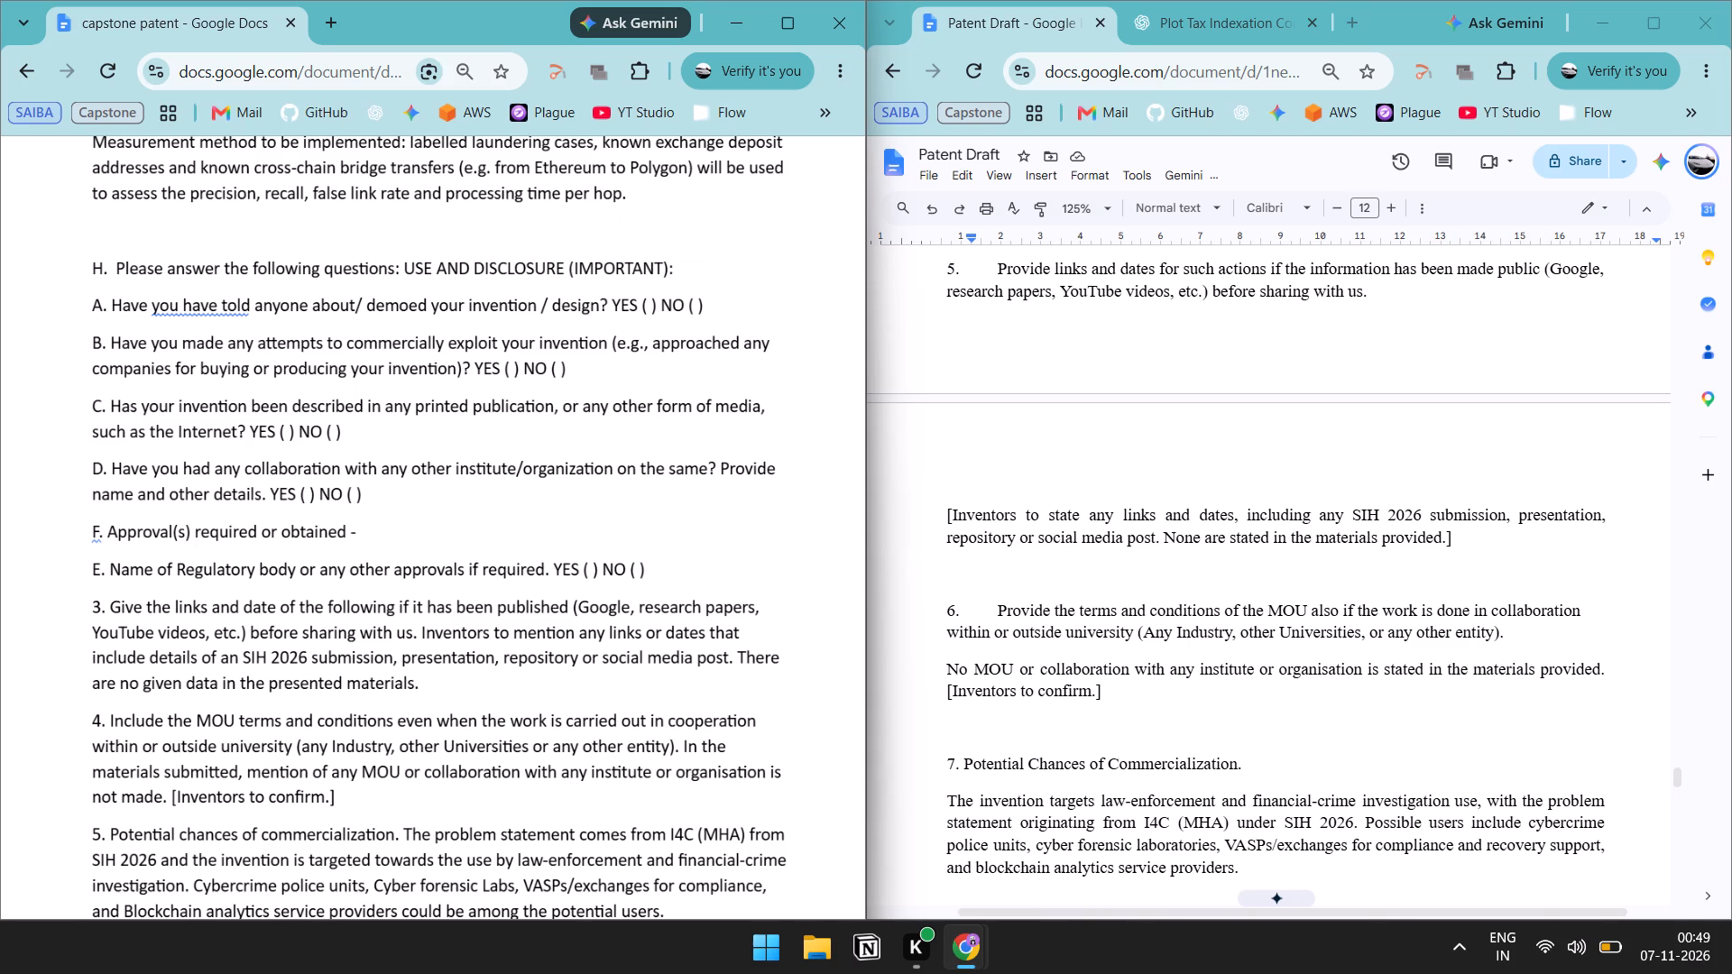
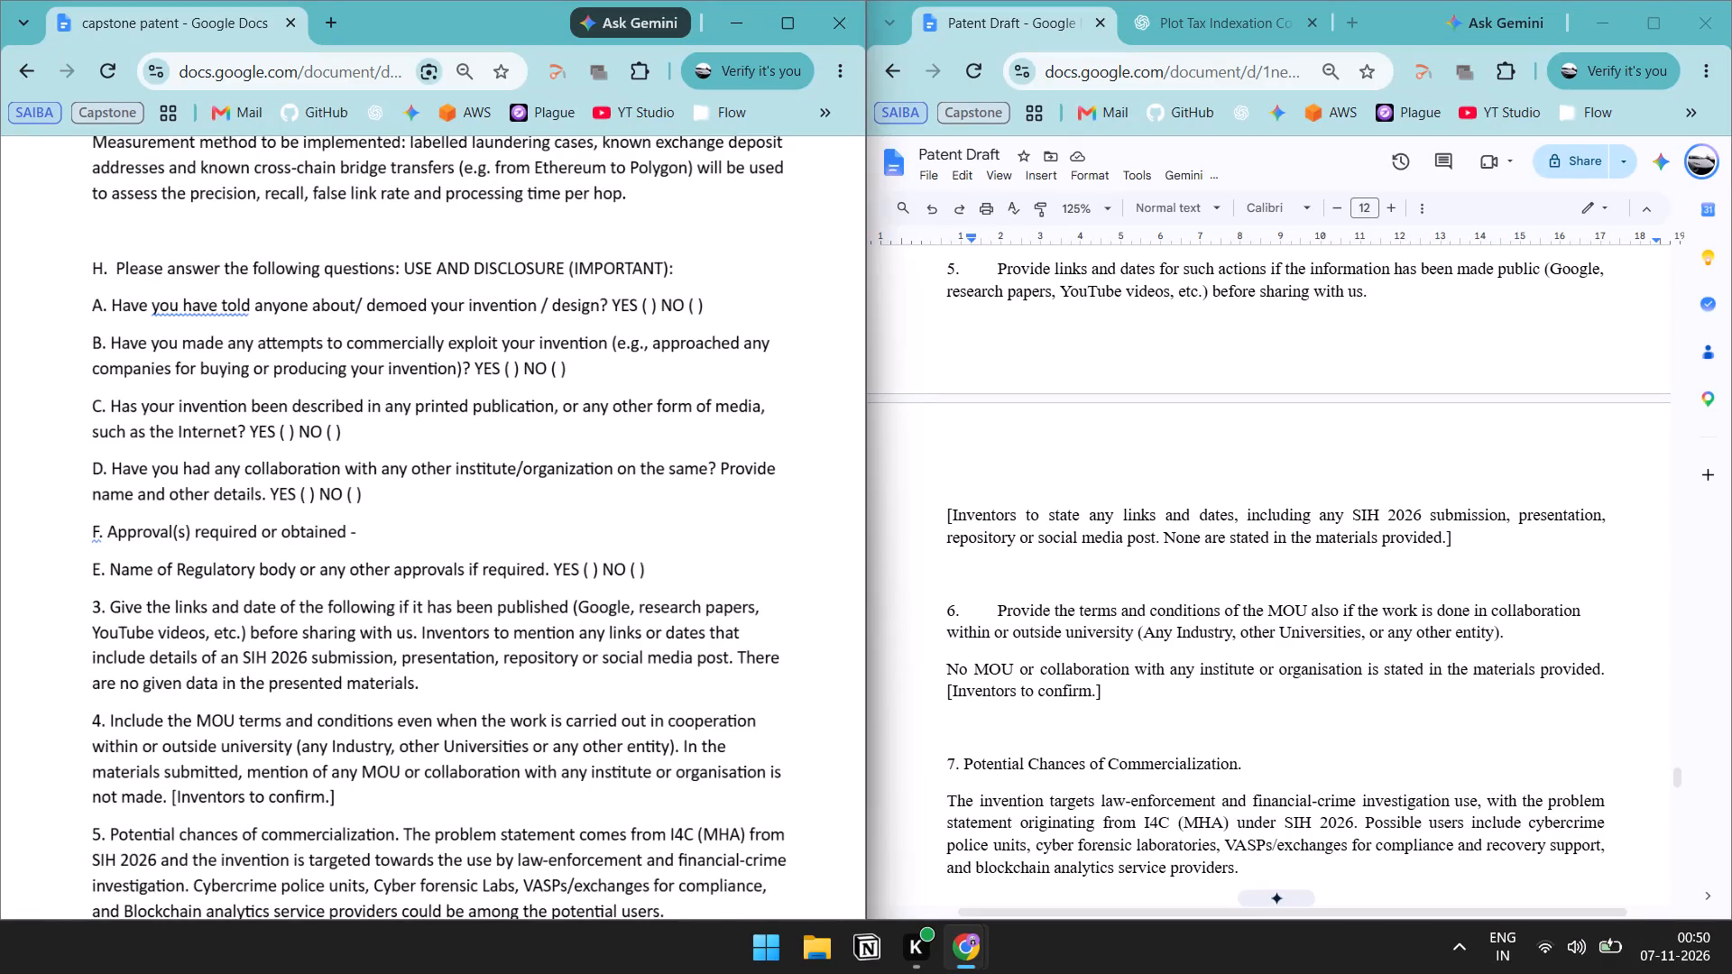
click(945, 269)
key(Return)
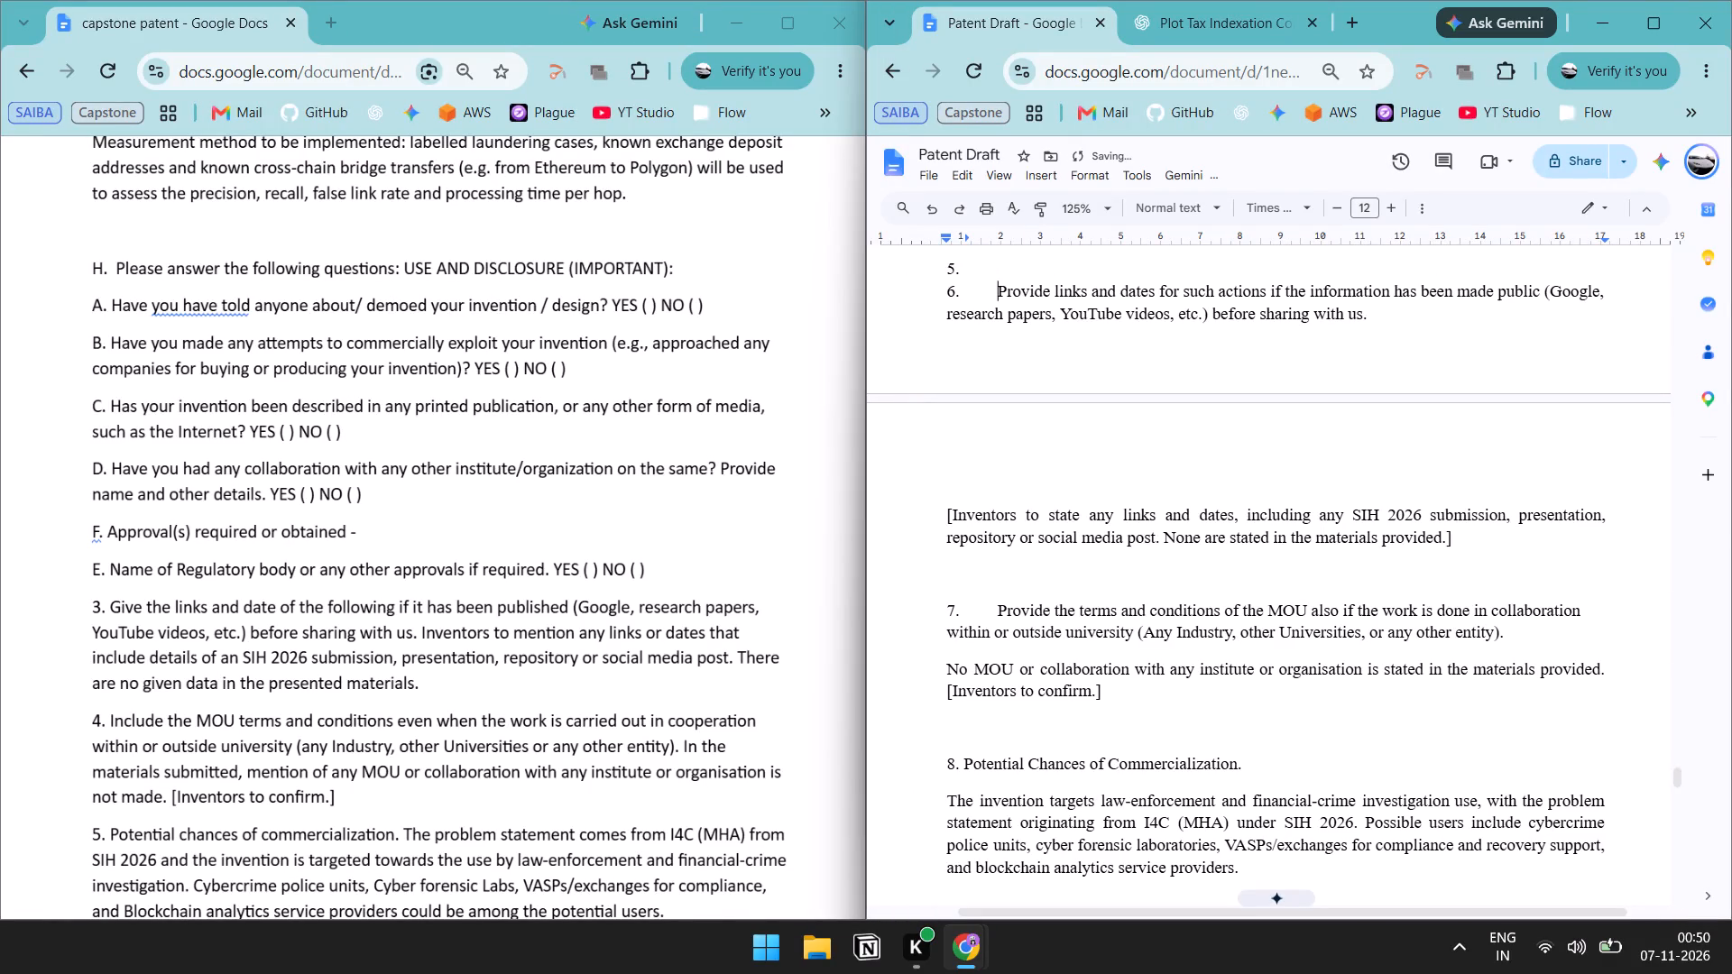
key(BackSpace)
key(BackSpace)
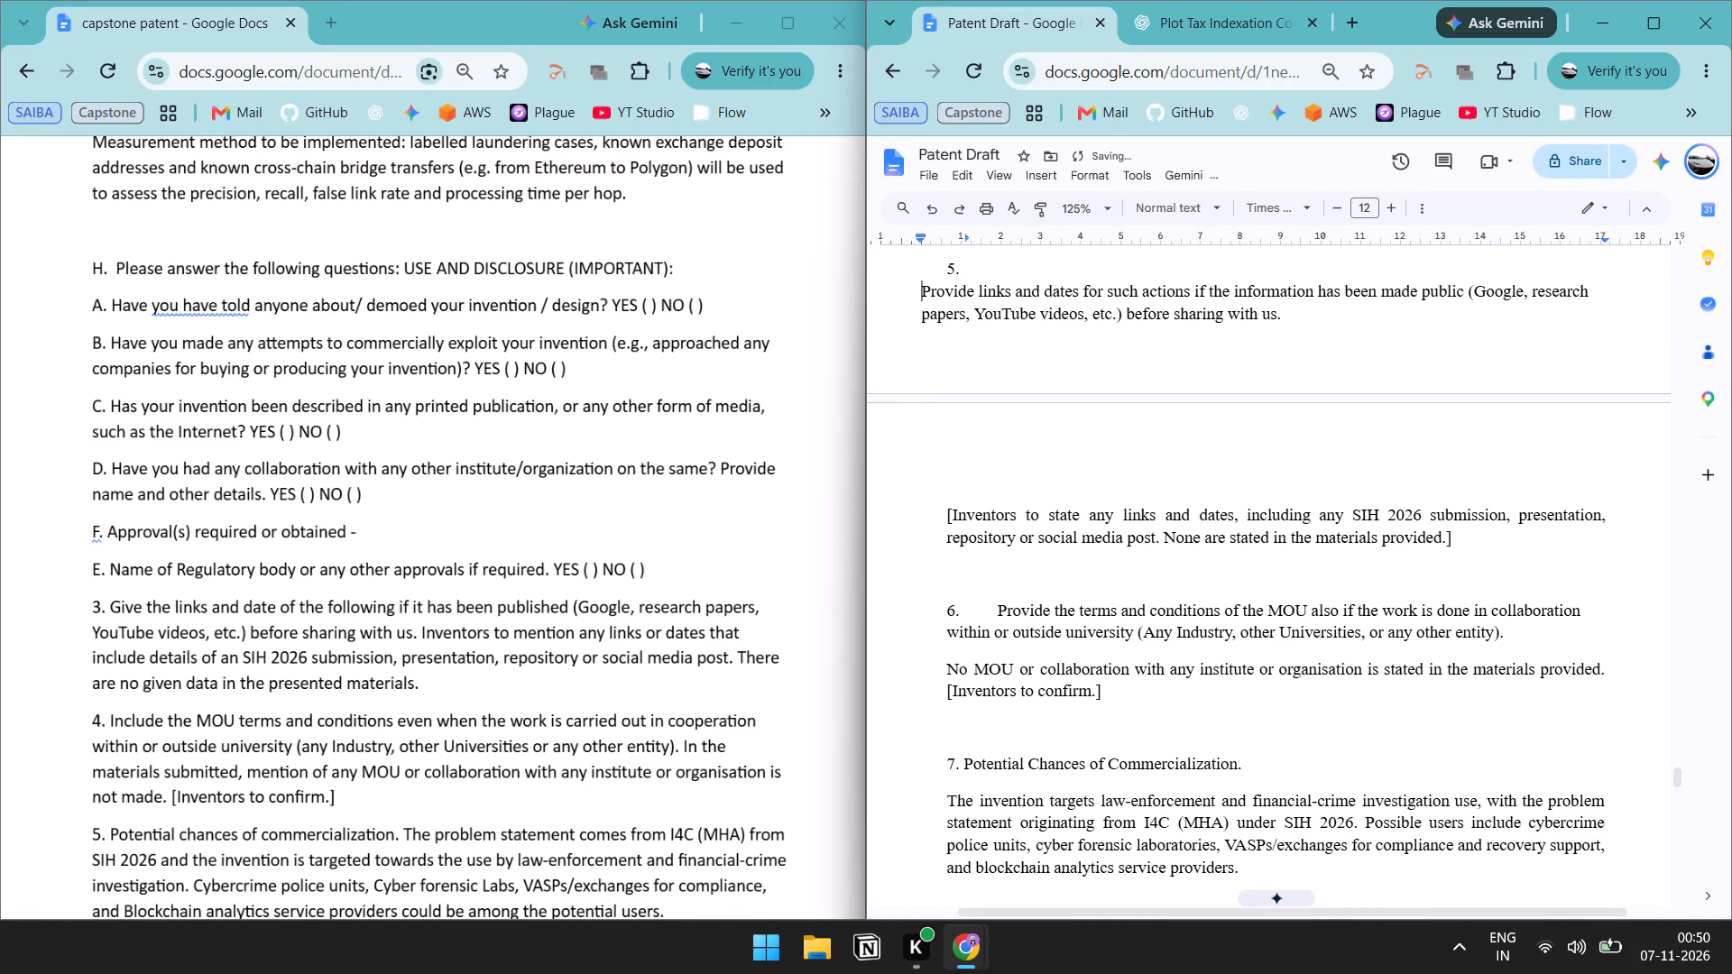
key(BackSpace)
Insert three blank lines between the Use and Disclosure table and item 5 so that item 5 moves to the following page.
scroll(945, 269, up, 1)
key(Up)
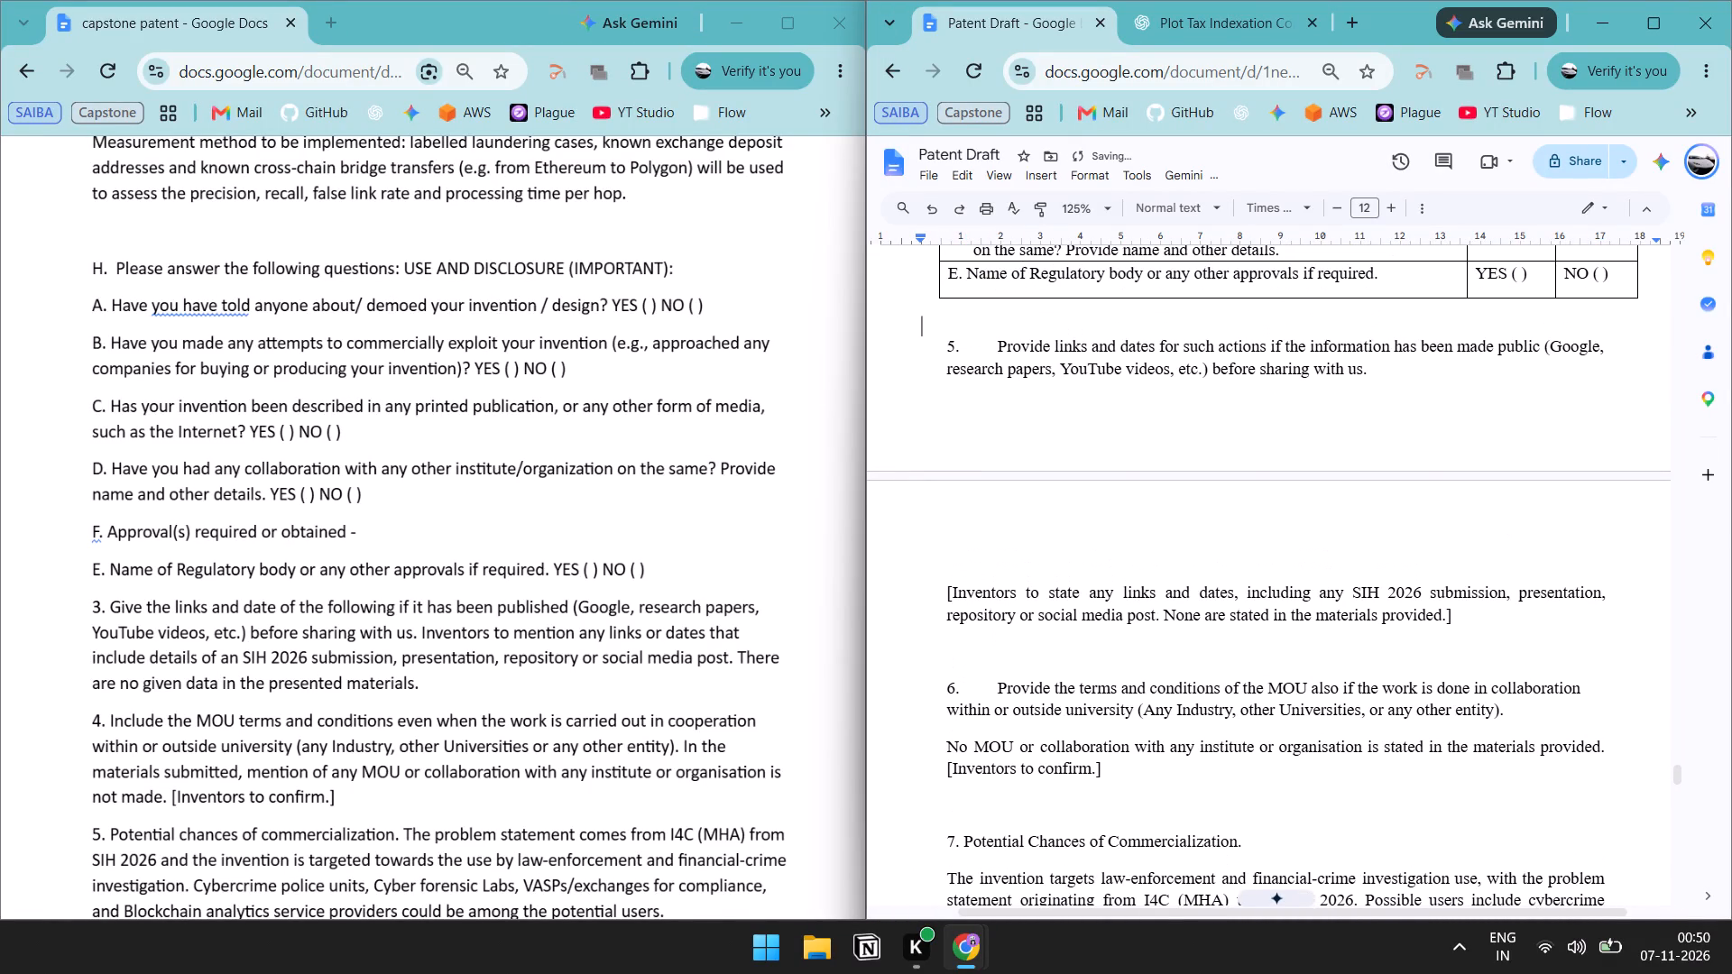
key(Return)
key(Return)
key(Return)
scroll(1025, 454, down, 2)
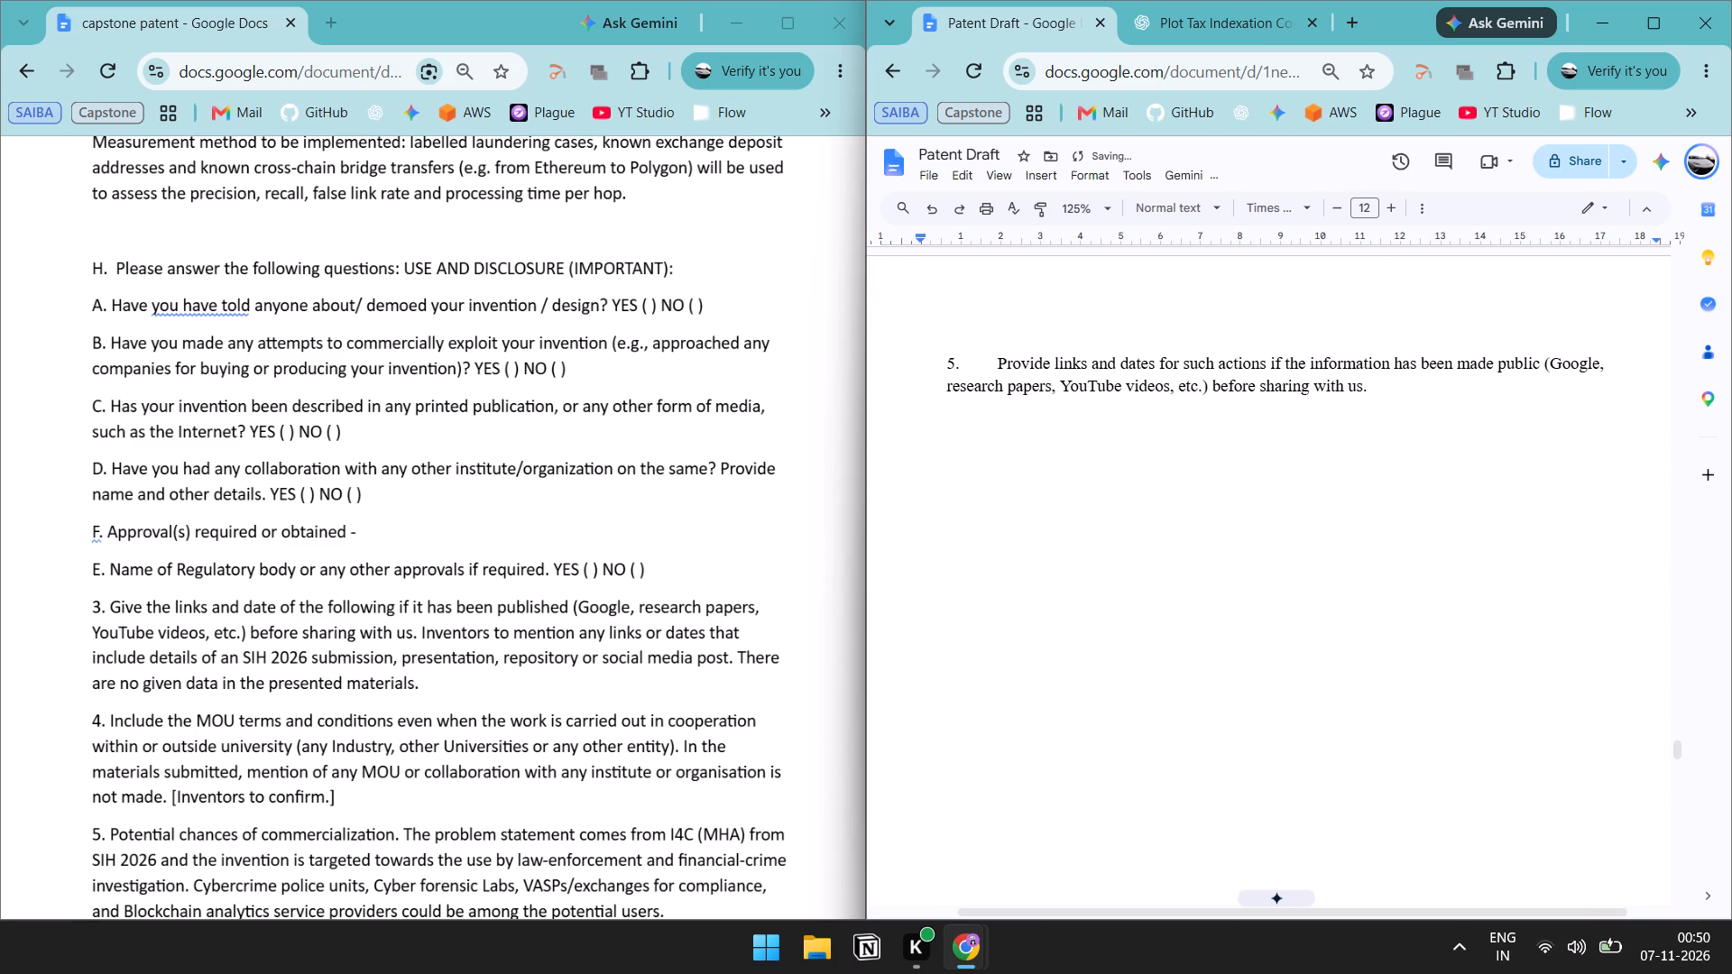
Remove the page gap between item 5 and the inventors' note on links and dates, keeping item 5's final word "us".
drag(950, 436, 989, 547)
click(972, 508)
drag(999, 462, 1013, 528)
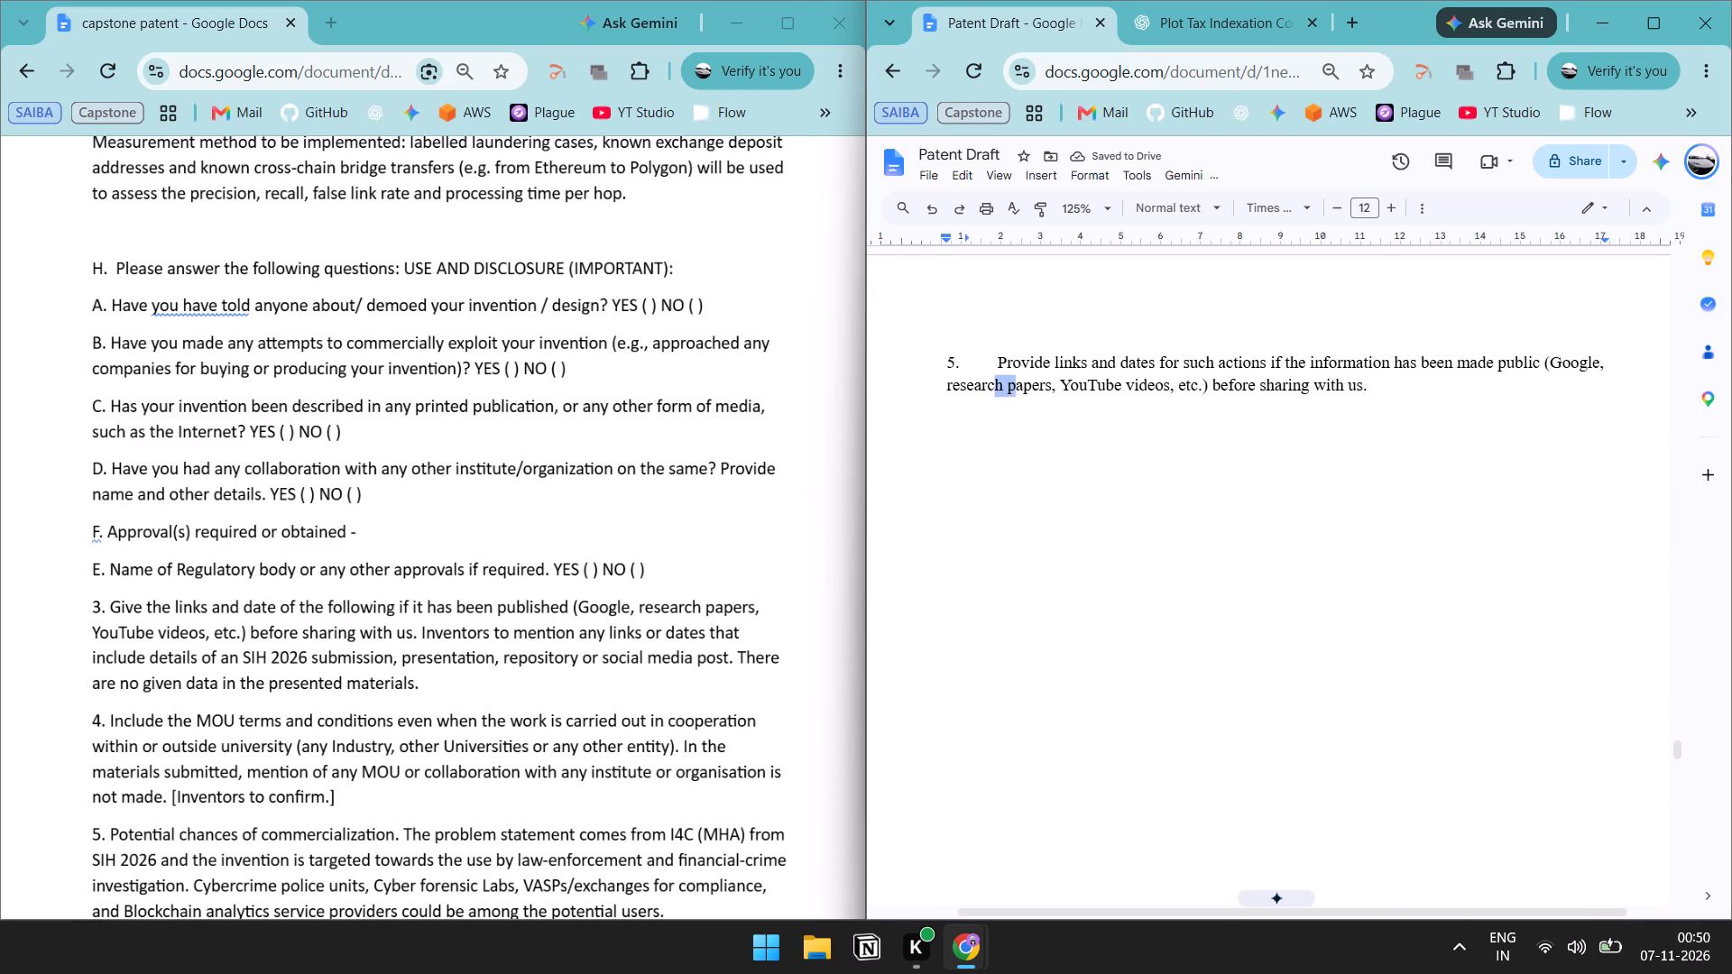
drag(1013, 528, 1013, 529)
click(1013, 529)
scroll(1019, 520, down, 2)
scroll(952, 703, down, 5)
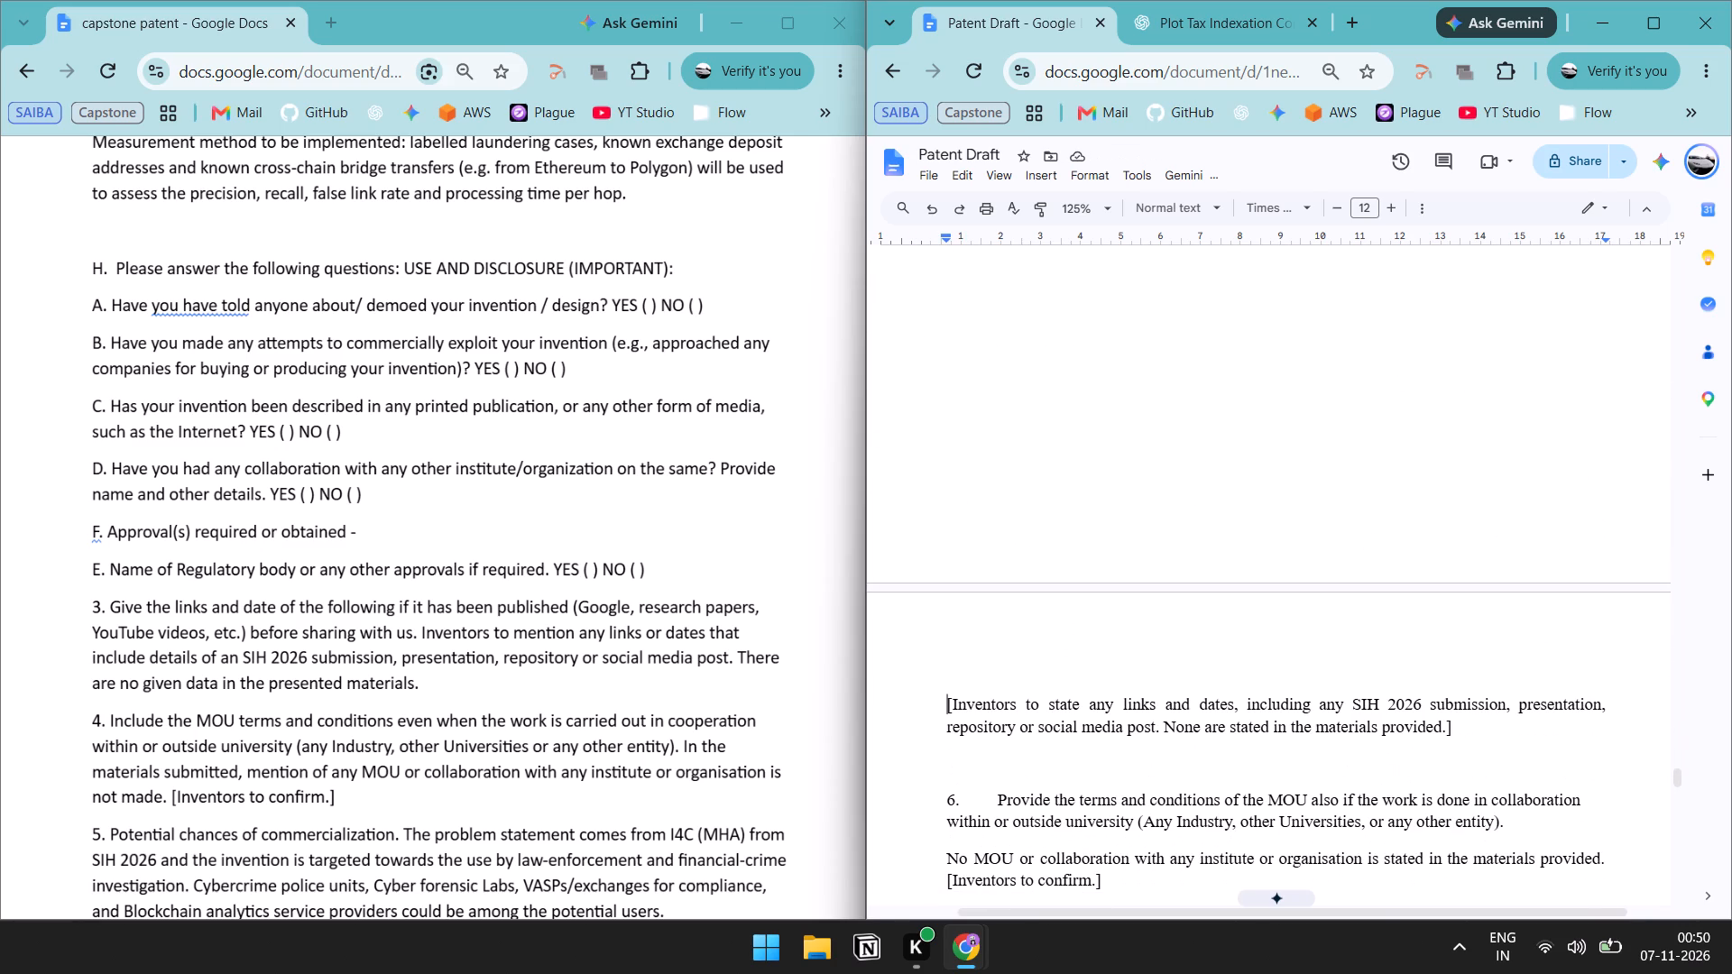
click(946, 708)
key(BackSpace)
key(BackSpace)
scroll(946, 708, up, 1)
scroll(946, 708, down, 3)
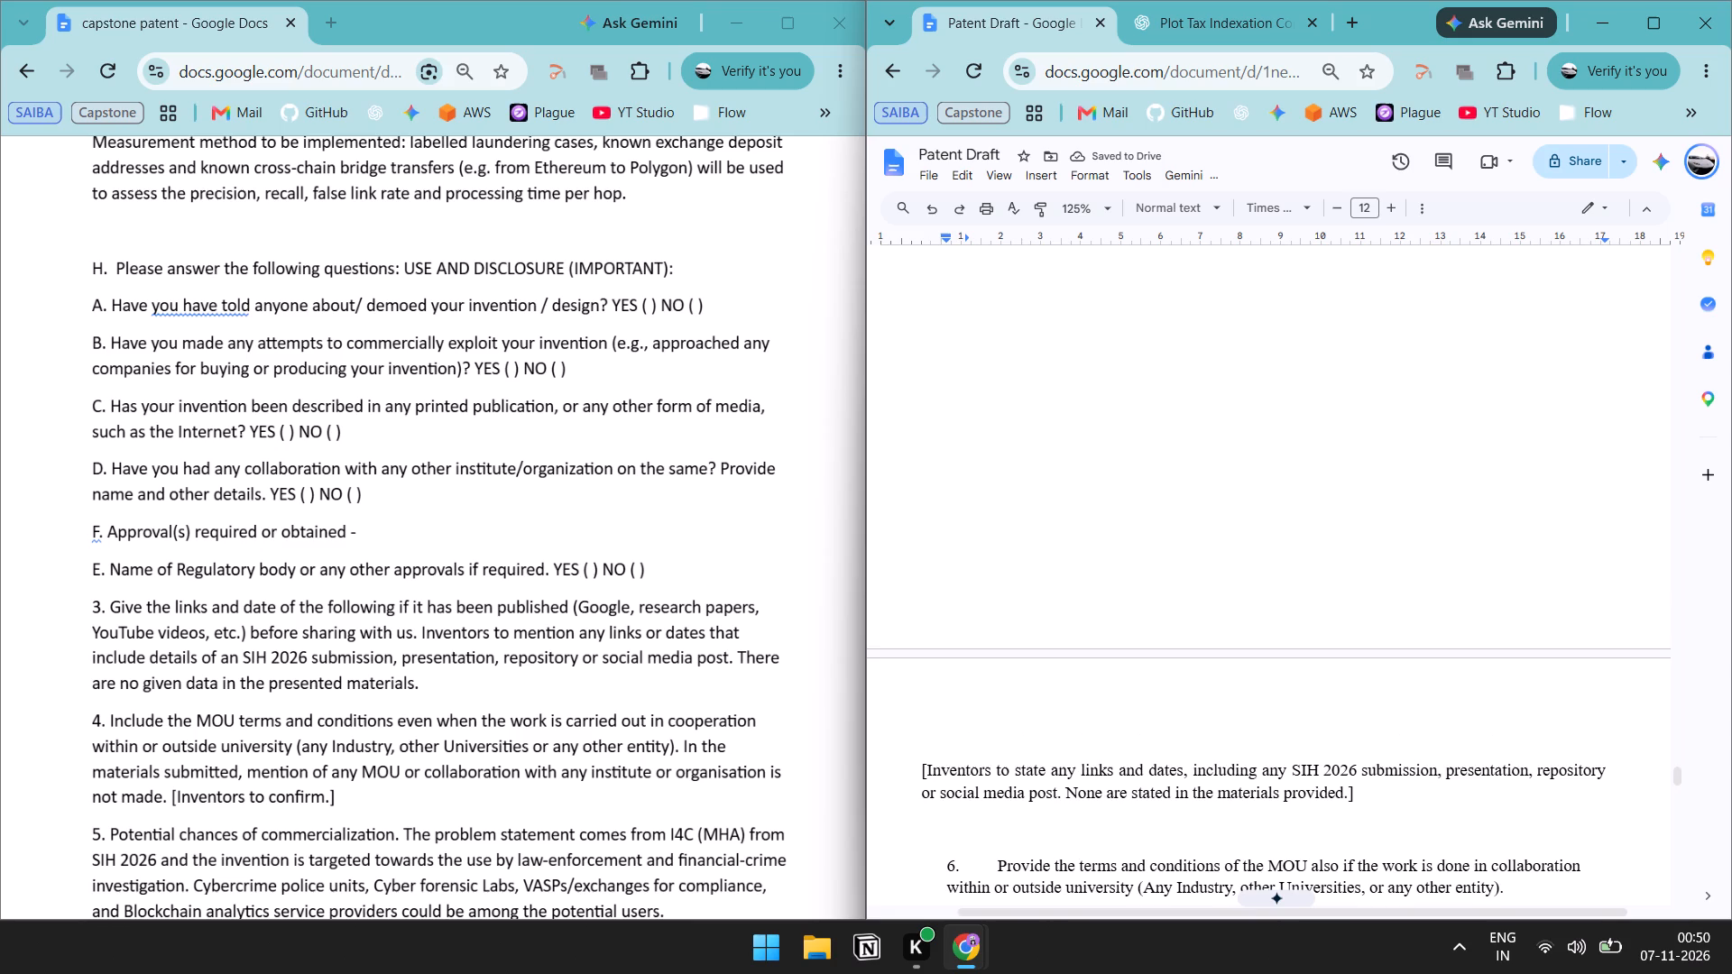
key(BackSpace)
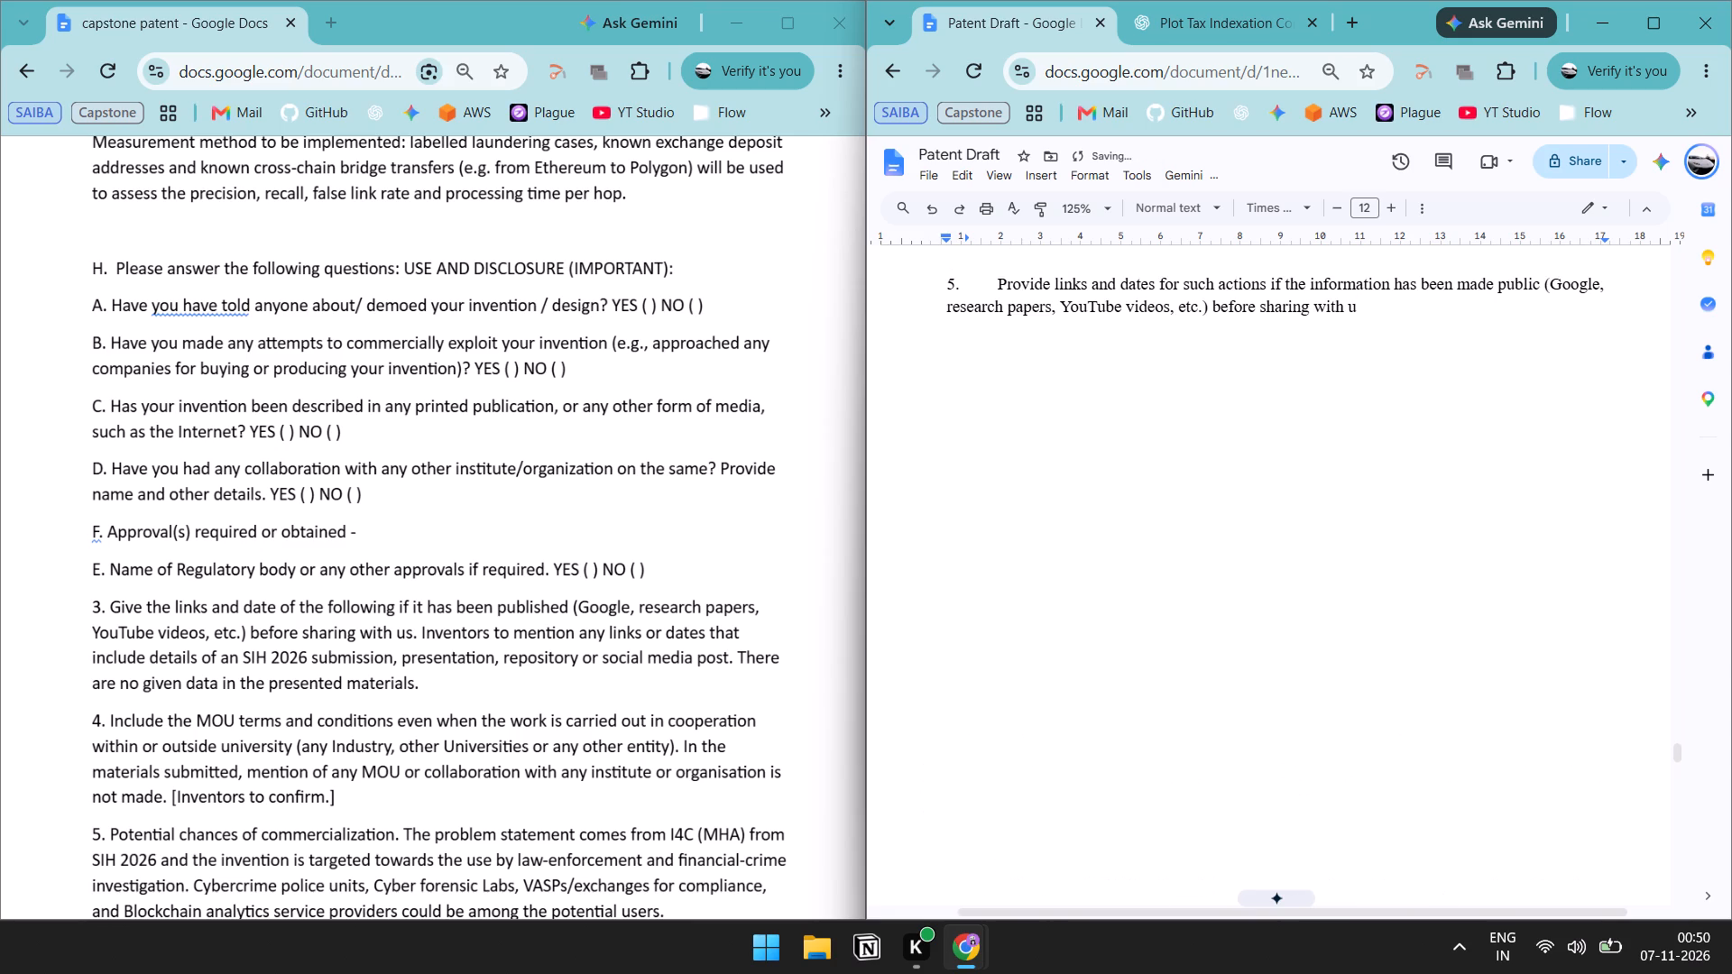
key(s)
key(Delete)
Place the inventors' note on its own unnumbered line beneath item 5, separated from it by a blank line.
key(Return)
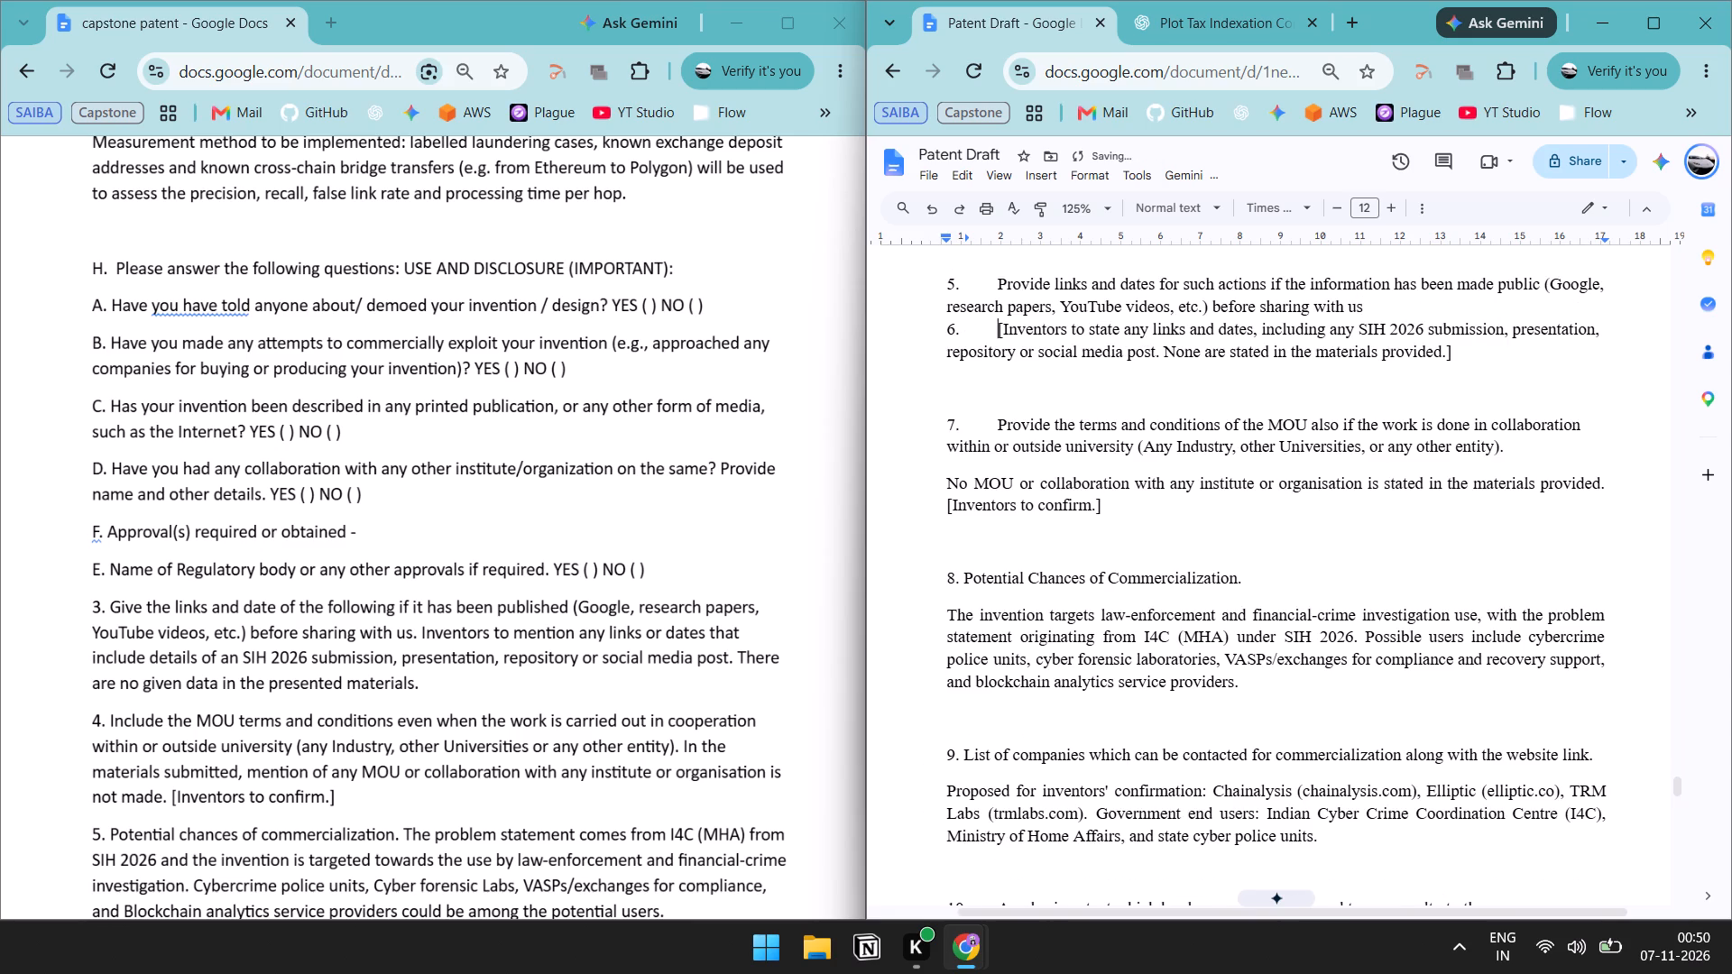
key(BackSpace)
key(Return)
key(BackSpace)
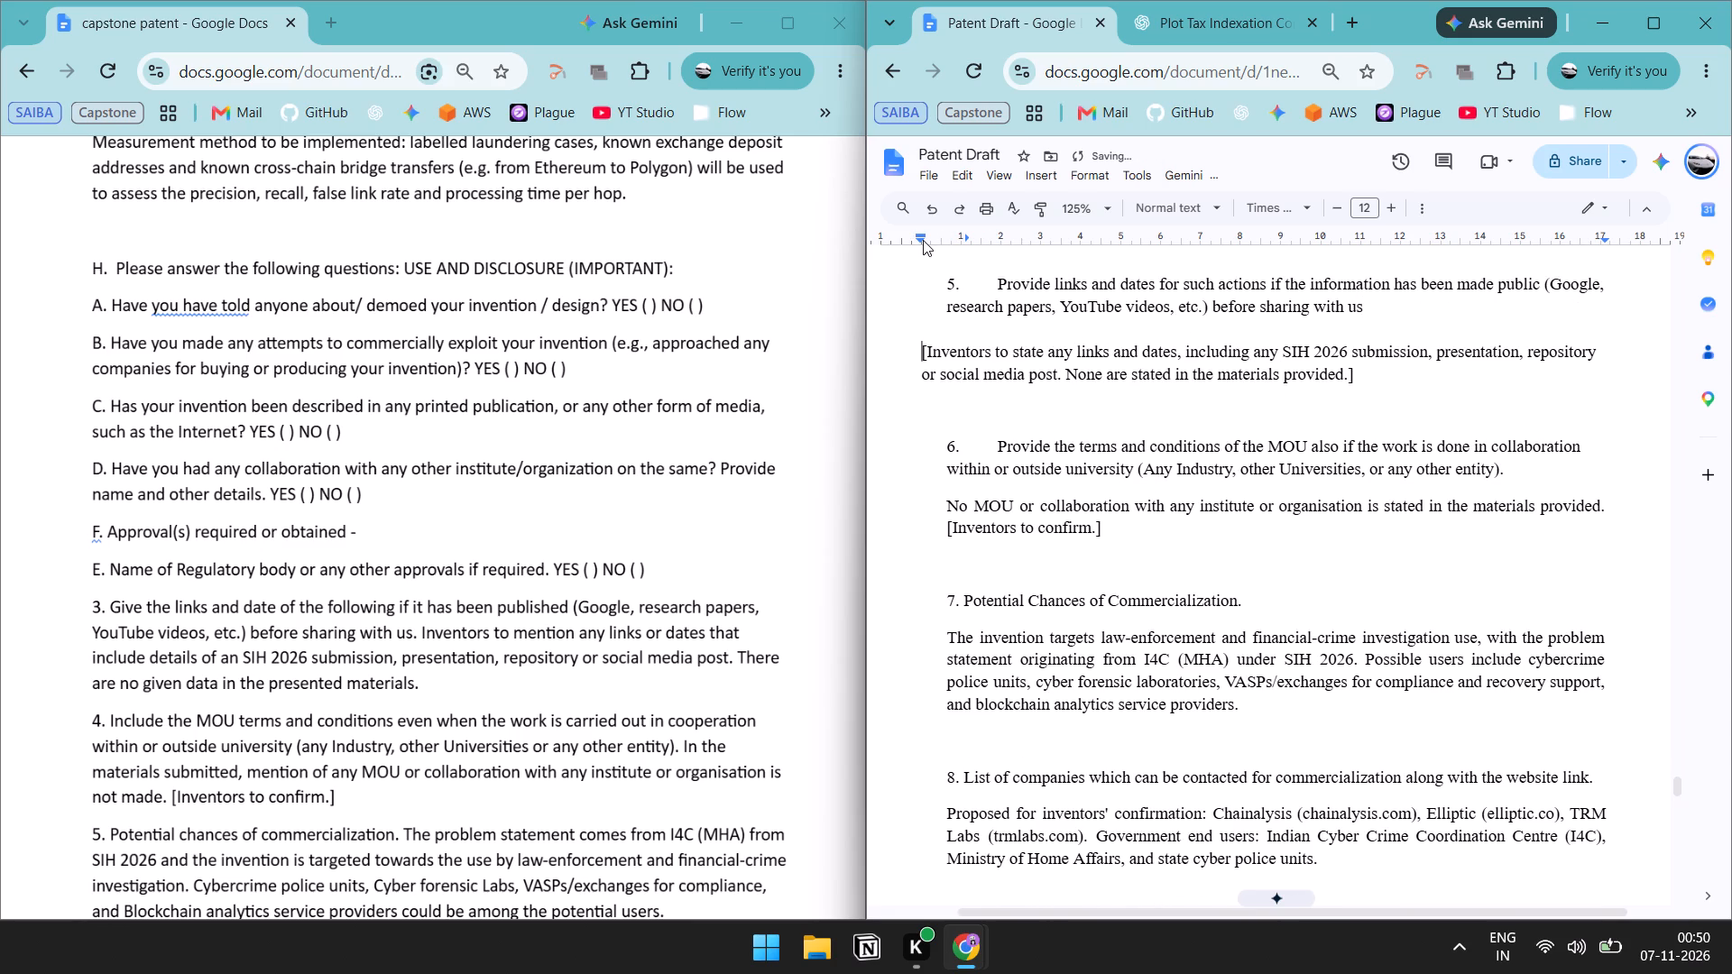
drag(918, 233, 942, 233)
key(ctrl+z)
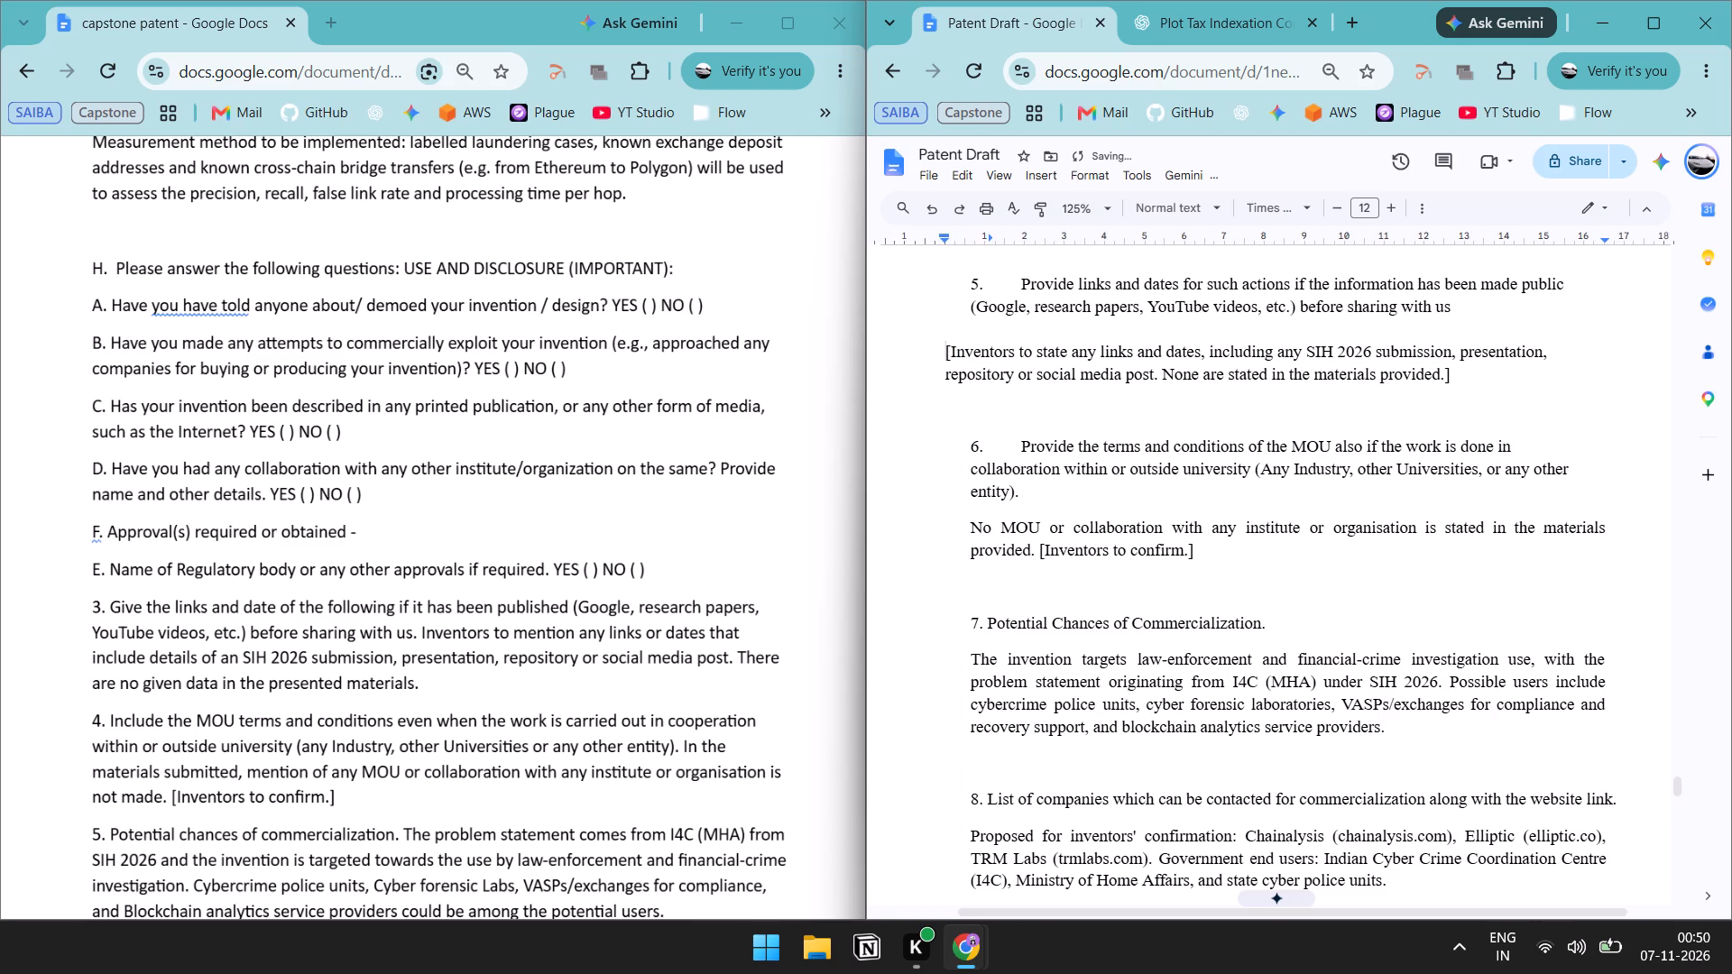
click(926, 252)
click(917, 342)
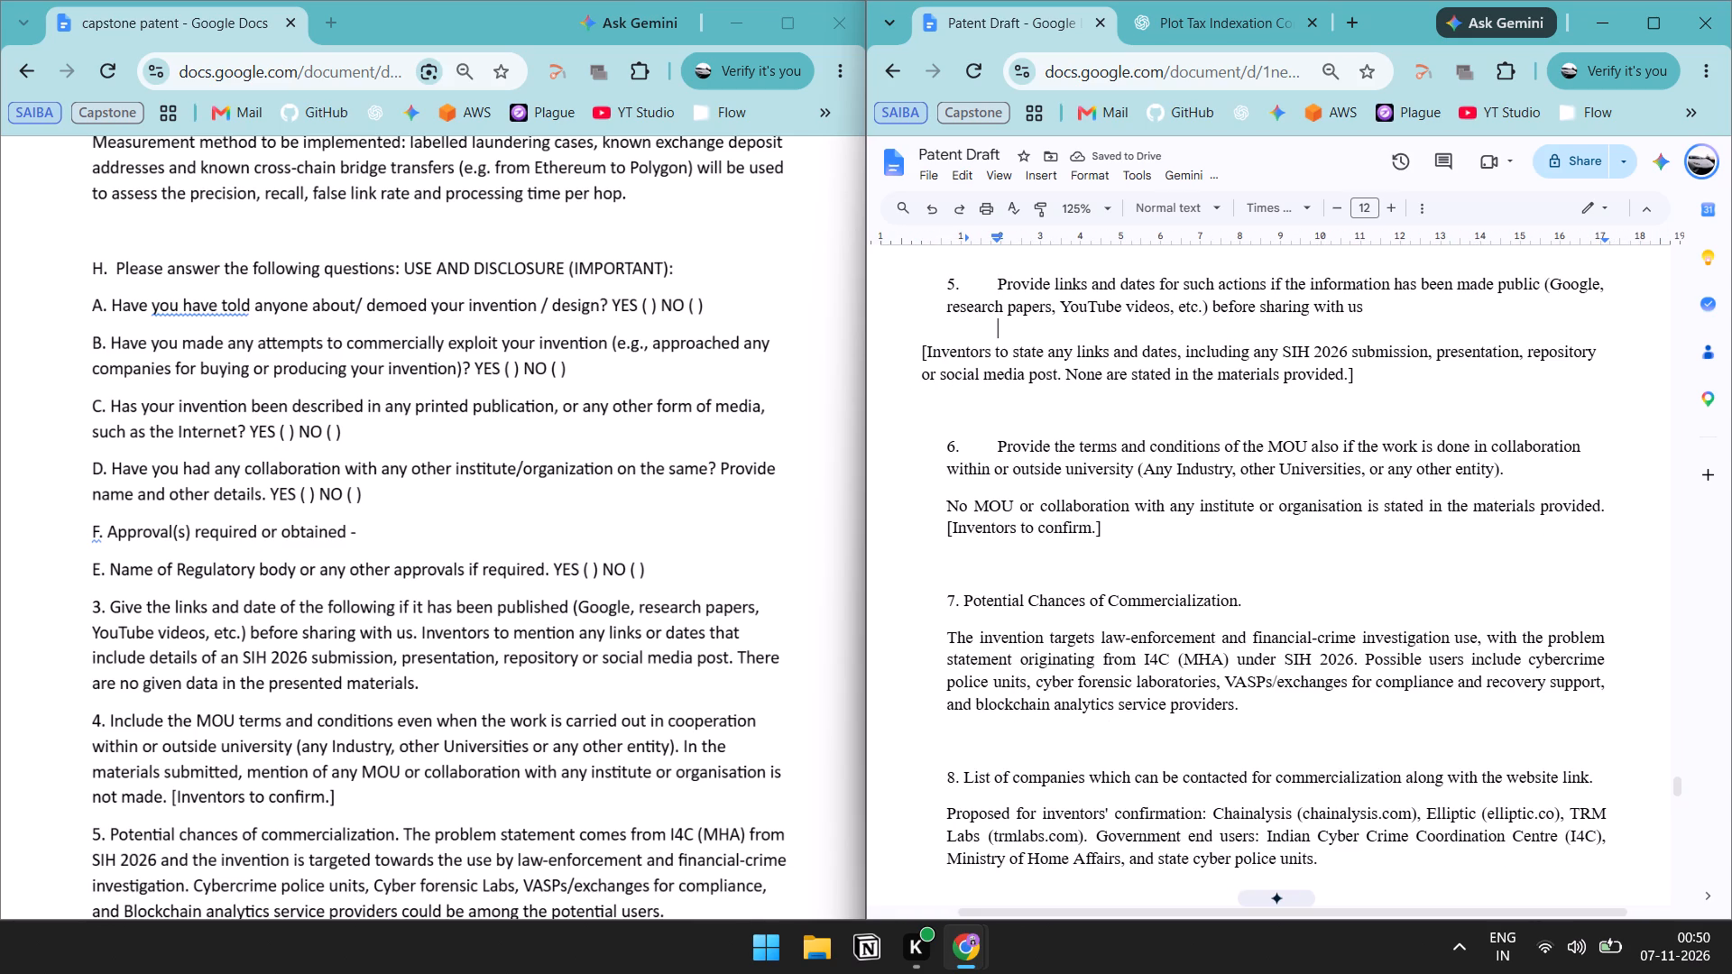
Indent the whole inventors' note under item 5 to 0.50 on the ruler, with no extra indent on its first line.
click(923, 357)
drag(919, 235, 937, 237)
click(917, 368)
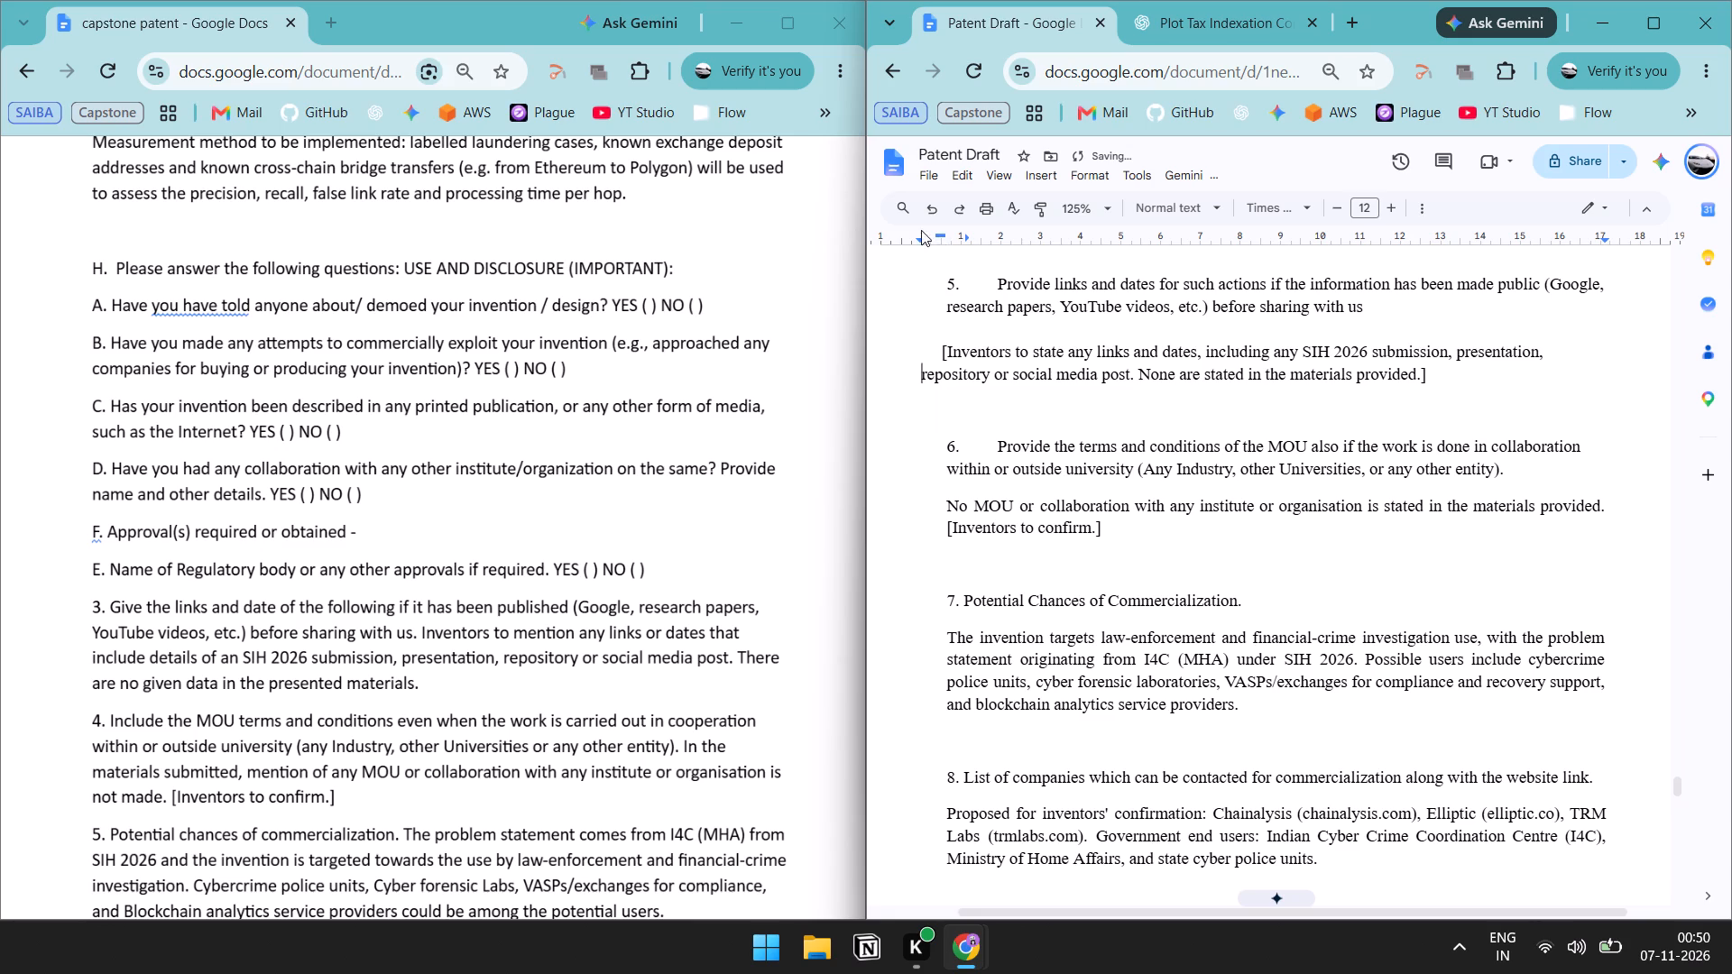
drag(922, 240, 943, 238)
click(964, 360)
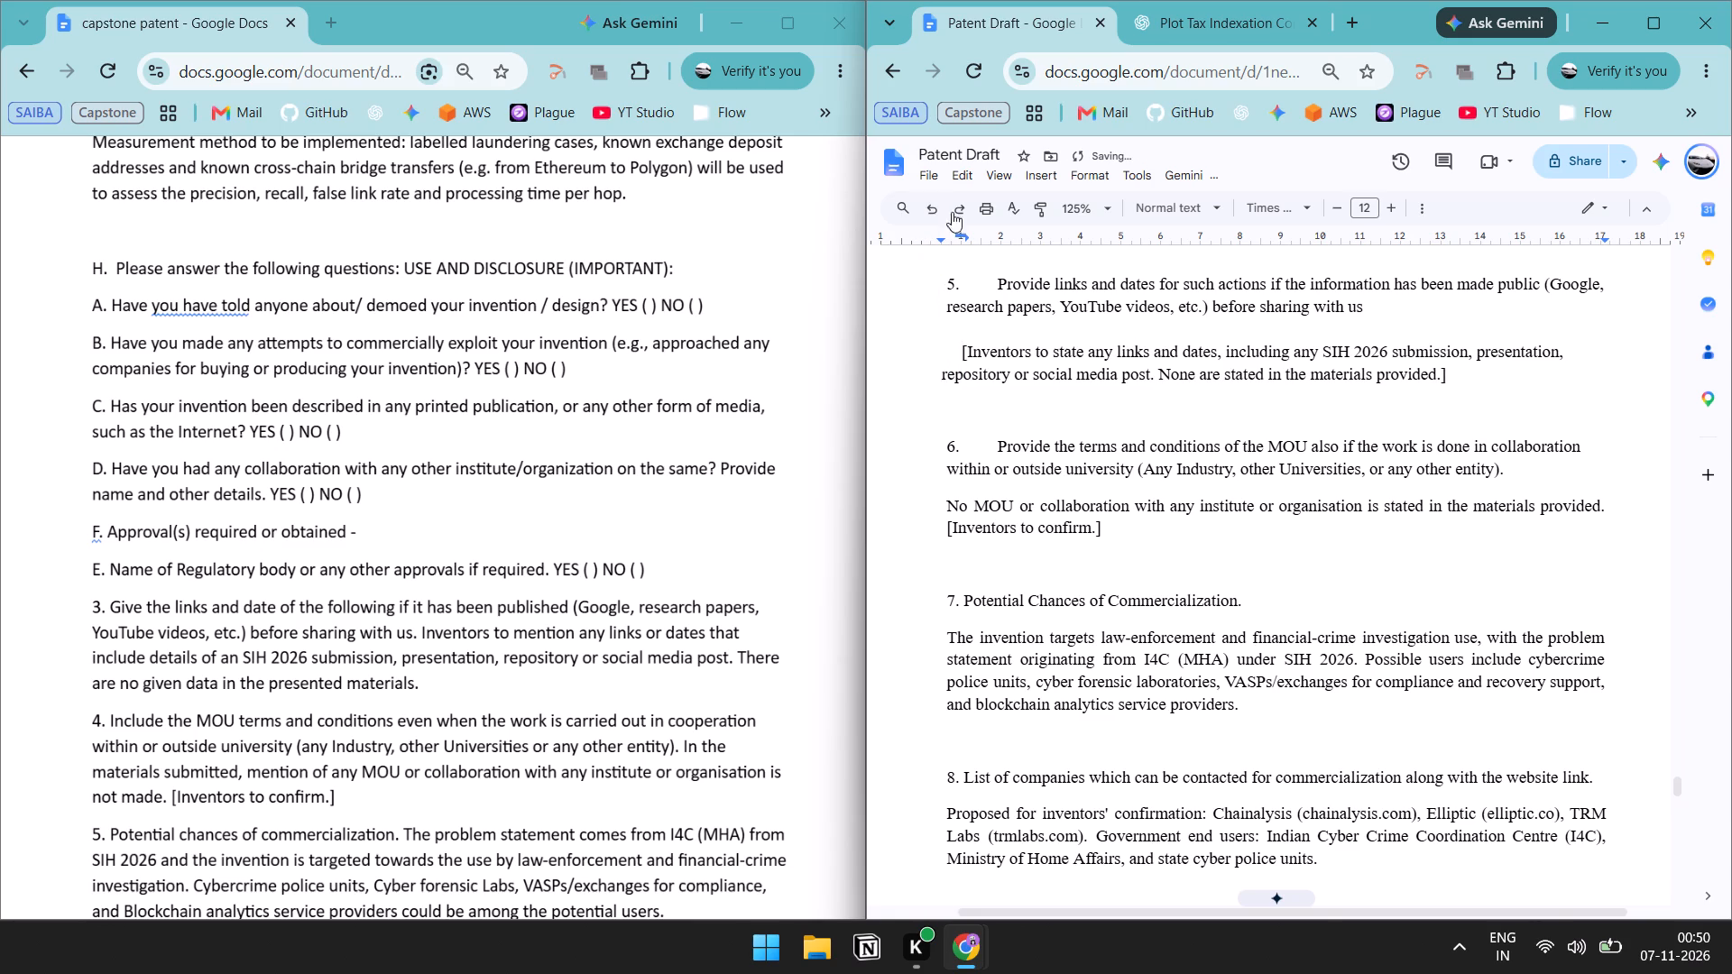
drag(958, 231, 941, 236)
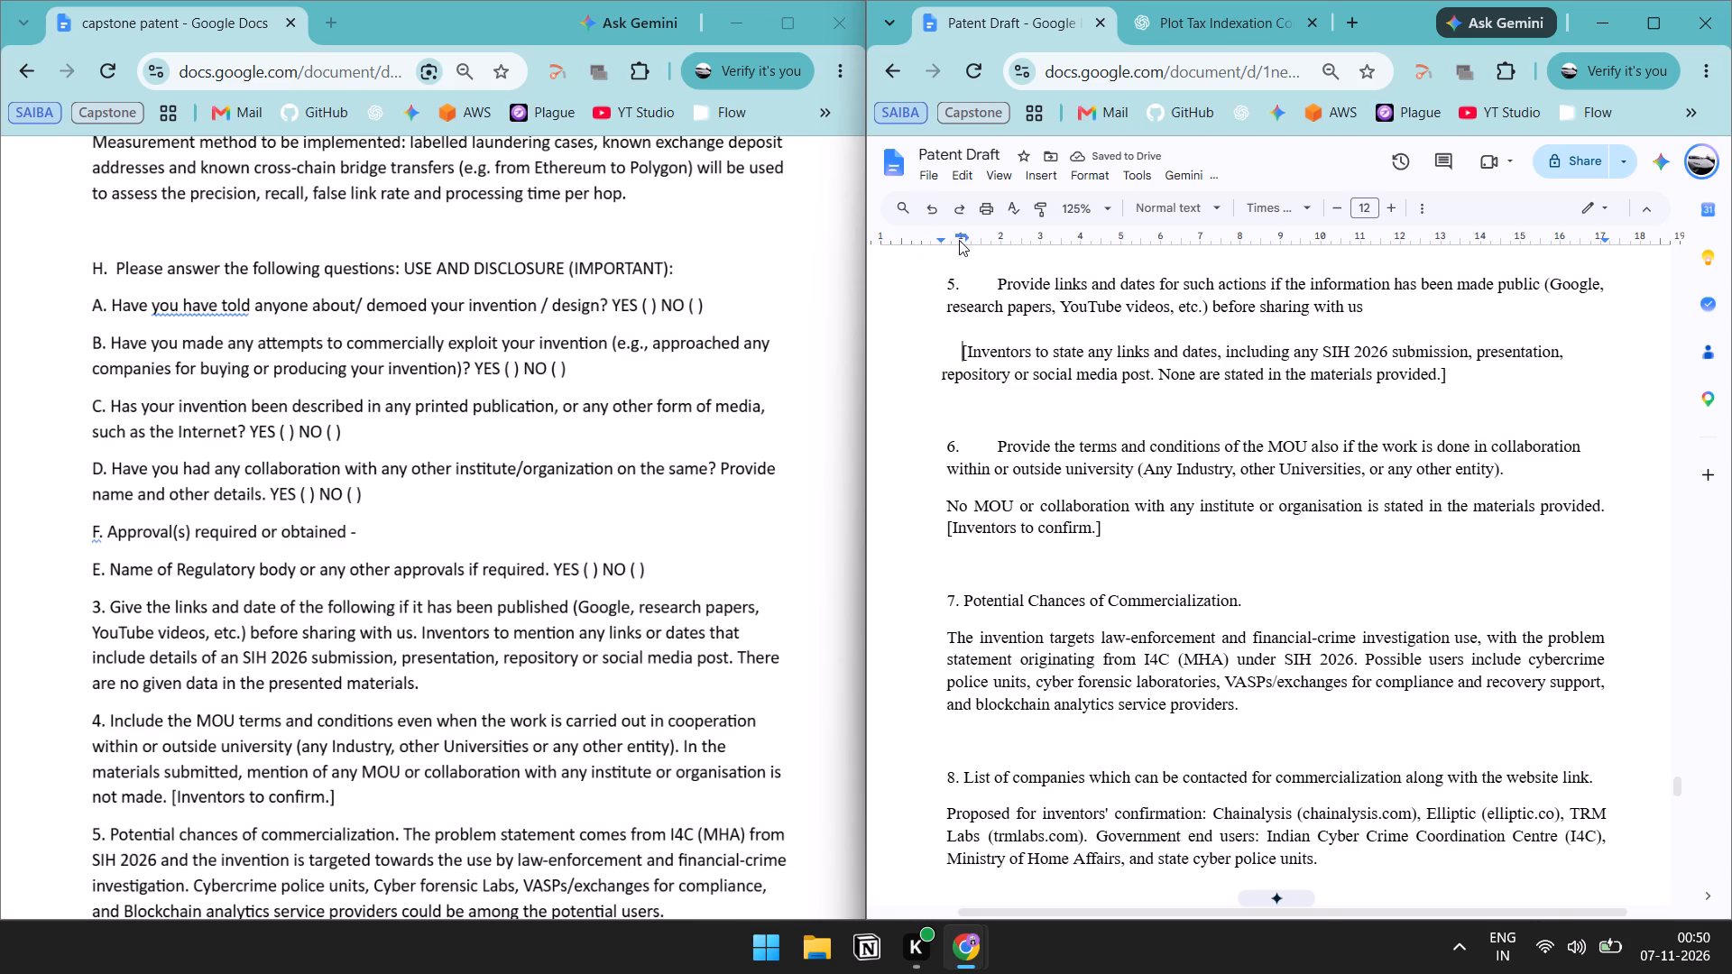
click(959, 240)
click(959, 237)
click(942, 278)
key(ctrl+z)
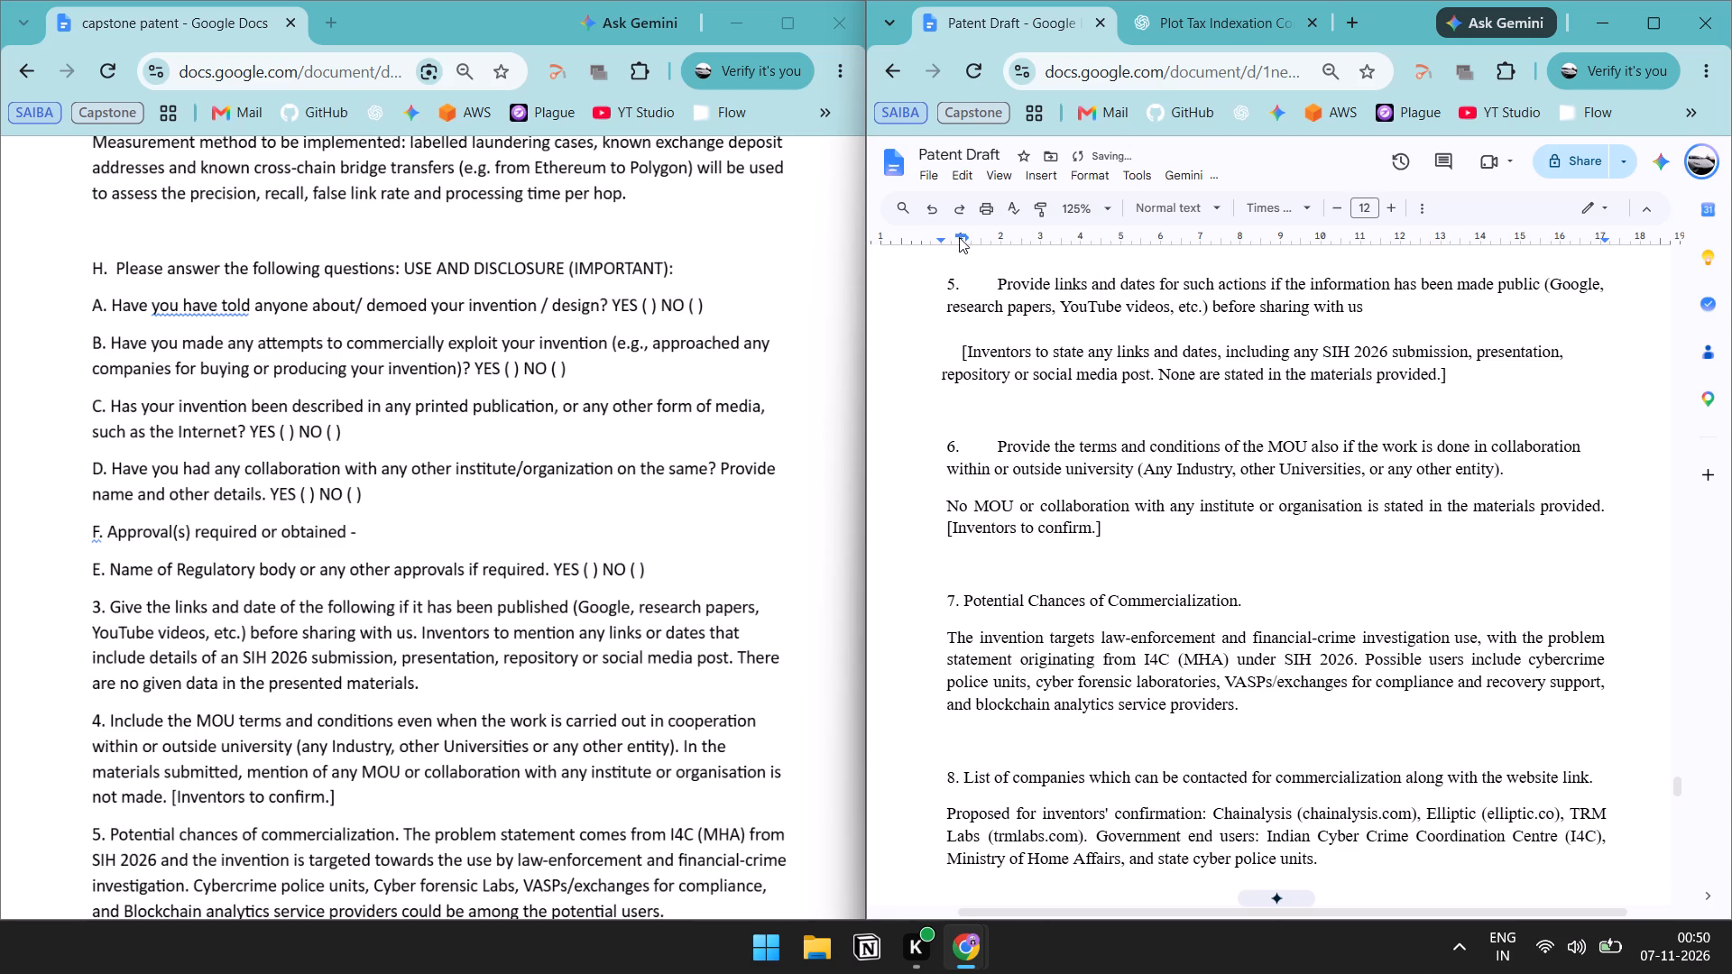
click(958, 231)
drag(963, 238, 951, 240)
double_click(939, 240)
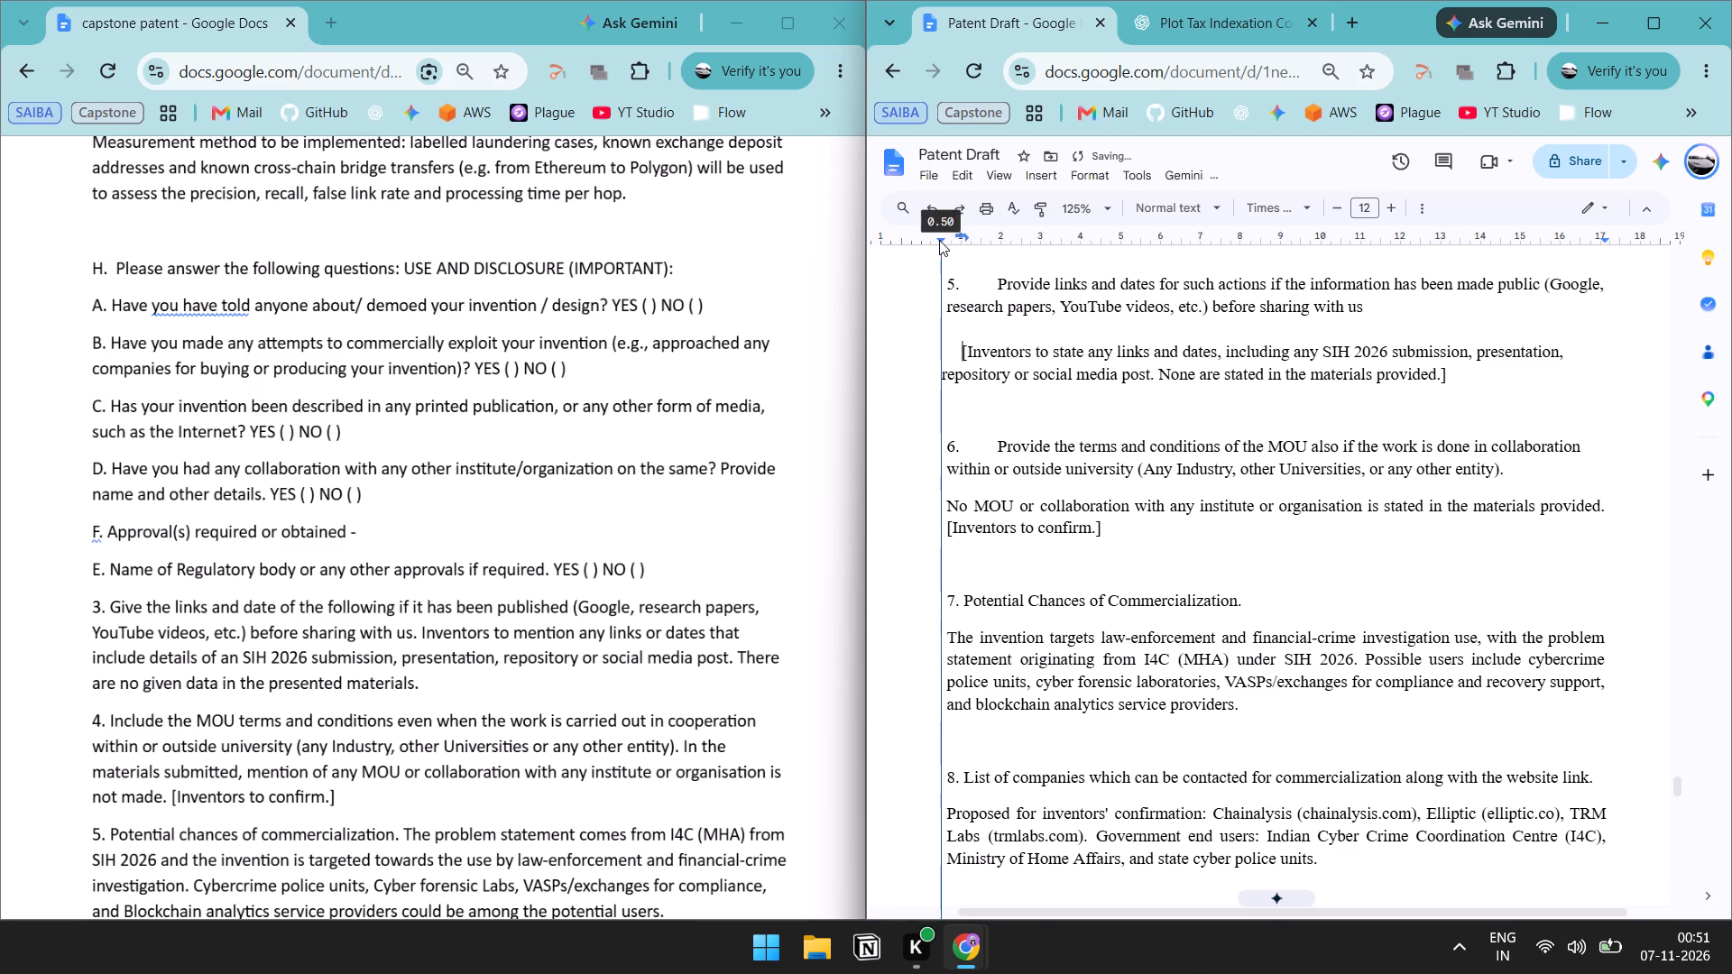
click(961, 234)
drag(963, 234, 946, 235)
click(1460, 369)
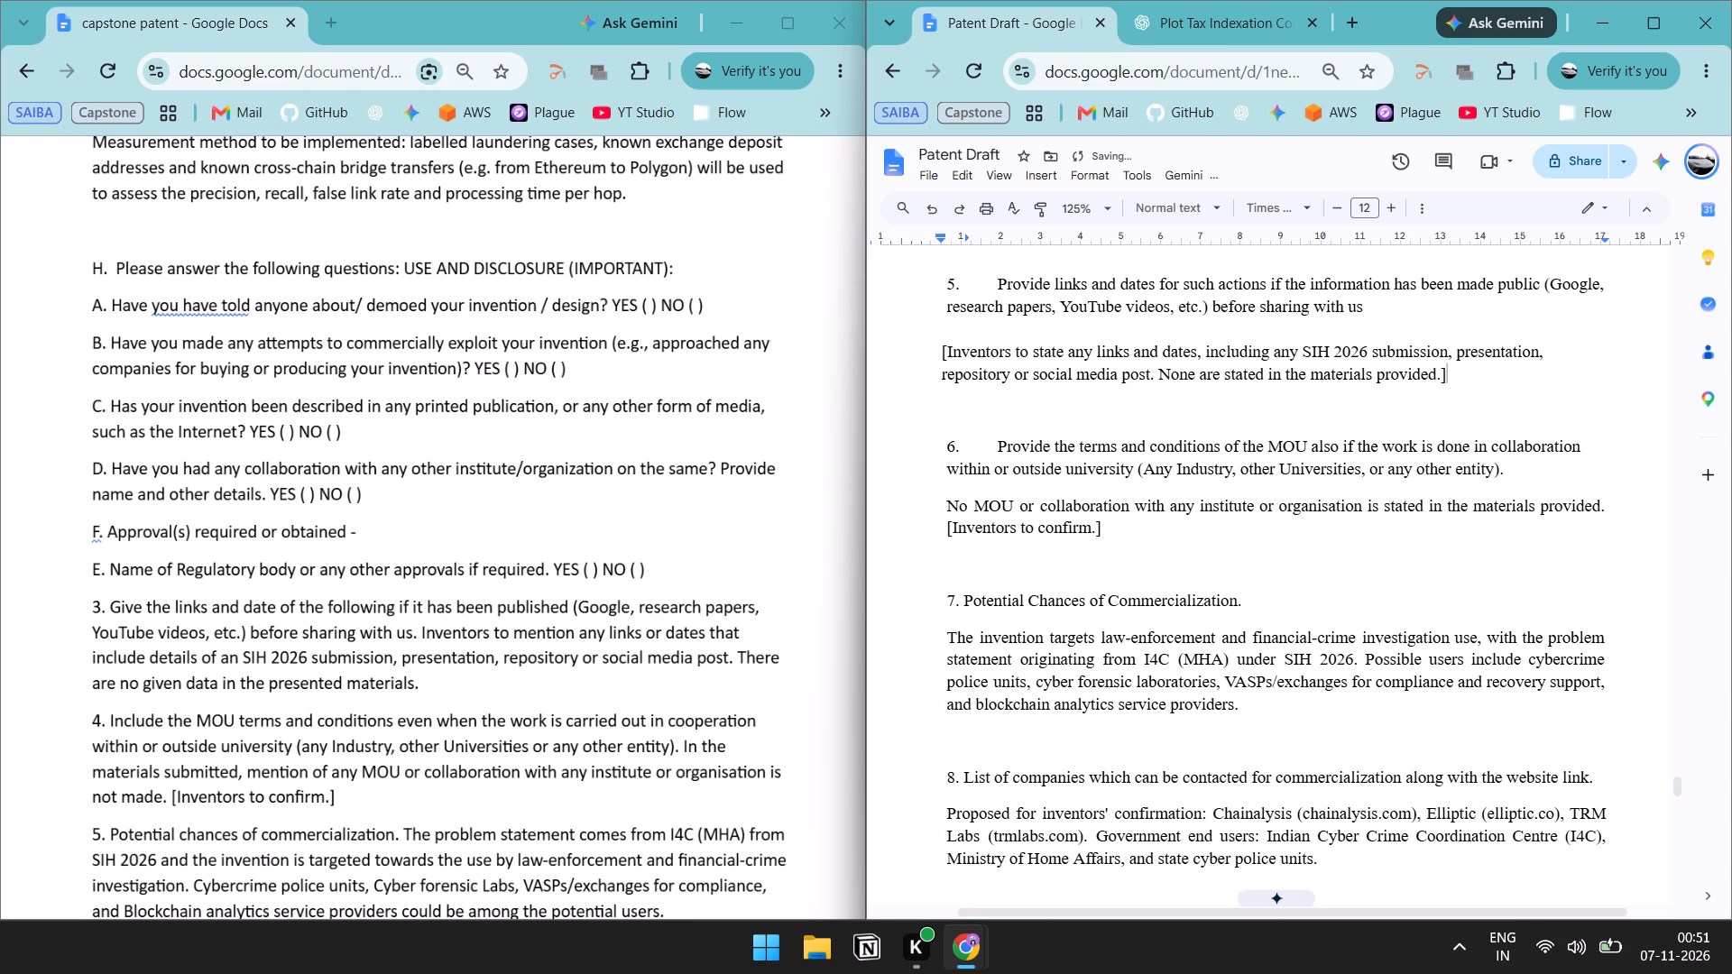
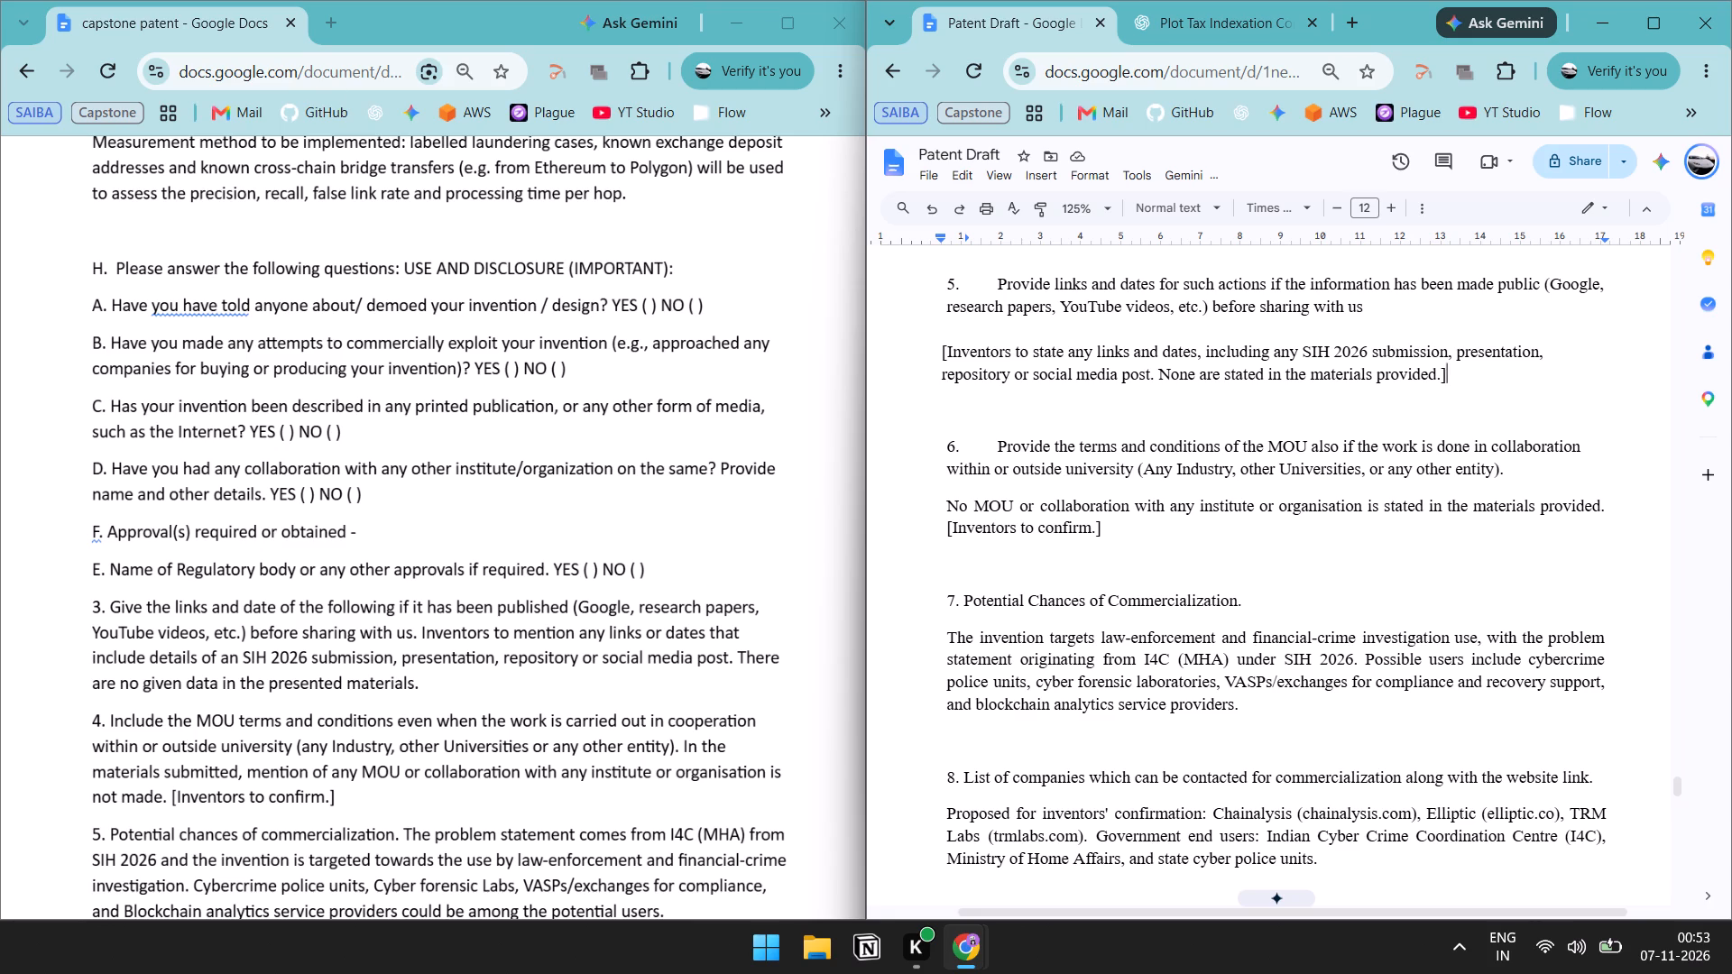
Replace the paragraph under item 7, Potential Chances of Commercialization, with the notes' item 5 text from "The problem statement comes from I4C" to "potential users.".
scroll(1086, 412, up, 2)
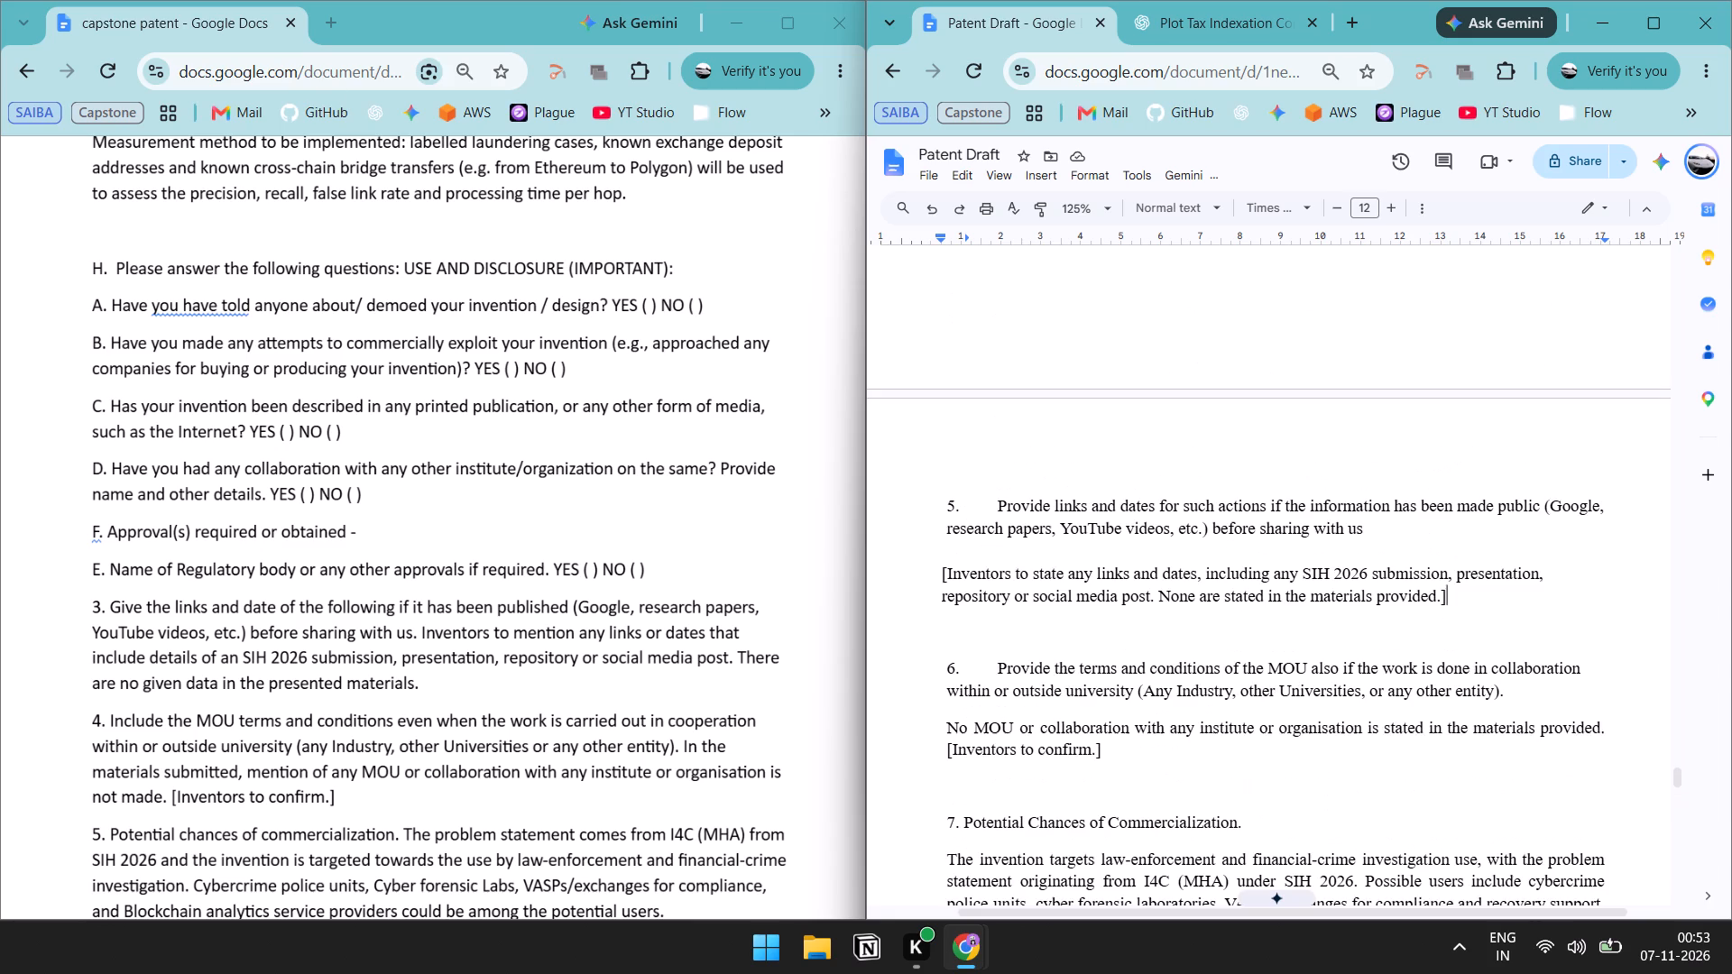
scroll(1086, 412, down, 1)
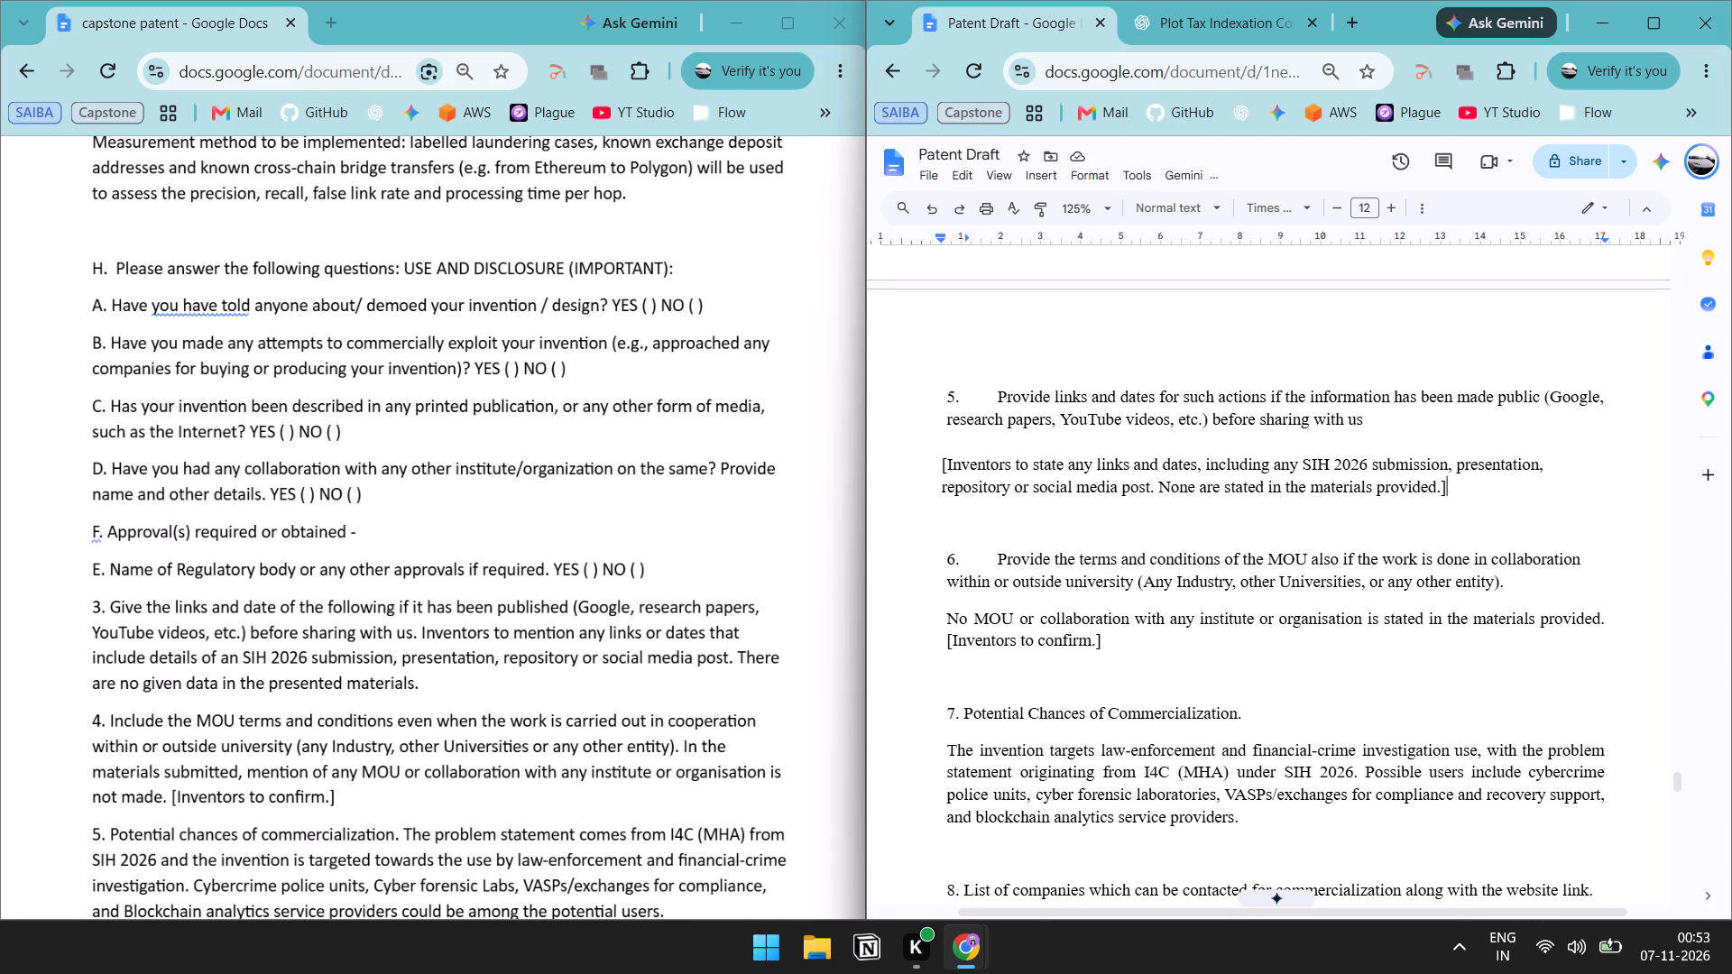
click(185, 522)
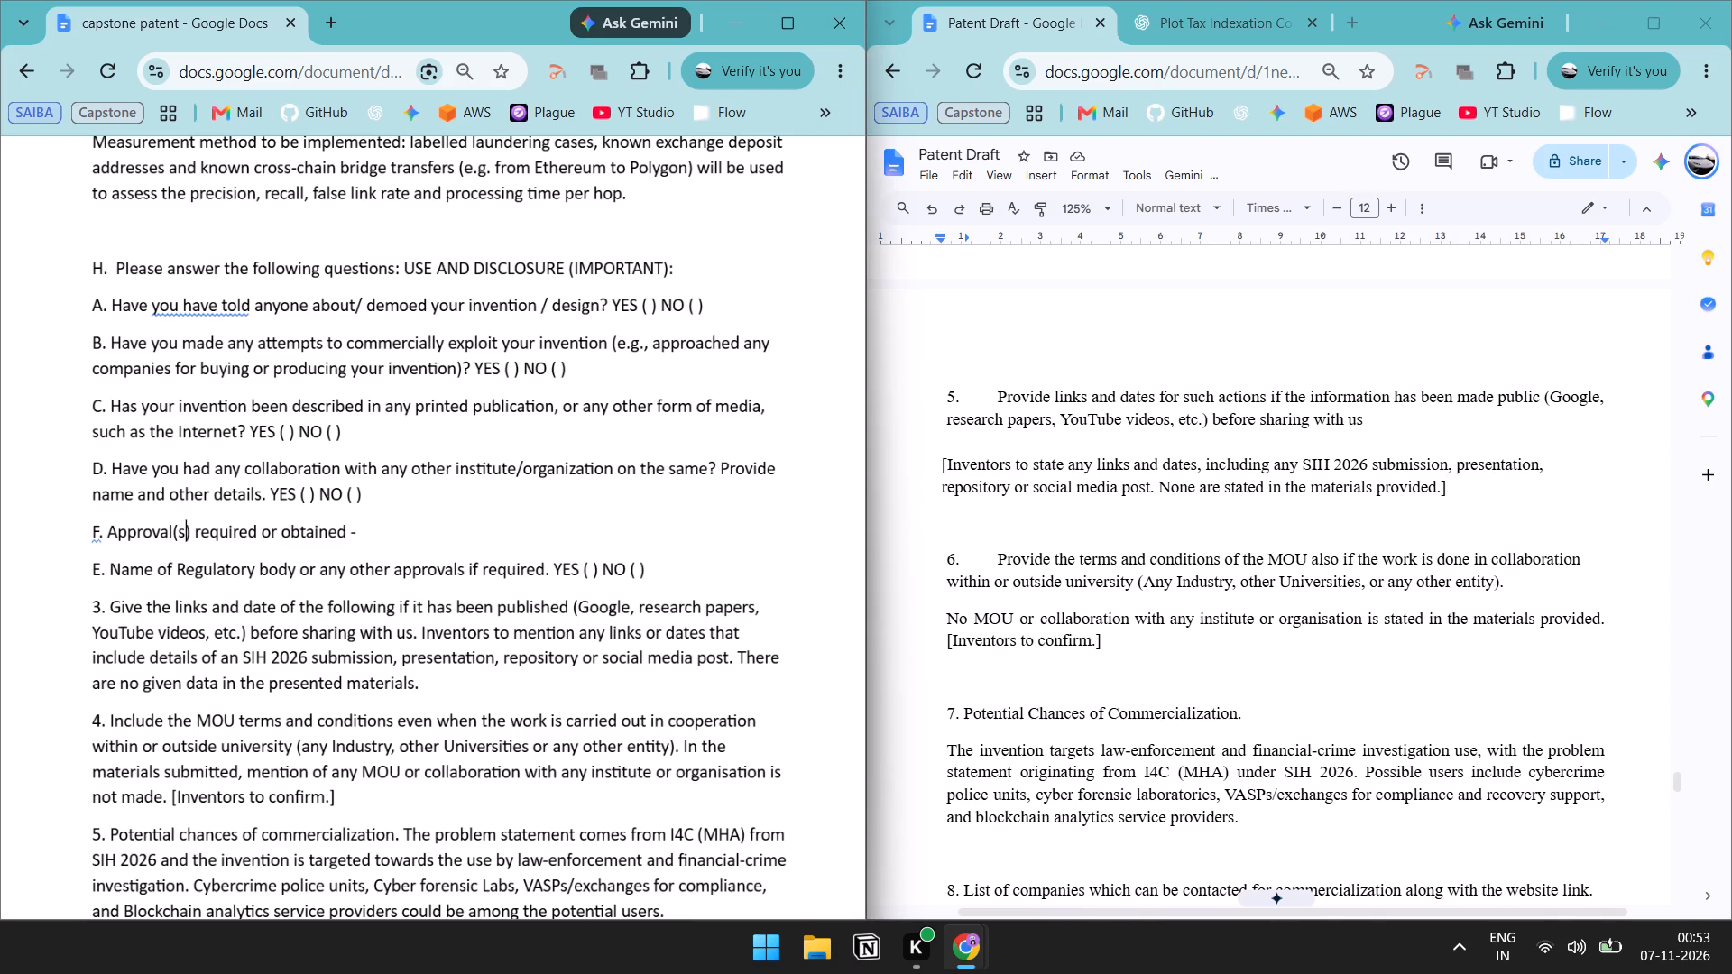
scroll(178, 538, down, 2)
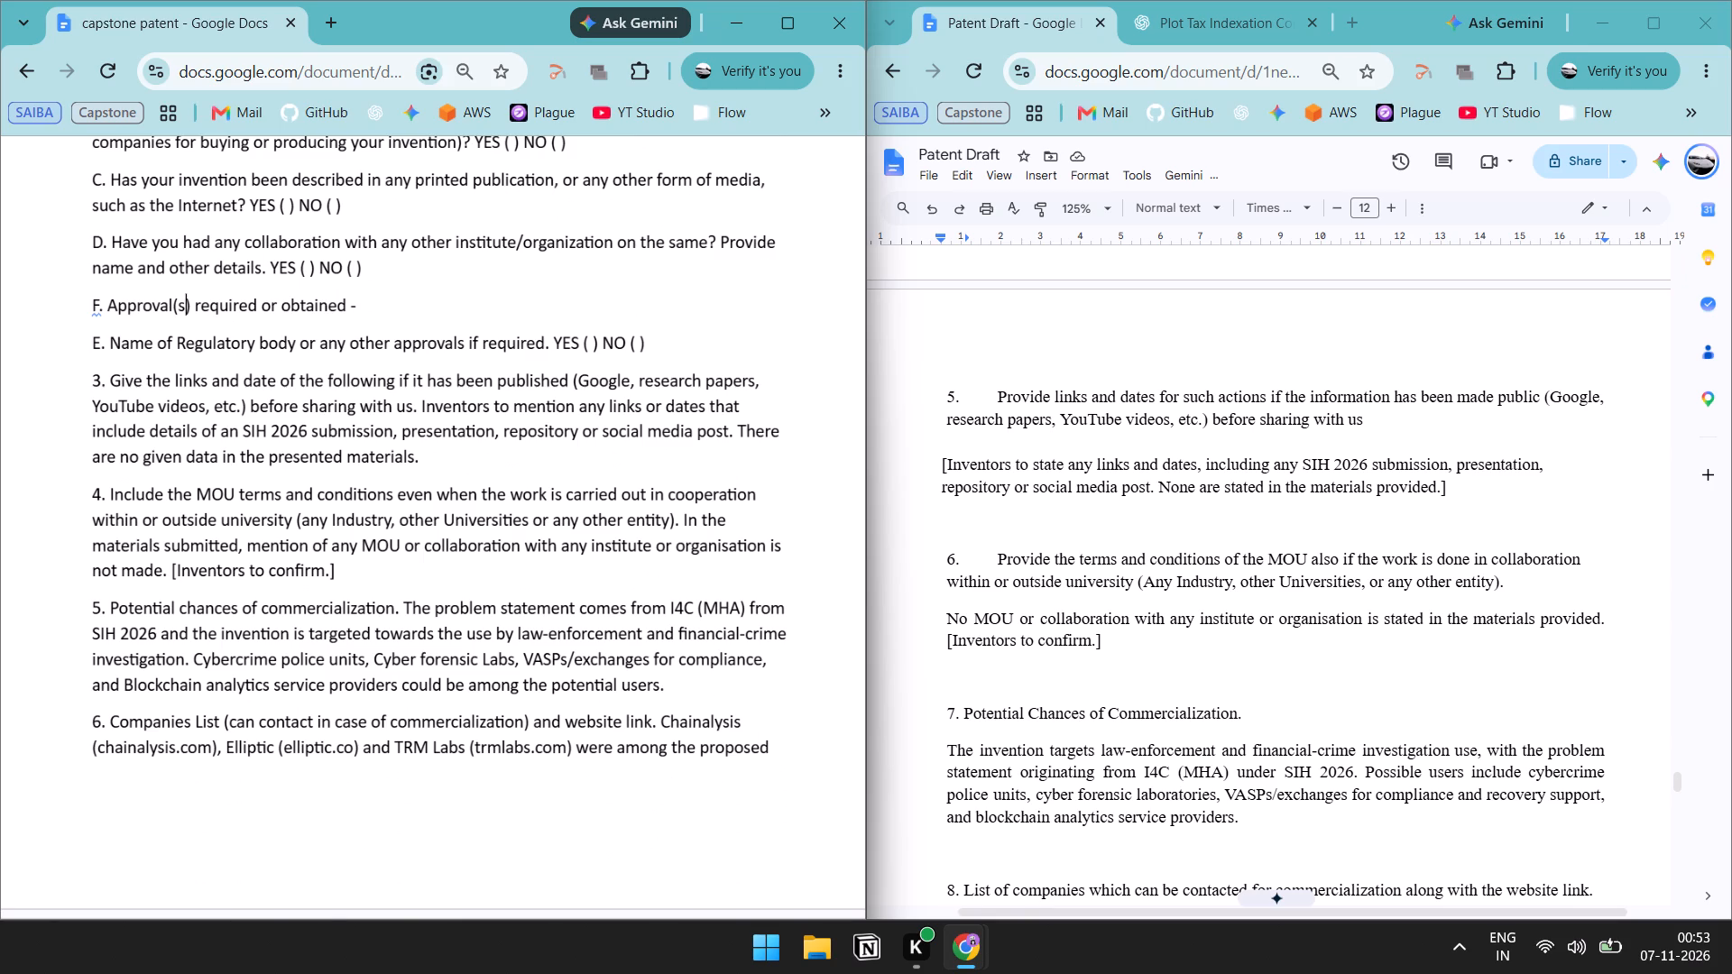
scroll(1103, 563, down, 1)
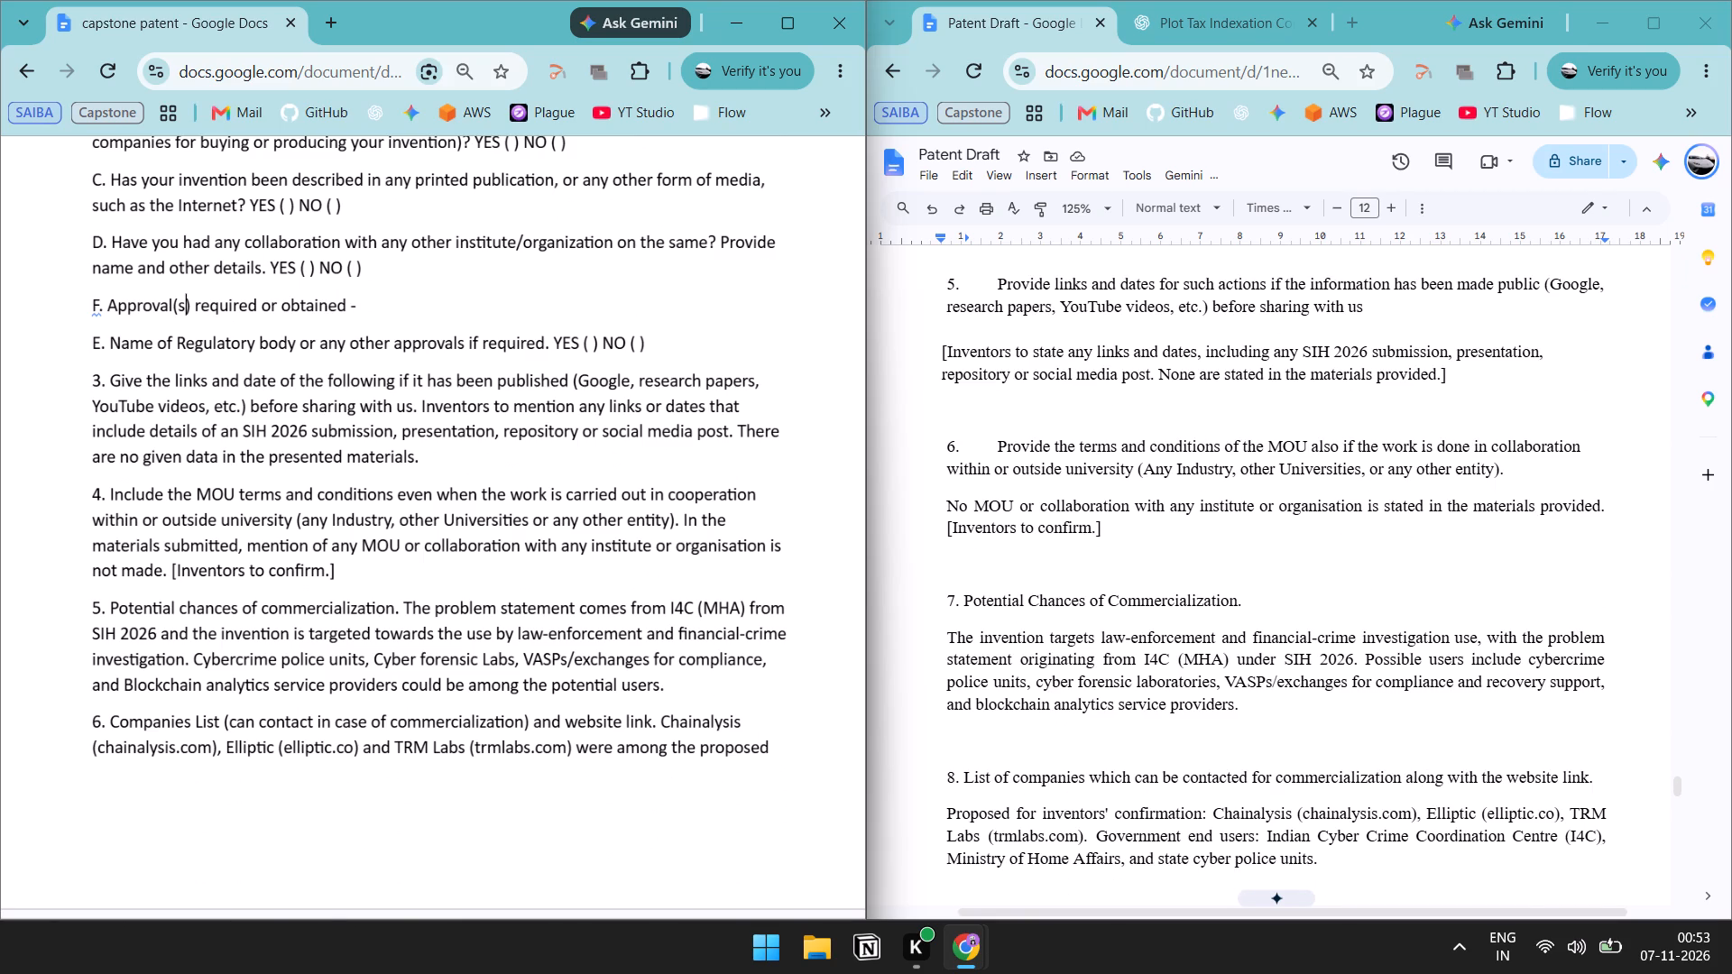
drag(406, 603, 778, 694)
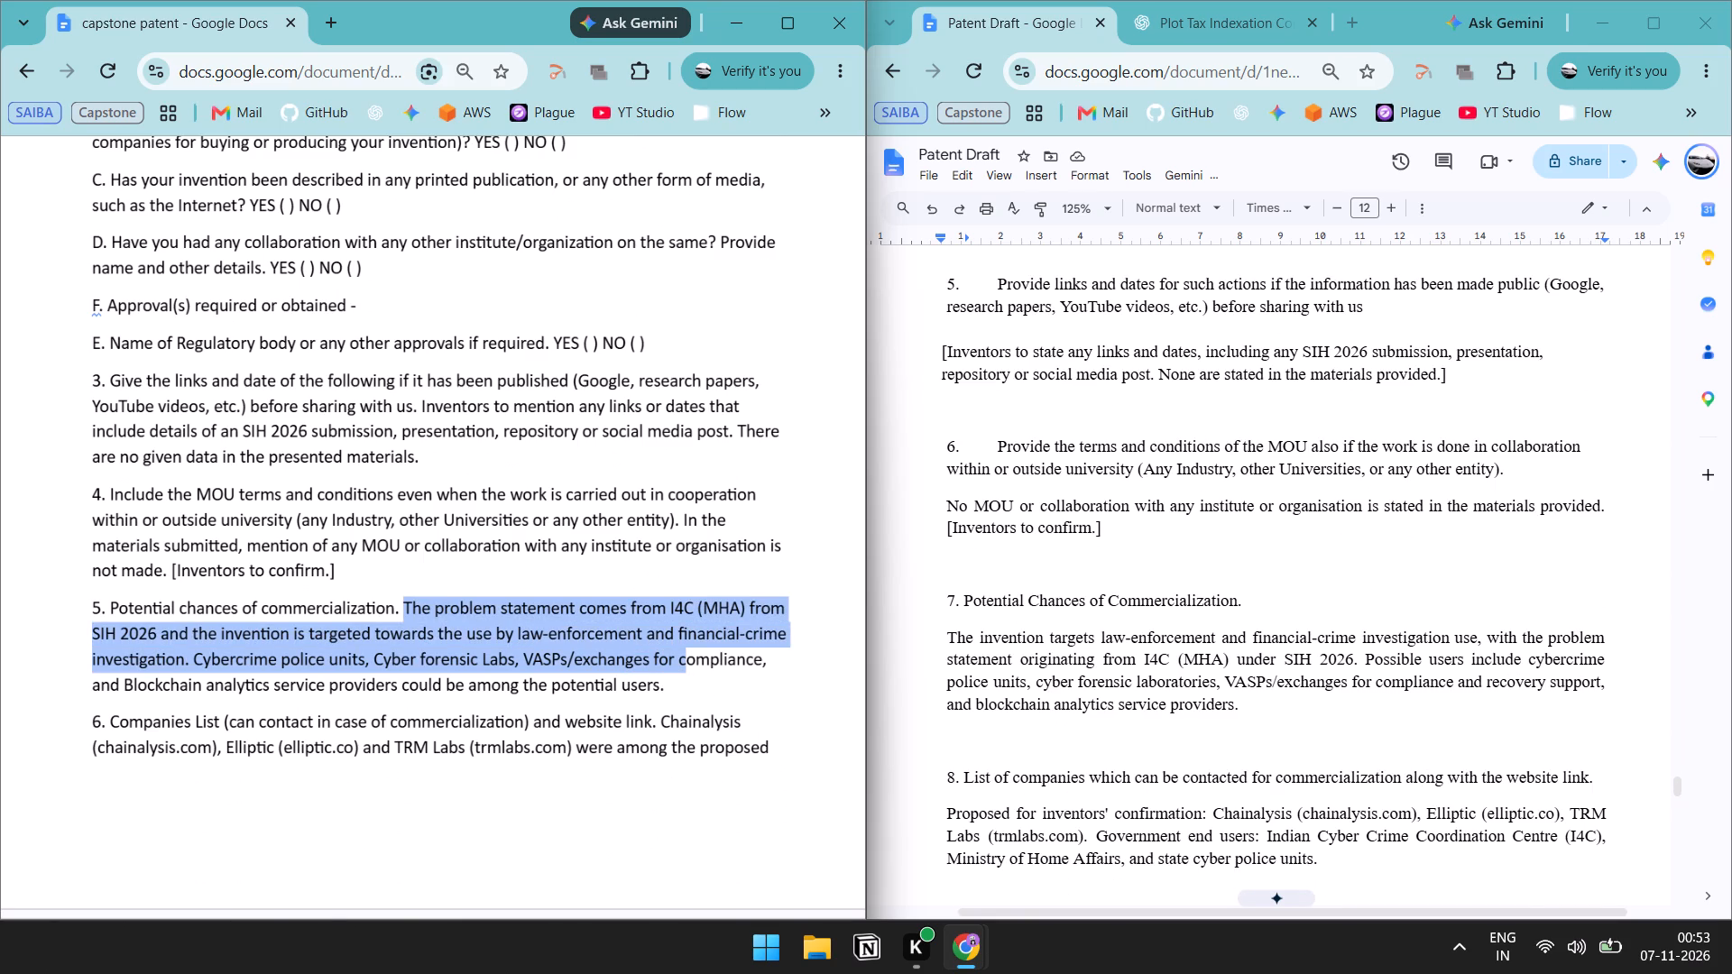
drag(778, 694, 707, 675)
key(ctrl+c)
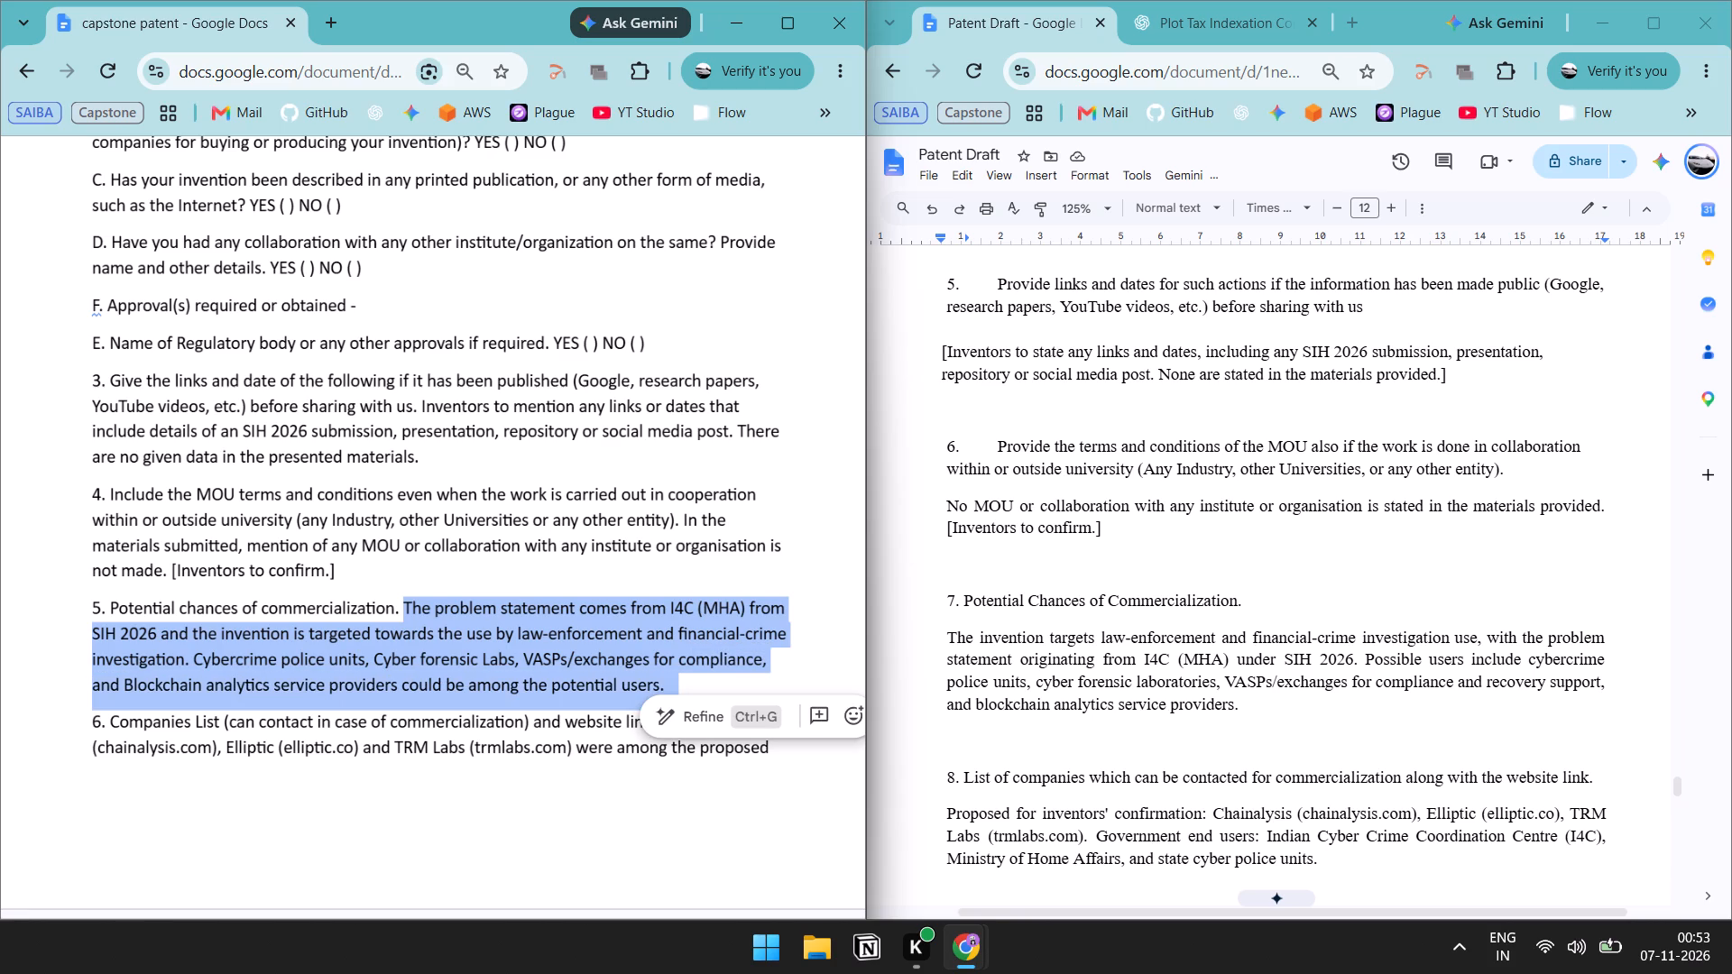
drag(947, 633, 1286, 703)
key(ctrl+v)
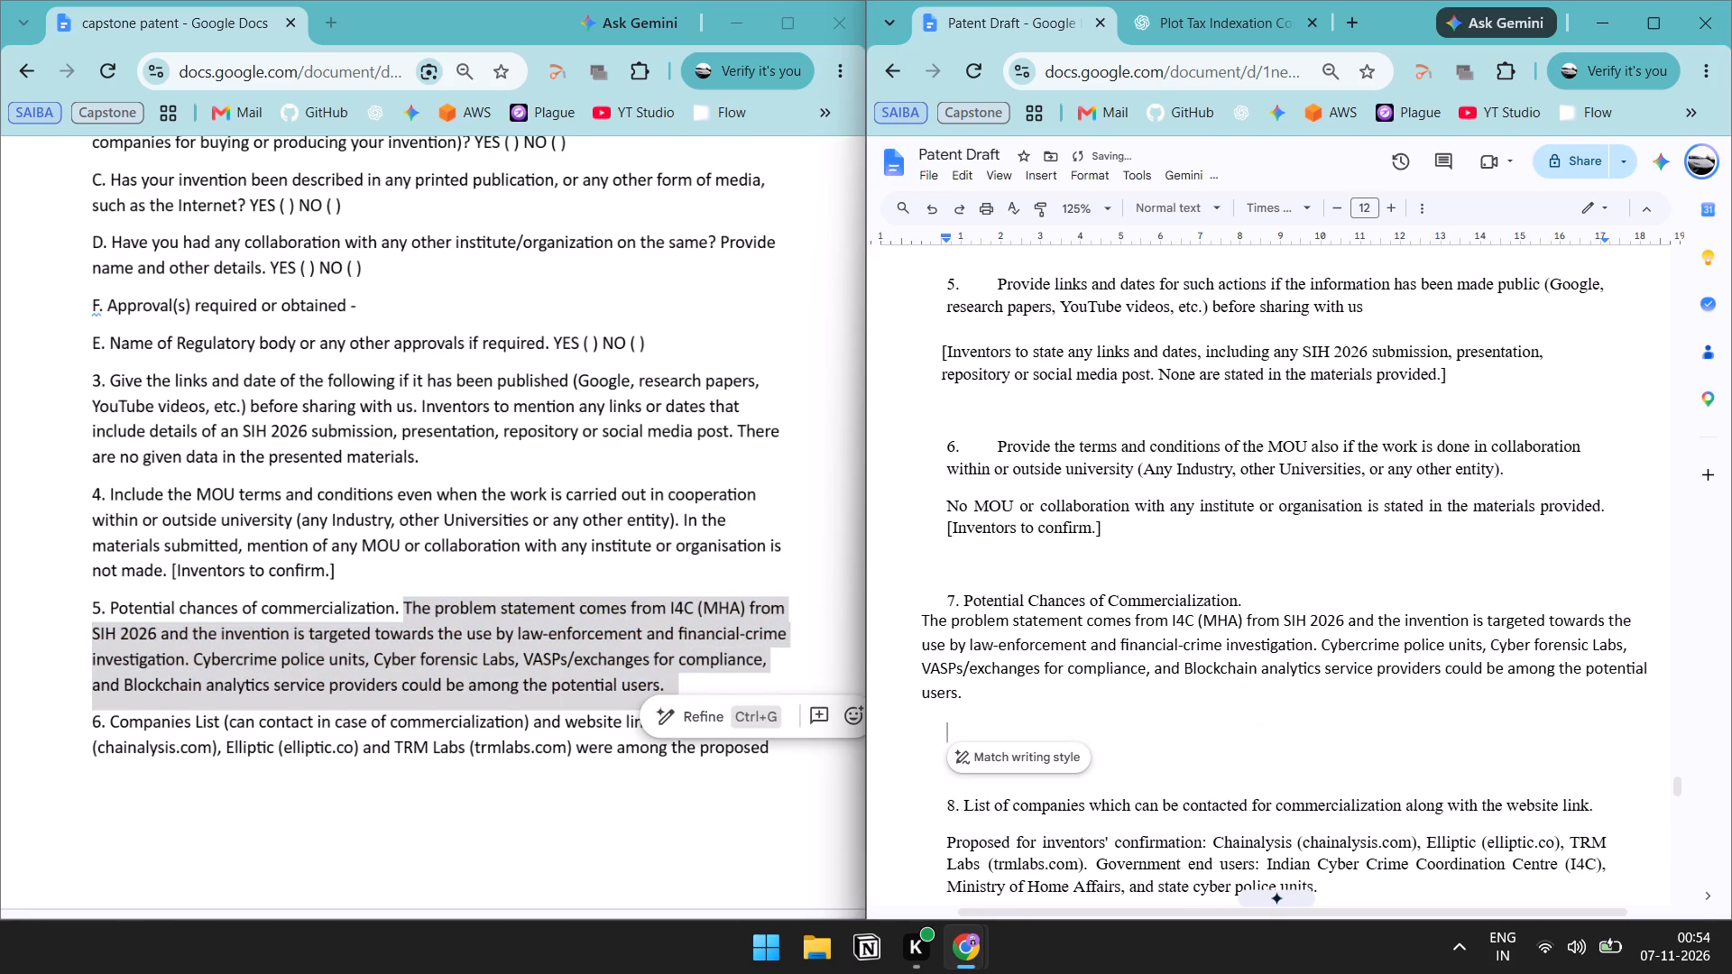
Set item 7's new paragraph in Times New Roman and indent the whole paragraph one level beneath its heading.
triple_click(1024, 661)
click(1254, 216)
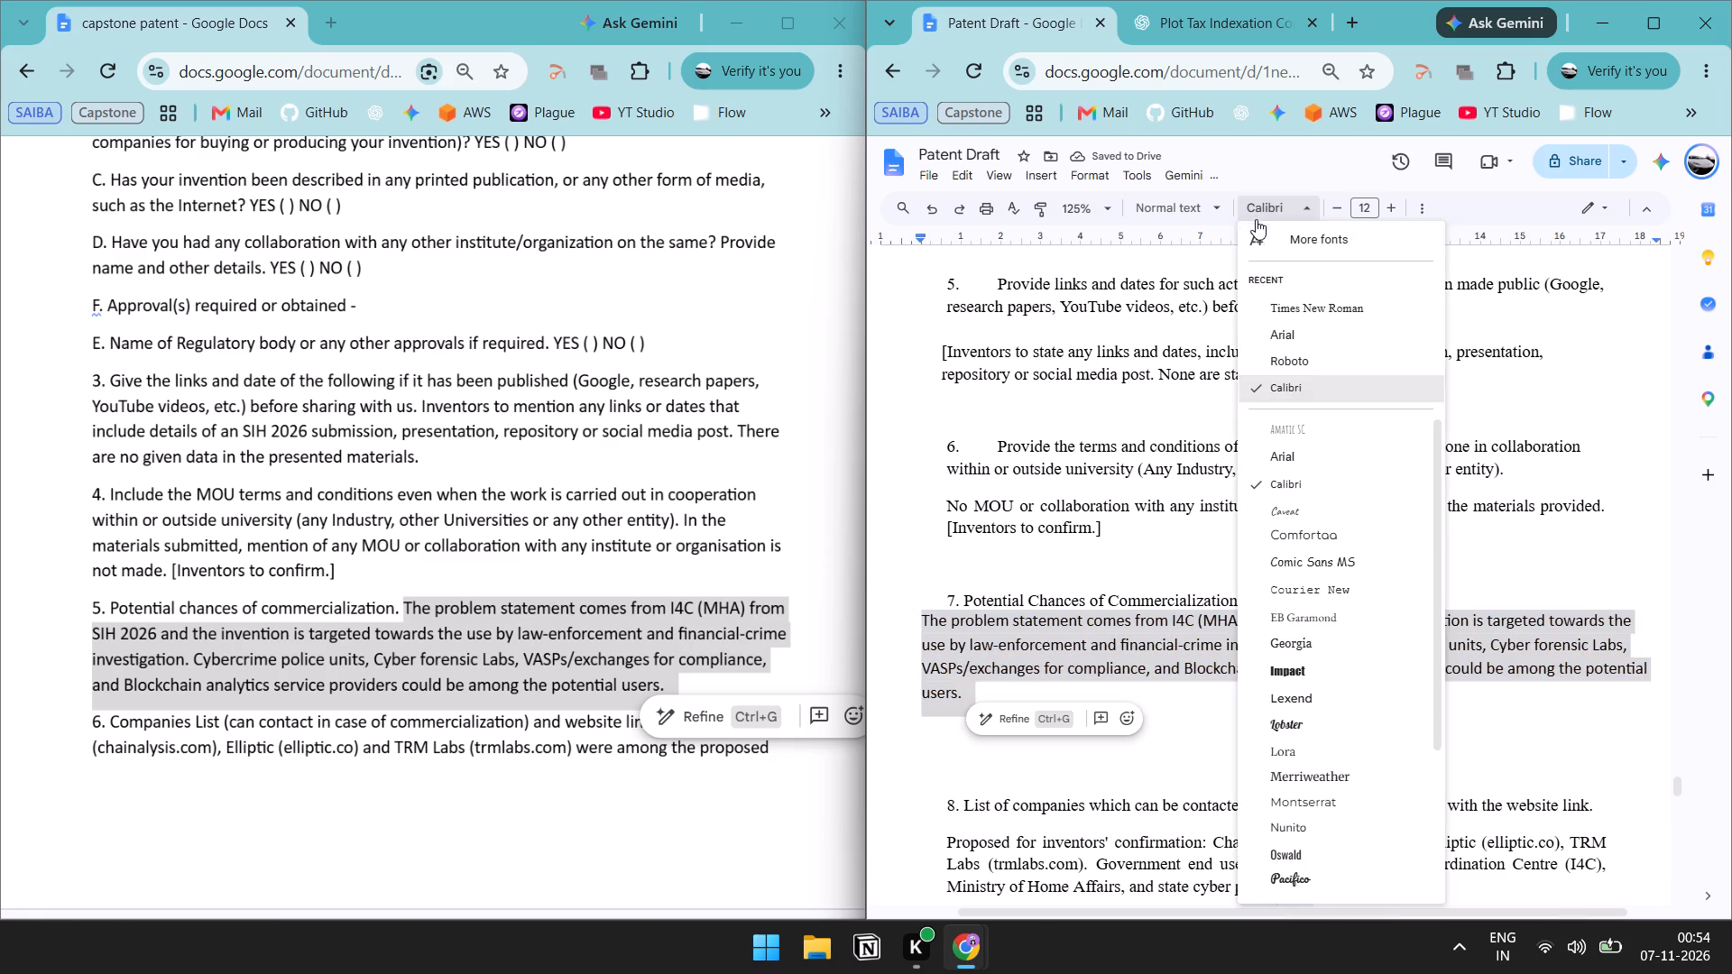
click(1296, 302)
click(941, 616)
click(922, 608)
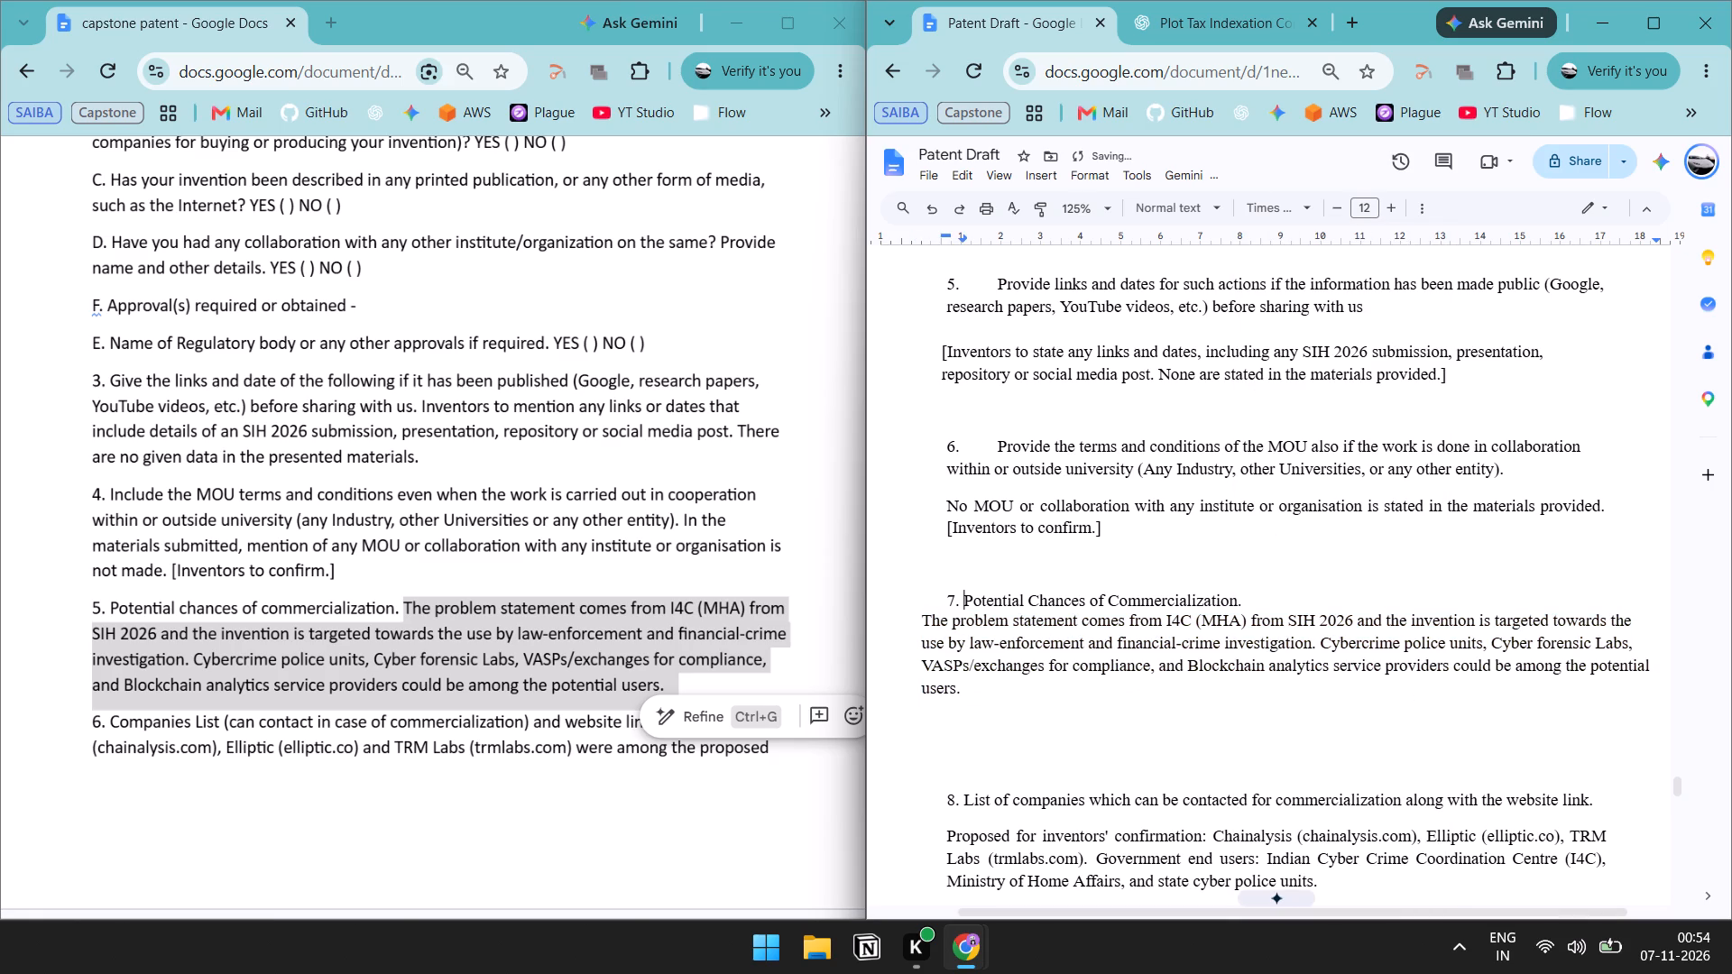
click(921, 613)
key(Tab)
key(Tab)
key(BackSpace)
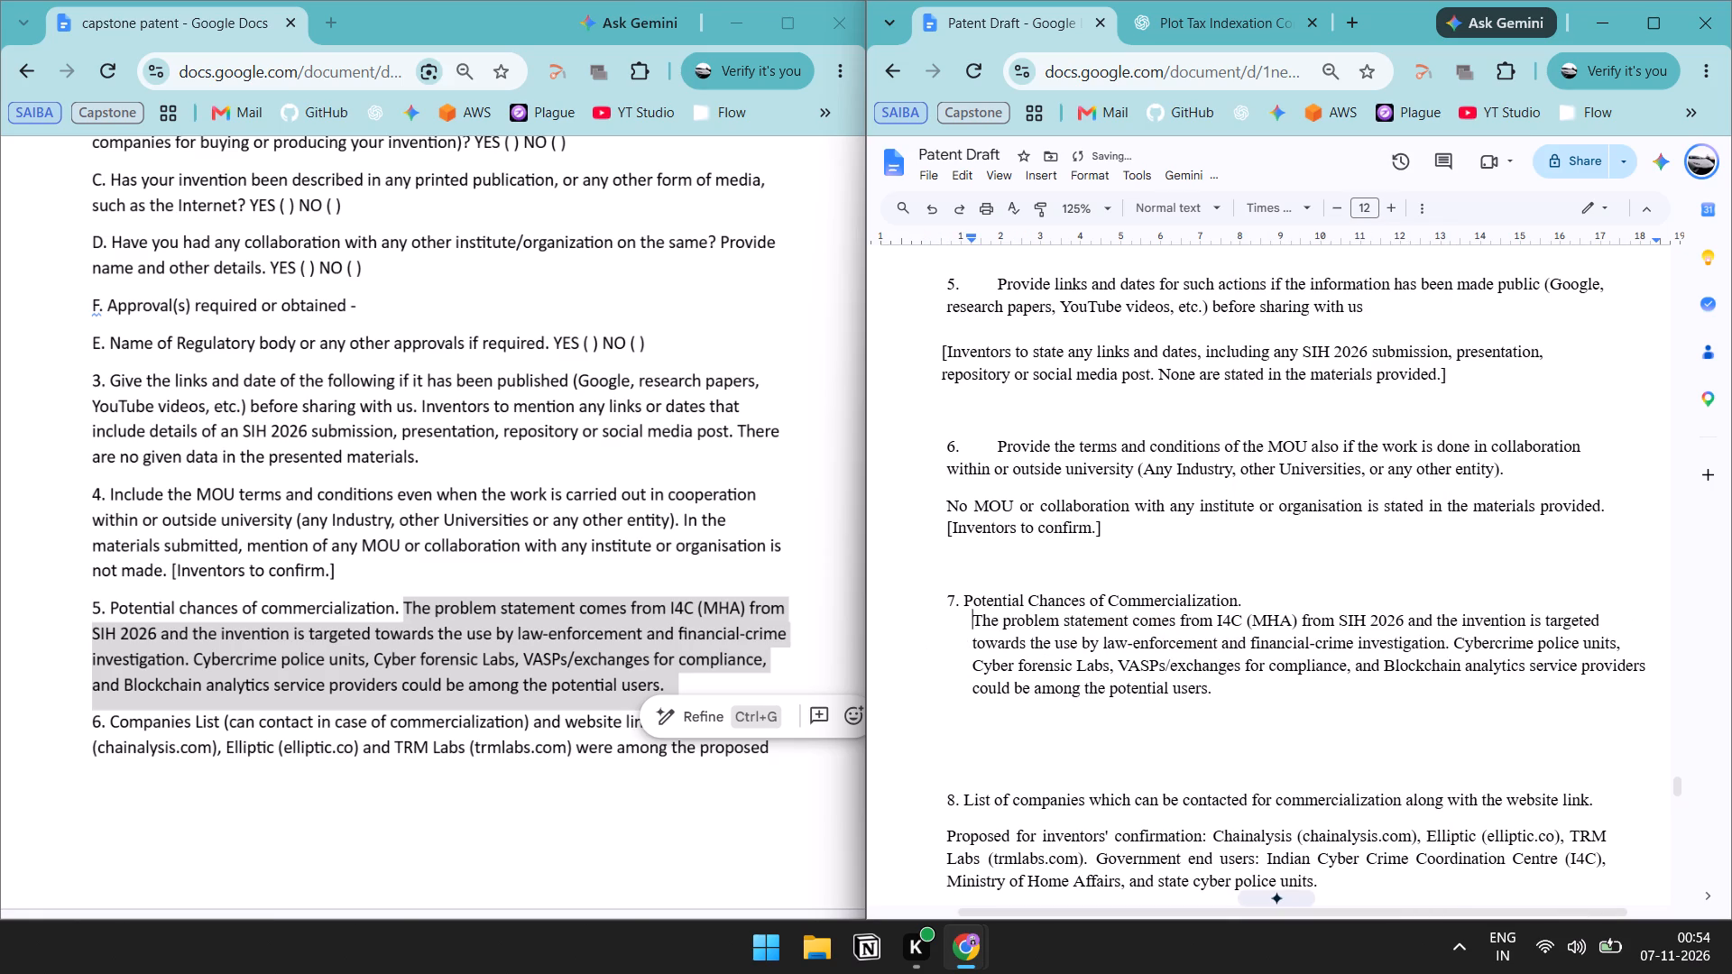
Replace the paragraph under item 8, the list of companies, with the notes' item 6 text from "Chainalysis" to "state cyber police units.".
scroll(986, 561, down, 2)
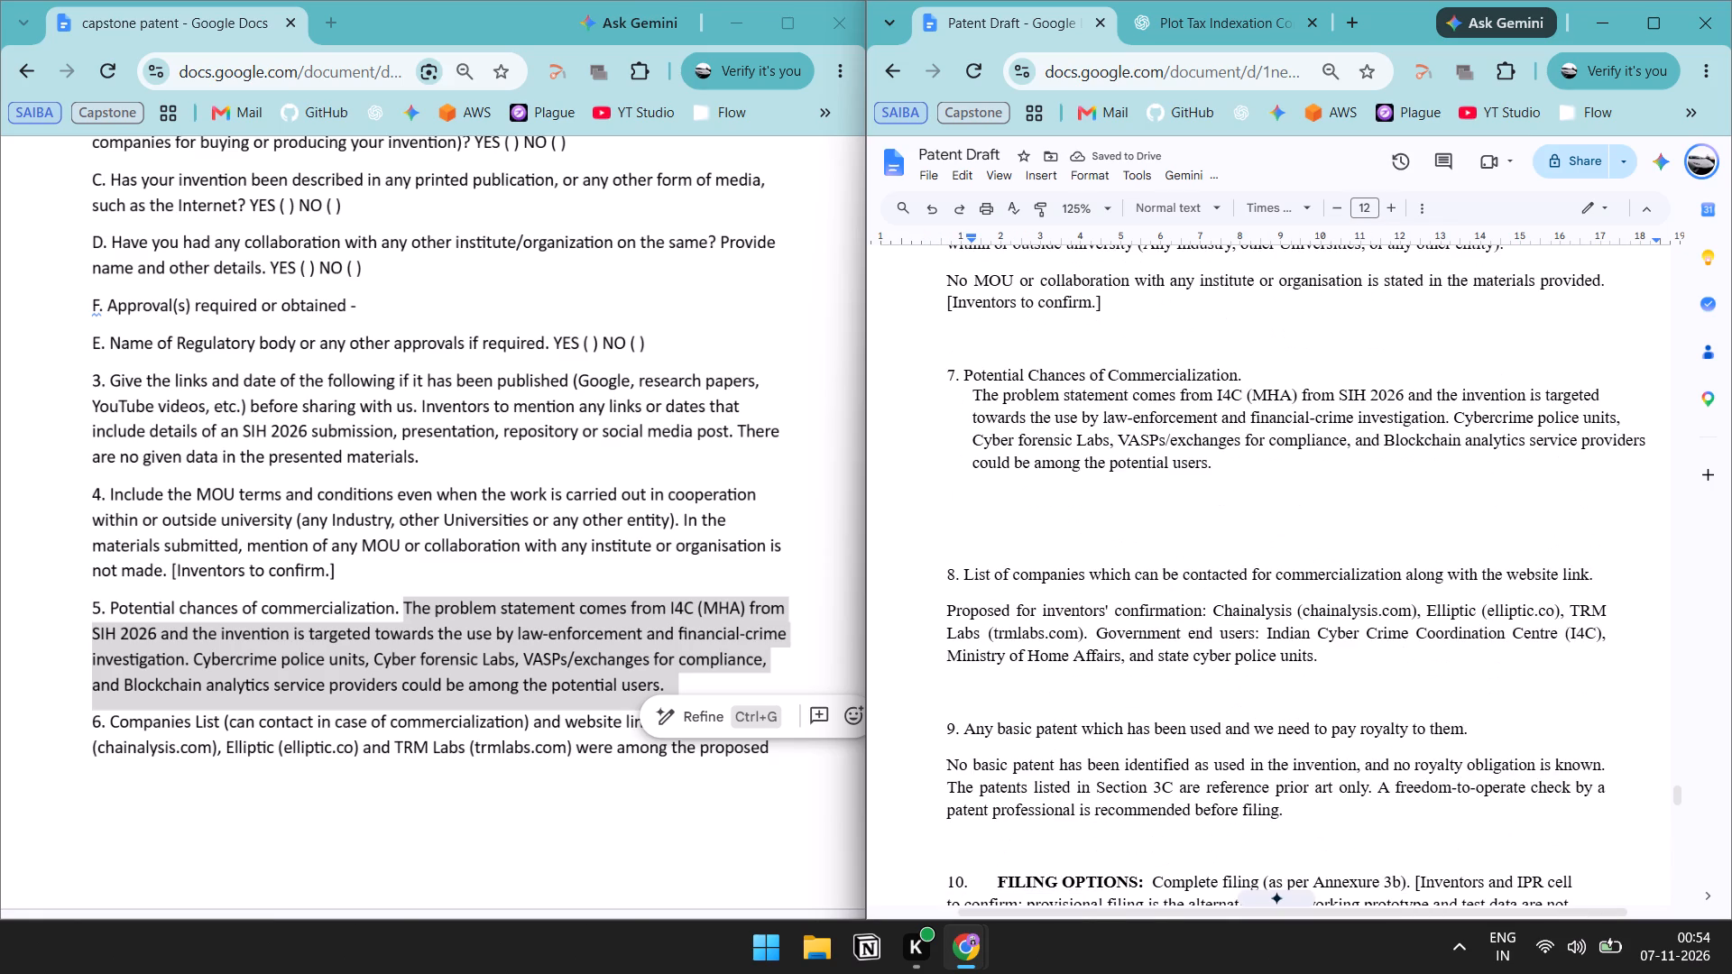
scroll(419, 454, down, 2)
click(440, 478)
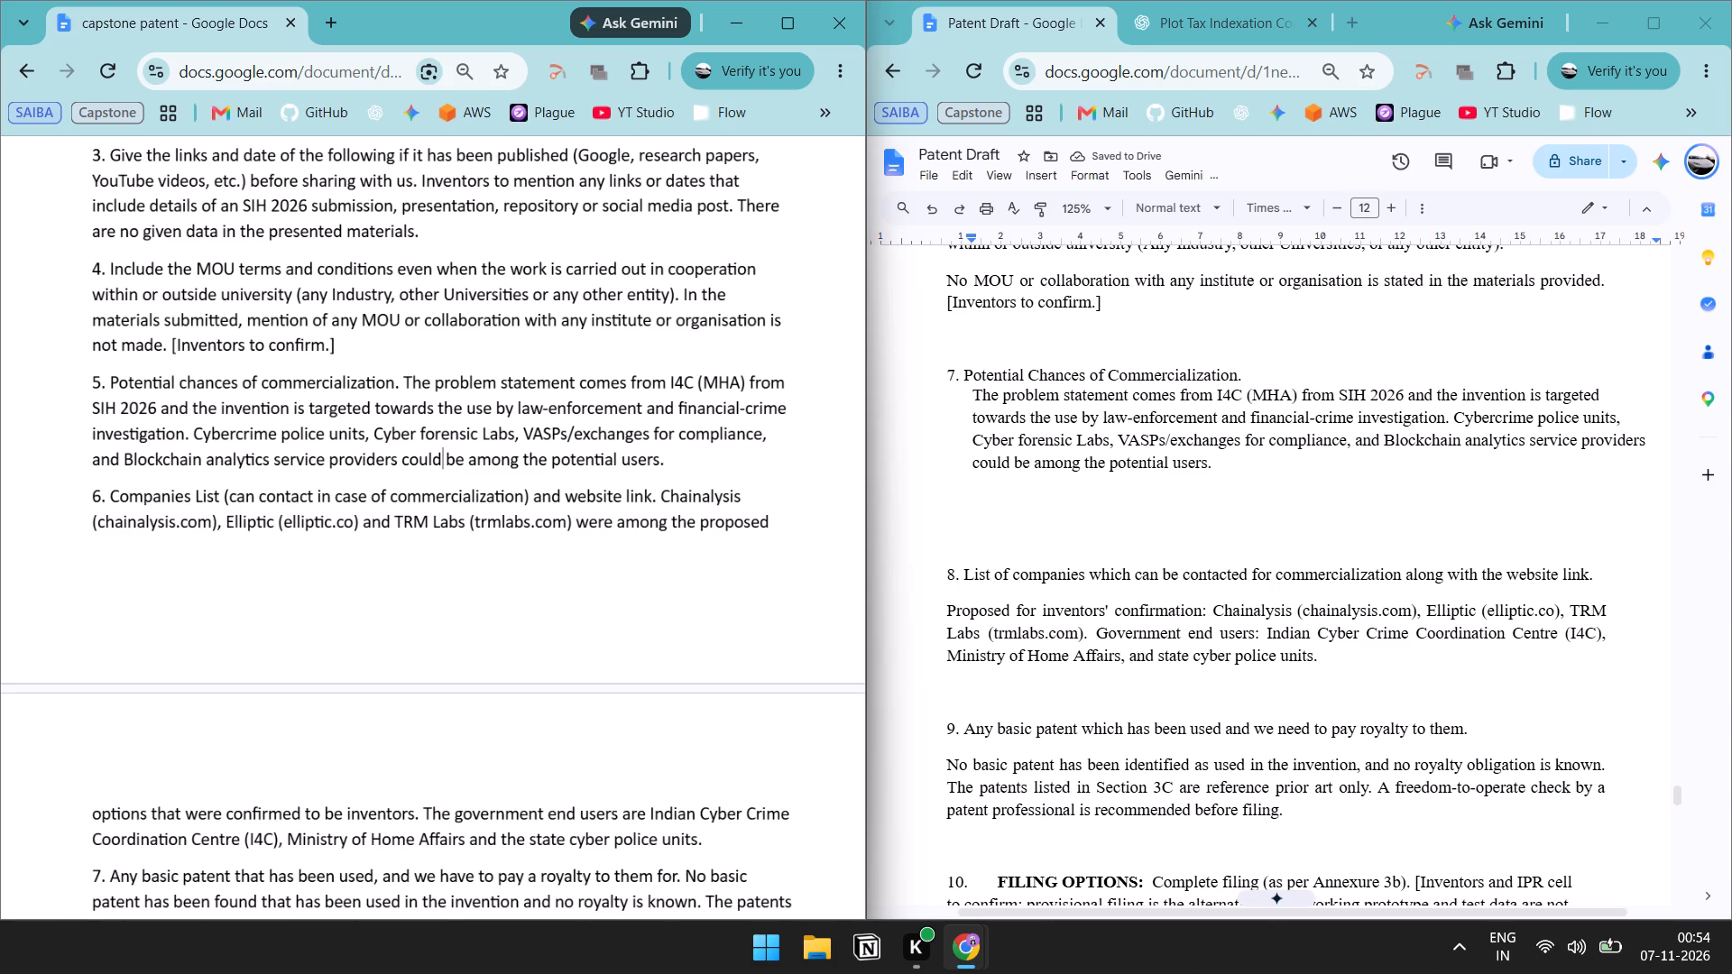
drag(661, 503, 796, 688)
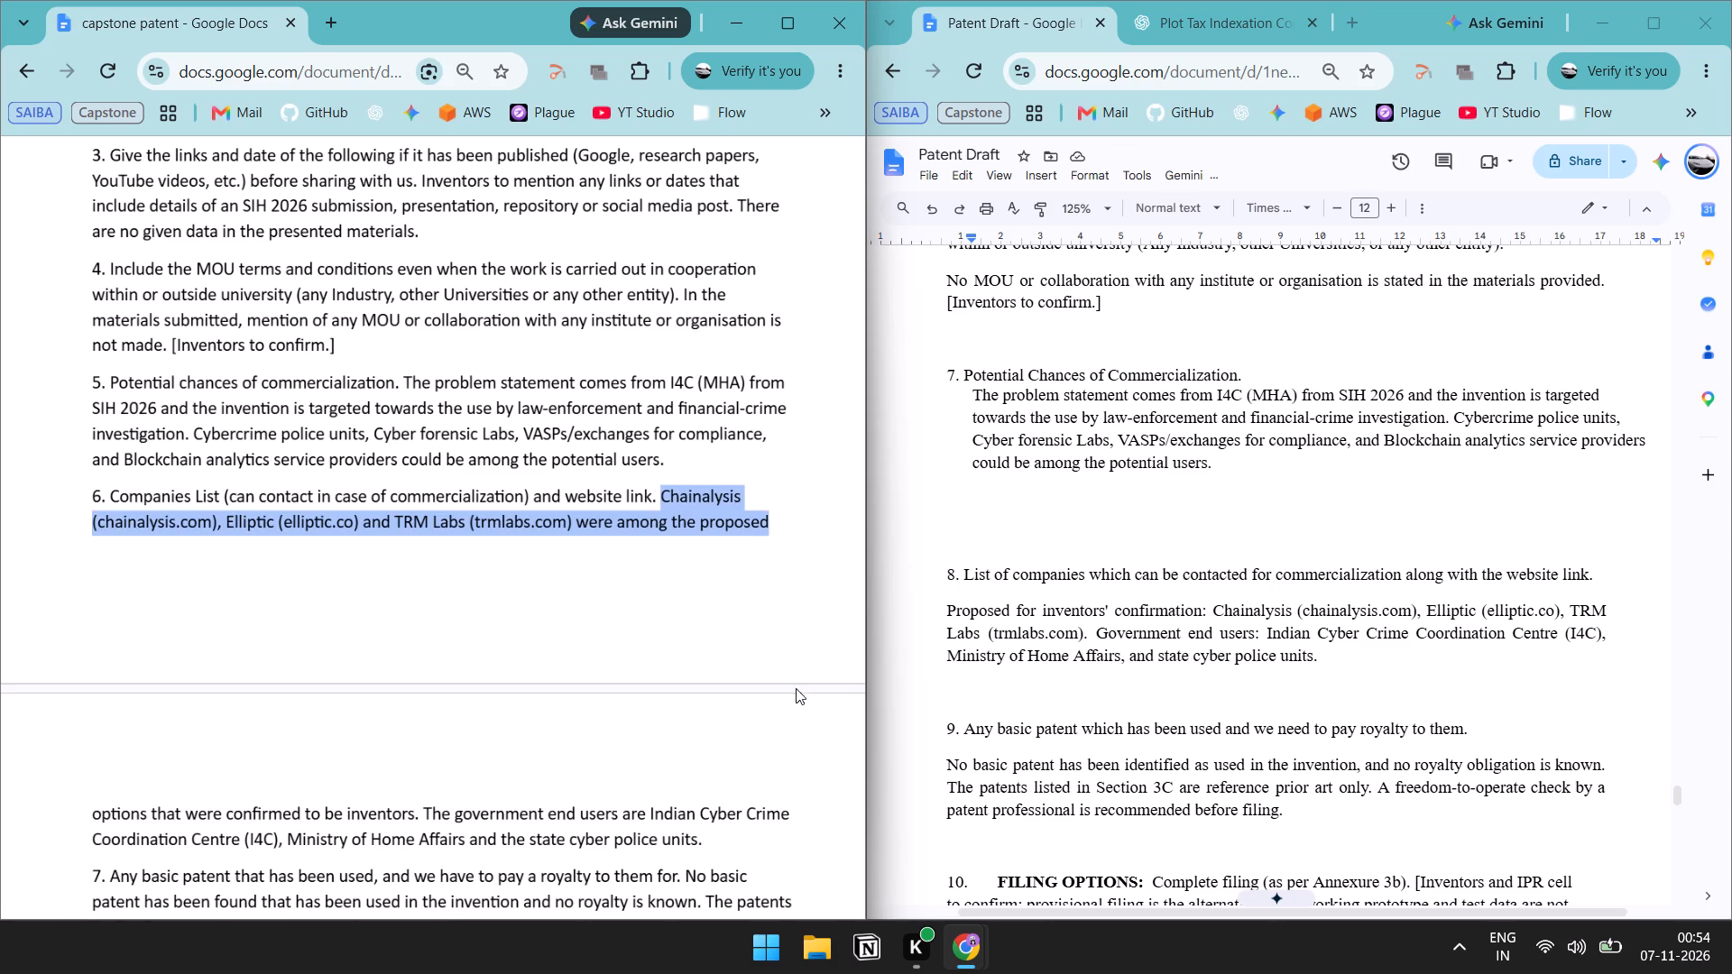
drag(796, 688, 776, 844)
key(ctrl+c)
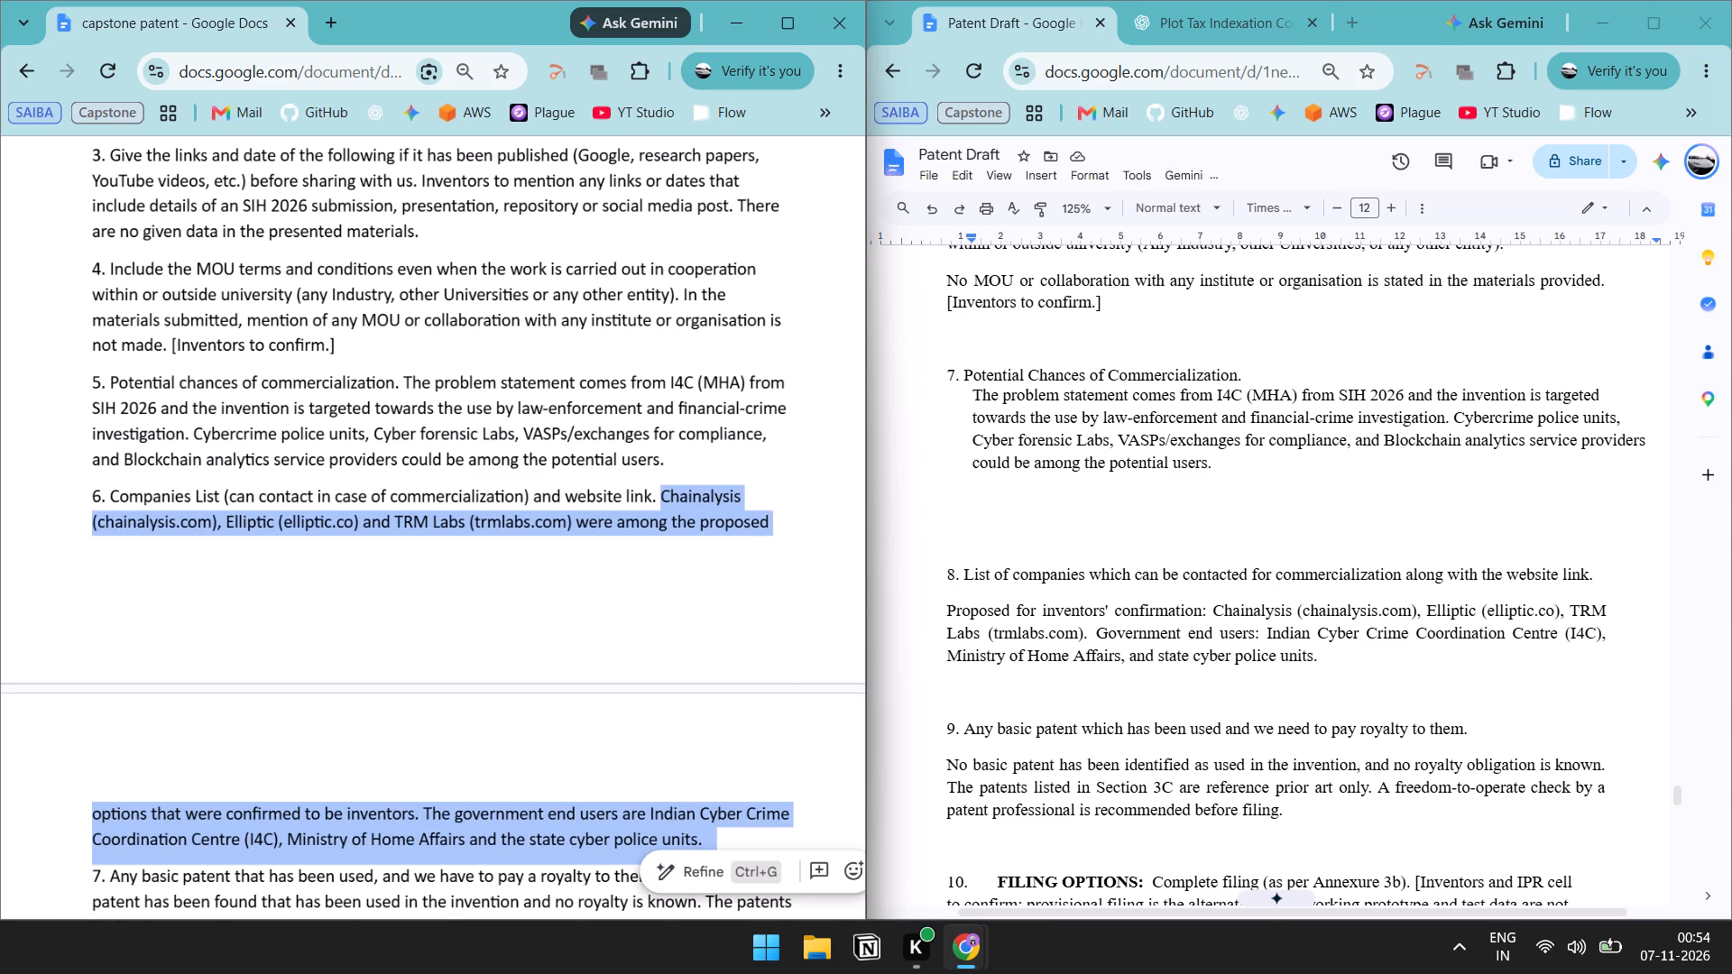
double_click(1165, 609)
drag(1165, 609, 1356, 634)
key(ctrl+v)
Add a blank line below item 8's heading and indent the whole companies paragraph one level, with no extra first-line indent.
key(Up)
key(Up)
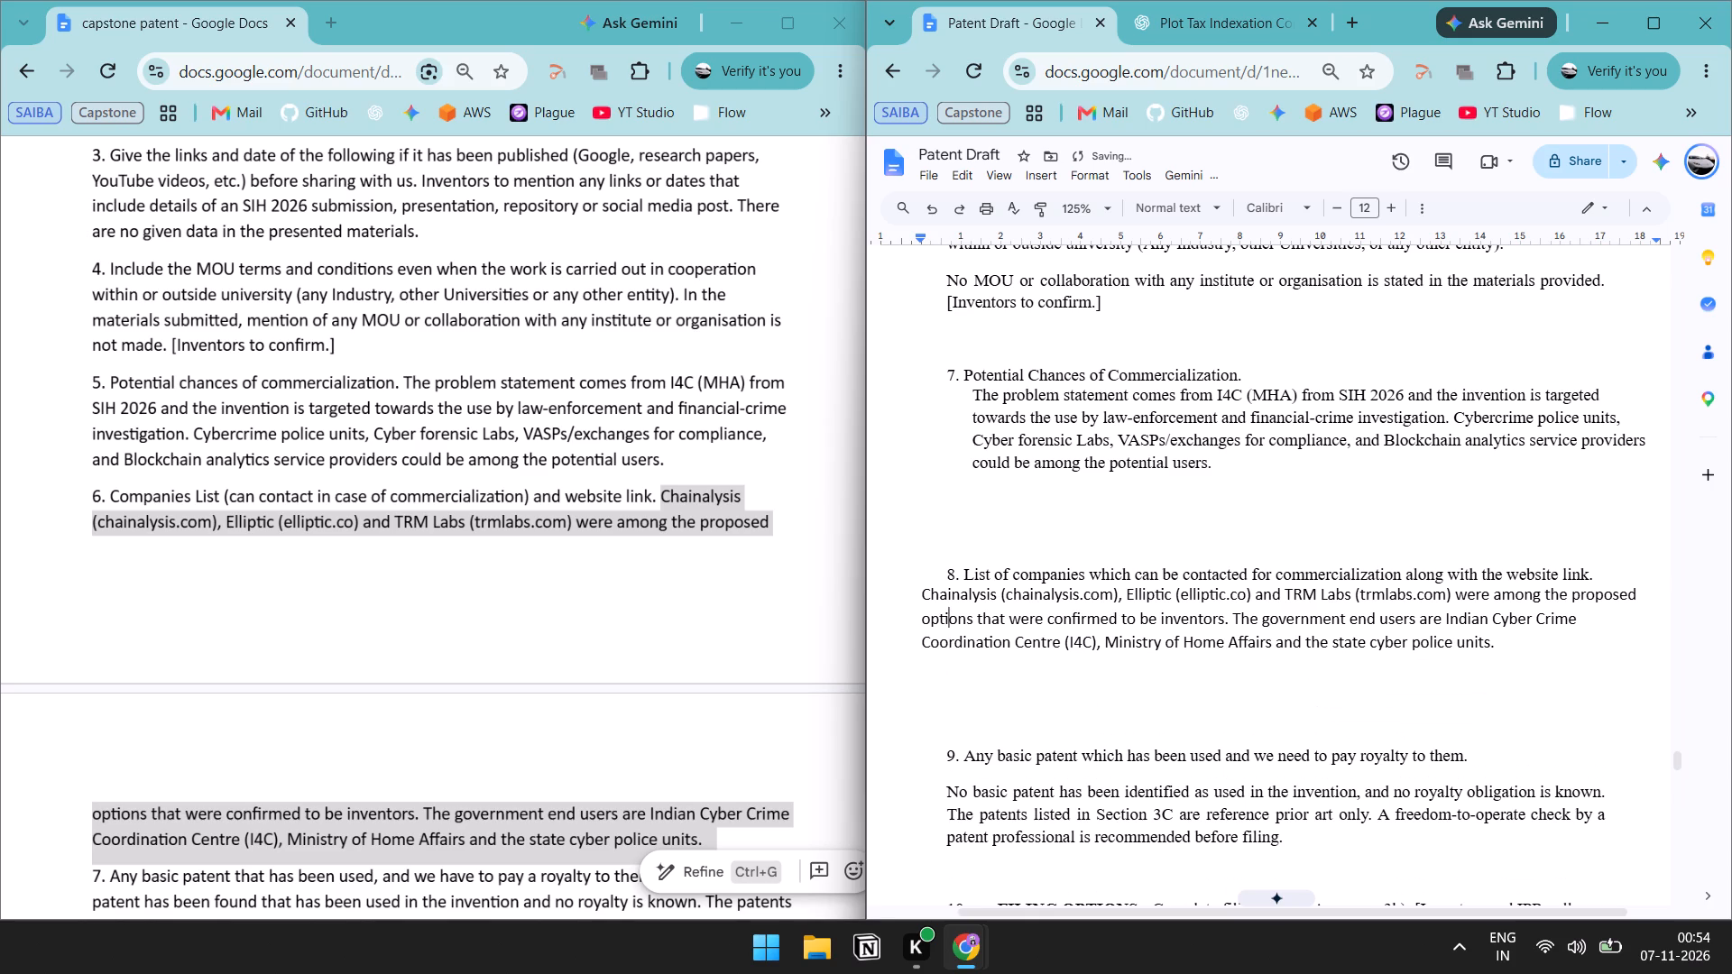
key(Up)
key(Left)
key(Left)
key(Left)
key(Return)
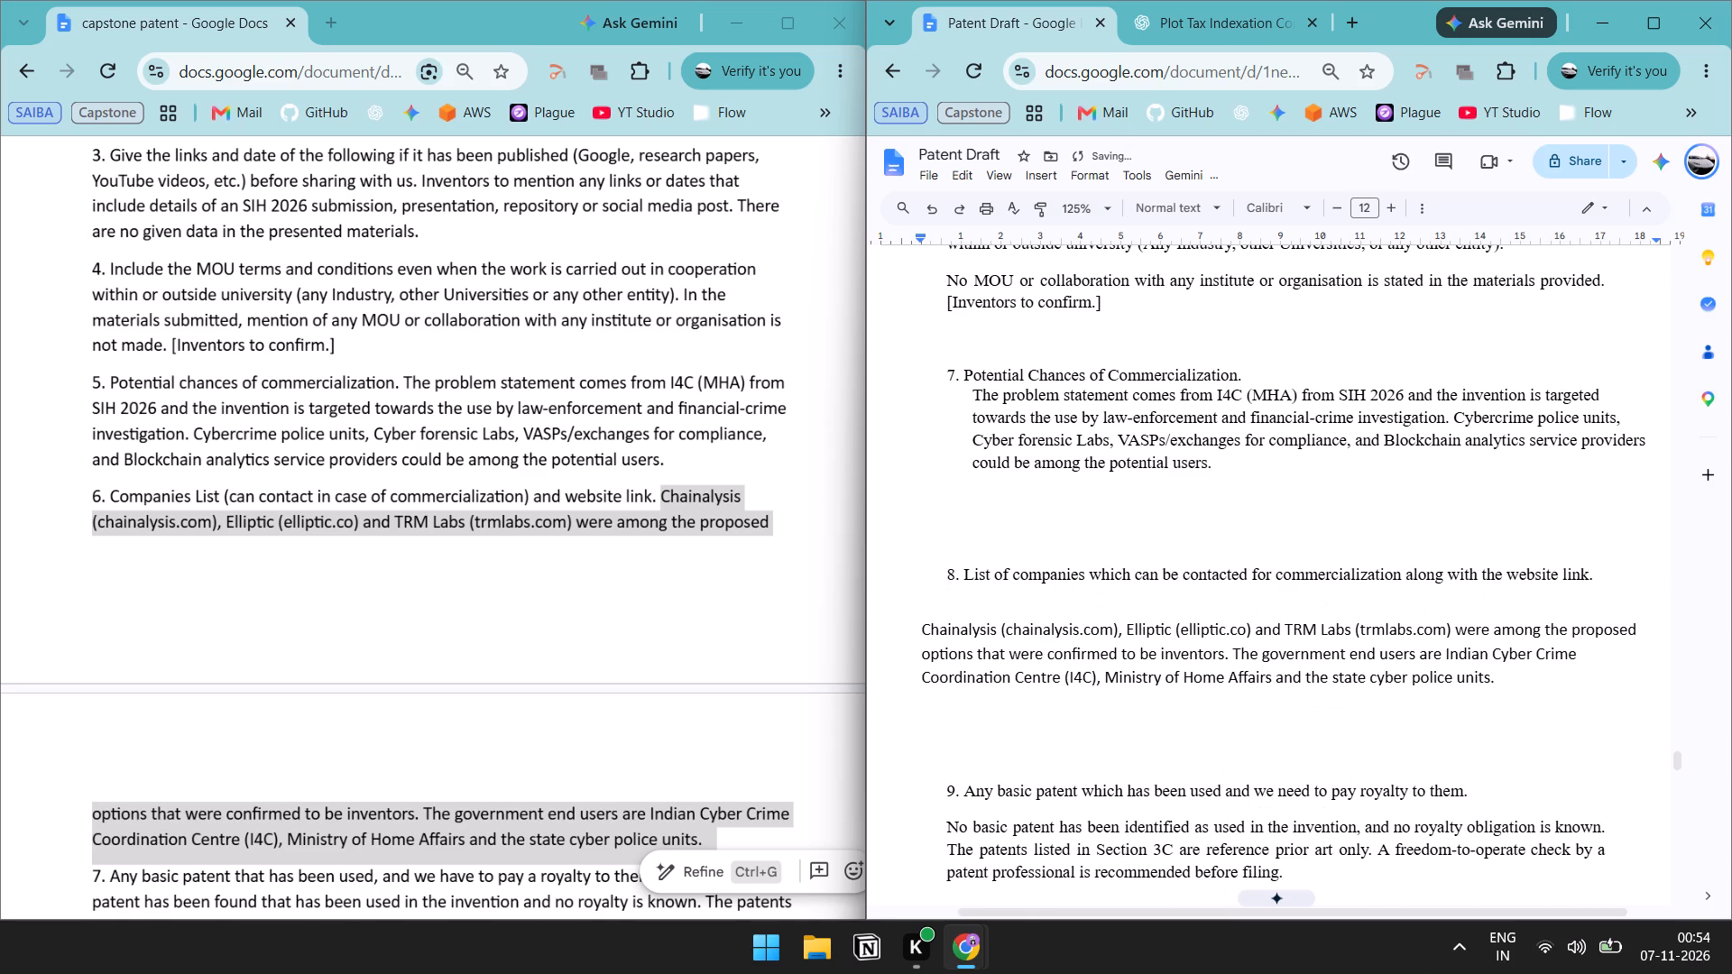
key(Tab)
key(Tab)
key(BackSpace)
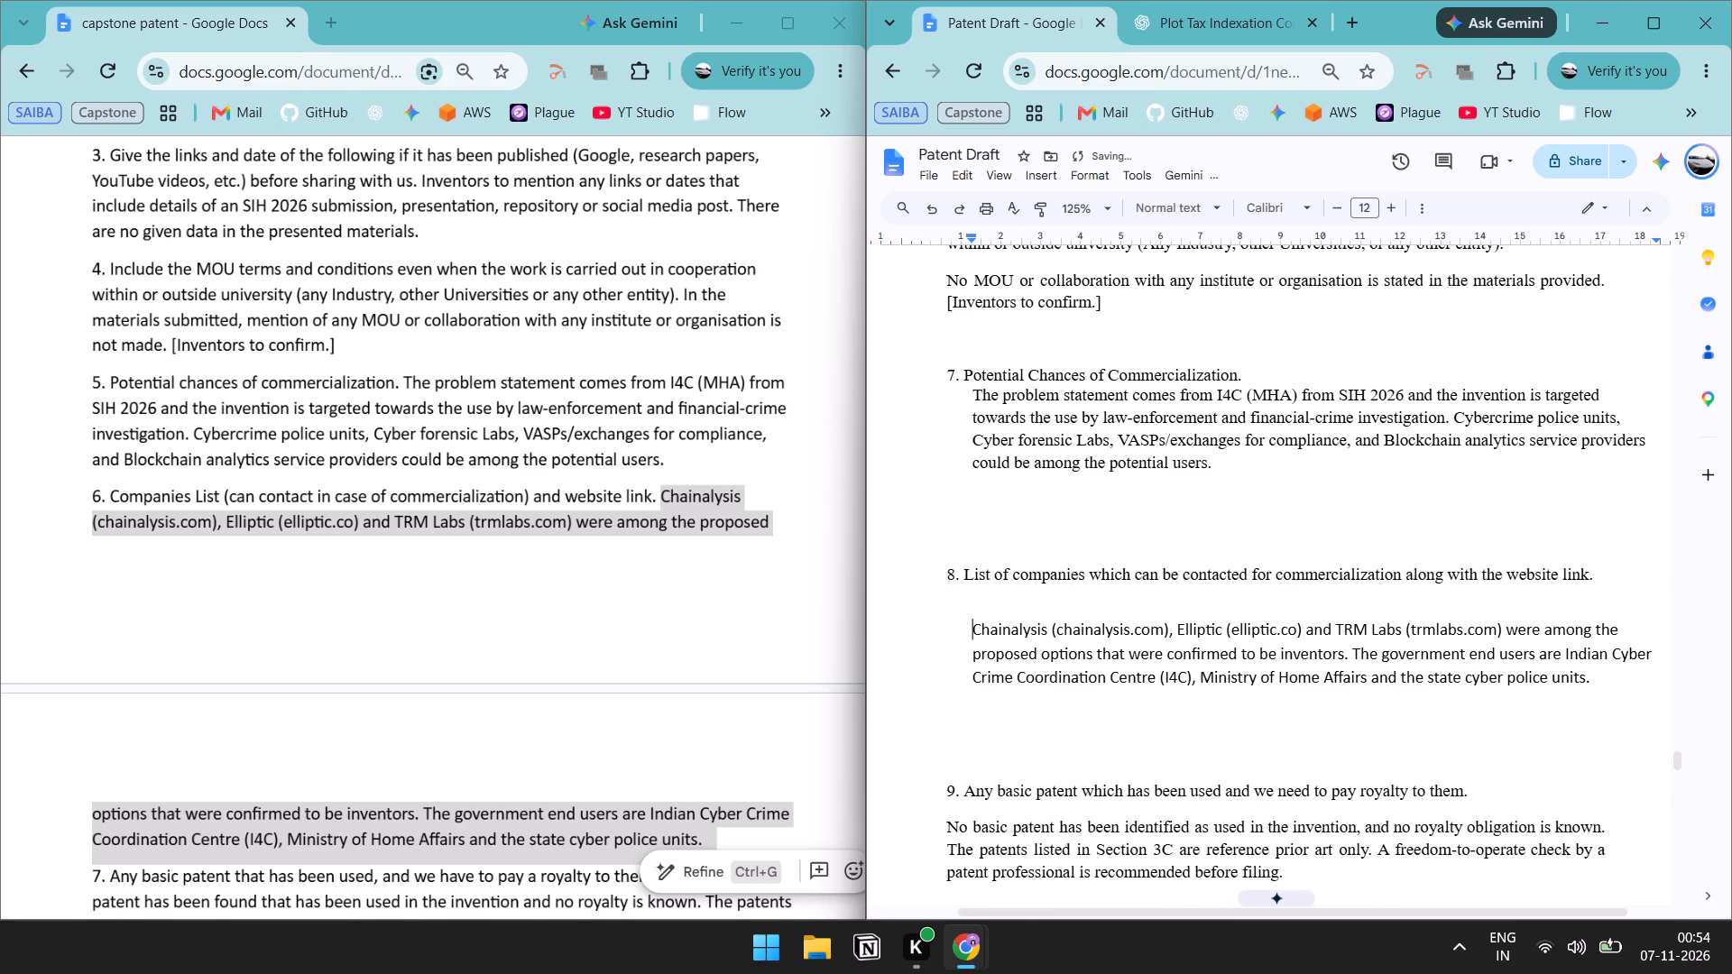
Replace the paragraph under item 9, on basic patents and royalty, with the notes' item 7 text from "No basic patent" to "patent professional.".
scroll(1311, 583, down, 1)
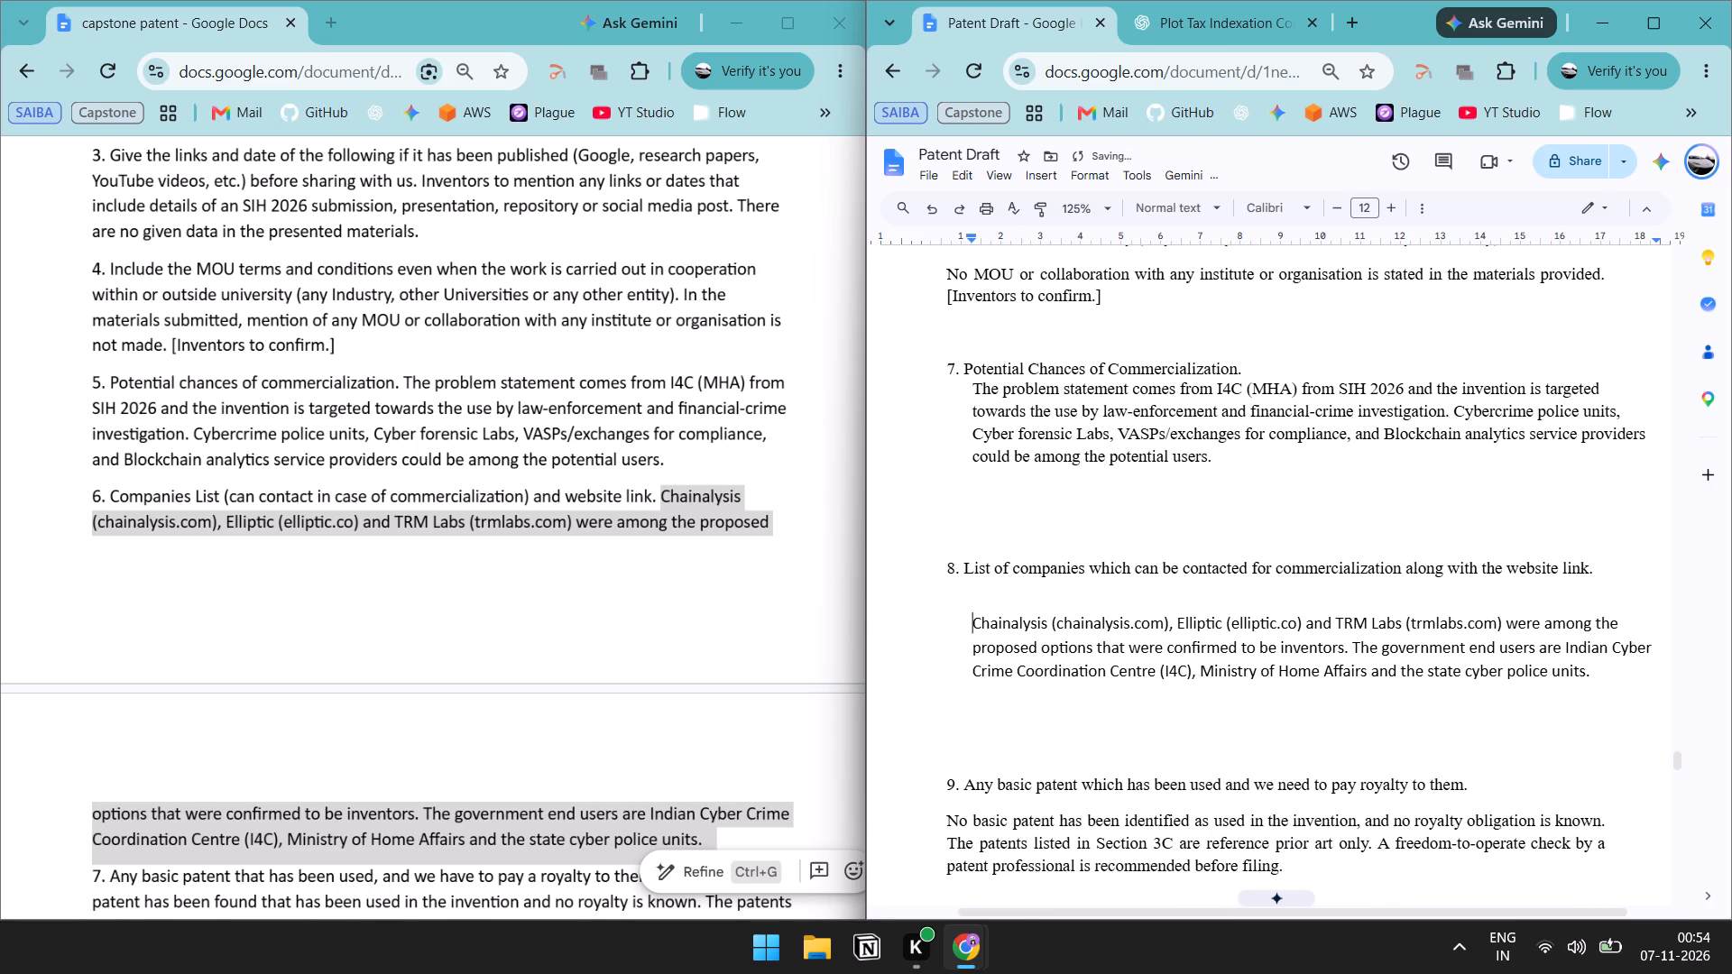
scroll(1296, 583, down, 1)
scroll(1291, 583, left, 1)
scroll(358, 447, down, 2)
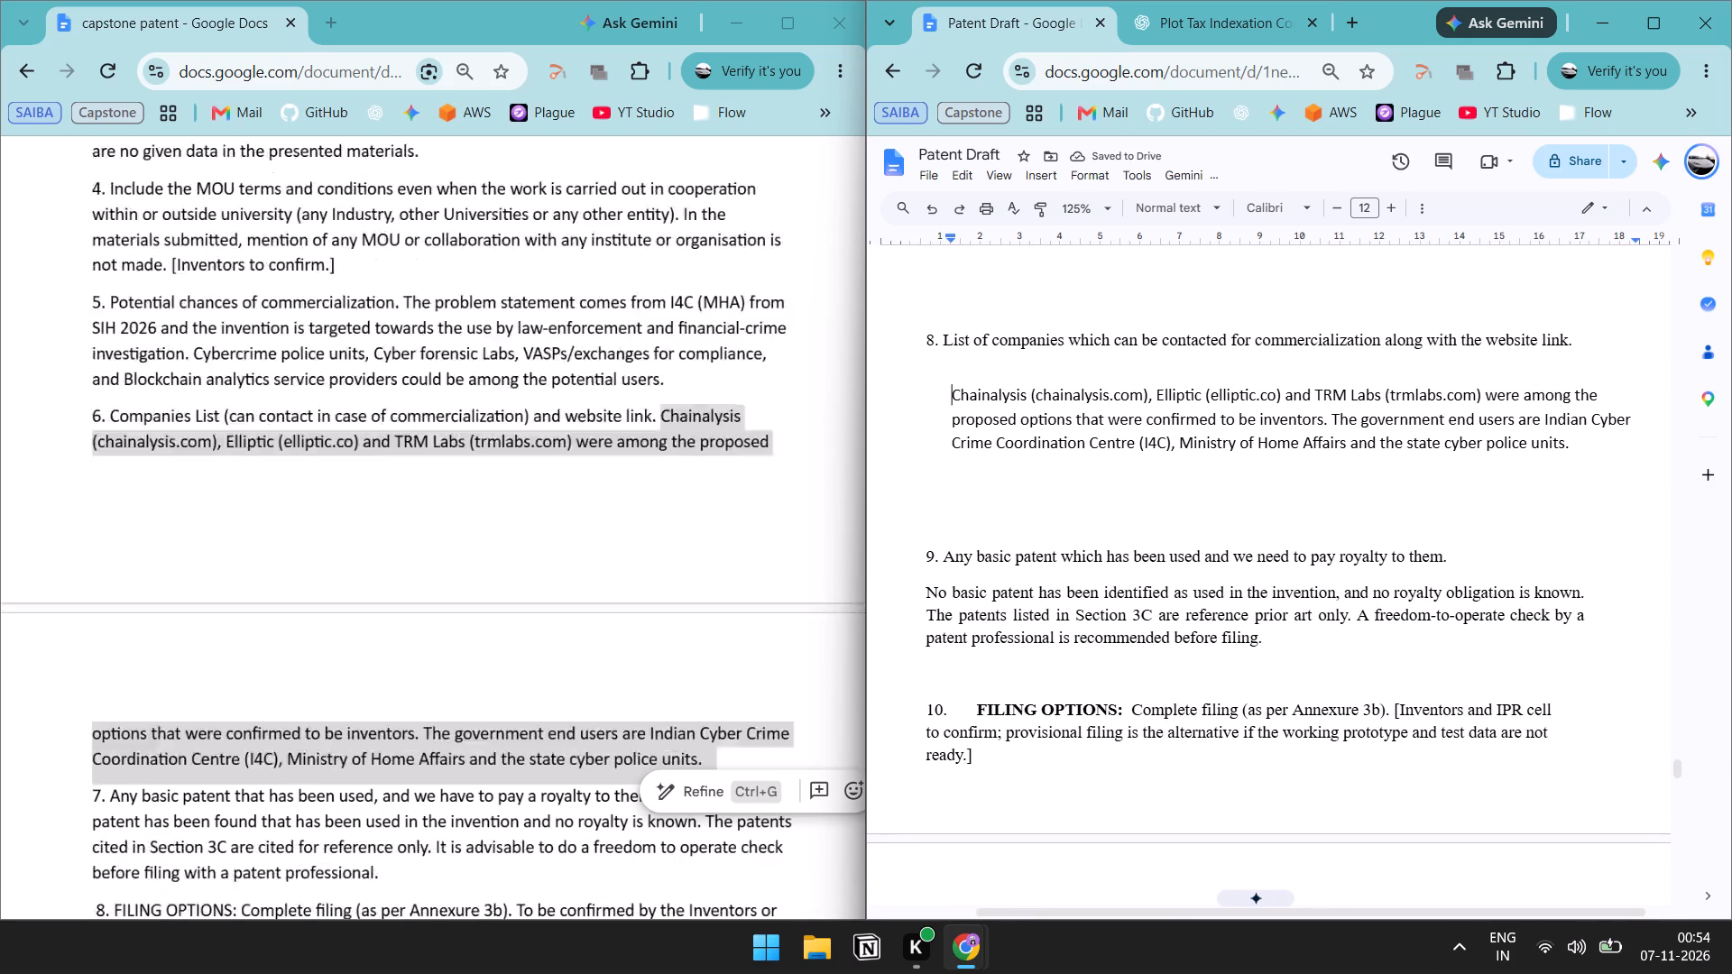
scroll(358, 447, down, 2)
click(409, 462)
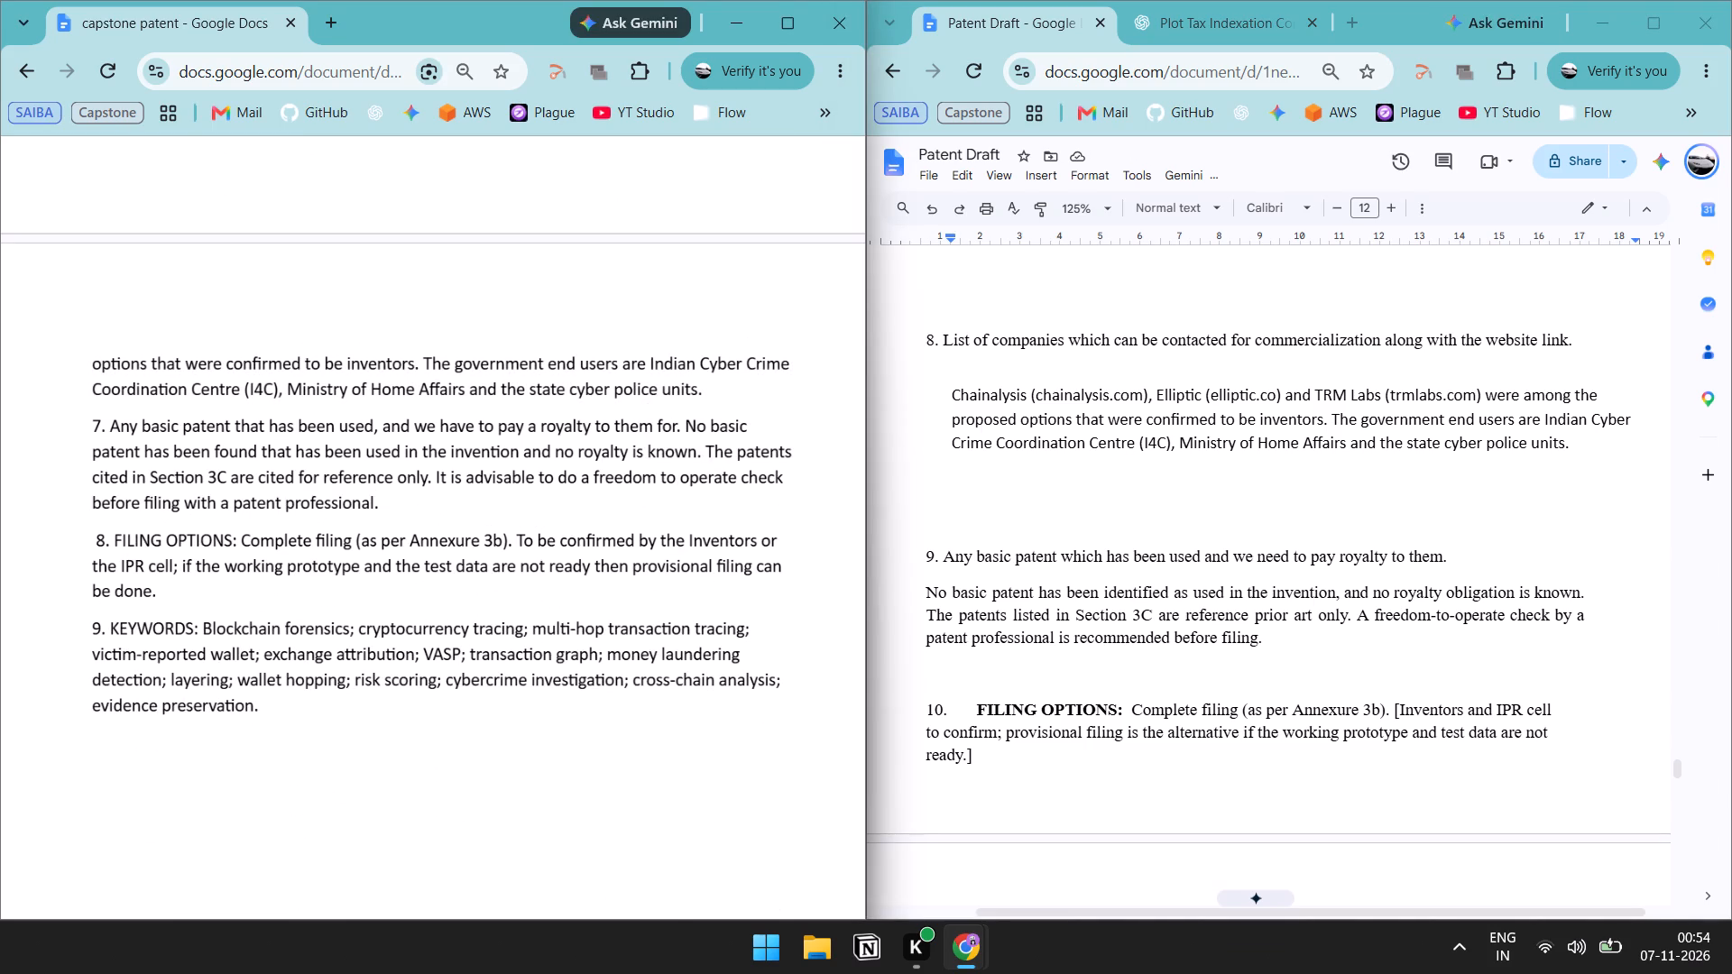
drag(686, 425, 686, 425)
drag(686, 425, 680, 496)
key(ctrl+c)
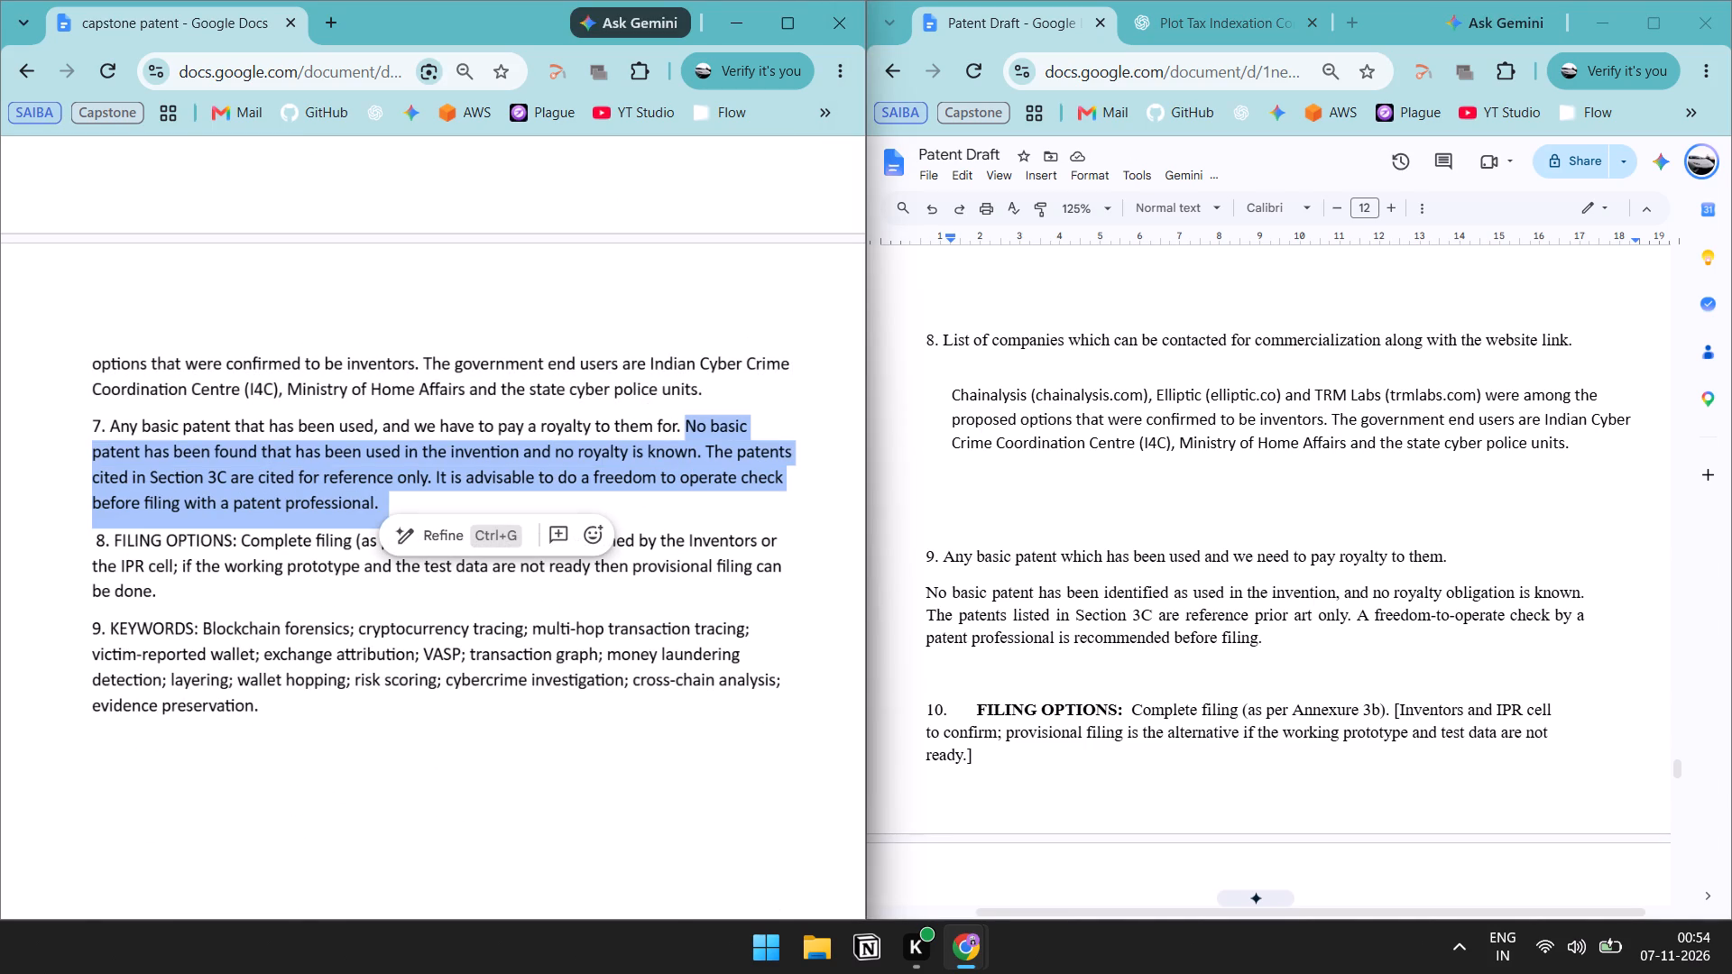
triple_click(935, 596)
key(ctrl+v)
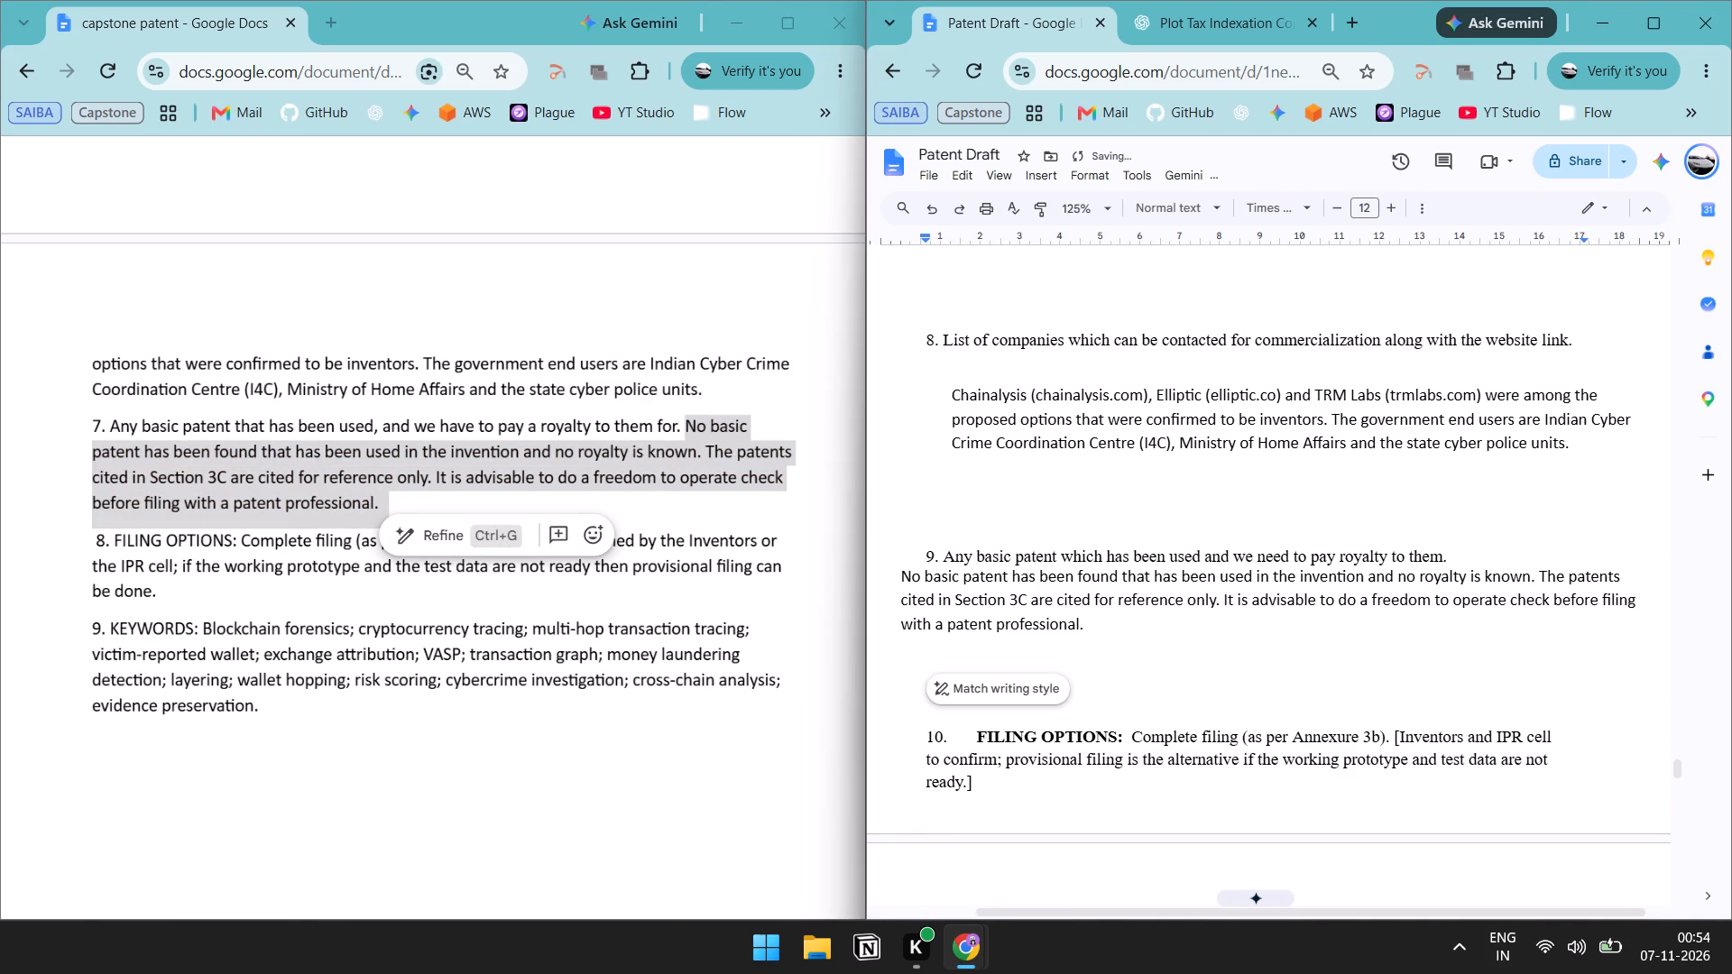
Add a blank line below item 9's heading and indent the whole royalty paragraph one level, with no extra first-line indent.
key(Up)
key(Up)
key(Up)
key(Tab)
key(ctrl+z)
key(Left)
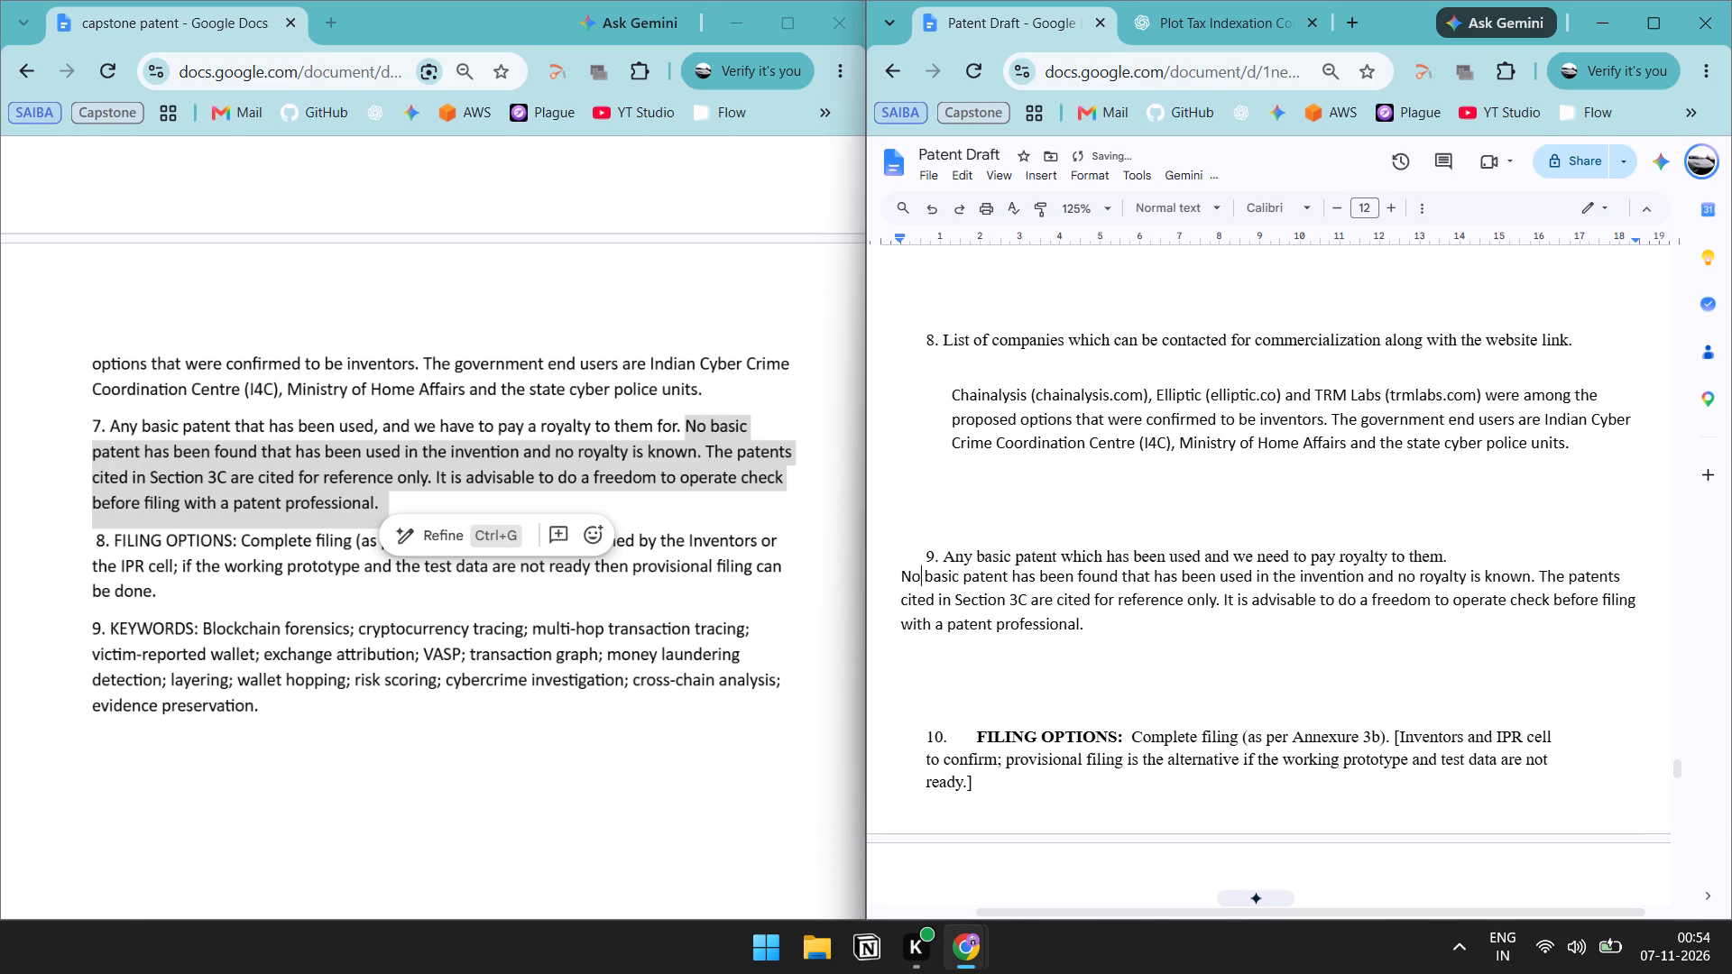
key(Left)
key(Left)
key(Tab)
key(Return)
key(Tab)
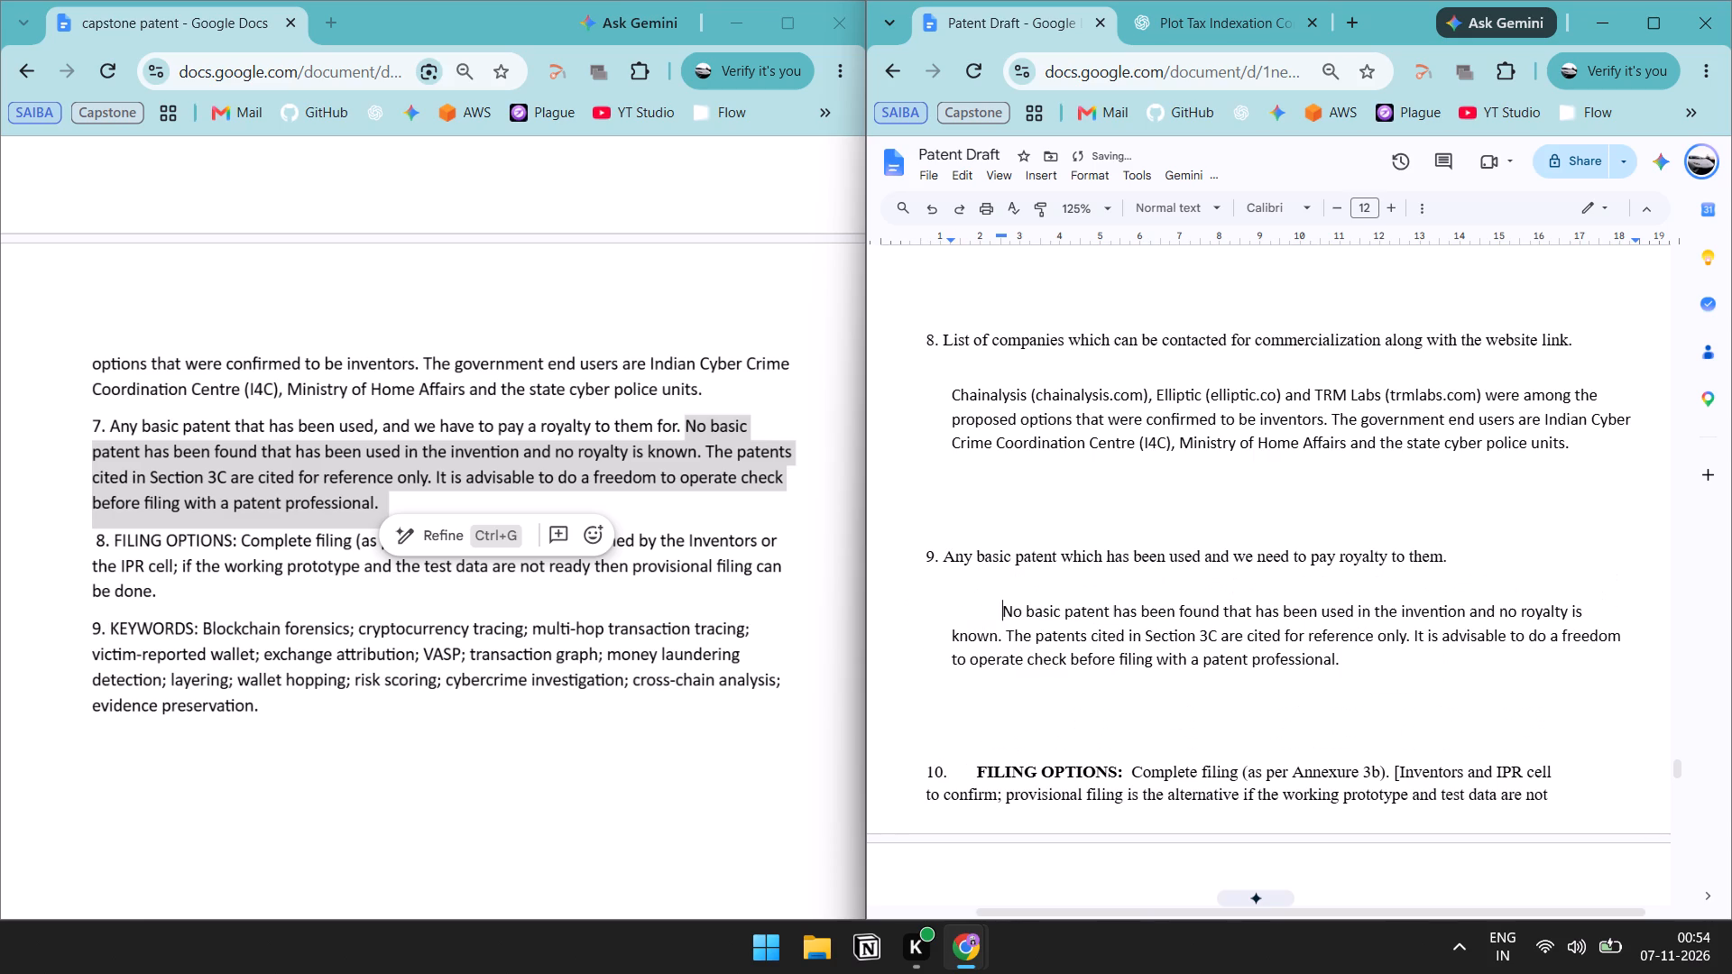
key(BackSpace)
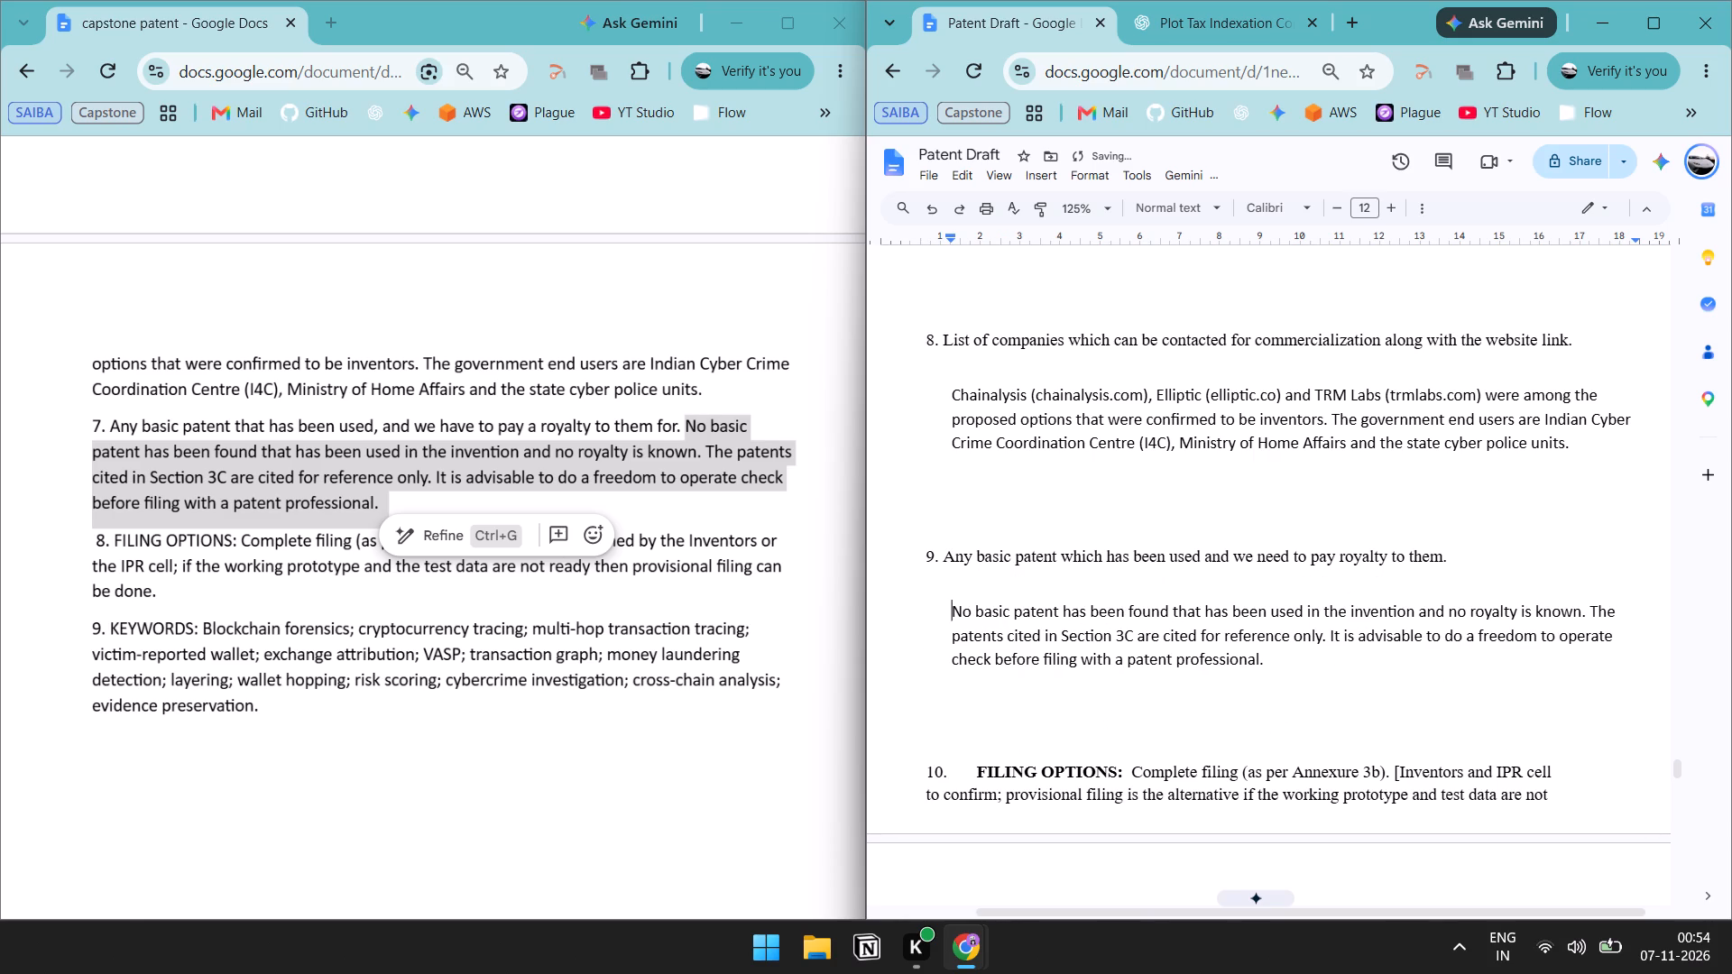
Insert two blank lines between items 9 and 10 so that the whole FILING OPTIONS item starts on the following page.
scroll(208, 261, down, 2)
scroll(1184, 565, down, 2)
click(406, 485)
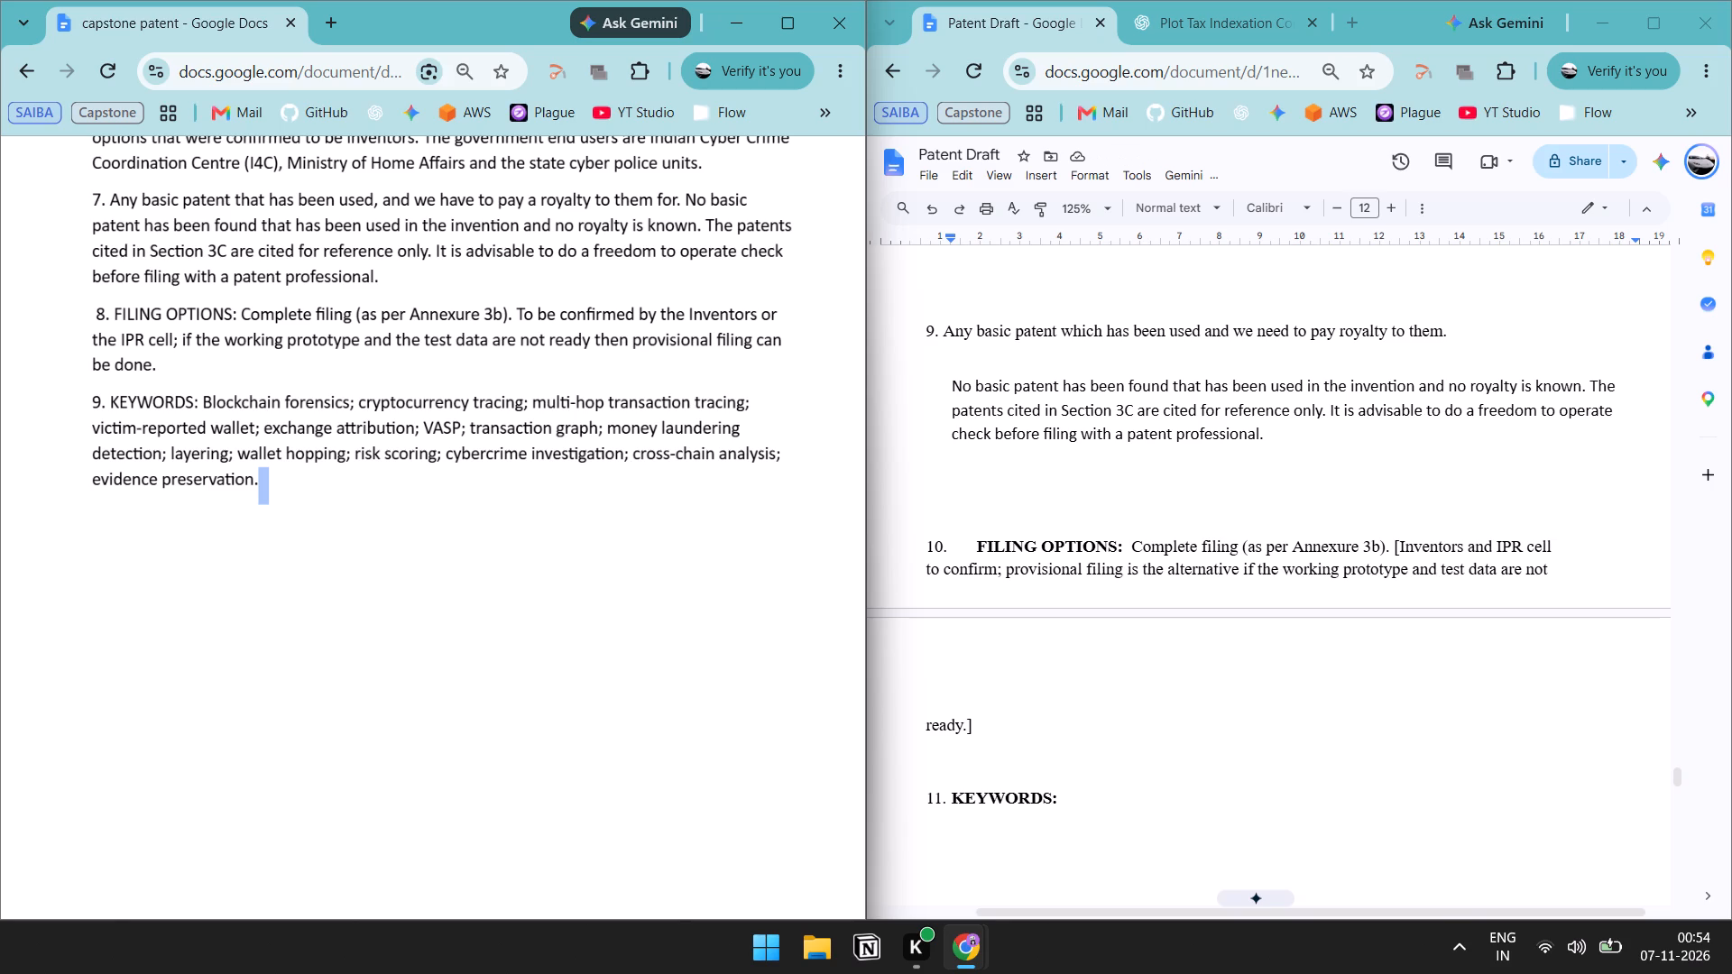
click(946, 489)
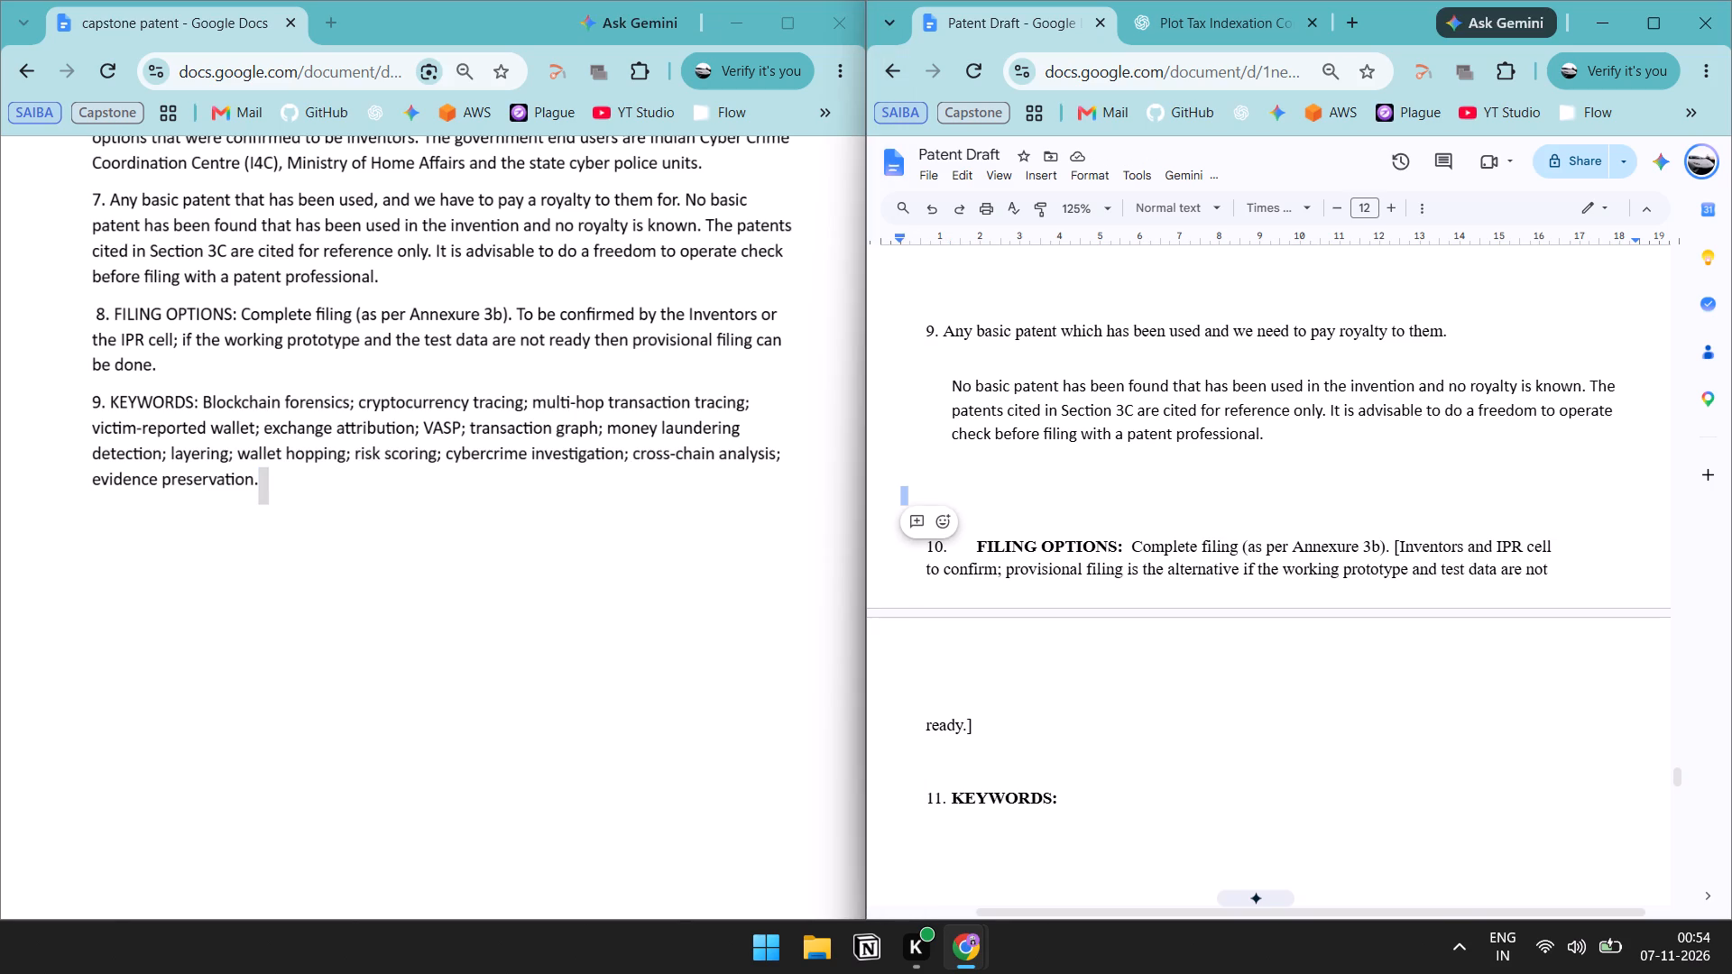
click(946, 489)
key(Return)
key(Return)
scroll(1055, 285, down, 1)
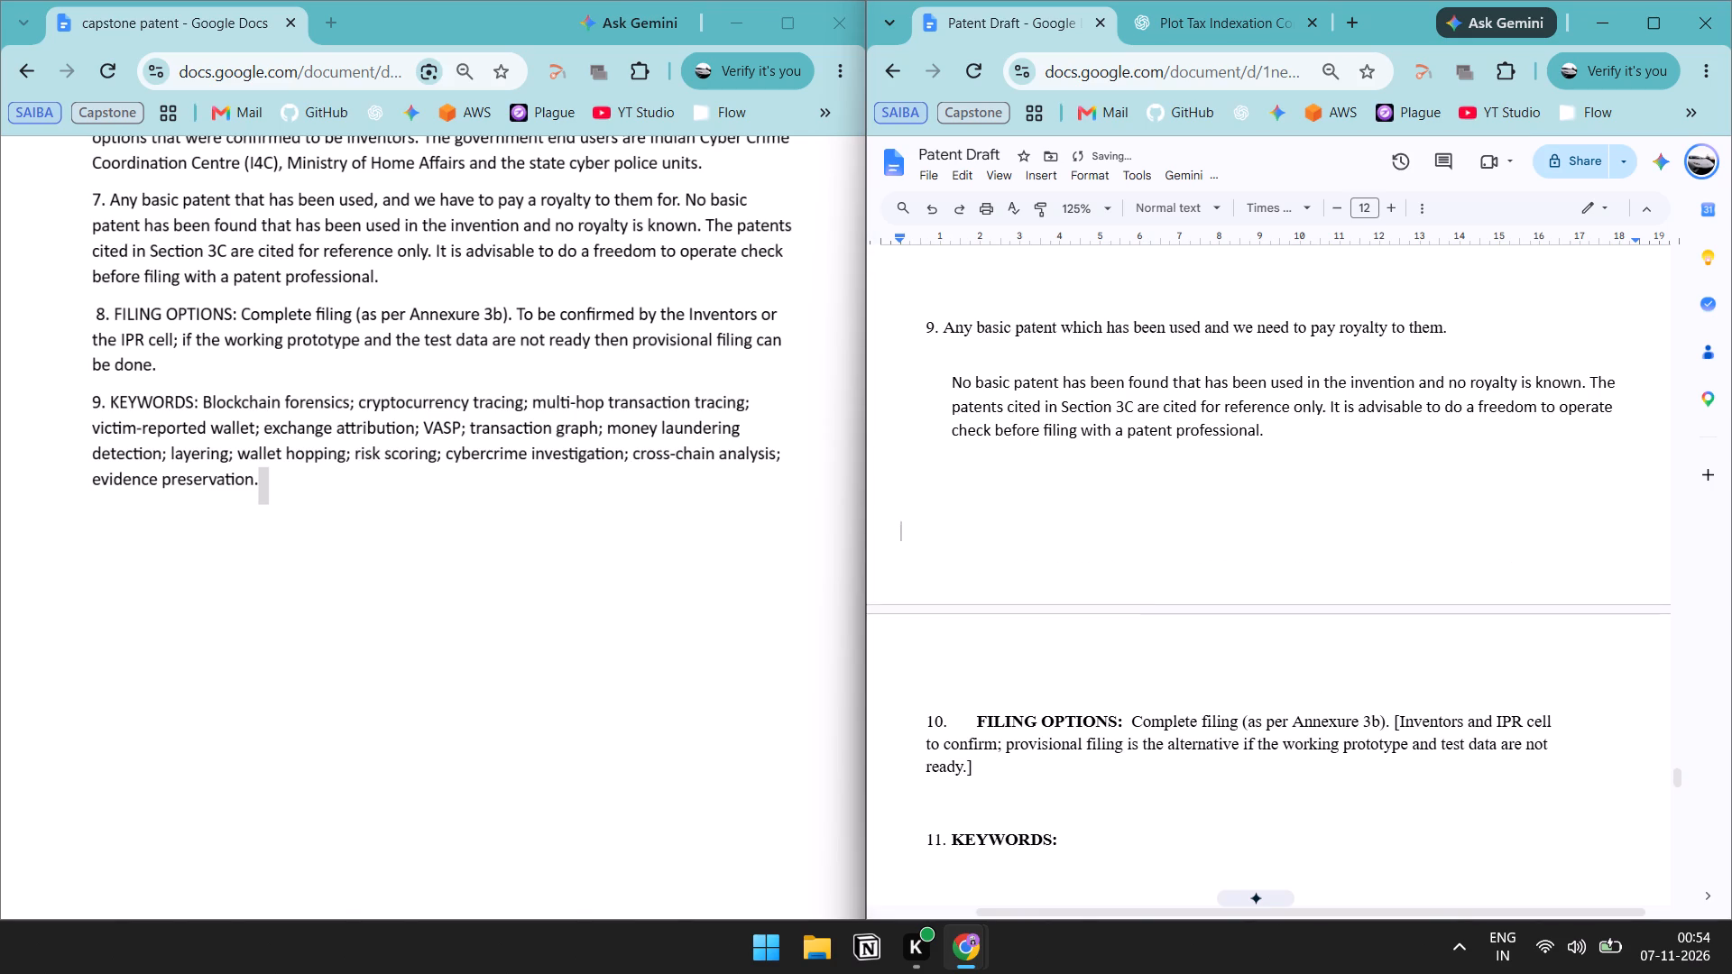
scroll(1040, 329, down, 2)
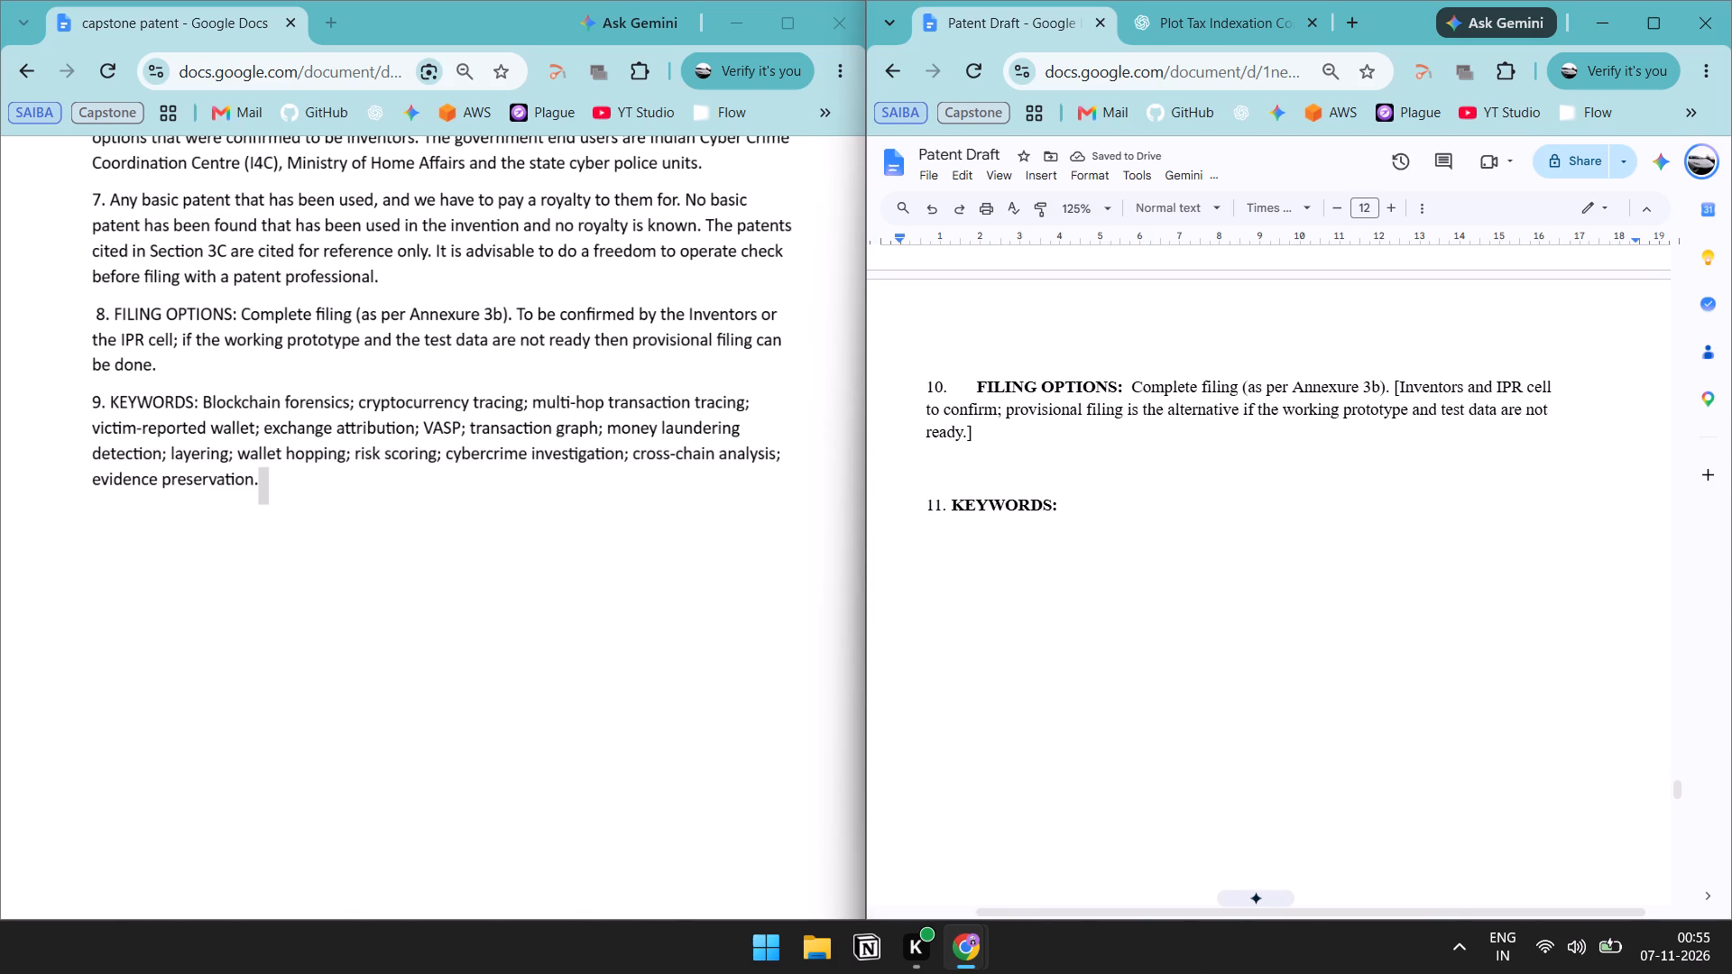
Replace item 10's FILING OPTIONS text with the notes' item 8 wording, from "Complete filing" to "can be done.", and remove the surplus empty lines beneath it.
drag(239, 313, 229, 358)
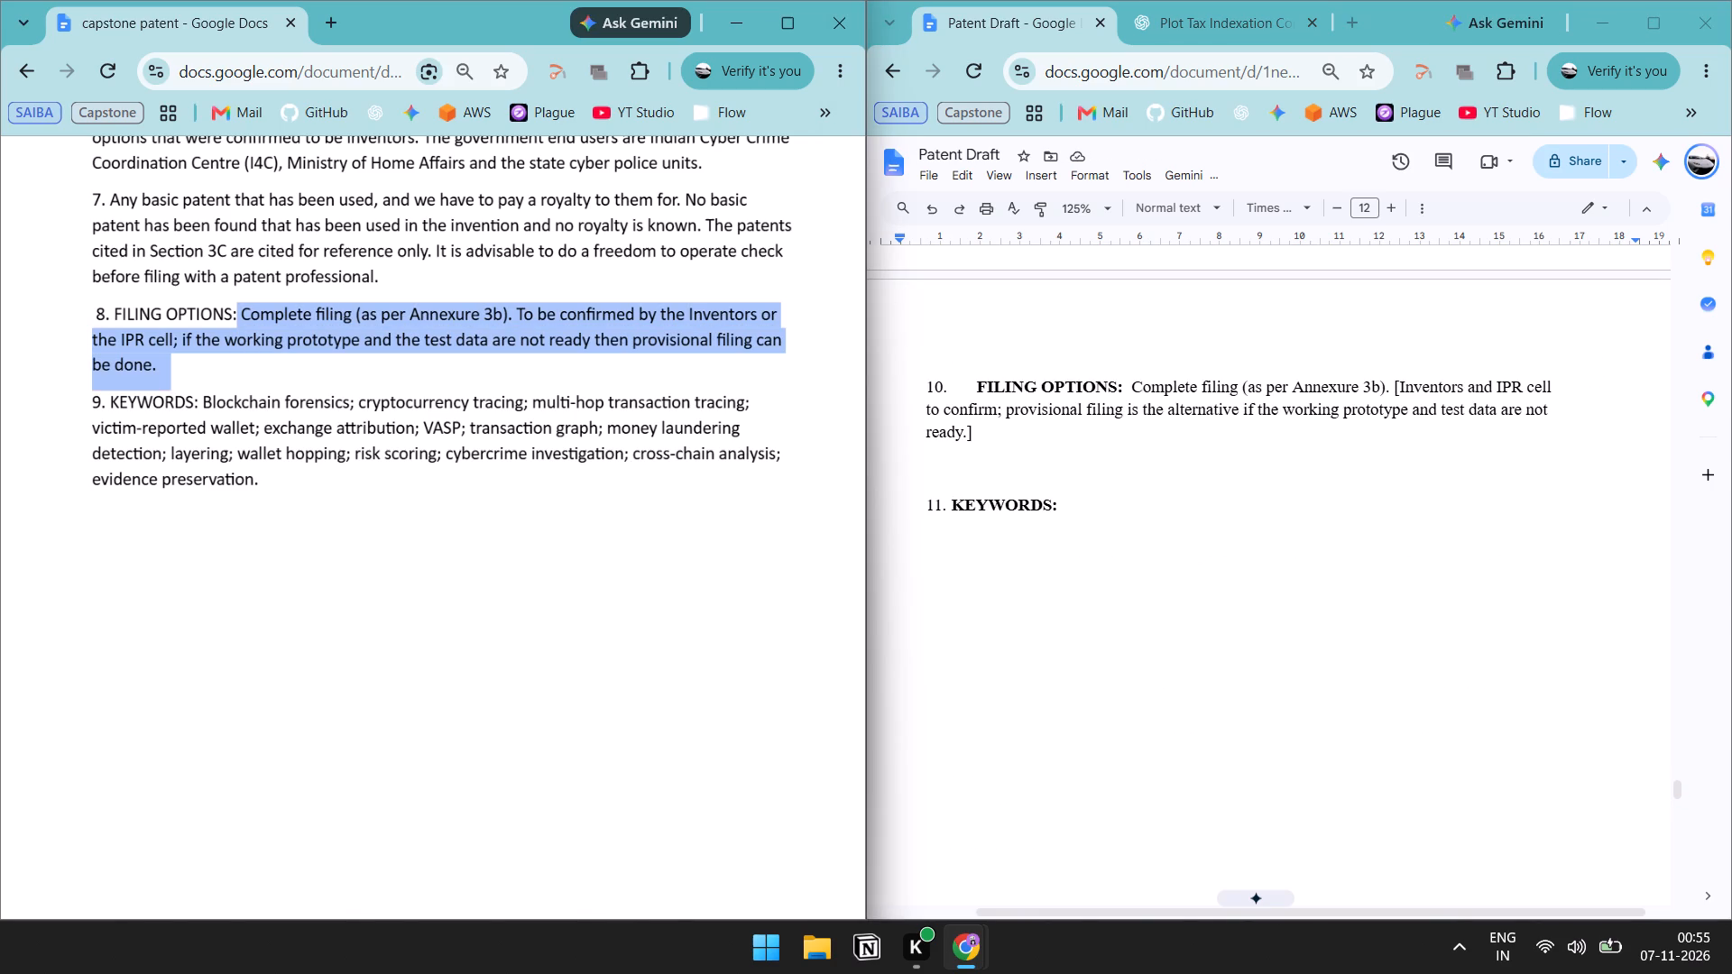
drag(229, 358, 230, 358)
key(ctrl+c)
drag(1133, 385, 1131, 425)
key(ctrl+v)
key(BackSpace)
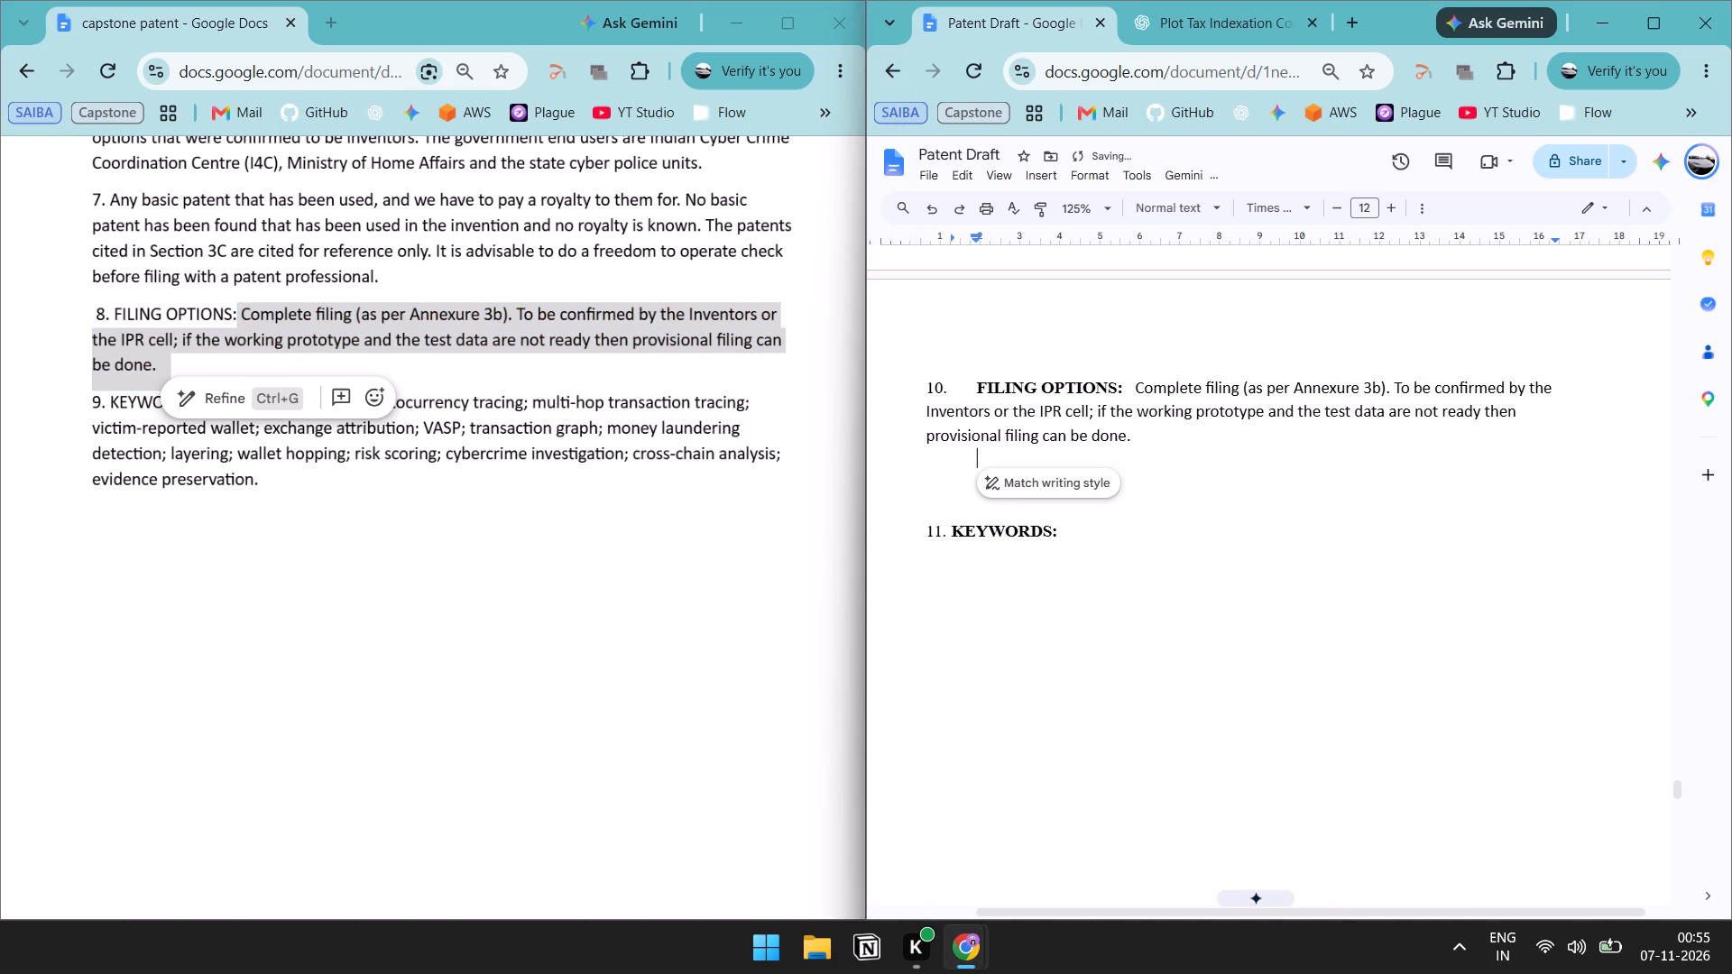
key(BackSpace)
key(BackSpace)
click(1055, 465)
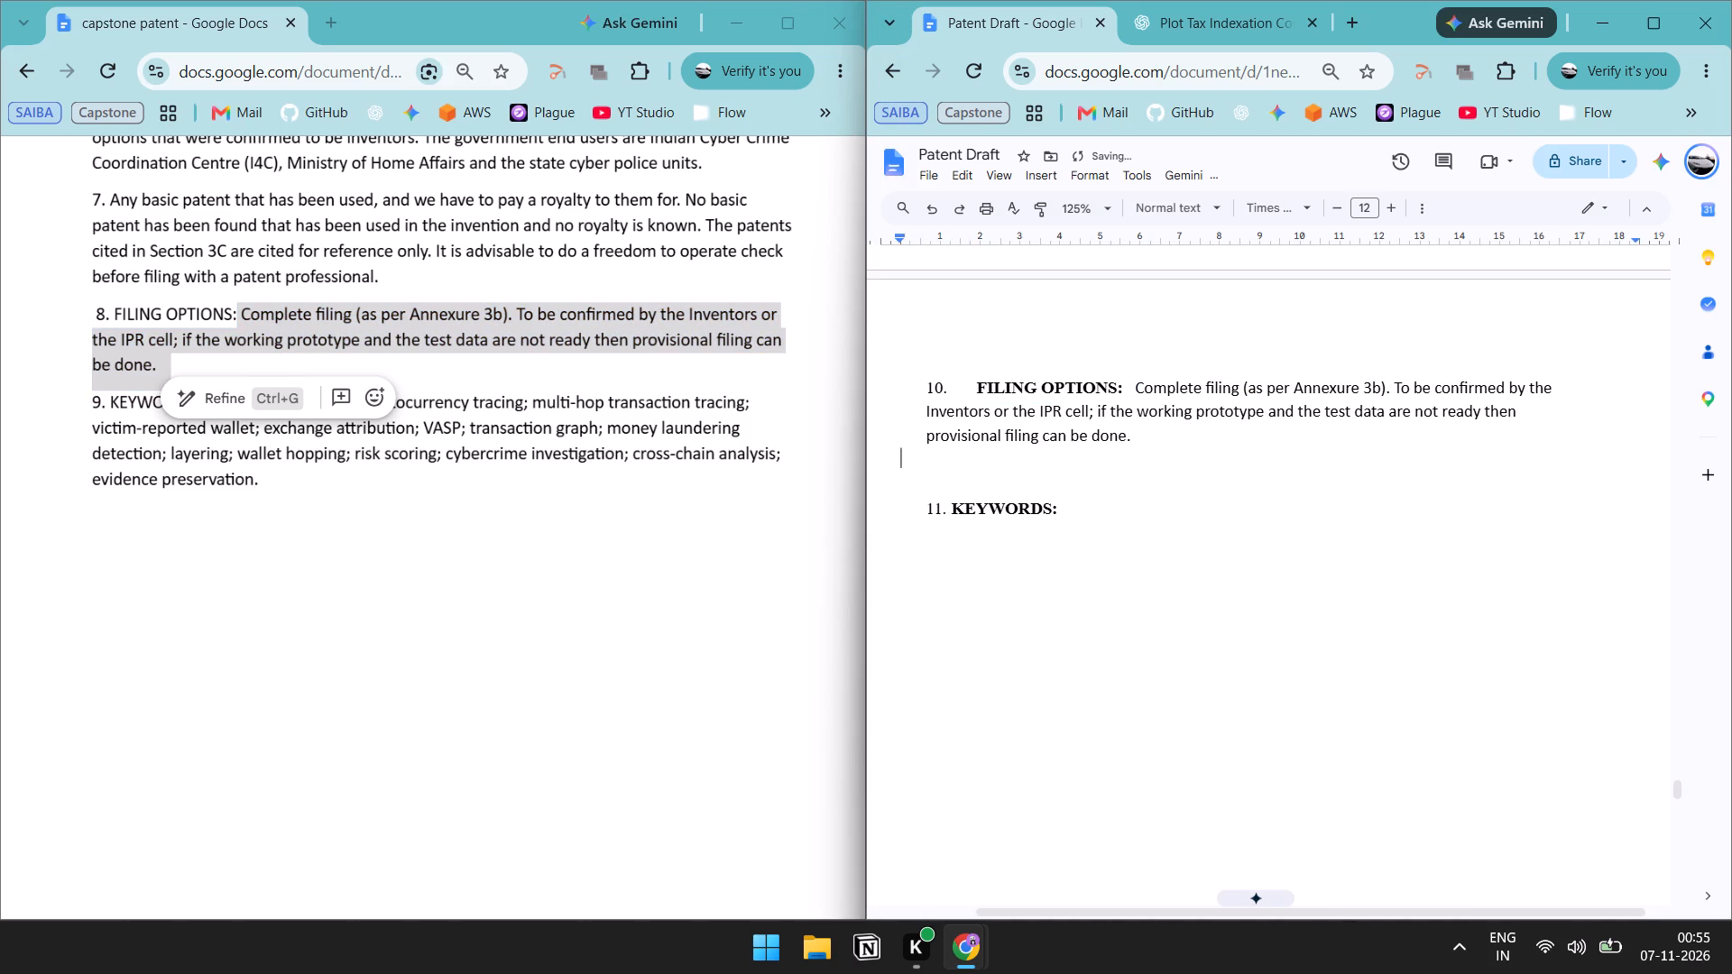
key(BackSpace)
Copy the notes' item 9 keyword list, from "Blockchain forensics" to "evidence preservation.", into the Patent Draft beneath the item 11 KEYWORDS heading.
click(224, 501)
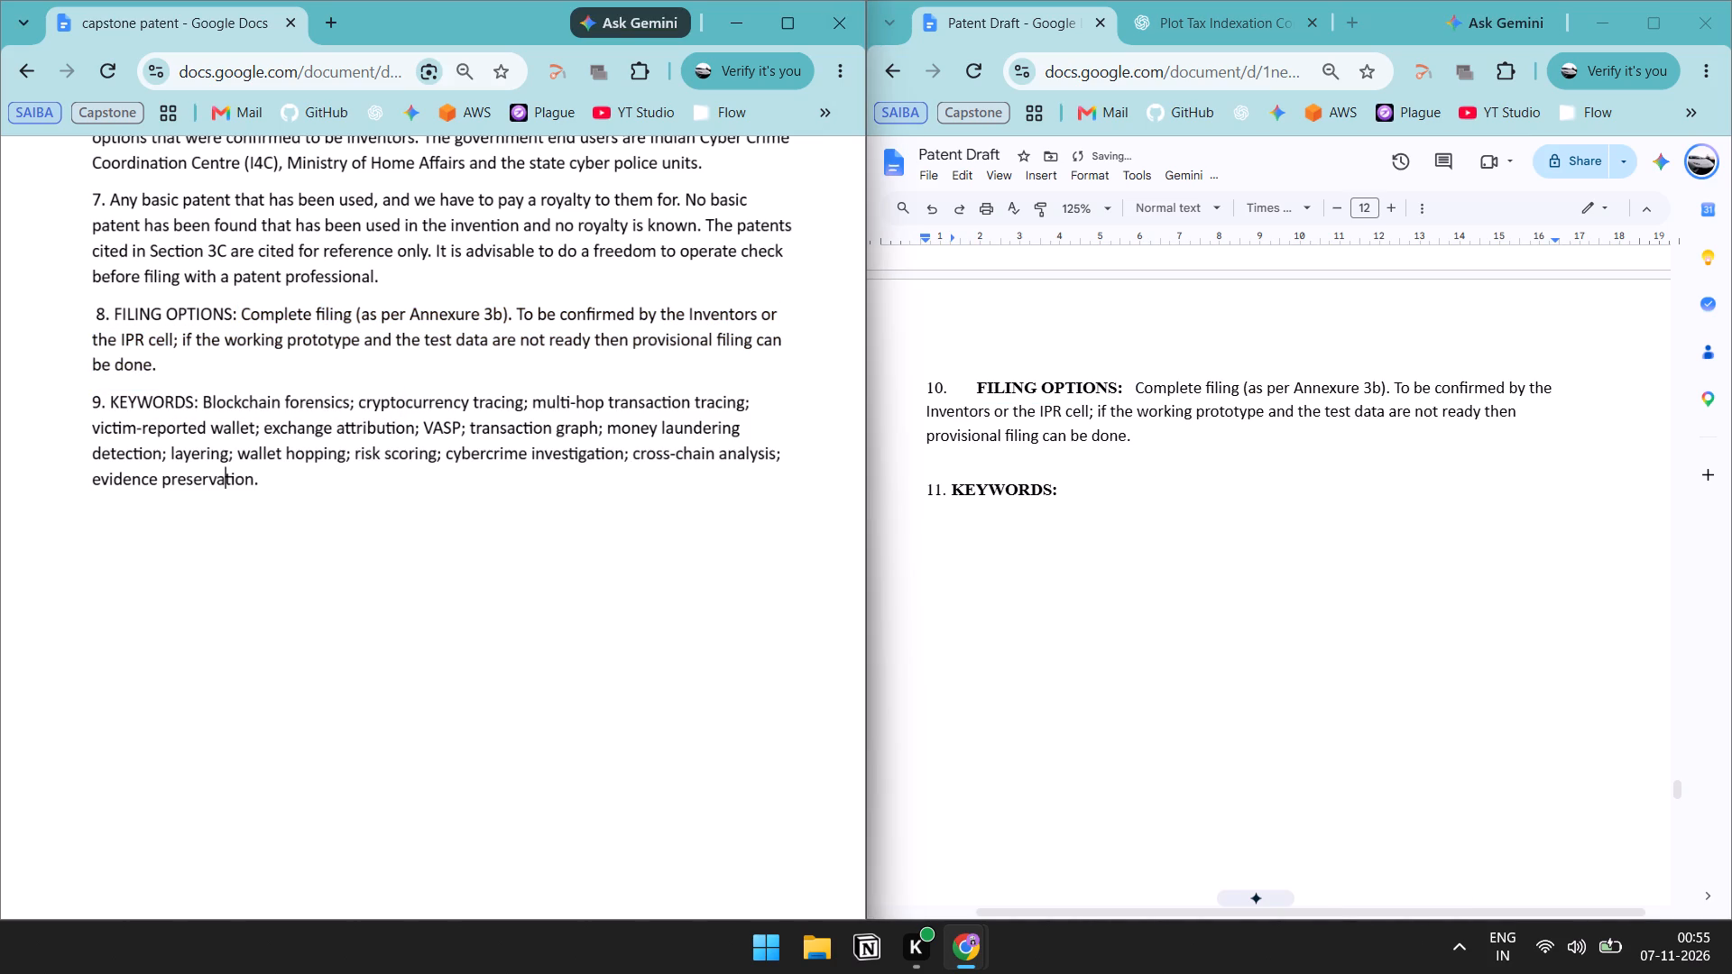
drag(201, 403, 264, 469)
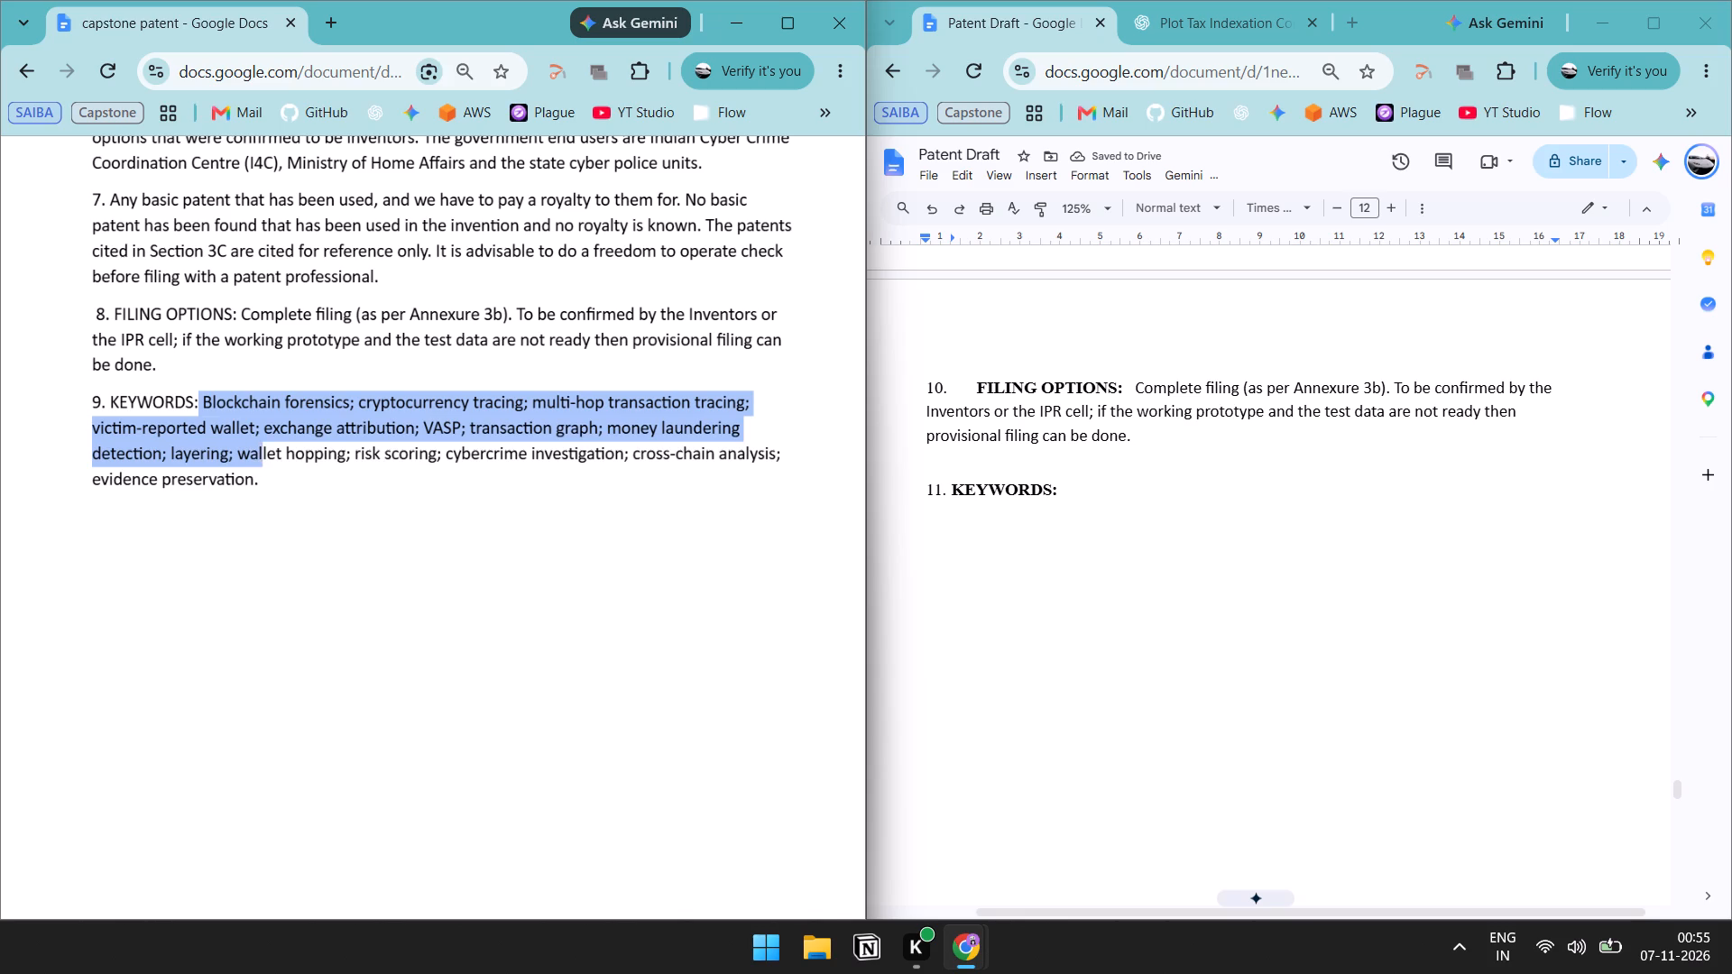
drag(264, 469, 265, 472)
key(ctrl+c)
click(1196, 473)
scroll(1144, 506, down, 5)
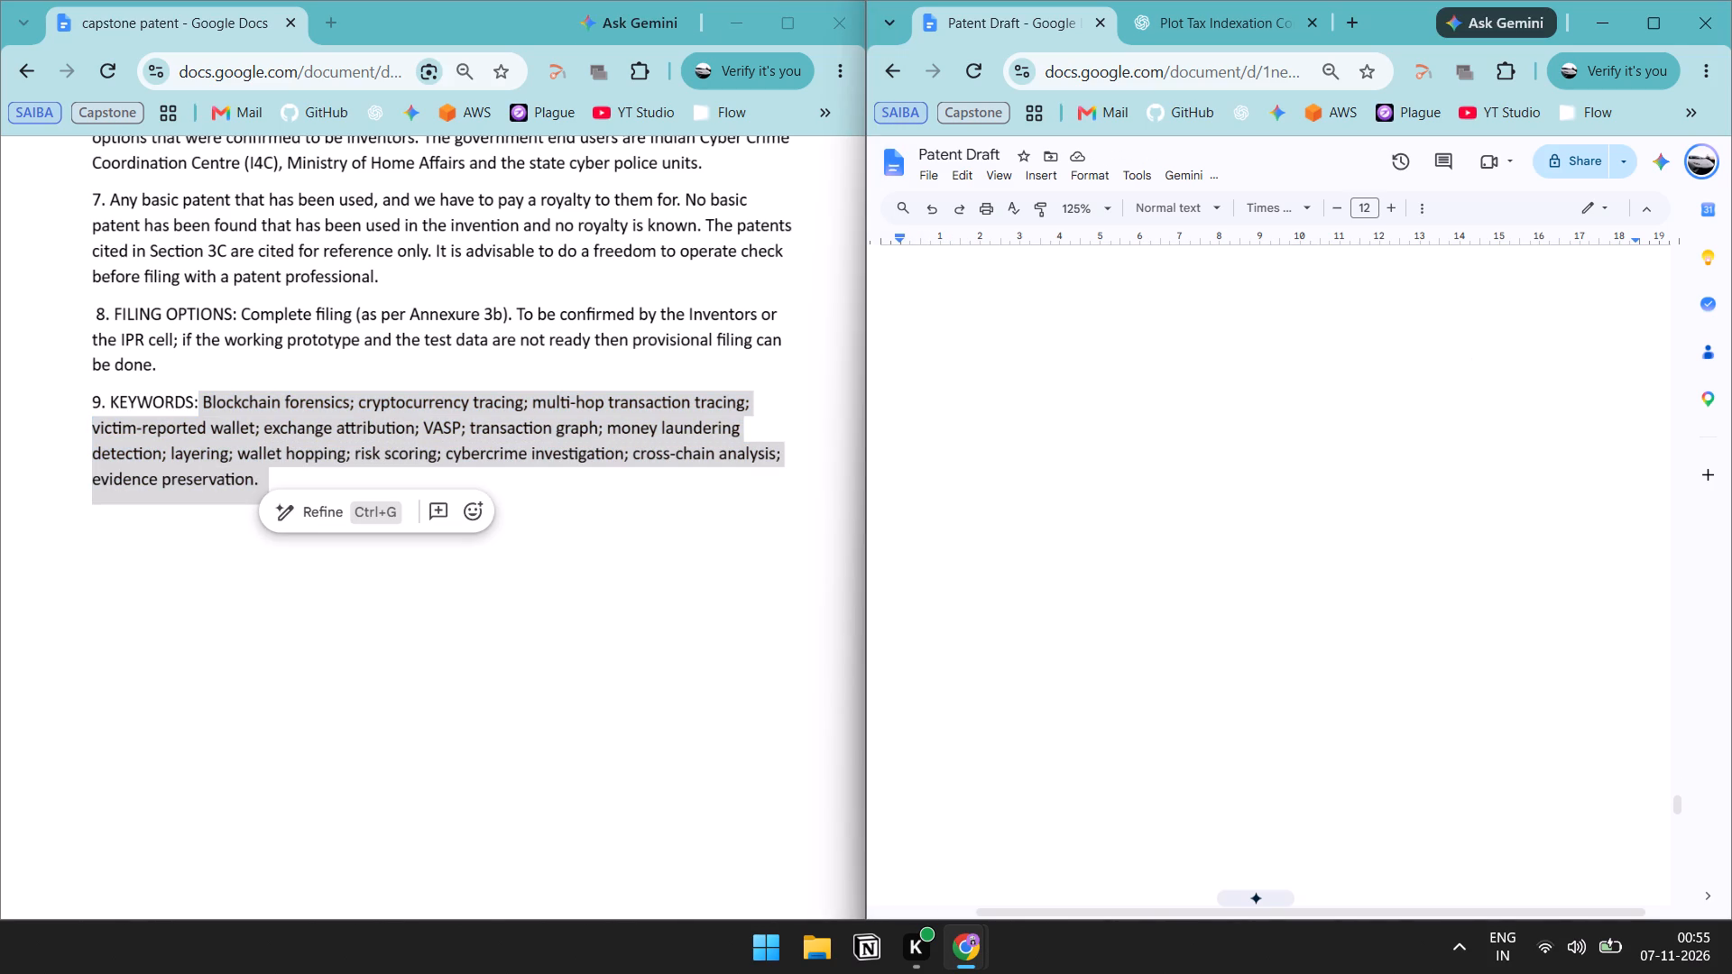
scroll(1110, 510, up, 4)
click(1069, 420)
key(ctrl+v)
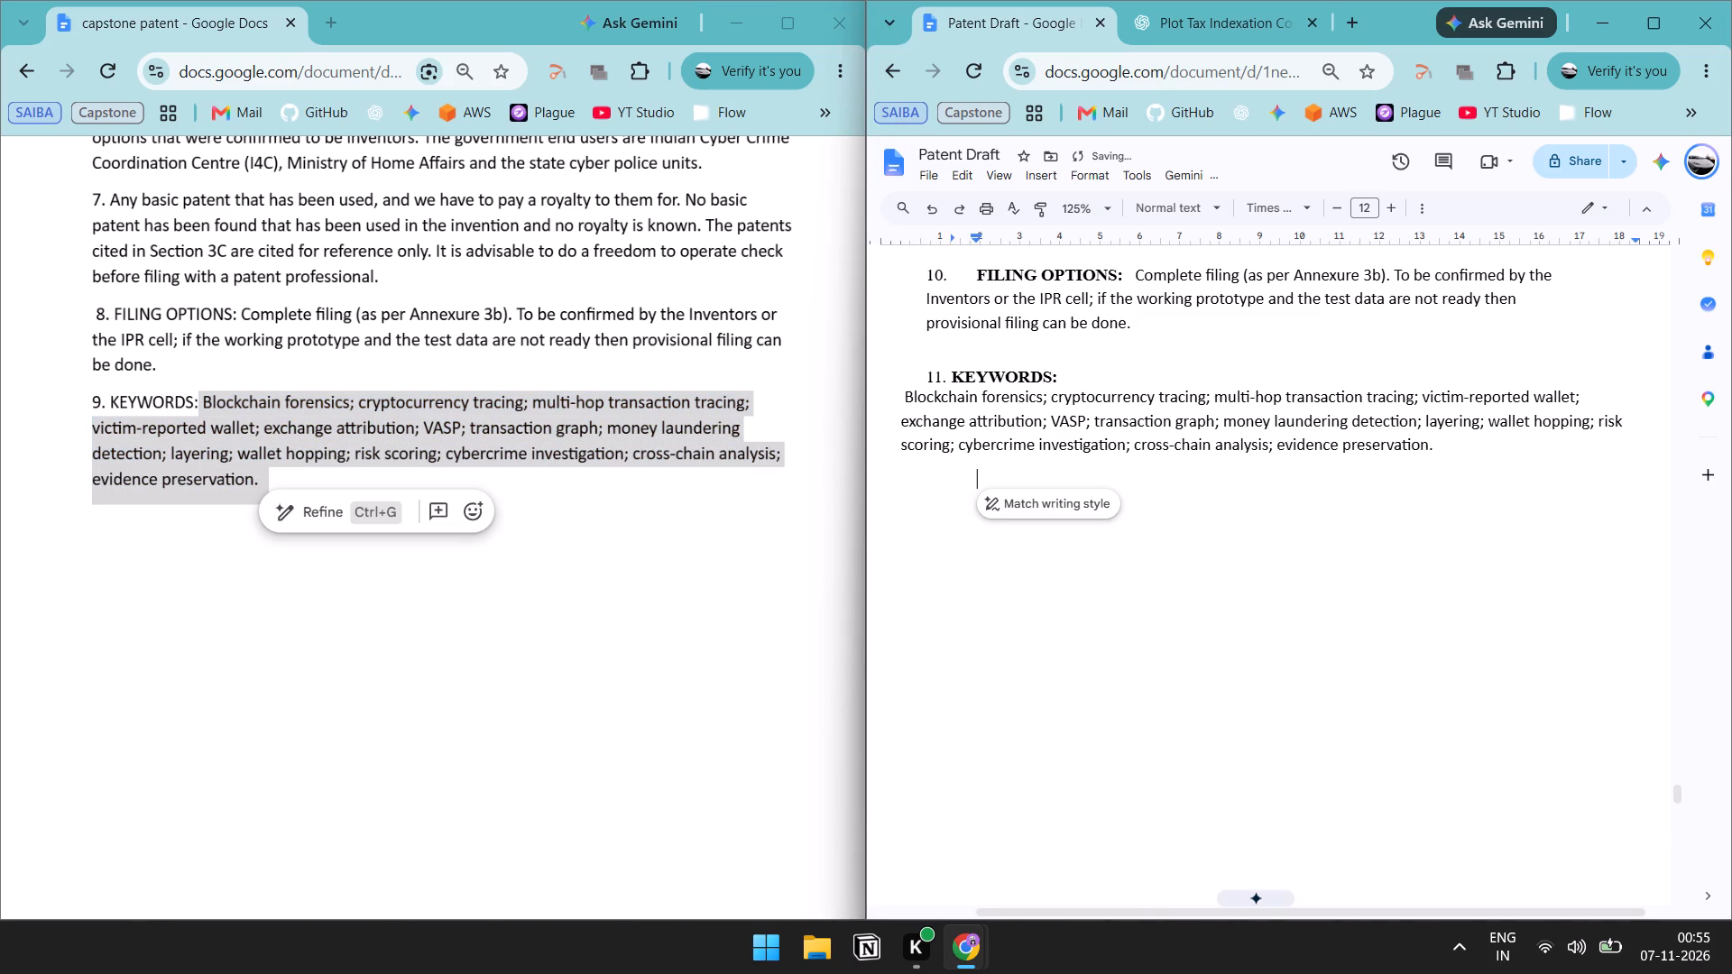
Remove the leading space from the keywords paragraph under item 11 and indent the whole paragraph one level, with no extra first-line indent.
click(895, 391)
click(908, 395)
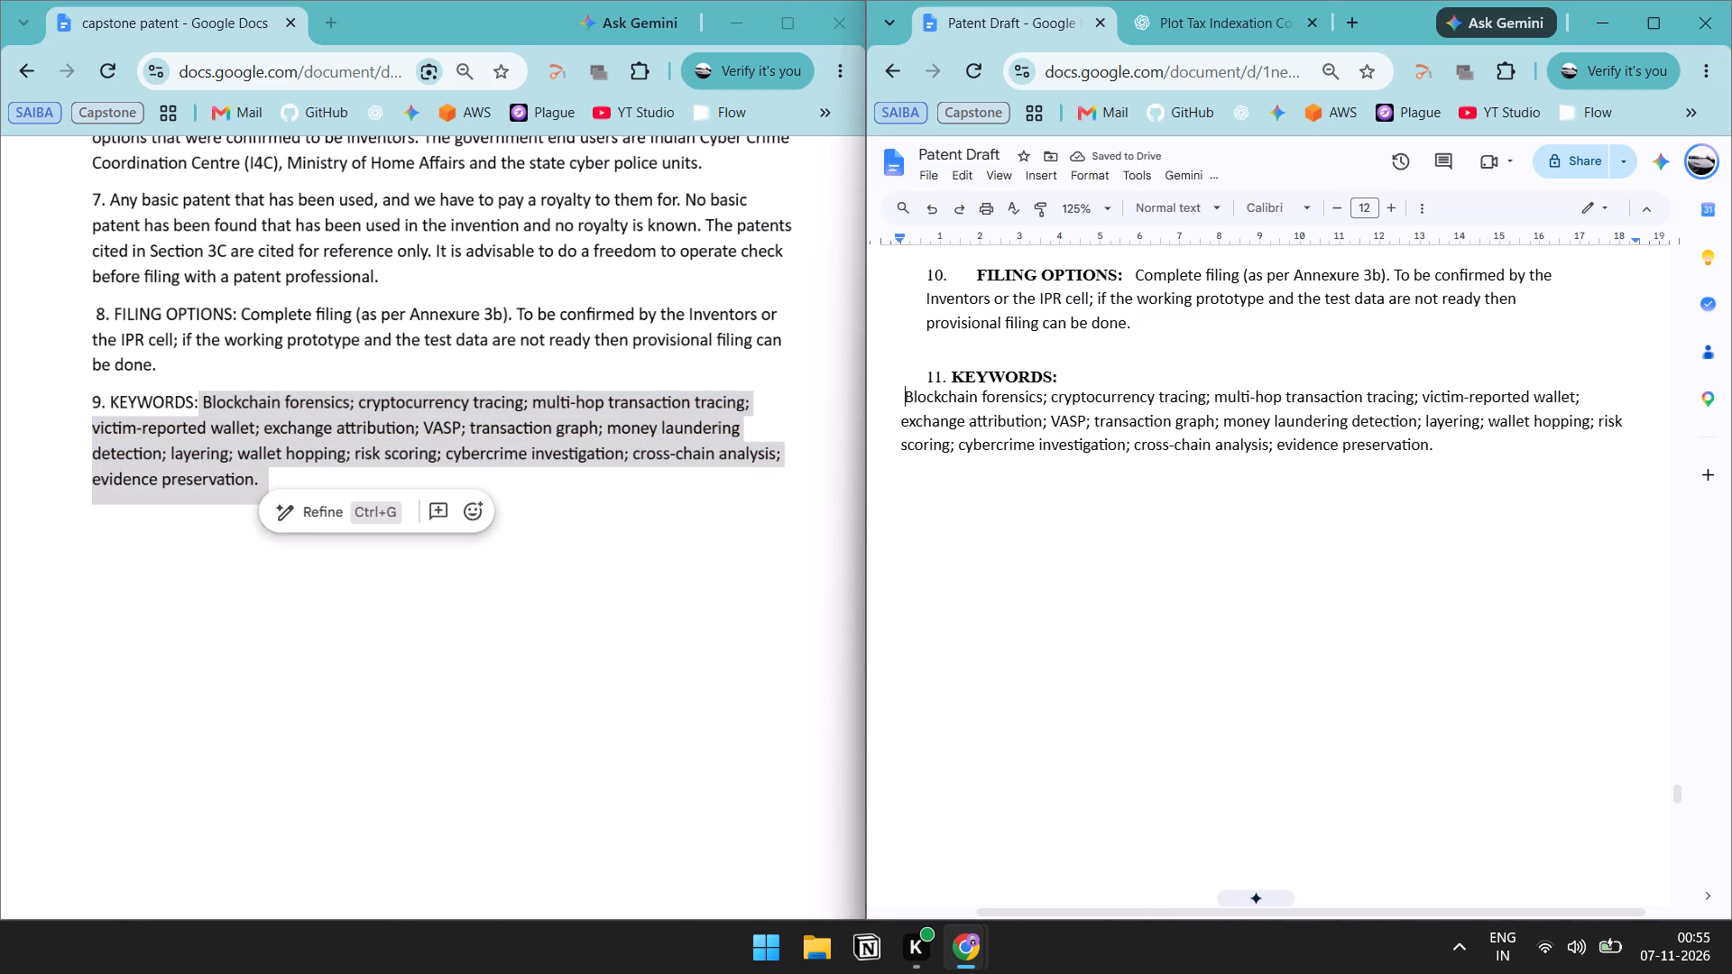
key(BackSpace)
key(Tab)
key(Tab)
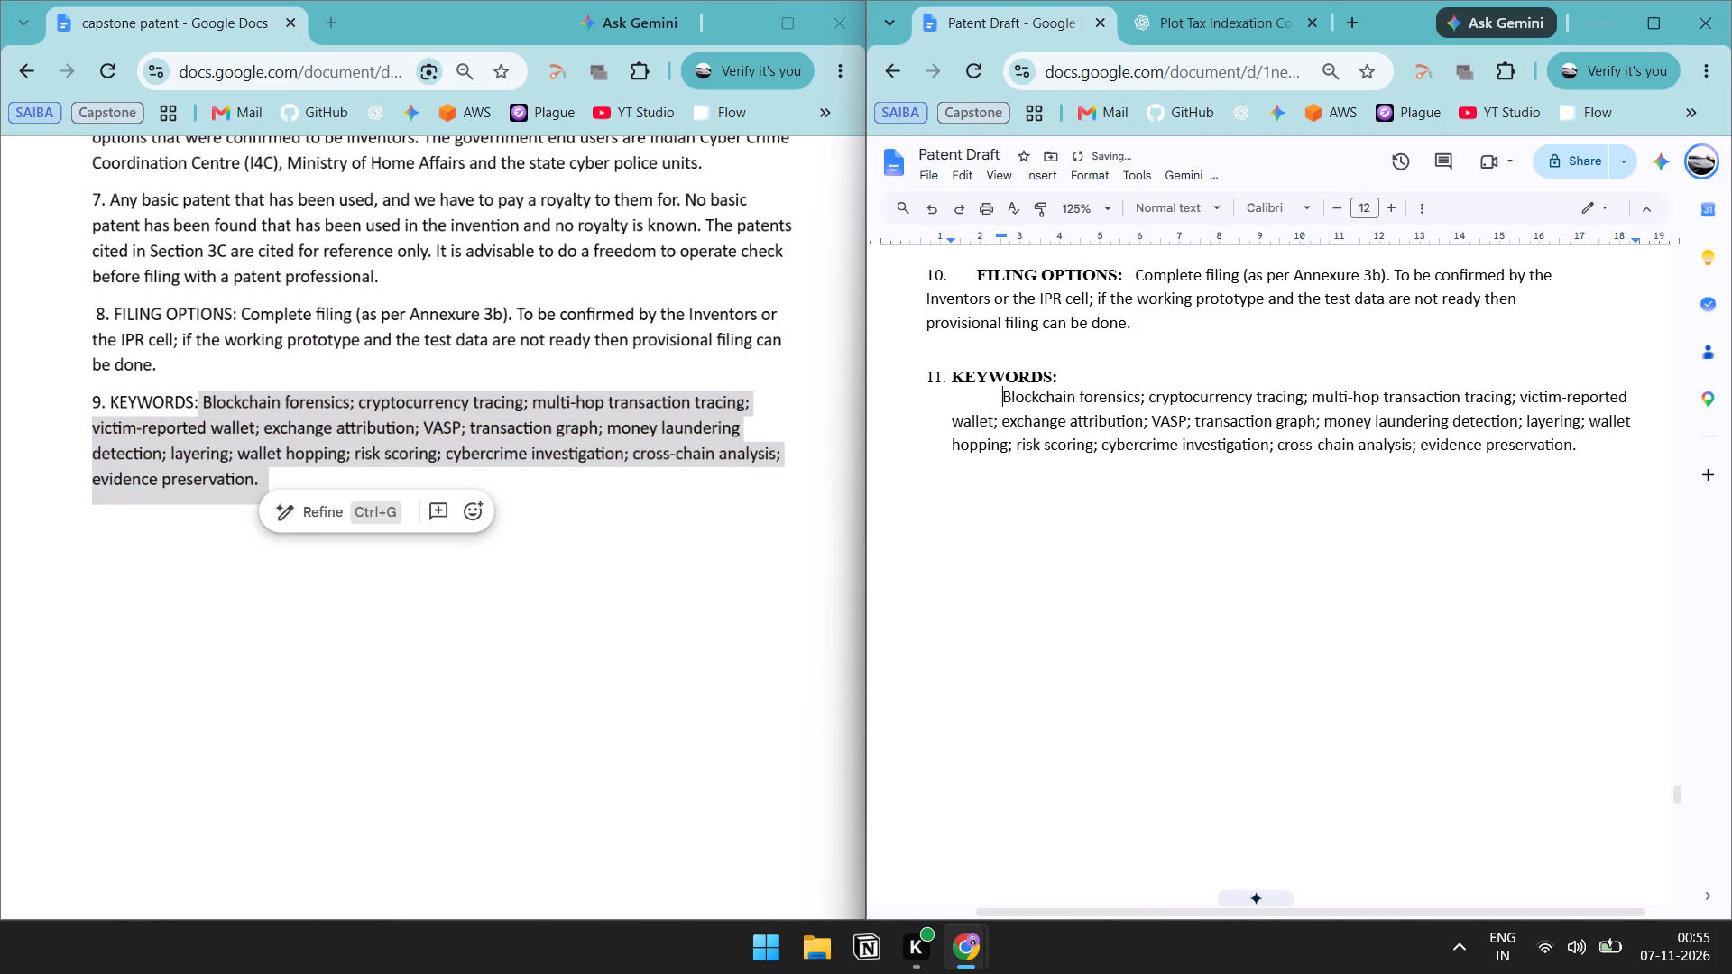
key(BackSpace)
Indent the second and third lines of item 10's FILING OPTIONS text, starting at "Inventors" and "provisional", by one level.
click(926, 299)
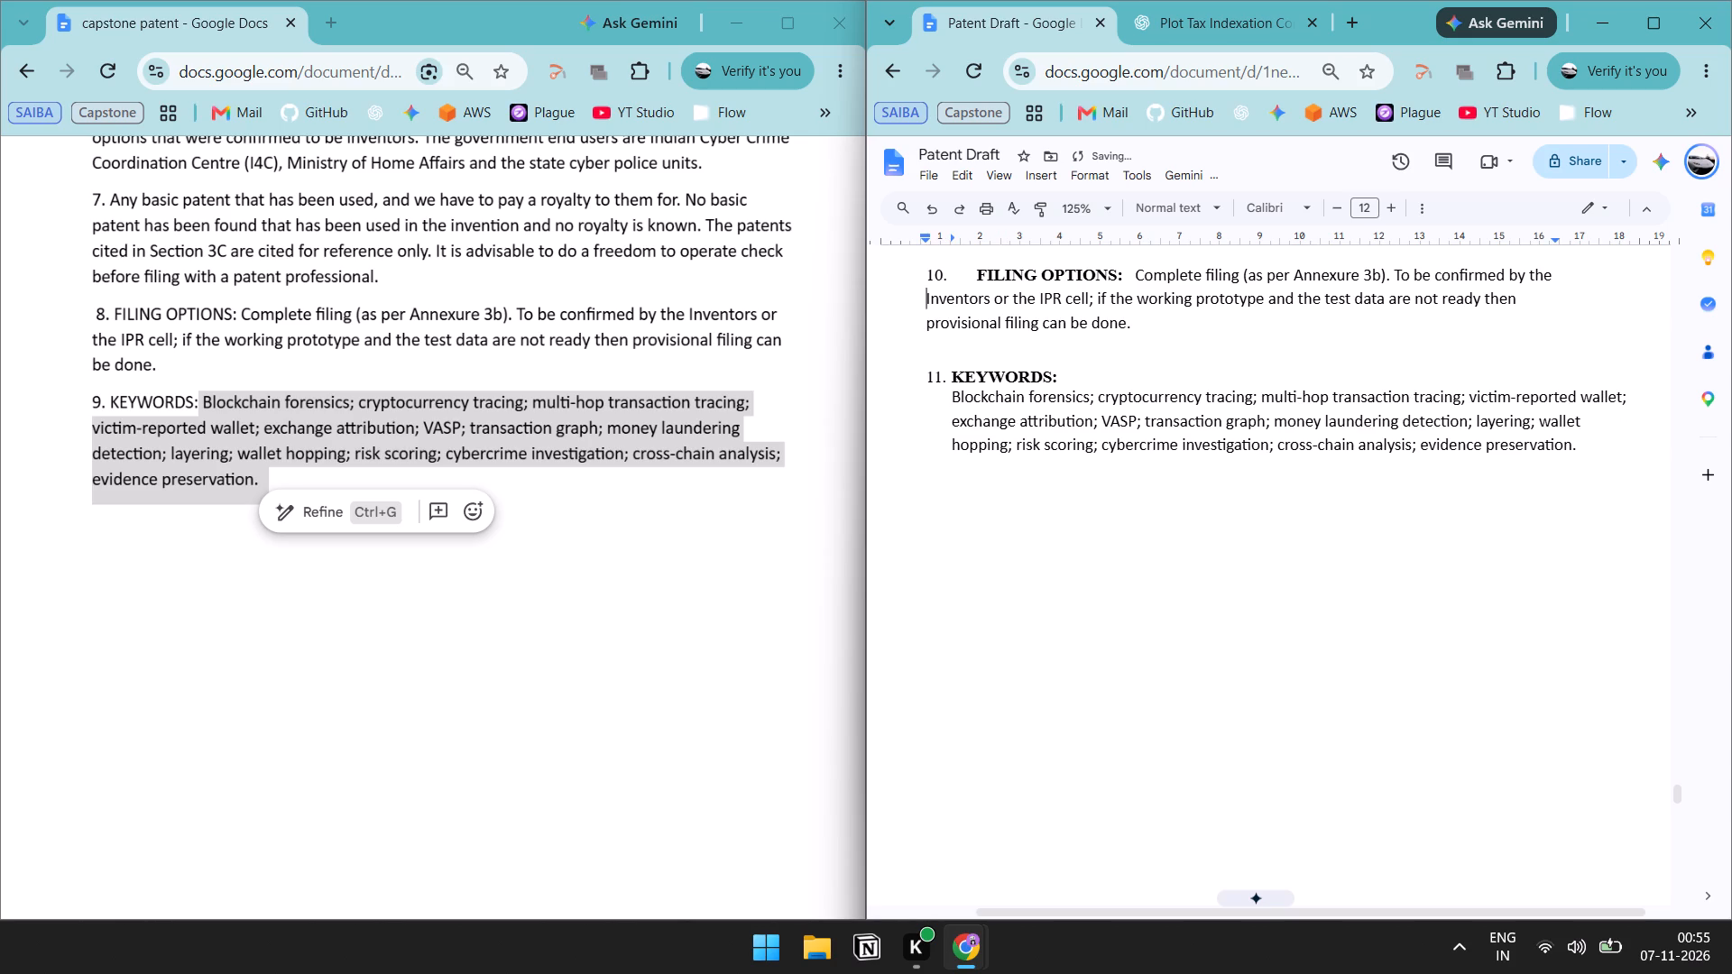
key(Tab)
key(BackSpace)
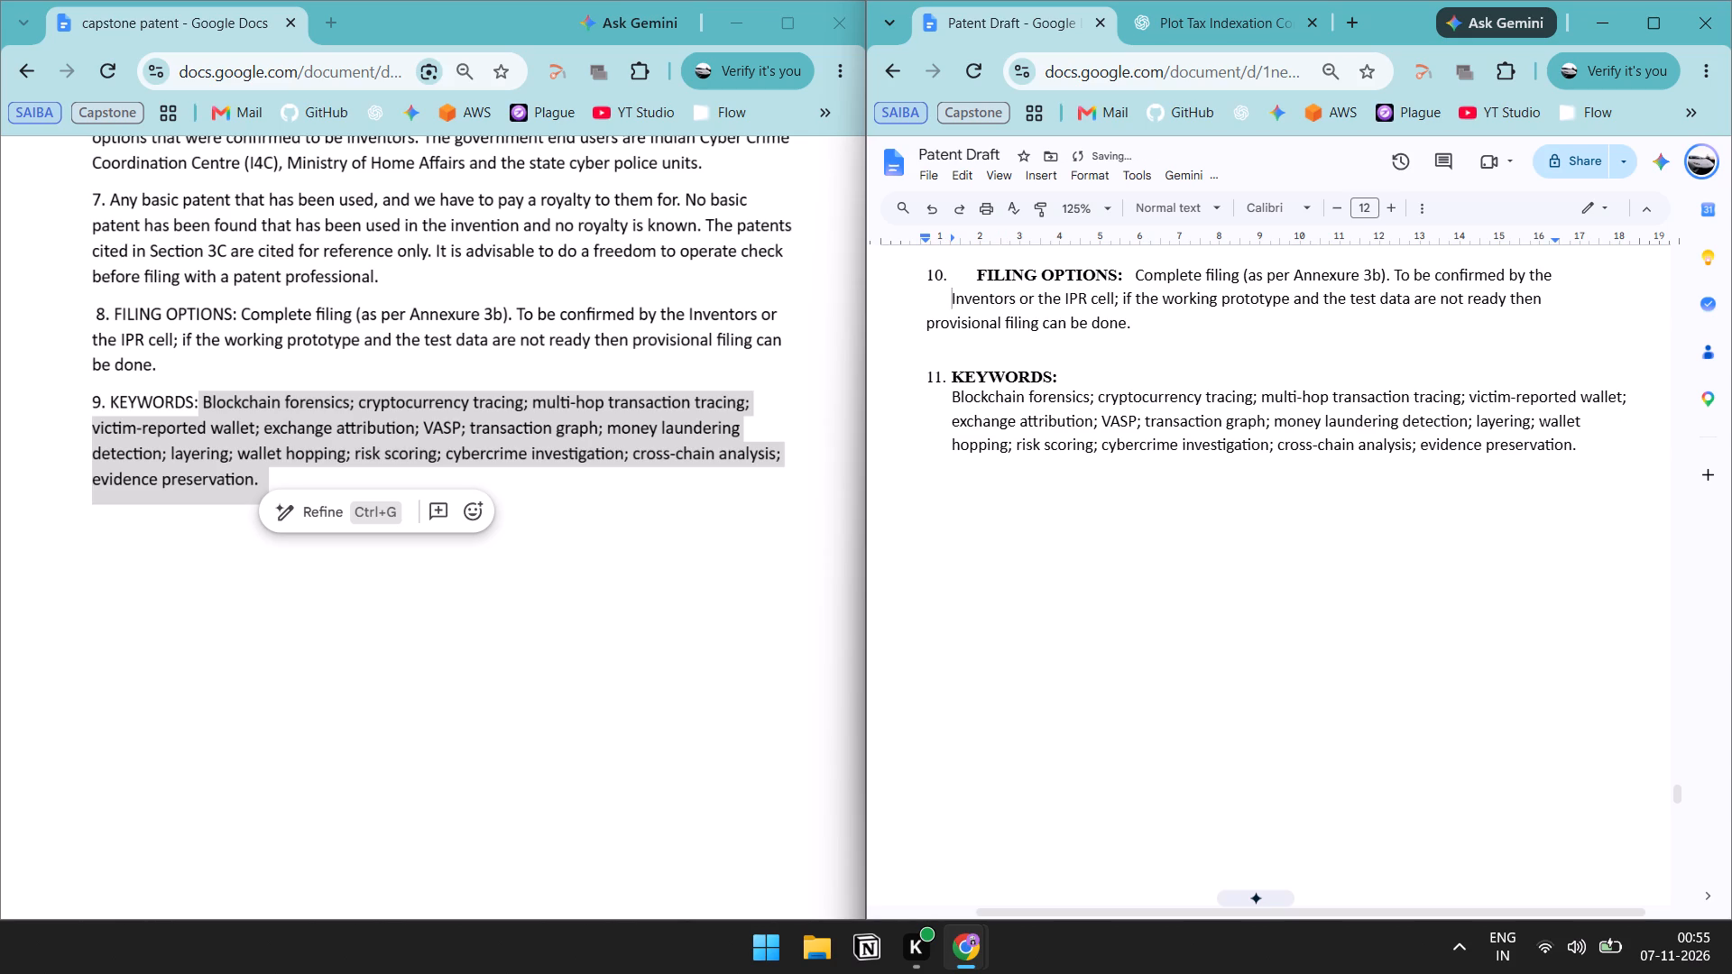
key(Tab)
key(Down)
key(Home)
key(Tab)
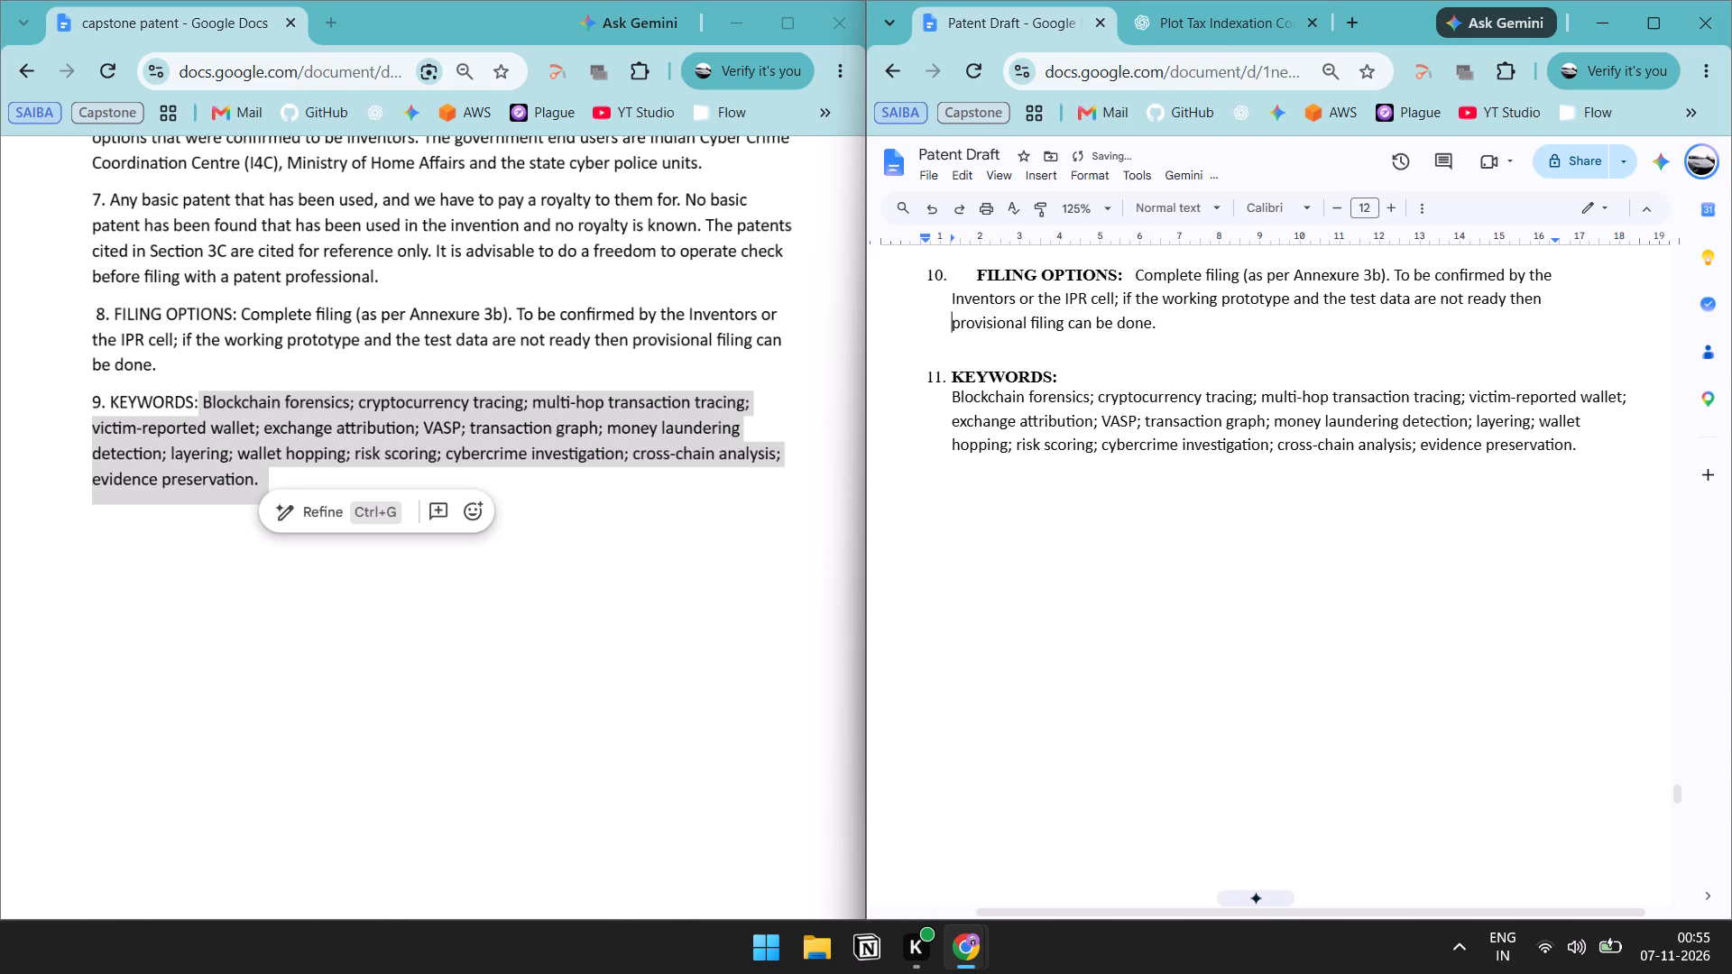
Delete the duplicate justified keywords paragraph at the top of the page after item 11.
scroll(1124, 425, down, 8)
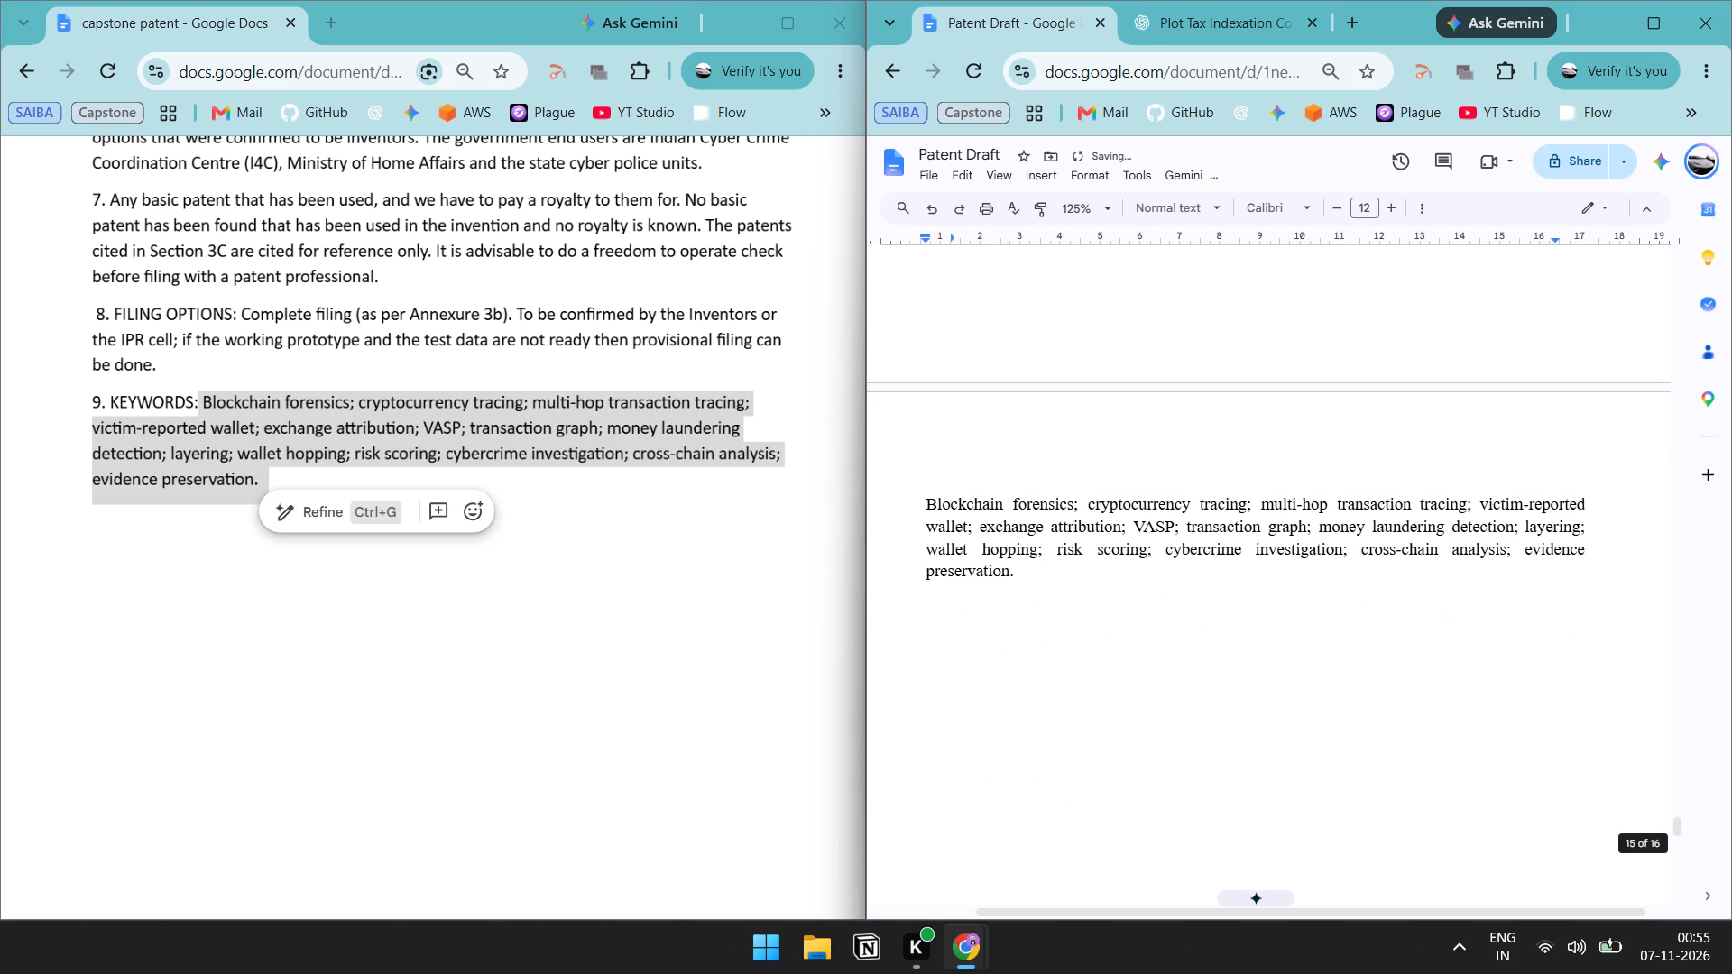
scroll(979, 528, up, 8)
scroll(972, 500, down, 6)
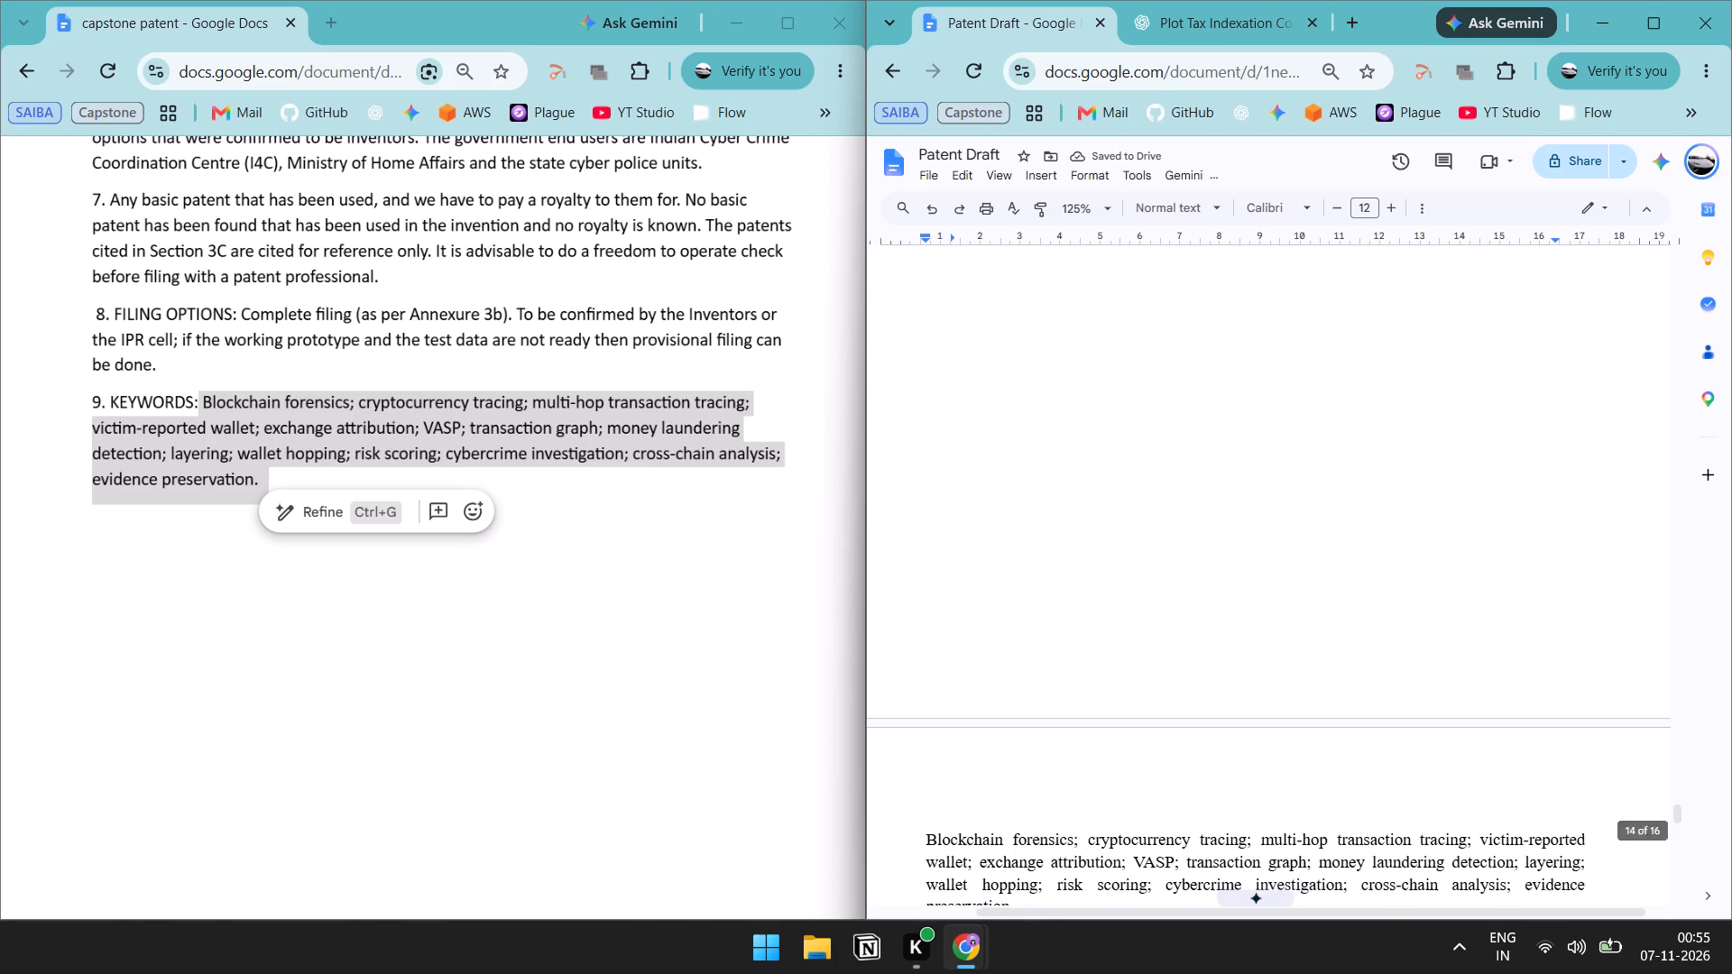
scroll(972, 499, down, 1)
triple_click(1009, 620)
key(BackSpace)
Insert a blank line above "(Letter Head of the external organization)" on the NO OBJECTION CERTIFICATE page.
scroll(1019, 609, down, 6)
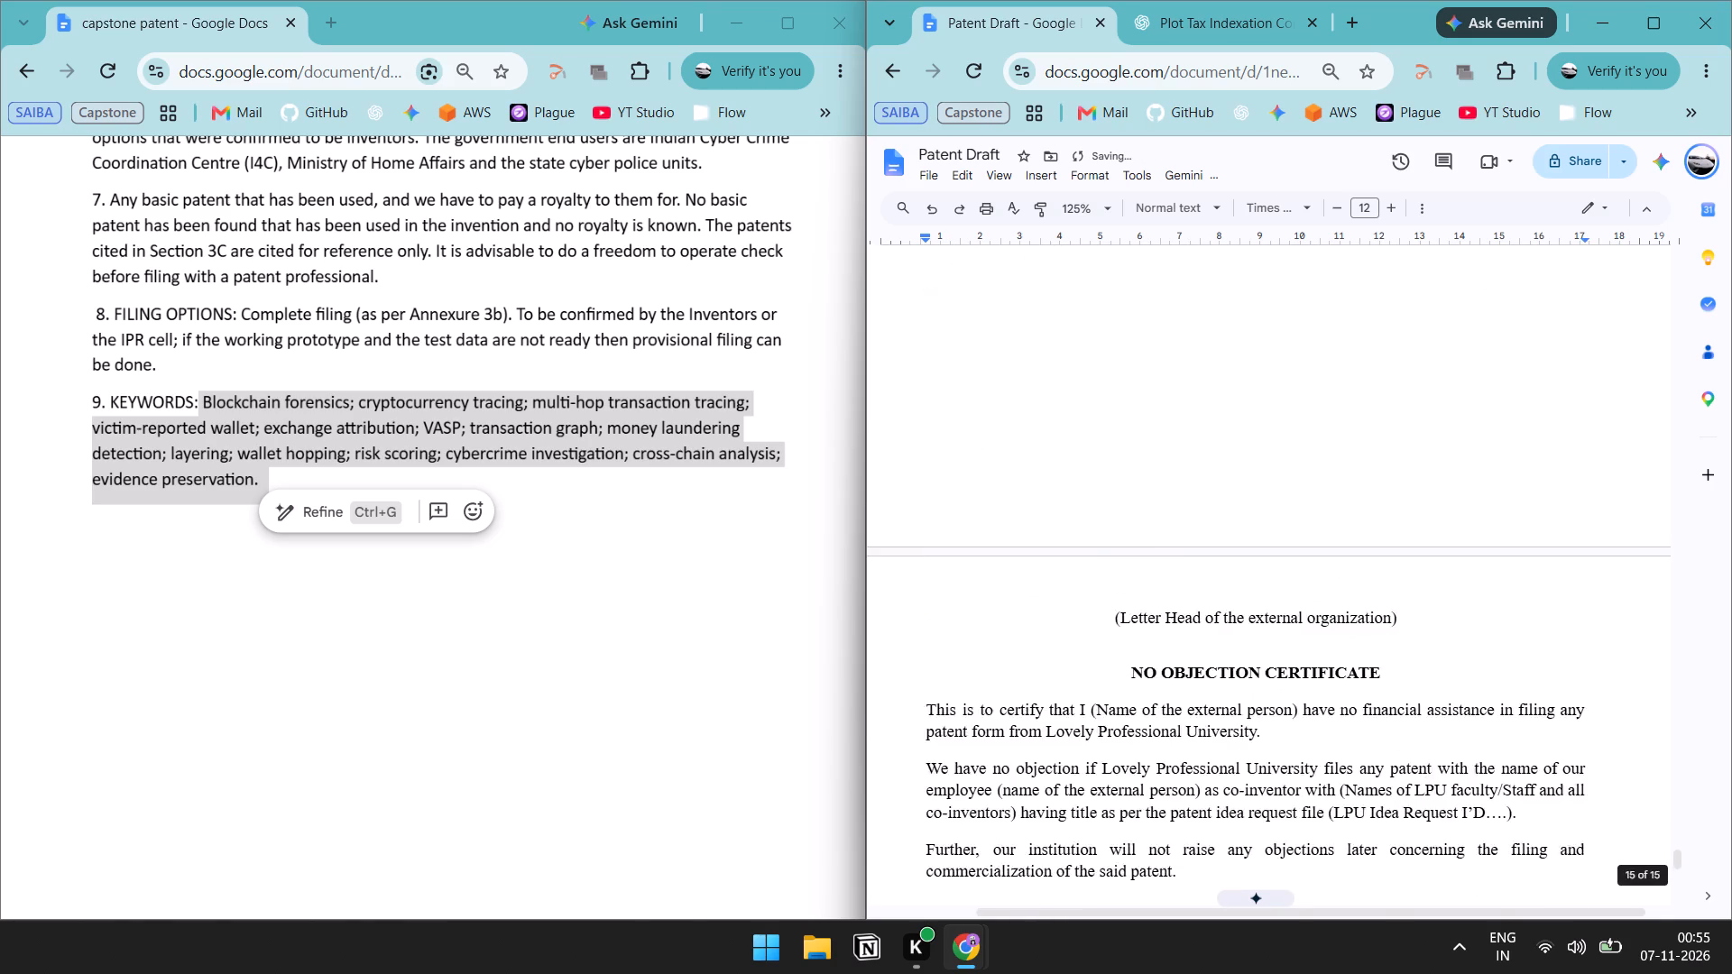
scroll(1019, 609, down, 4)
scroll(1019, 595, up, 5)
scroll(1019, 595, down, 13)
scroll(1156, 624, up, 9)
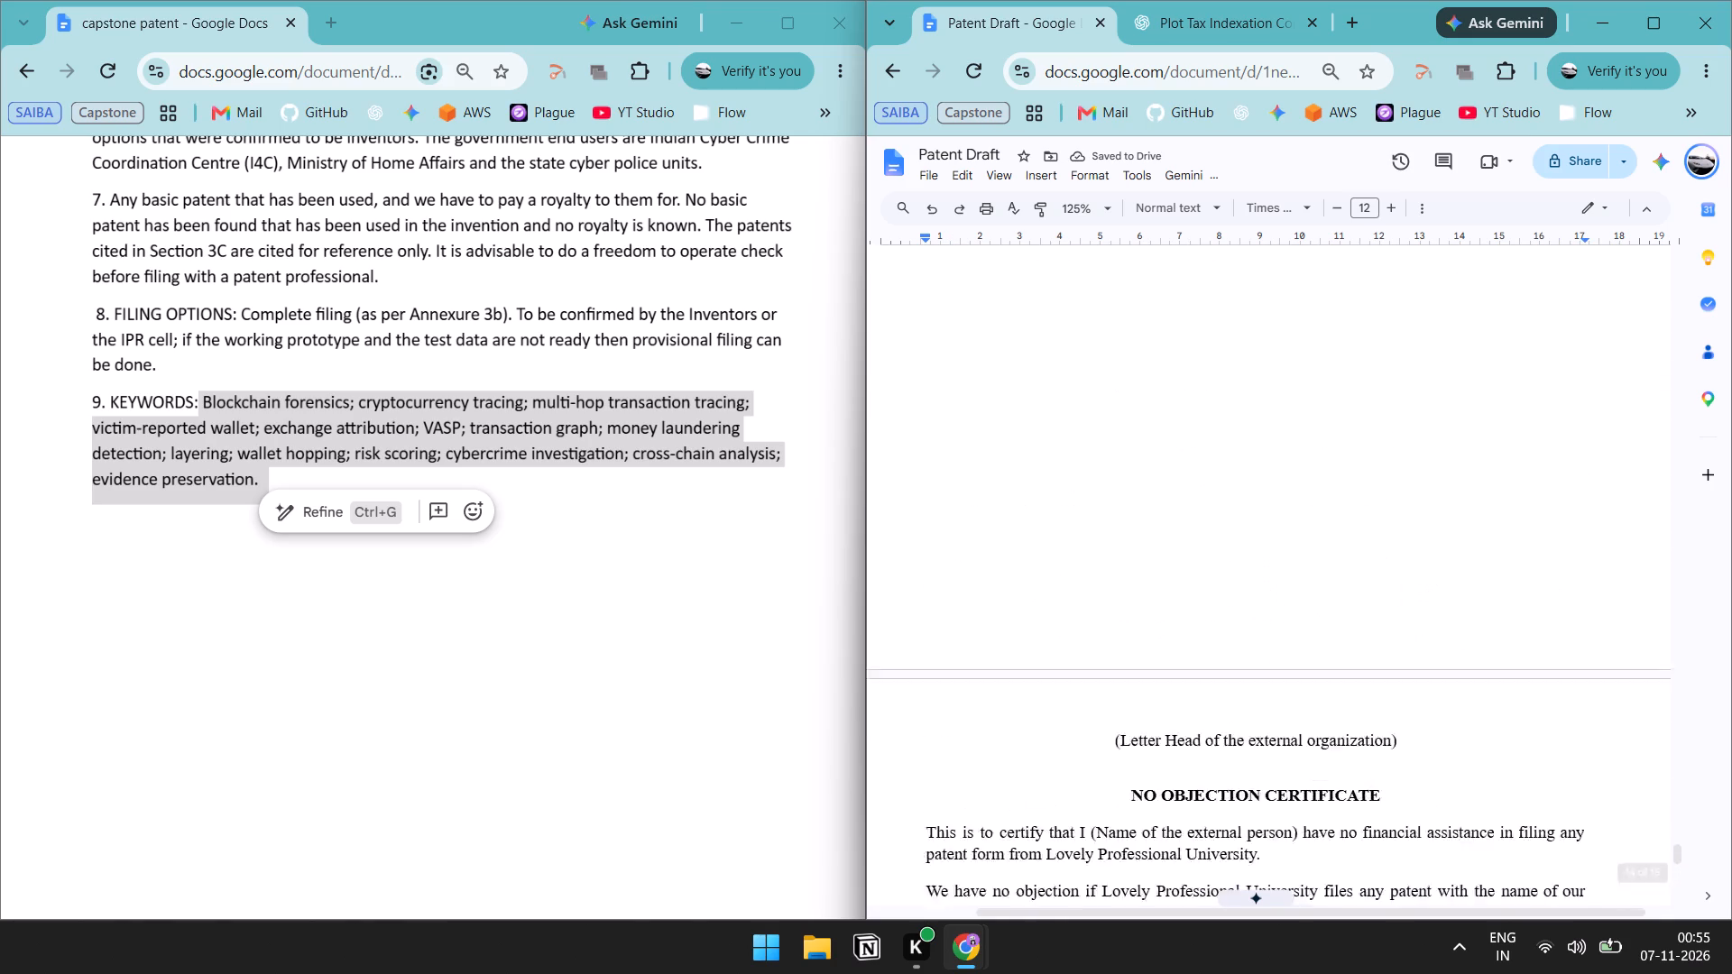
click(1064, 772)
key(Return)
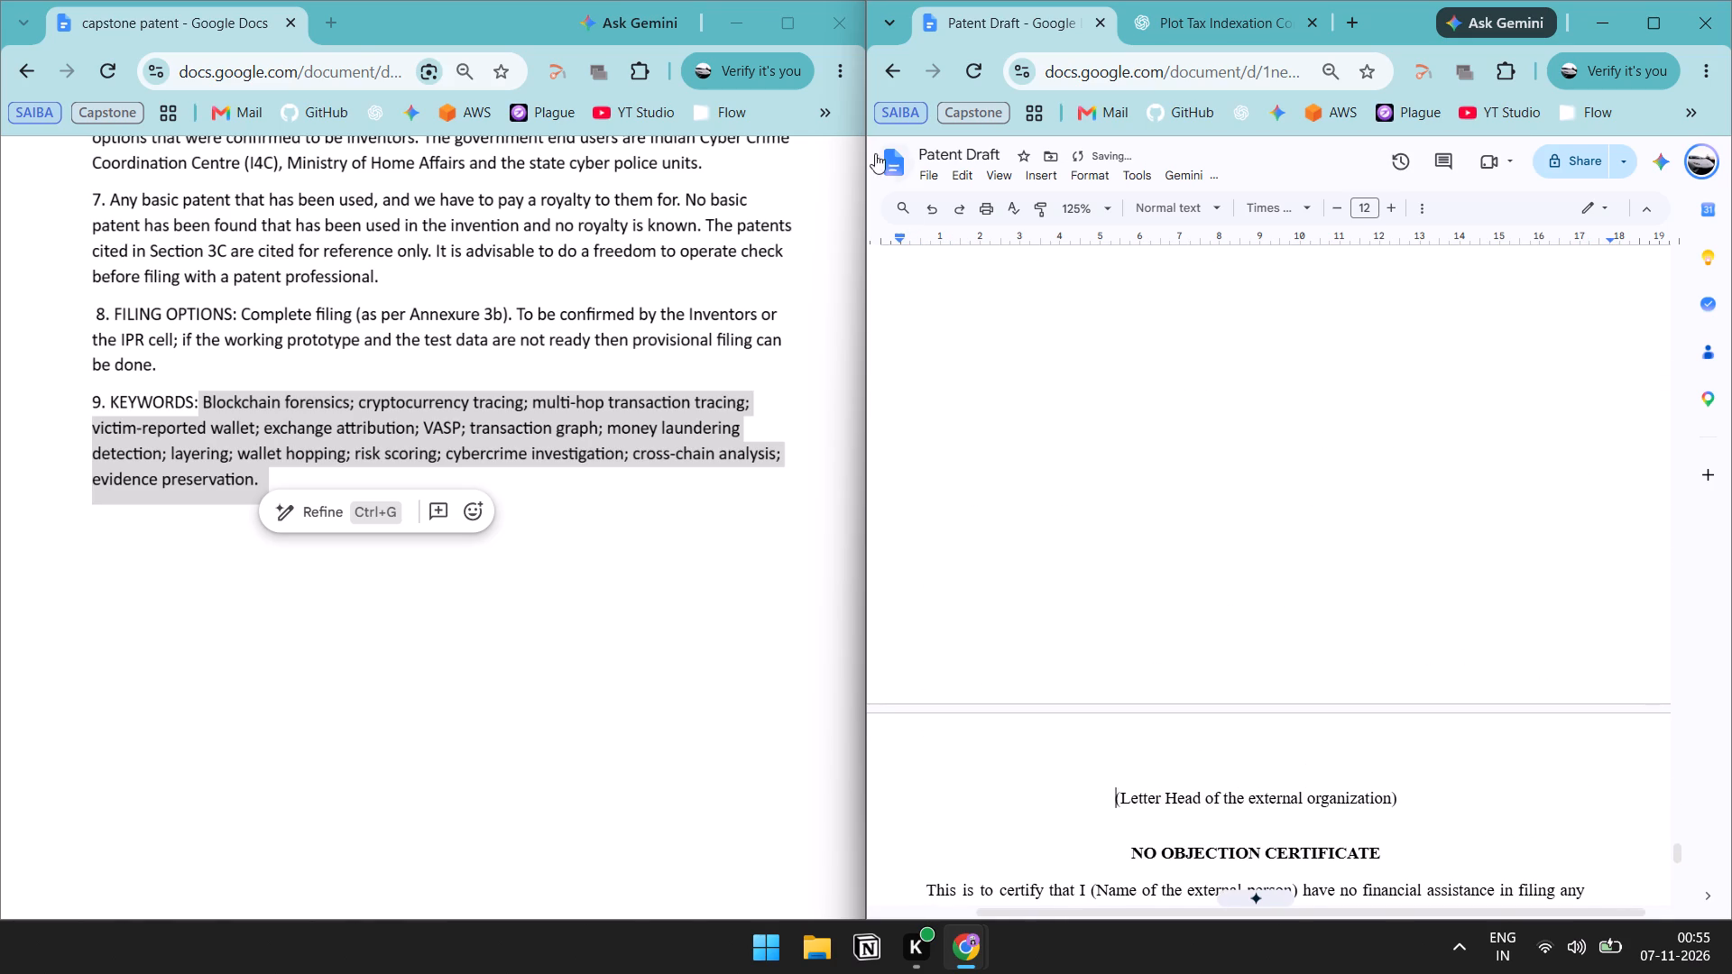
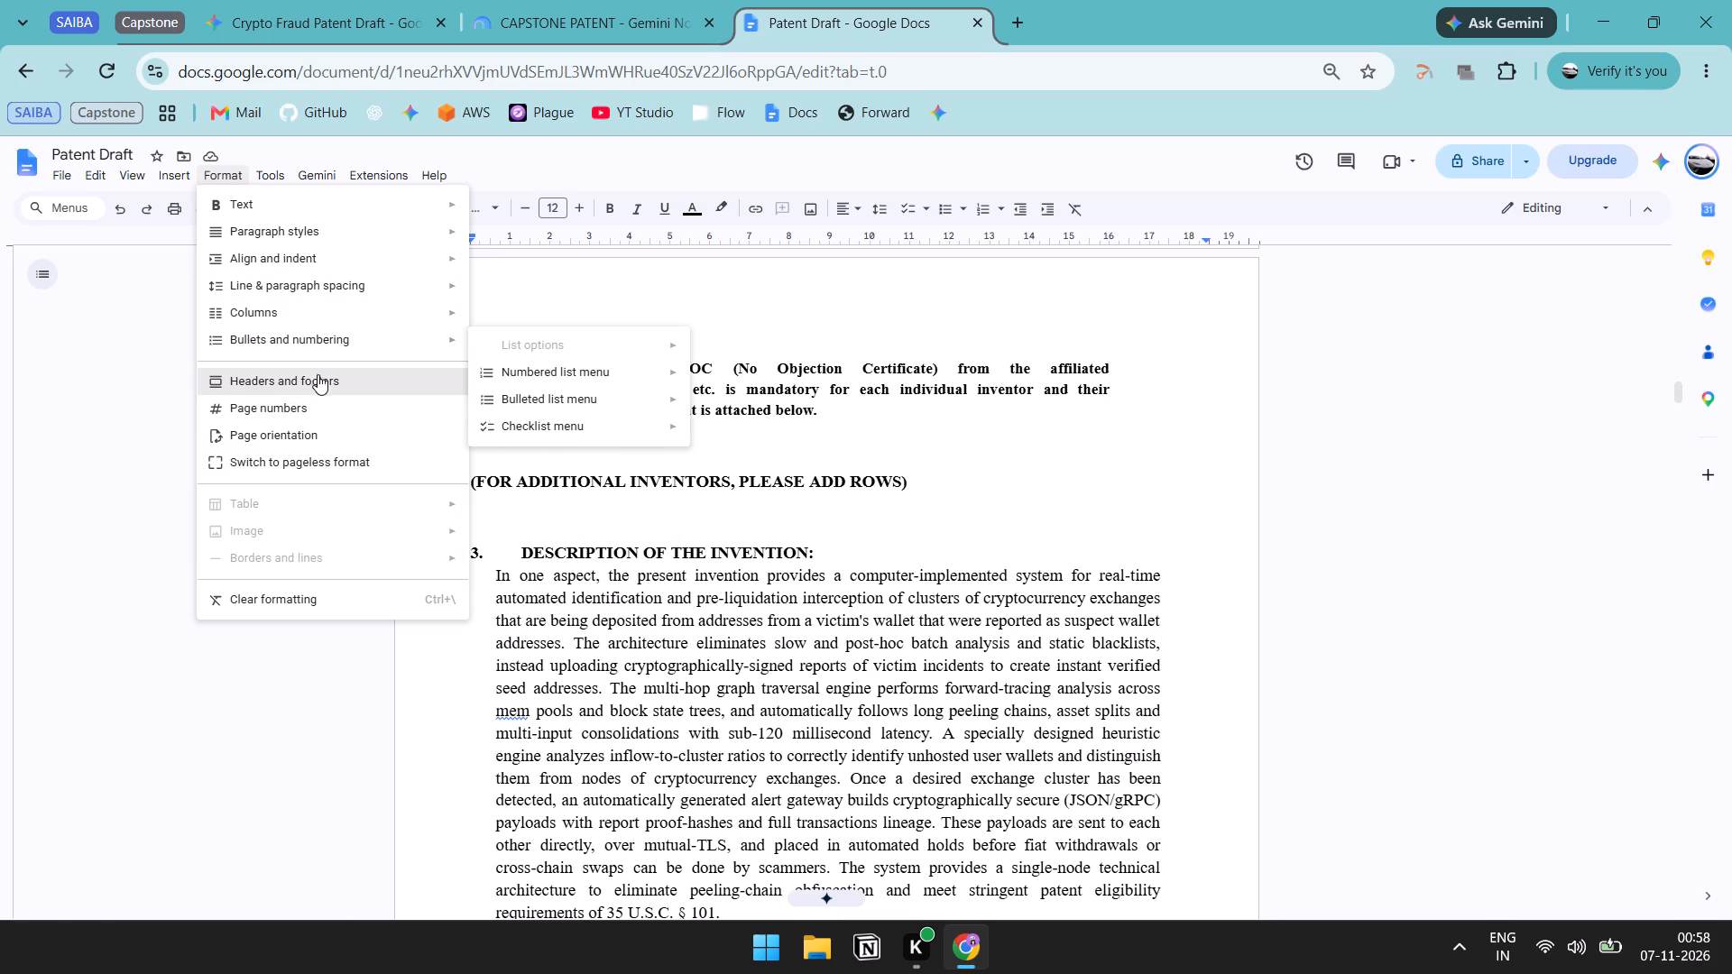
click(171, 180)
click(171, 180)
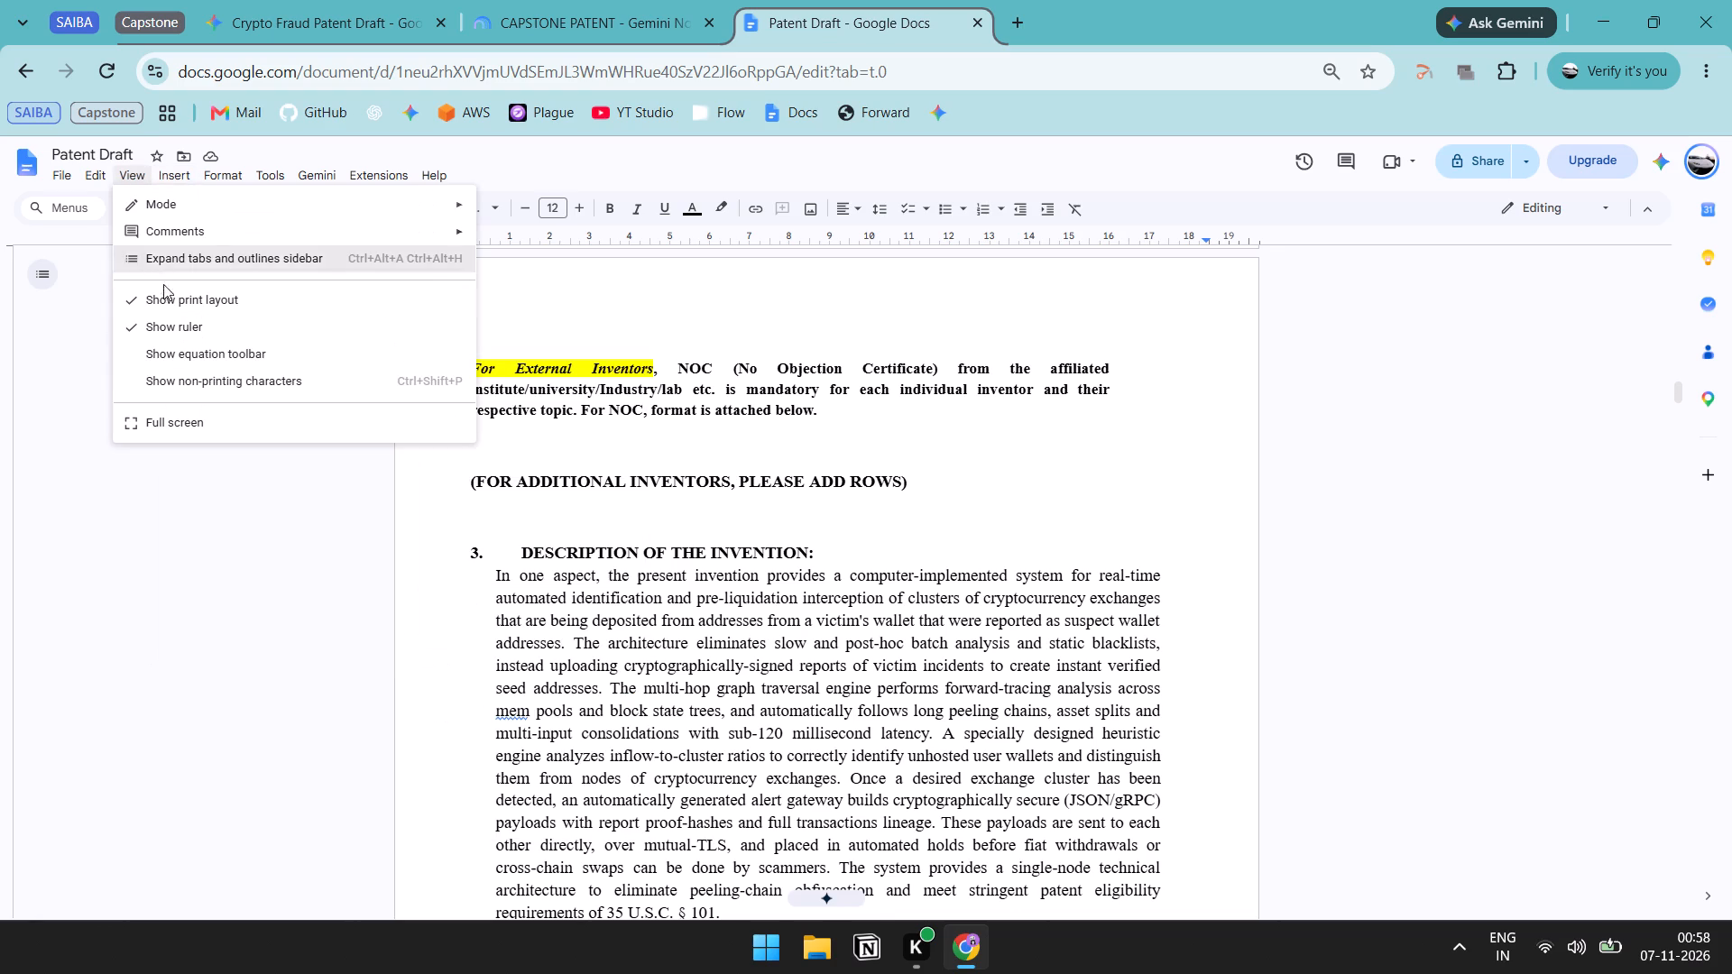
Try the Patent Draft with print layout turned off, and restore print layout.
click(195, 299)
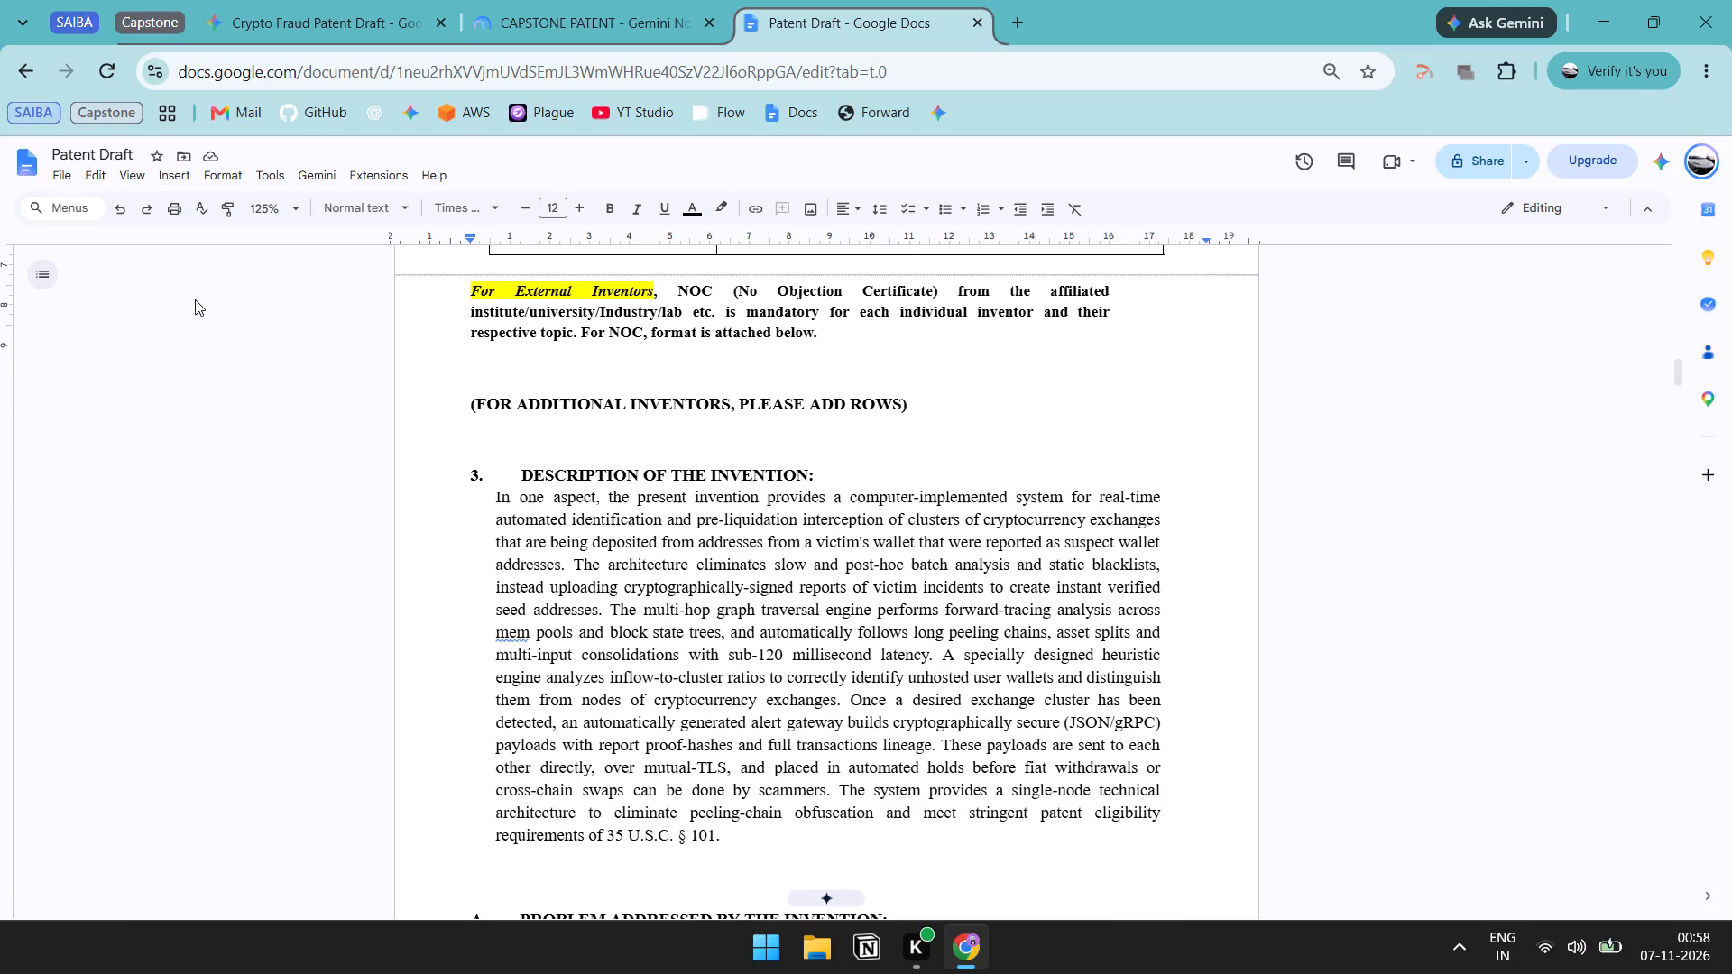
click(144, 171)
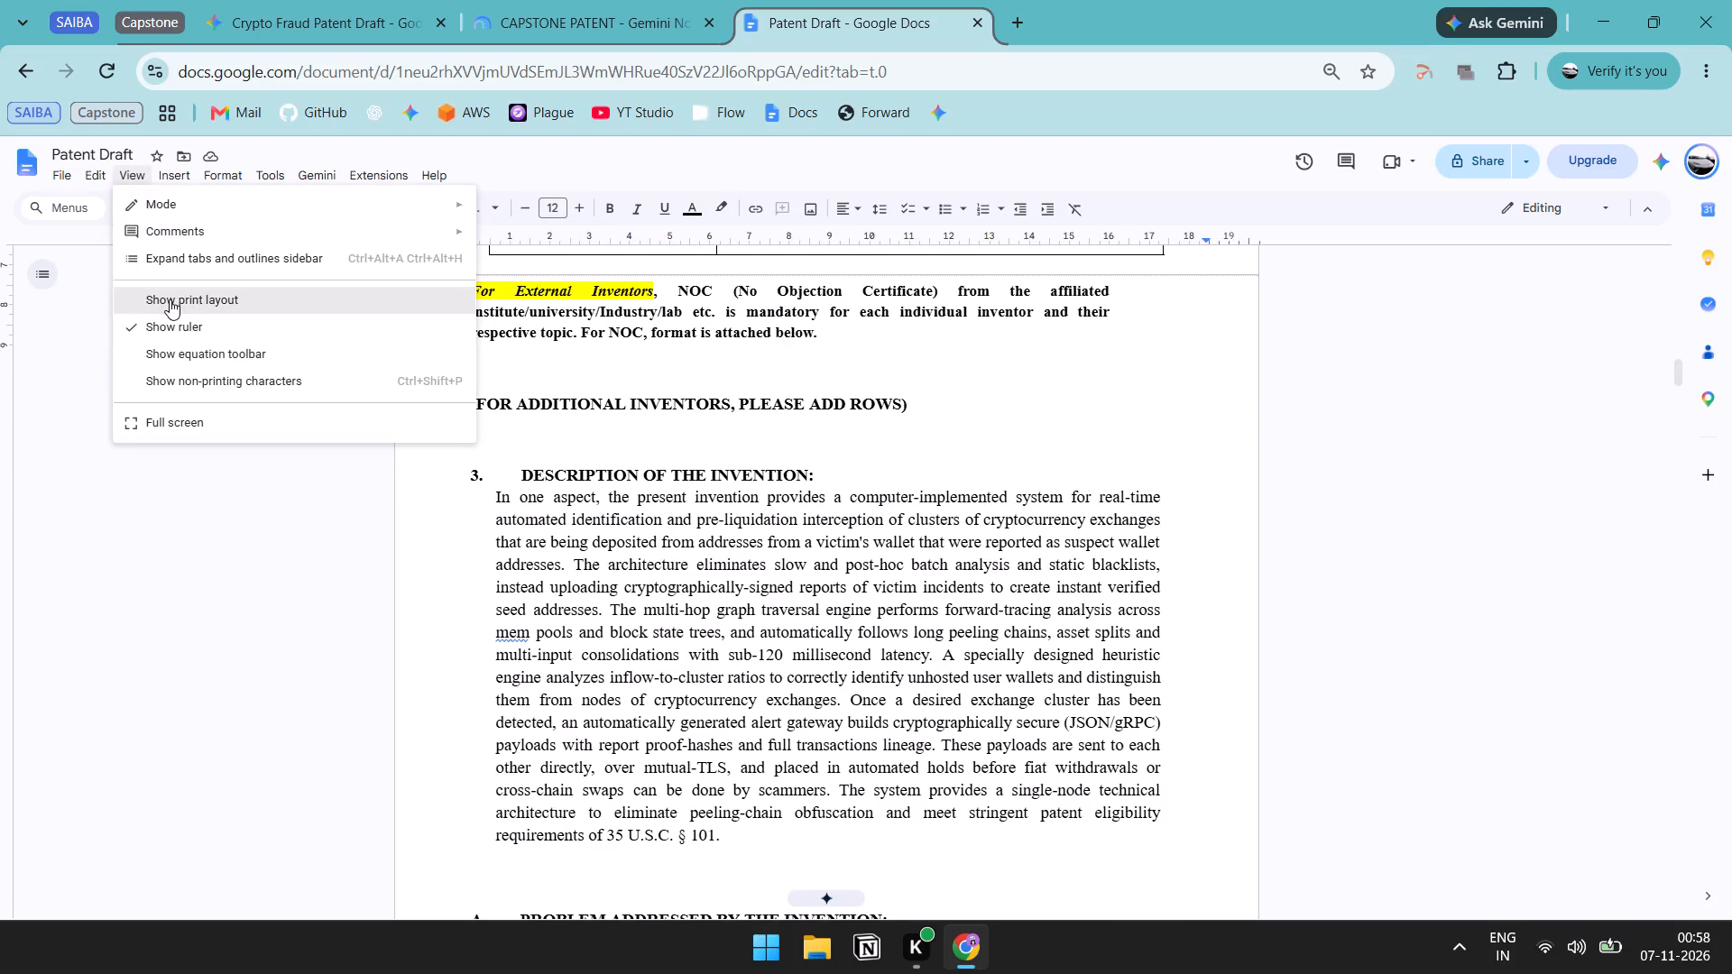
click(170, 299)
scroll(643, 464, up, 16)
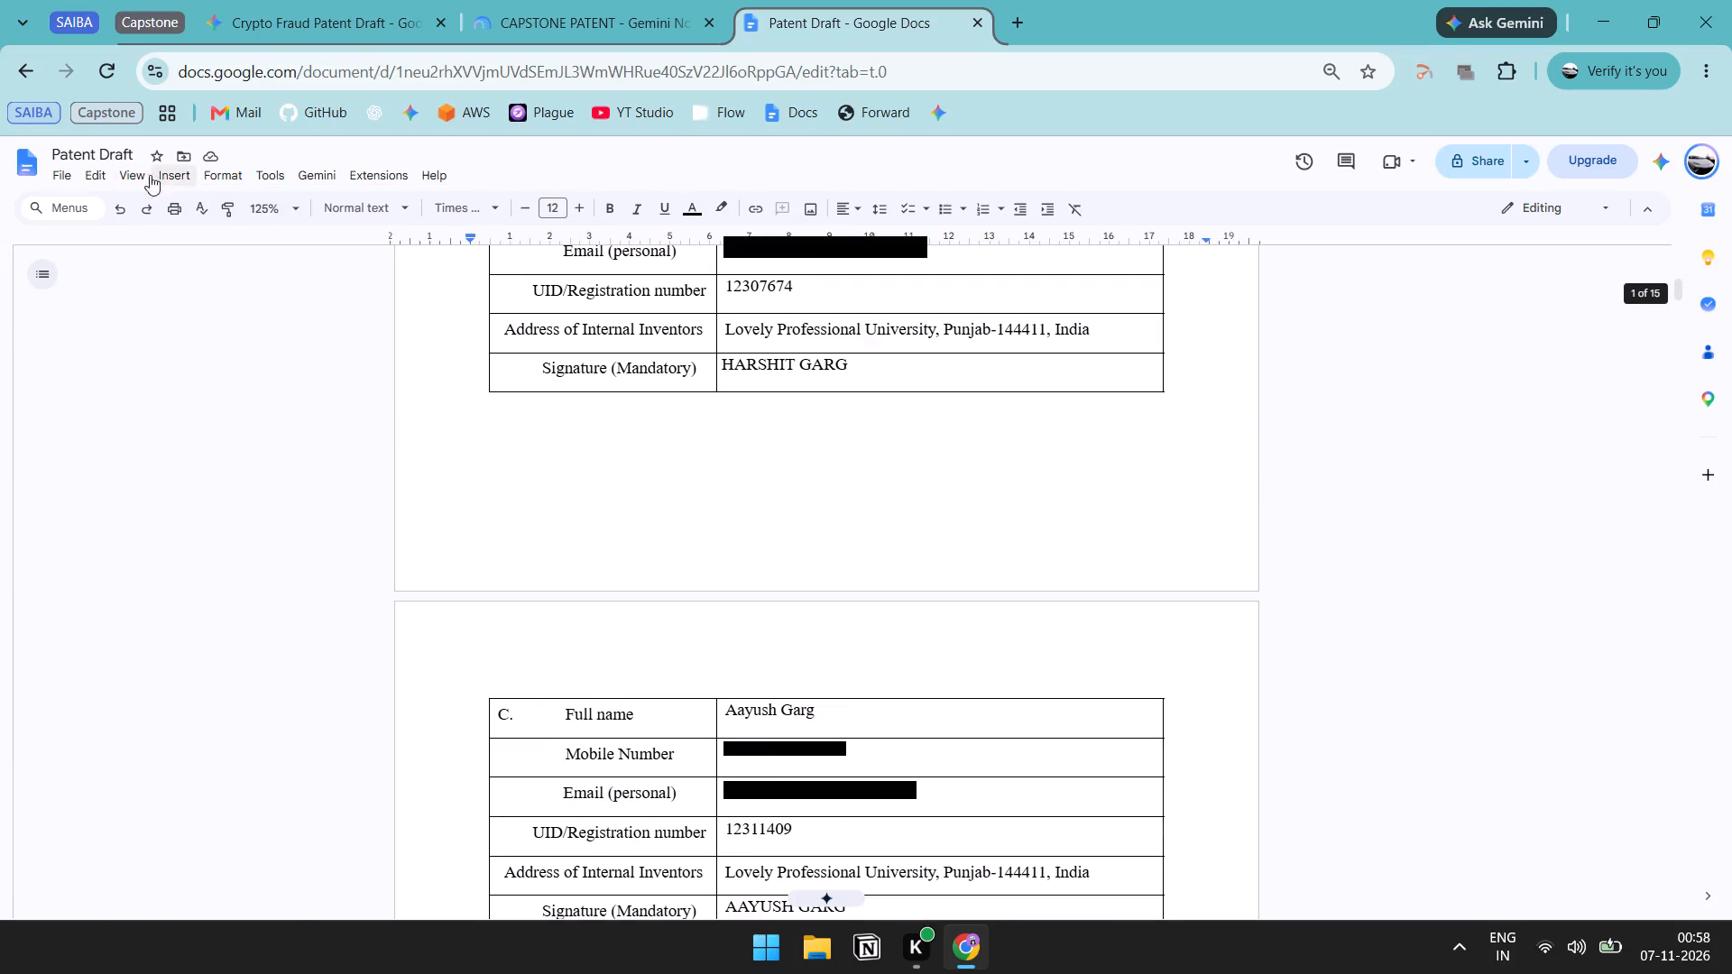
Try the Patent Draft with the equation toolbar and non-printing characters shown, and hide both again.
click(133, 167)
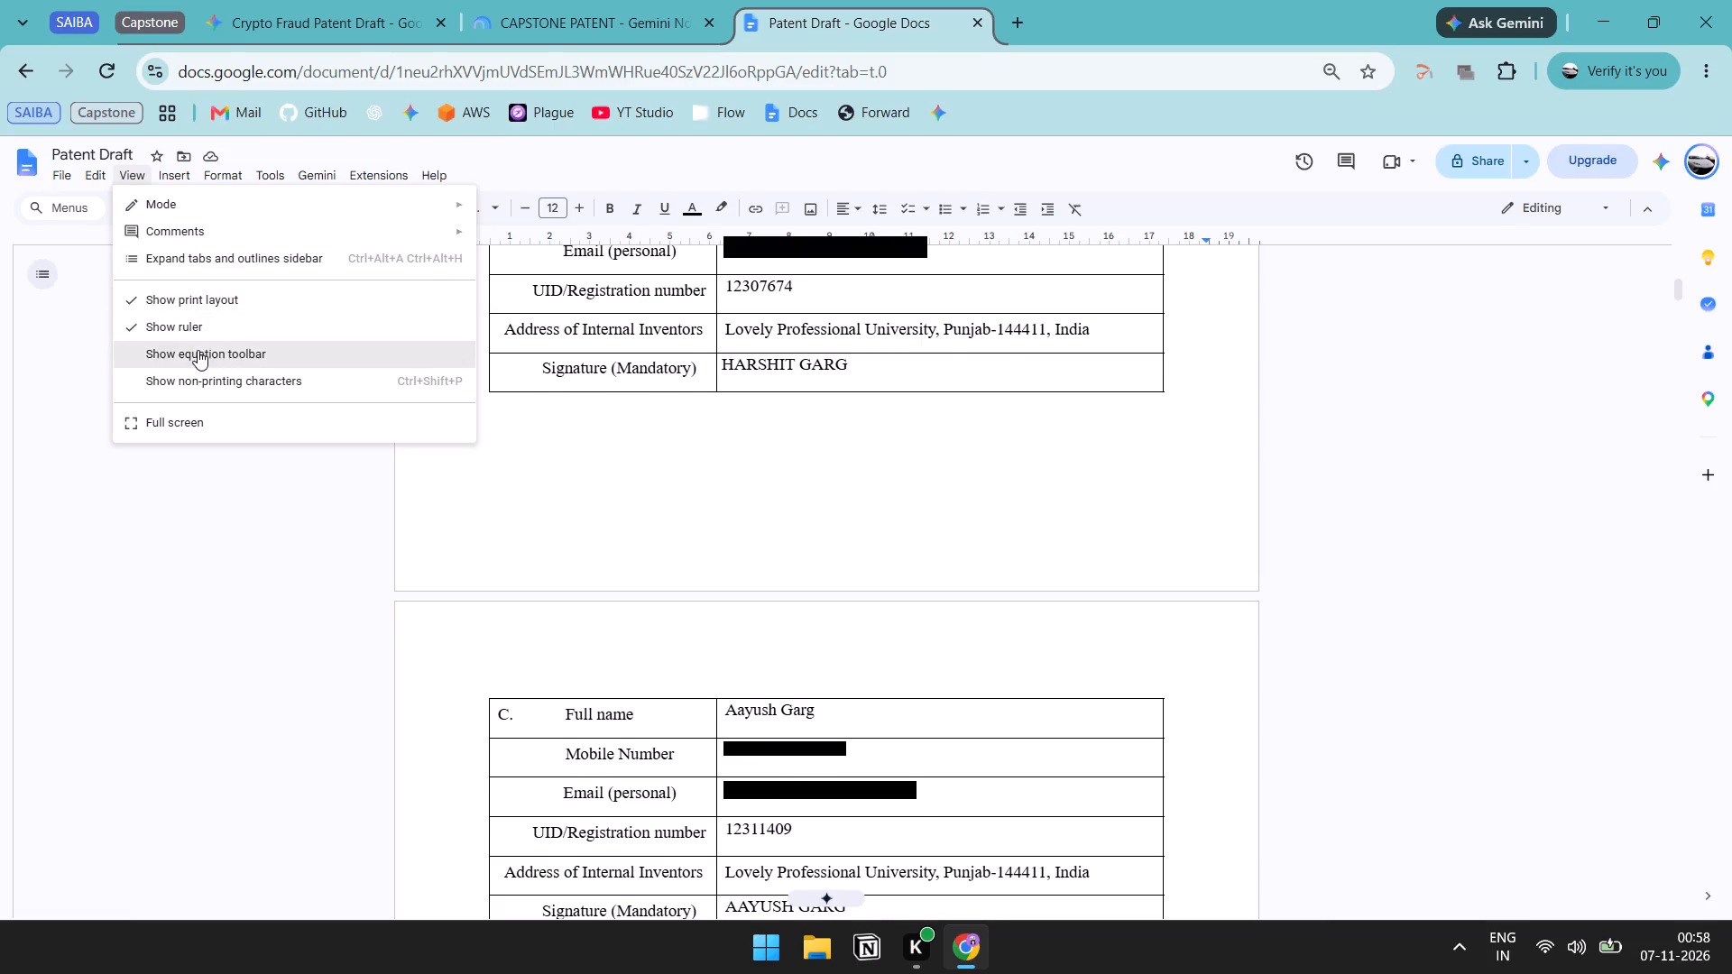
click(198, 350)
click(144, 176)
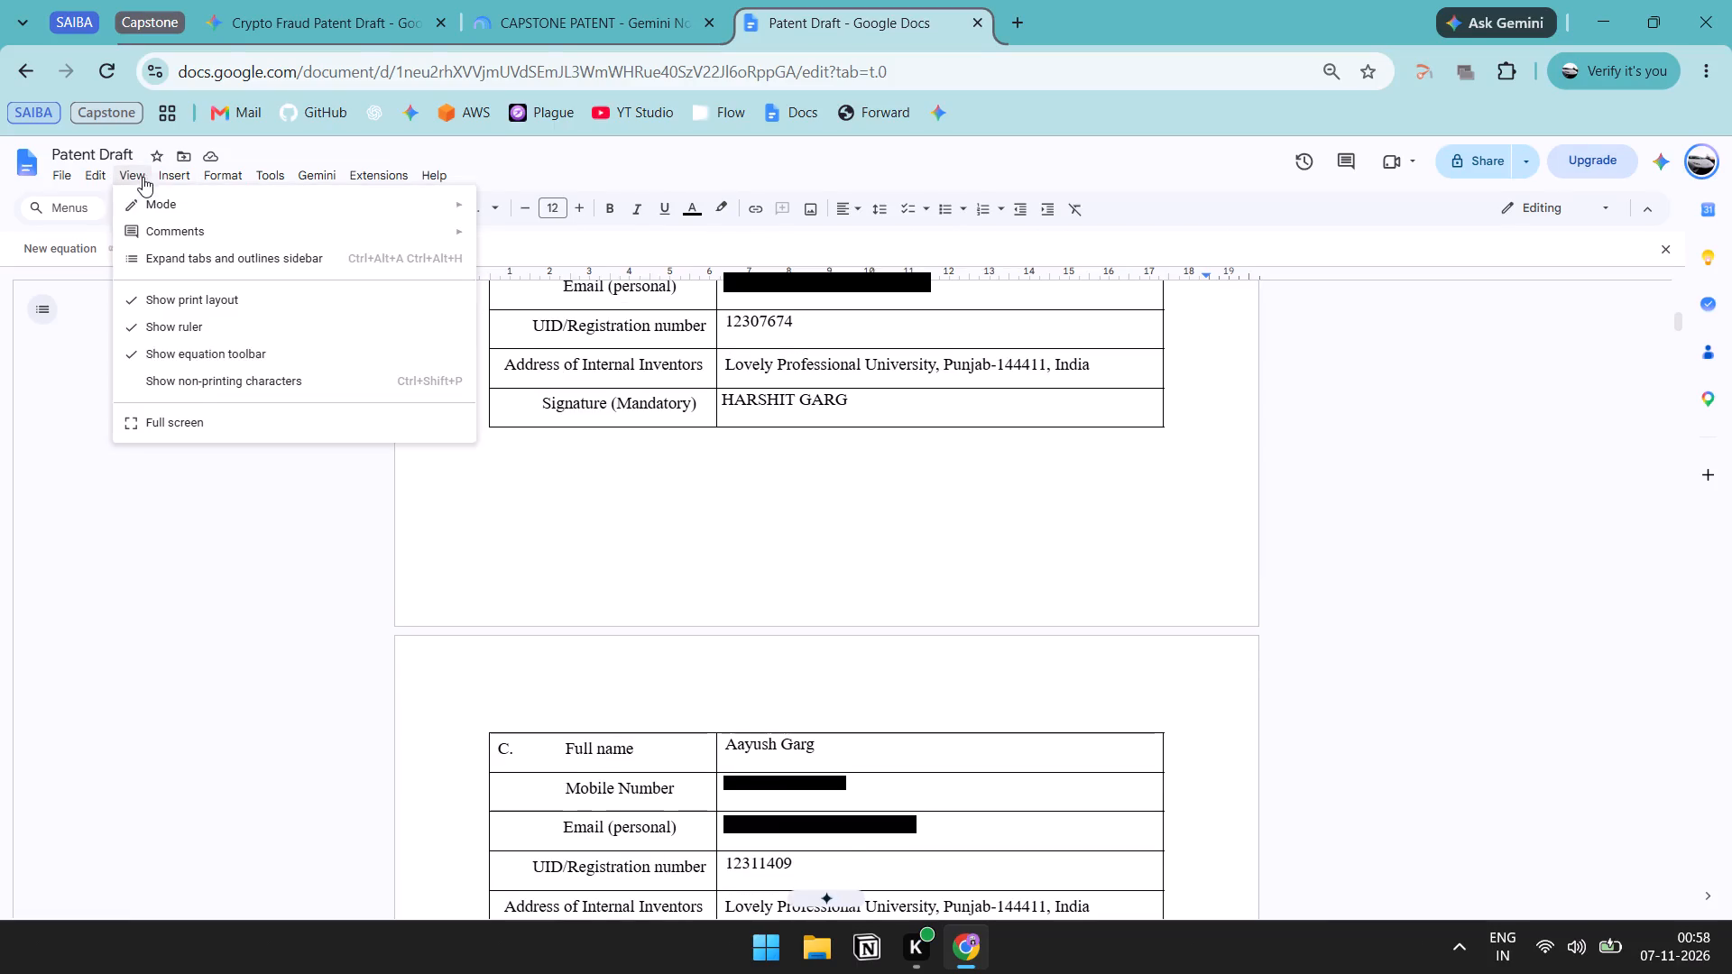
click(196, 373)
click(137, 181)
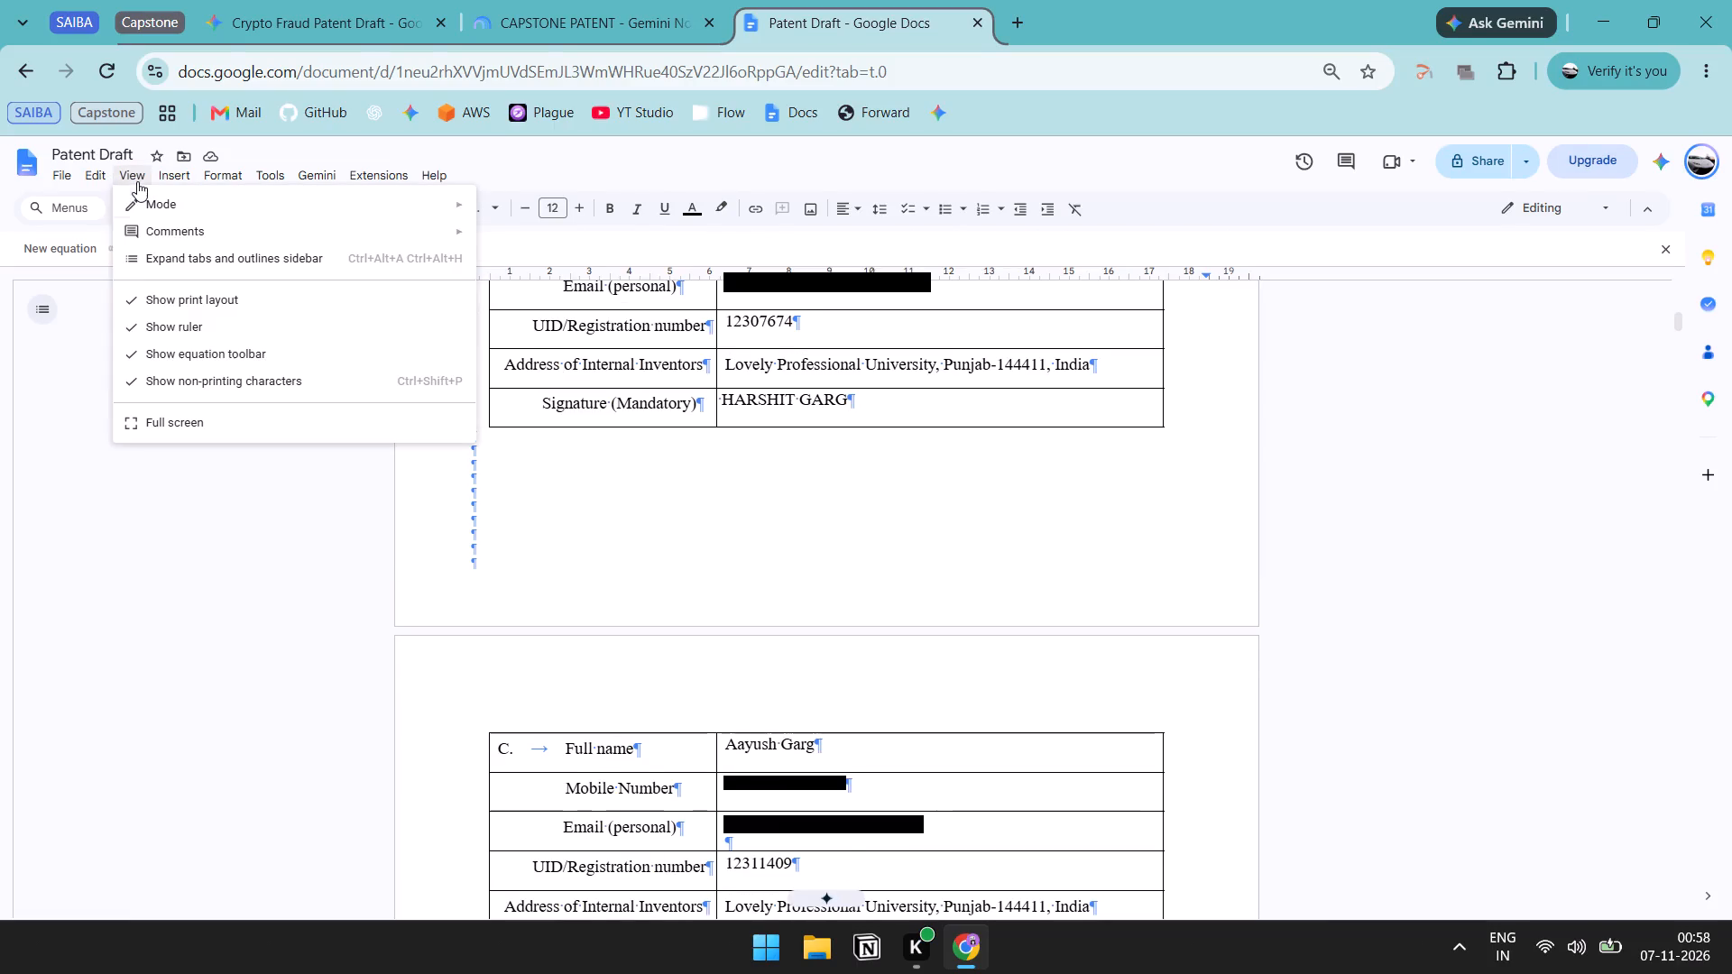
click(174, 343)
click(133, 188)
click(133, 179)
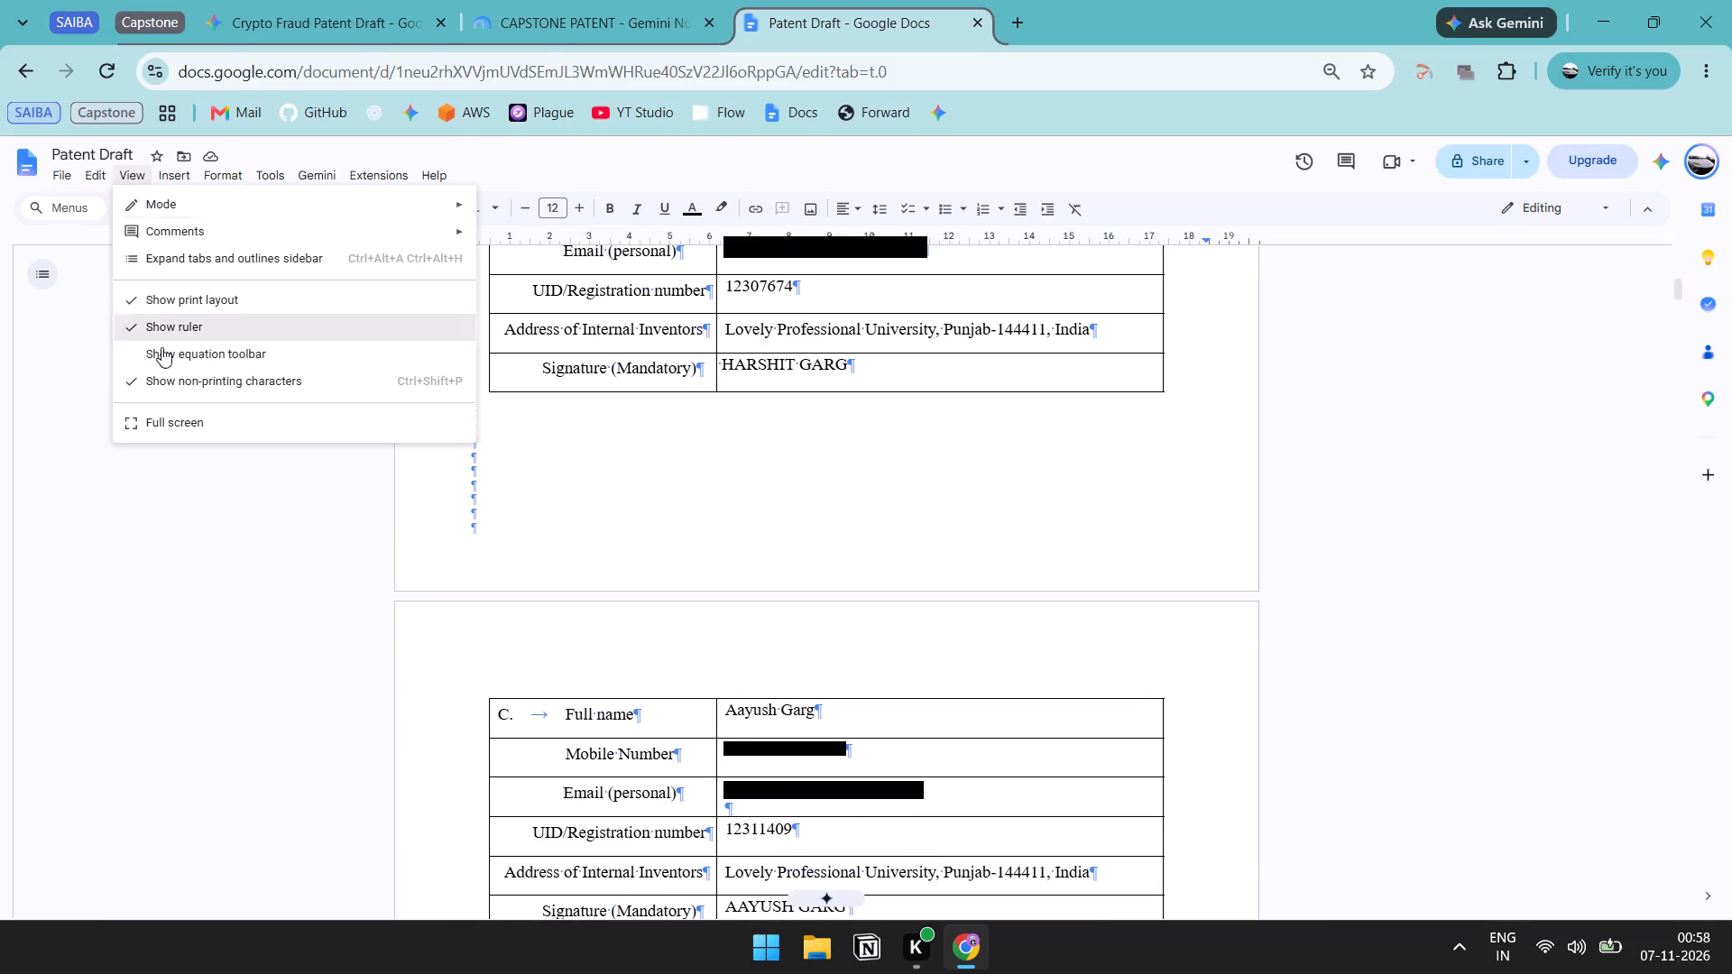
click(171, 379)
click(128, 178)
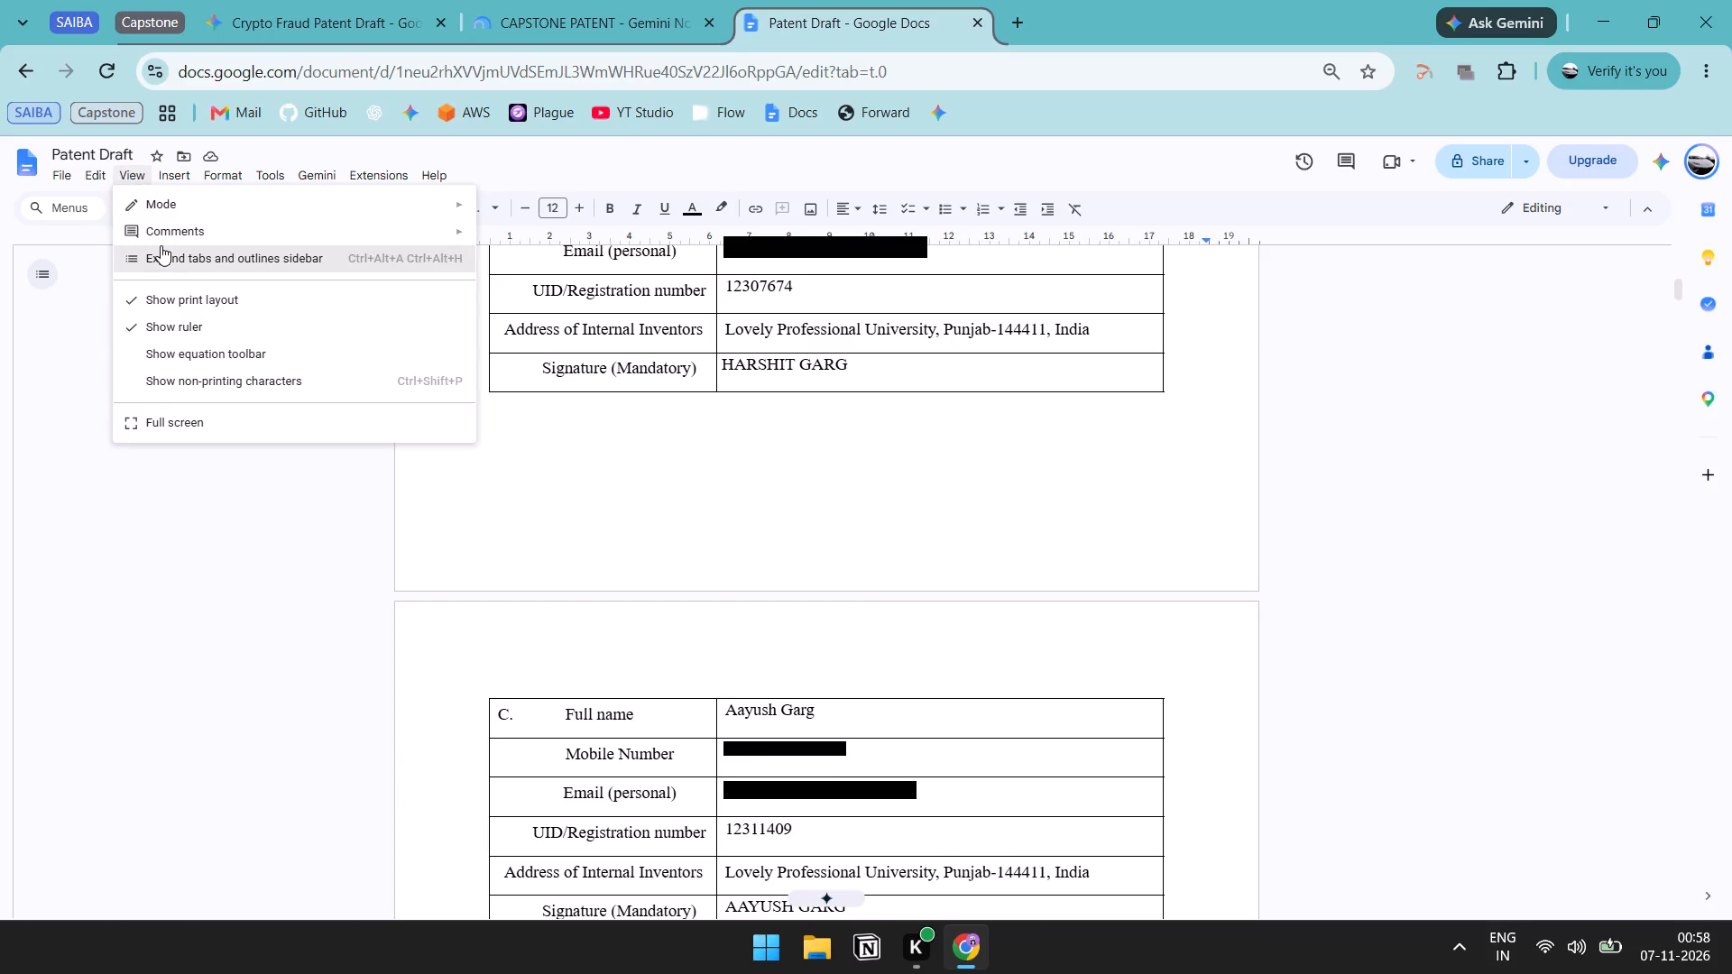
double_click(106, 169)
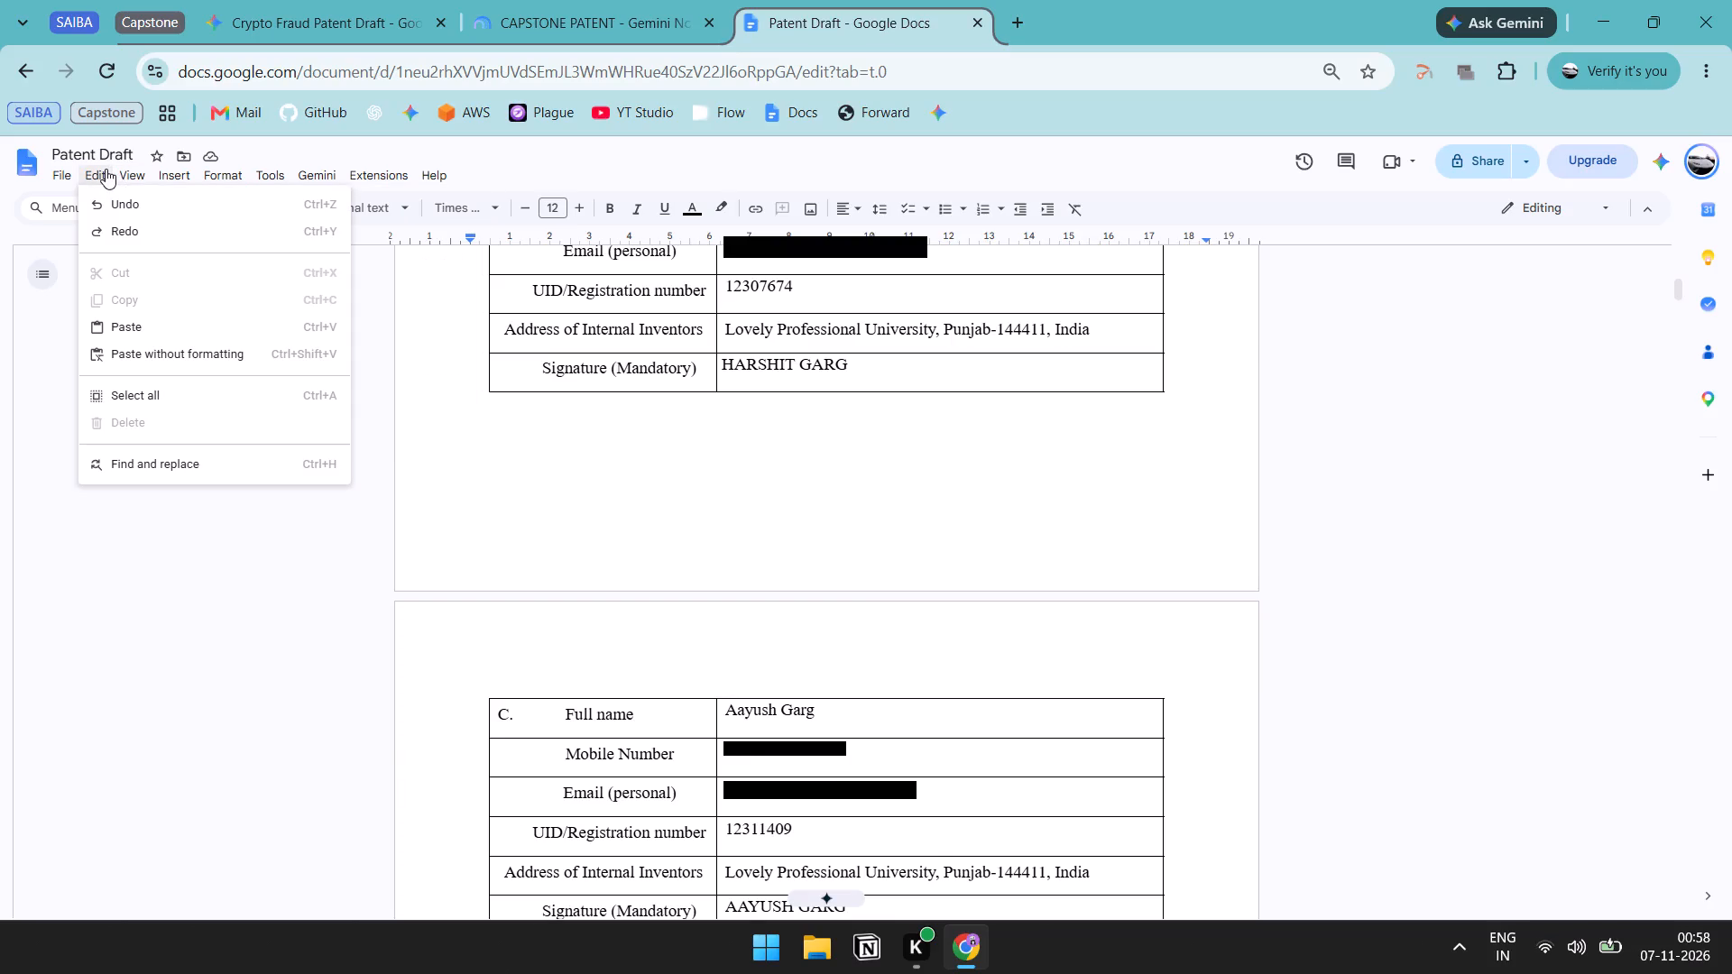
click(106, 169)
Review the Patent Draft's layout from the inventor tables through the external inventors note to the description of the invention.
scroll(769, 541, up, 4)
scroll(769, 541, down, 8)
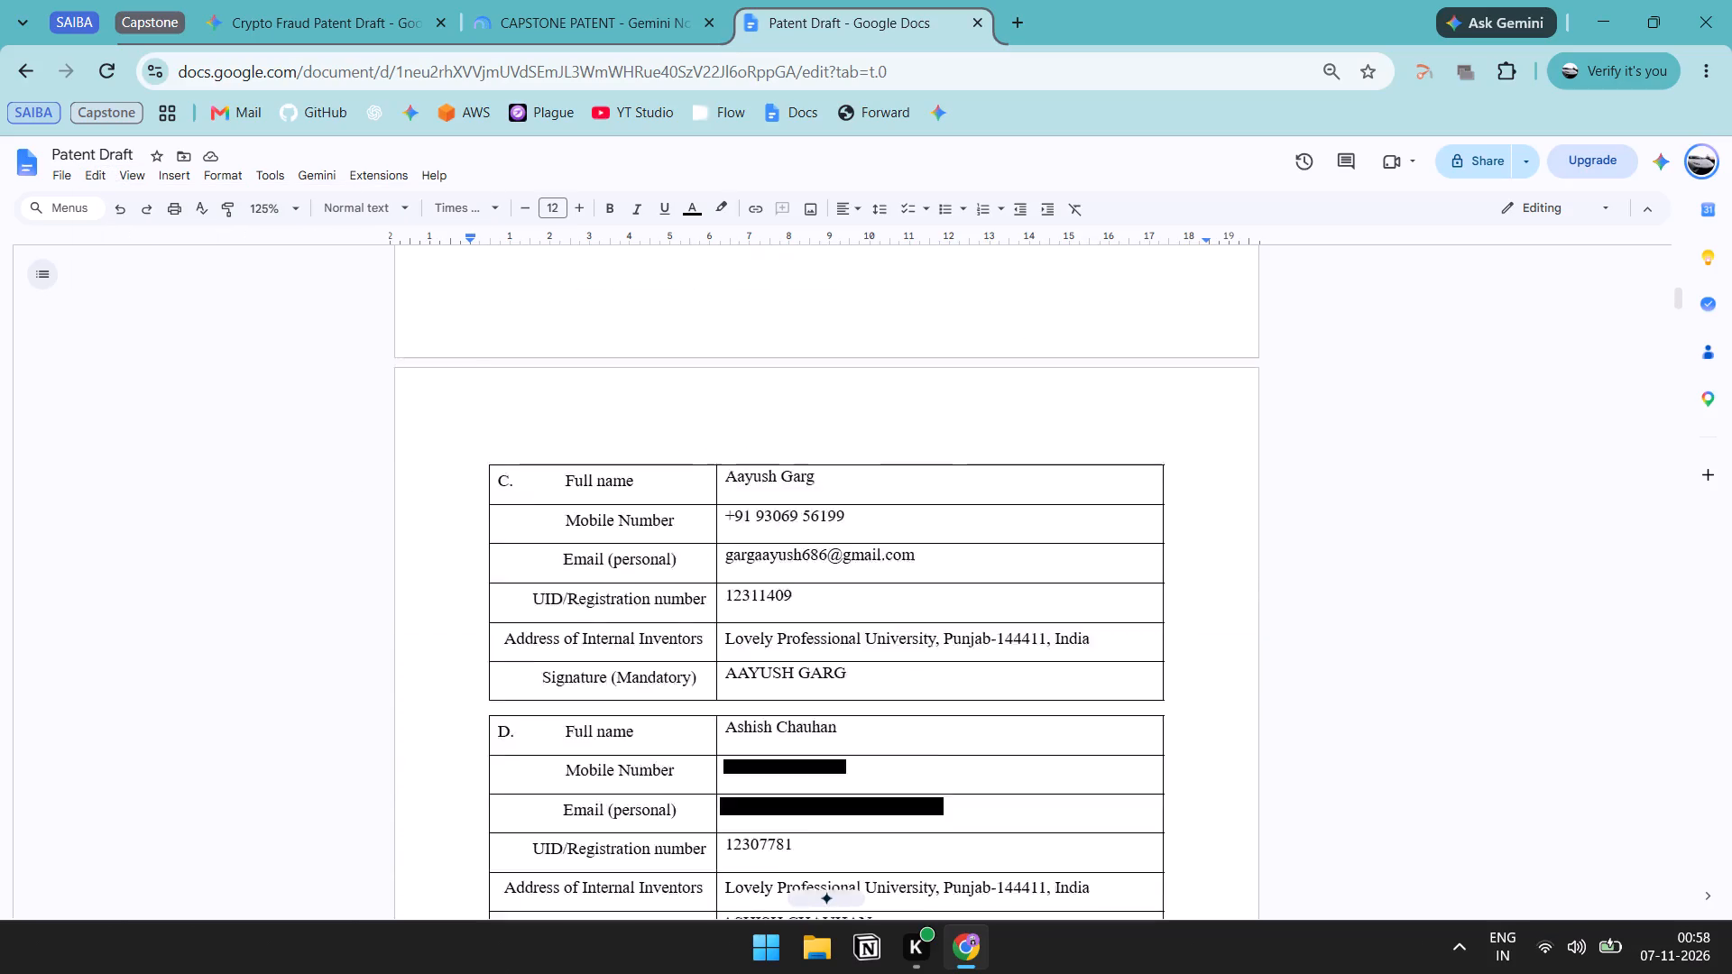
scroll(769, 541, down, 20)
scroll(769, 540, up, 1)
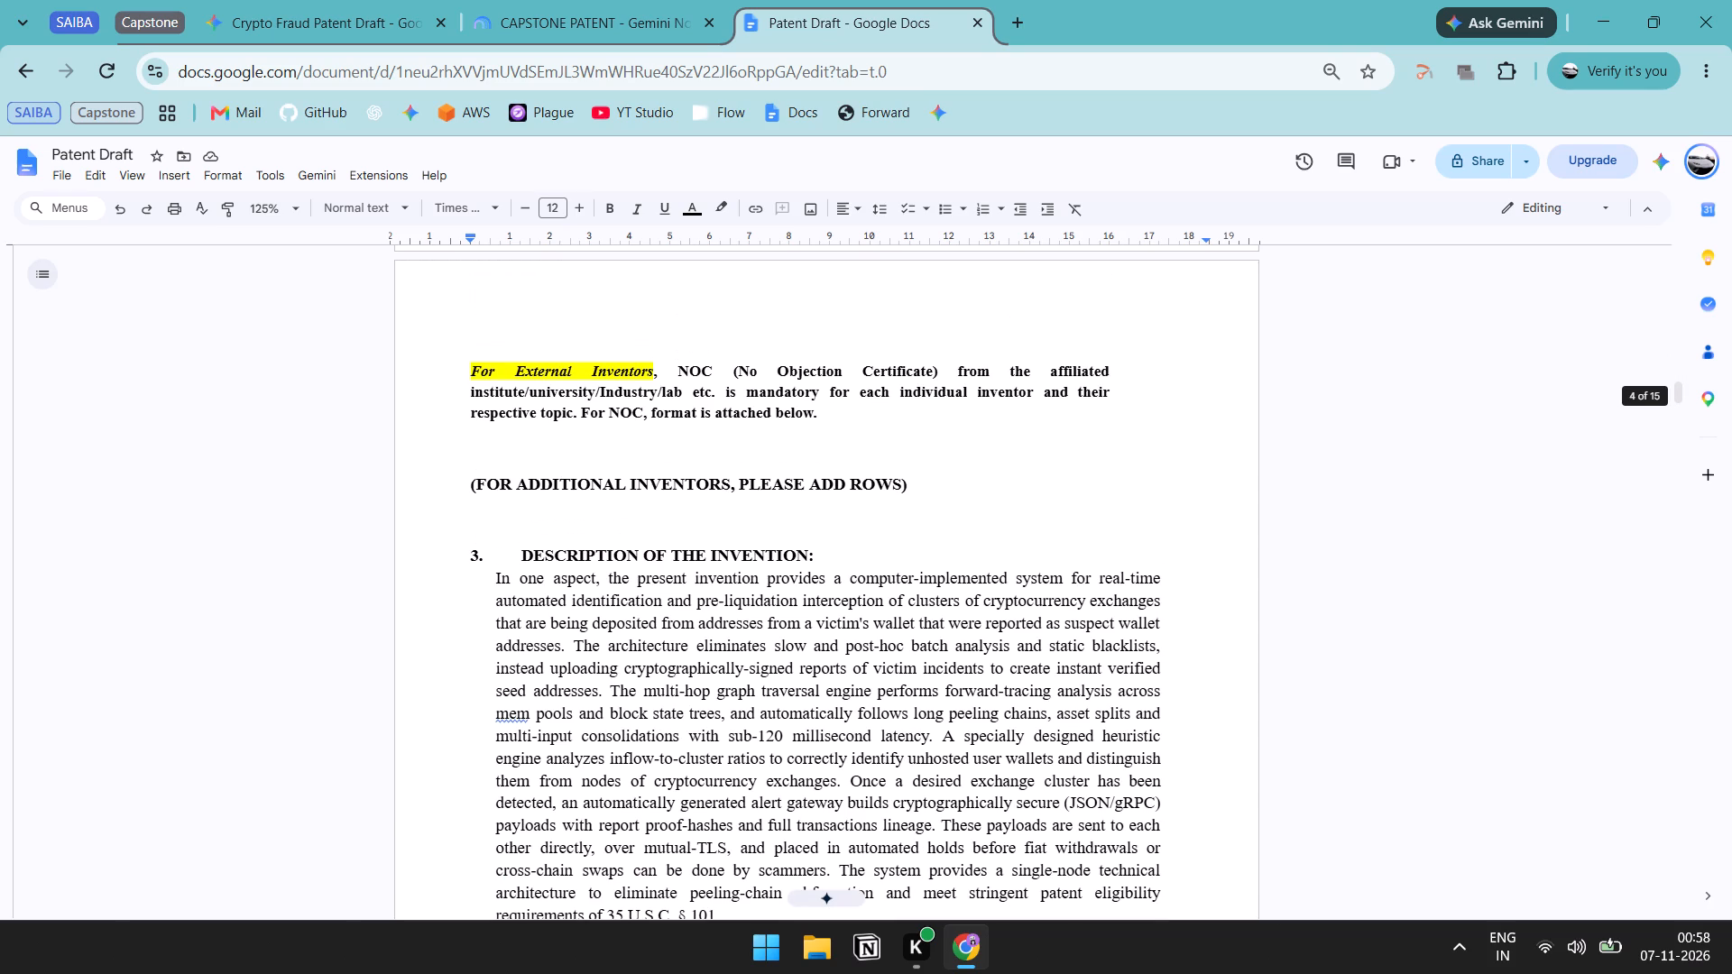
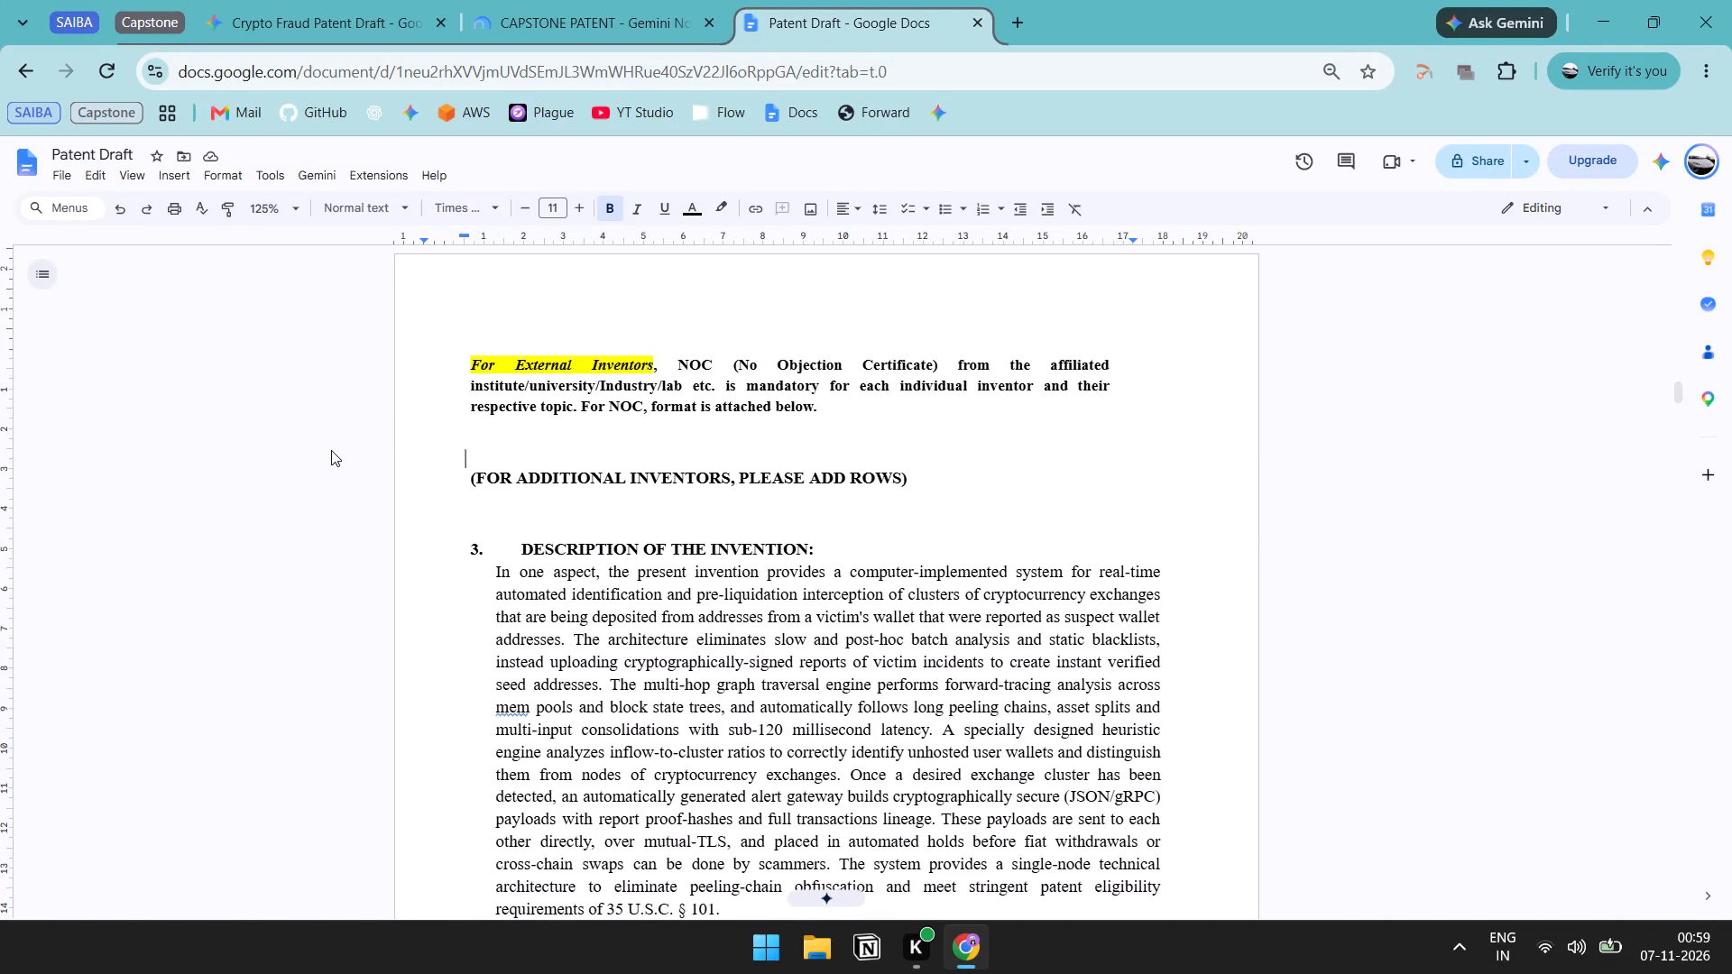
Remove the extra blank line between the external inventors NOC note and the "FOR ADDITIONAL INVENTORS, PLEASE ADD ROWS" line.
key(BackSpace)
key(BackSpace)
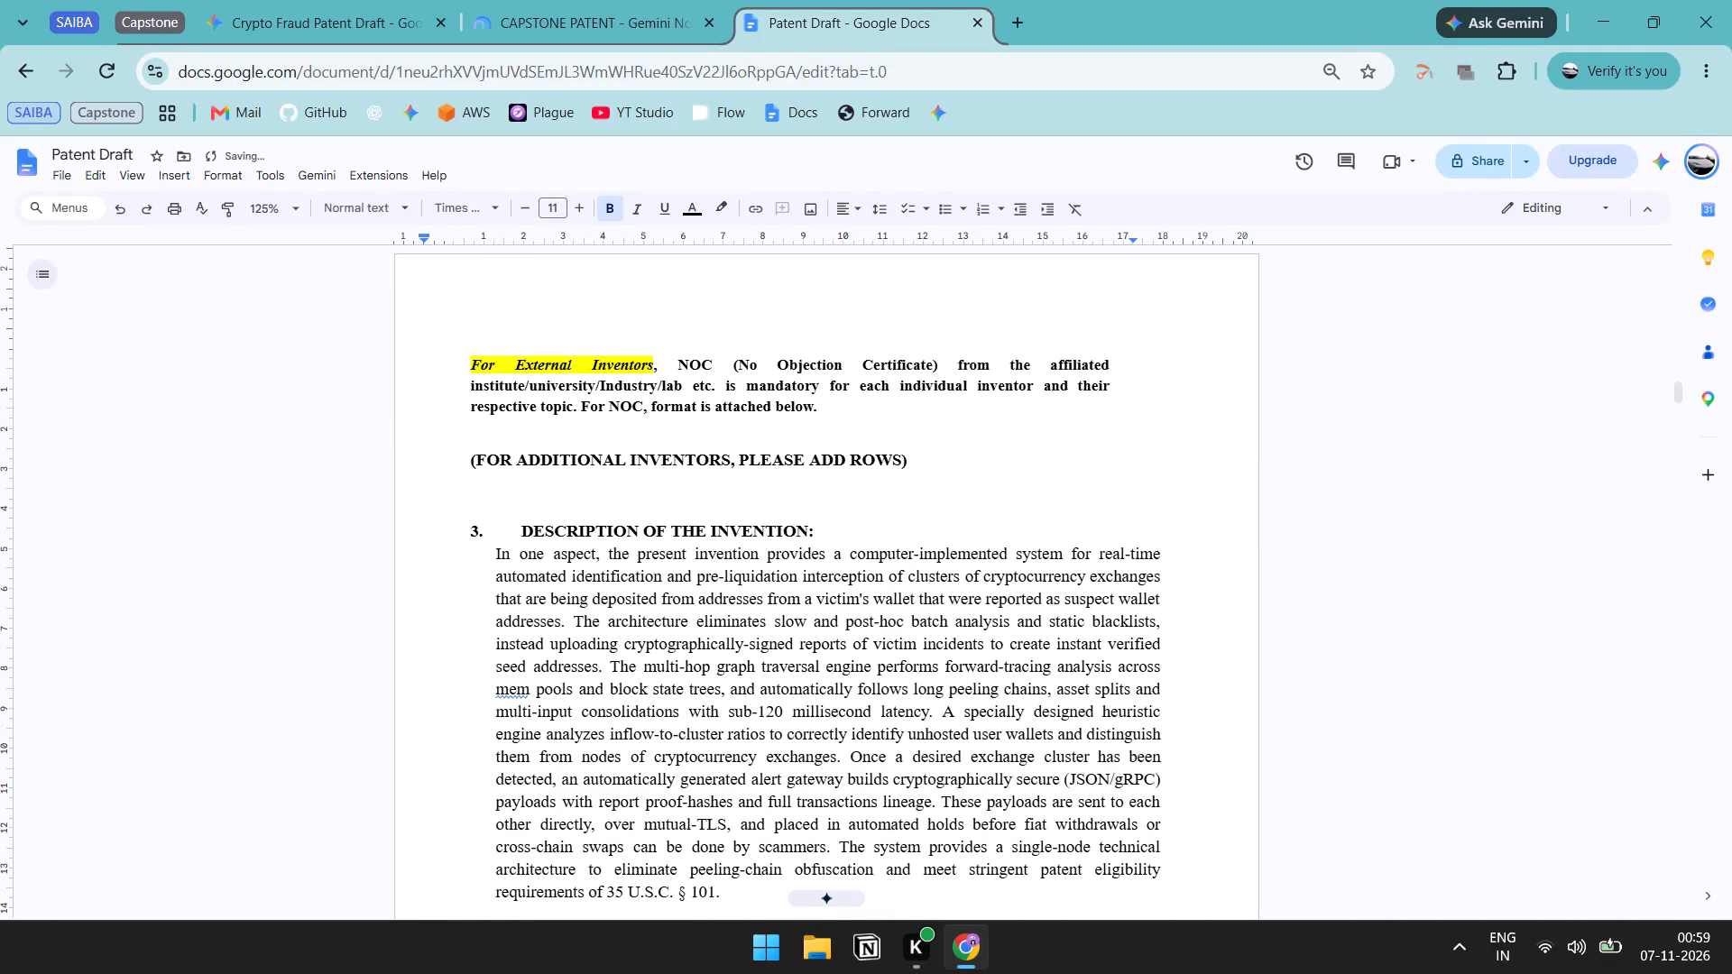